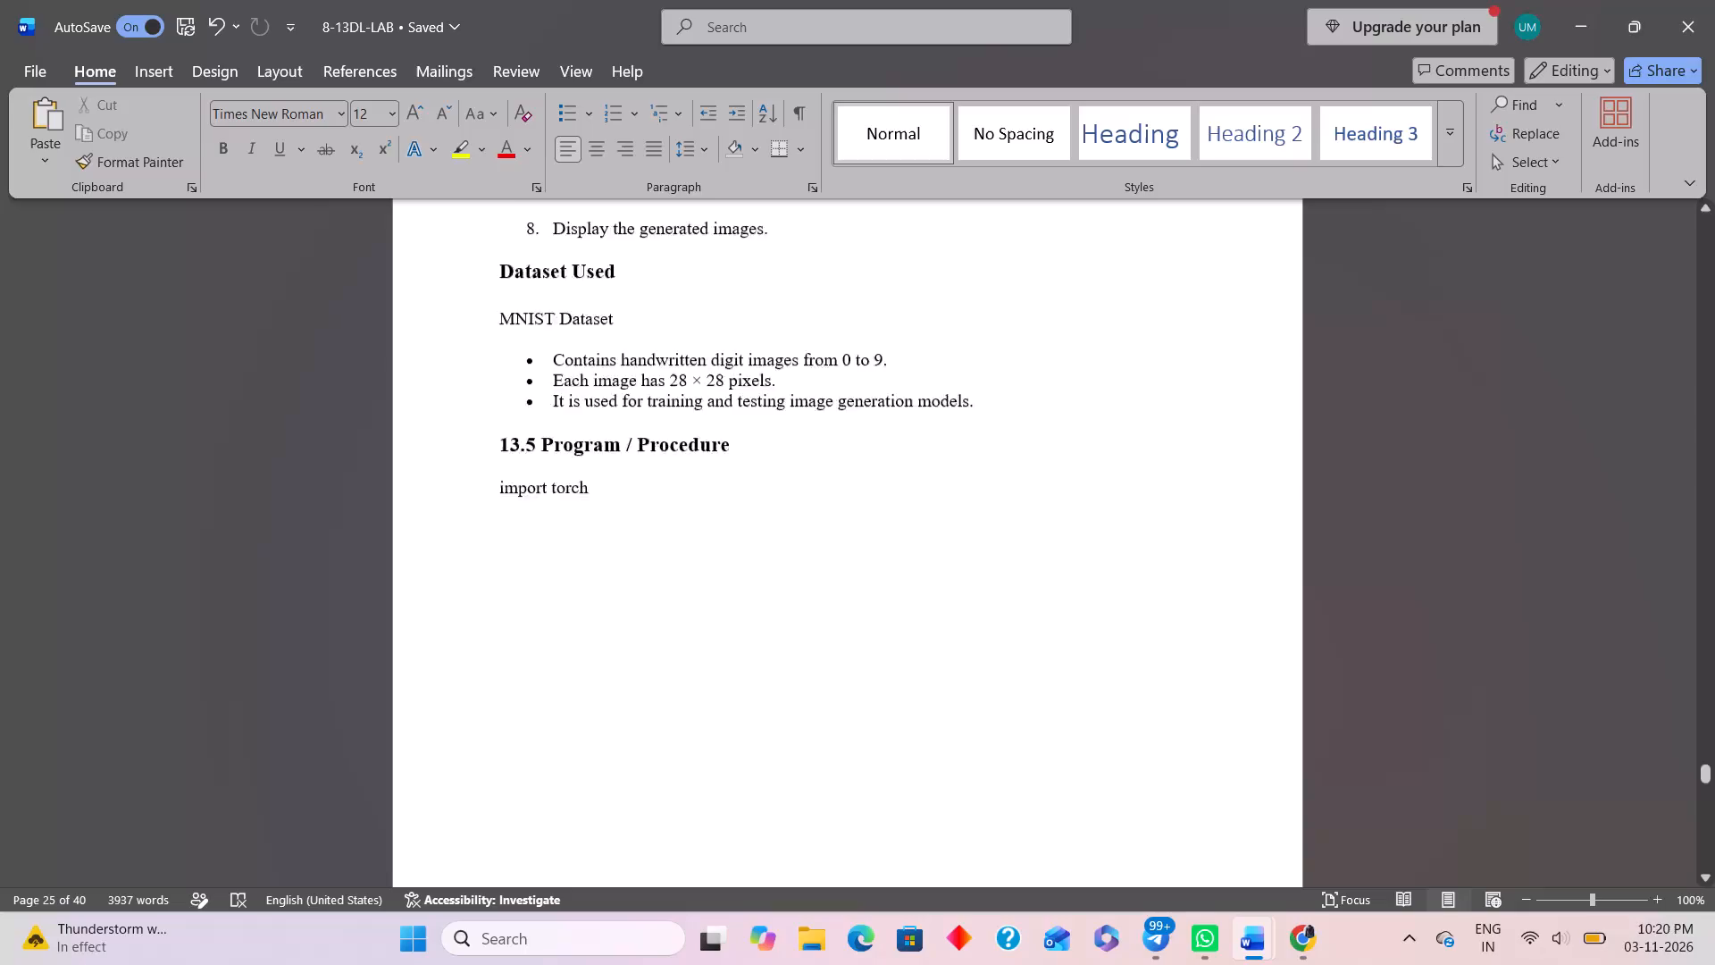
# Review the experiment 13 program code, explanation and expected output pages for blank lines and page gaps.
pyautogui.scroll(-4, 1217, 342)
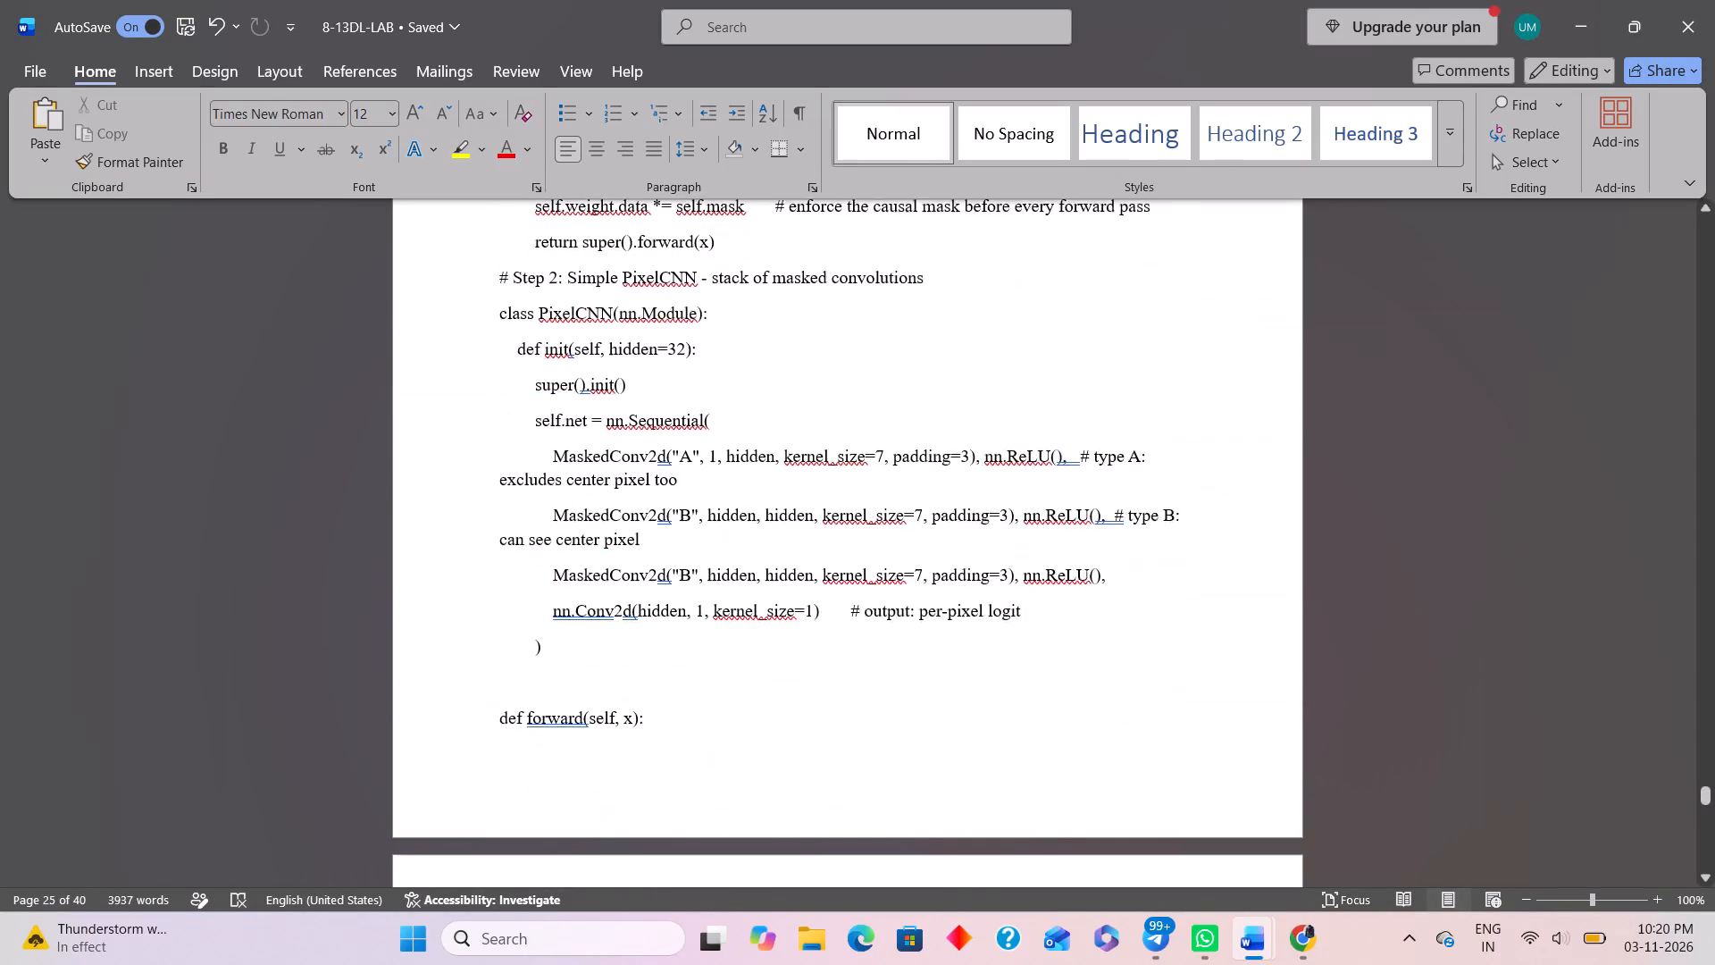
pyautogui.scroll(-2, 1217, 342)
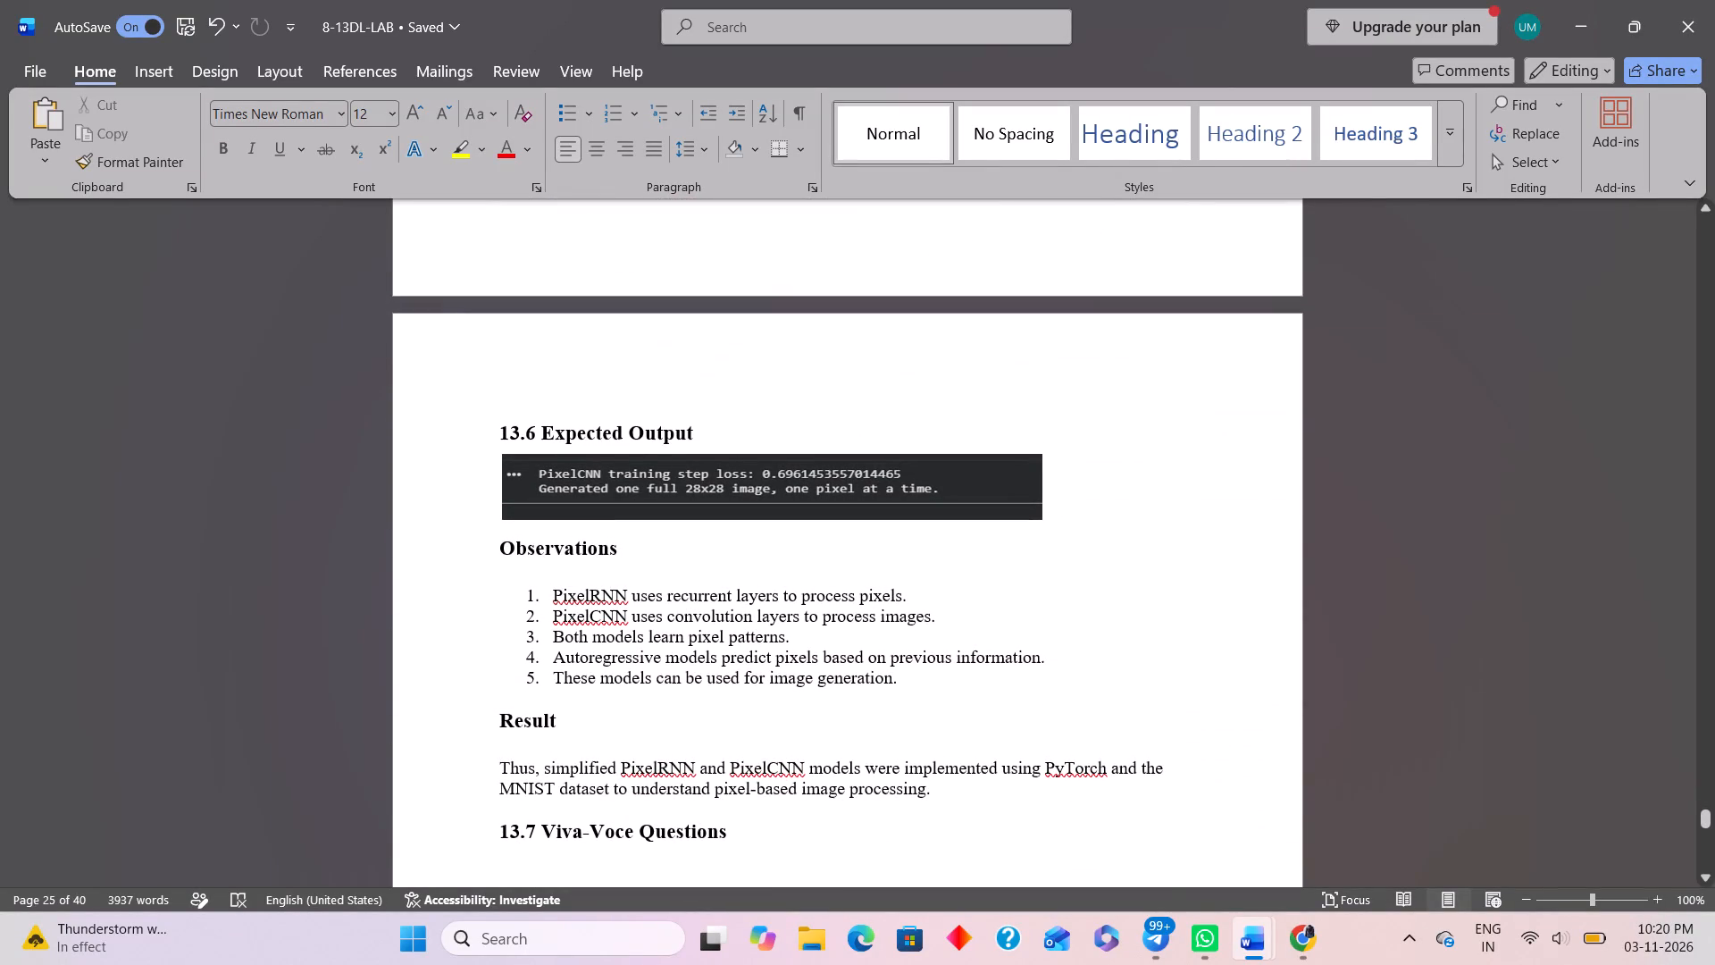
pyautogui.scroll(1, 1217, 342)
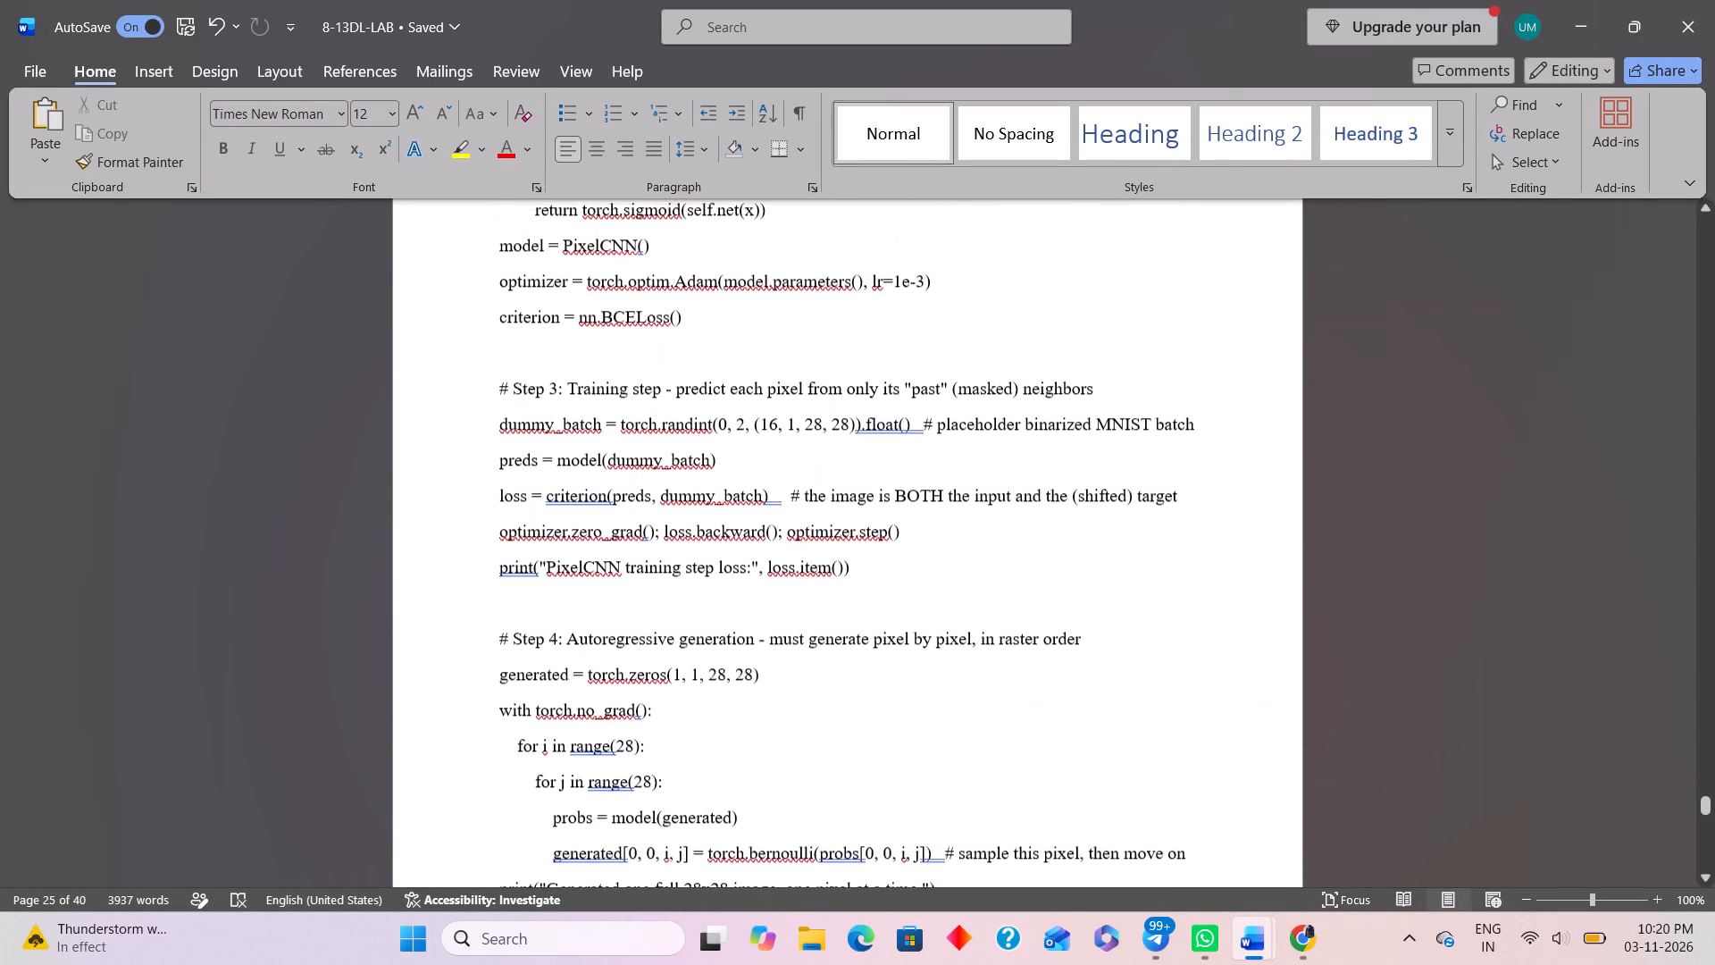
pyautogui.scroll(3, 1217, 342)
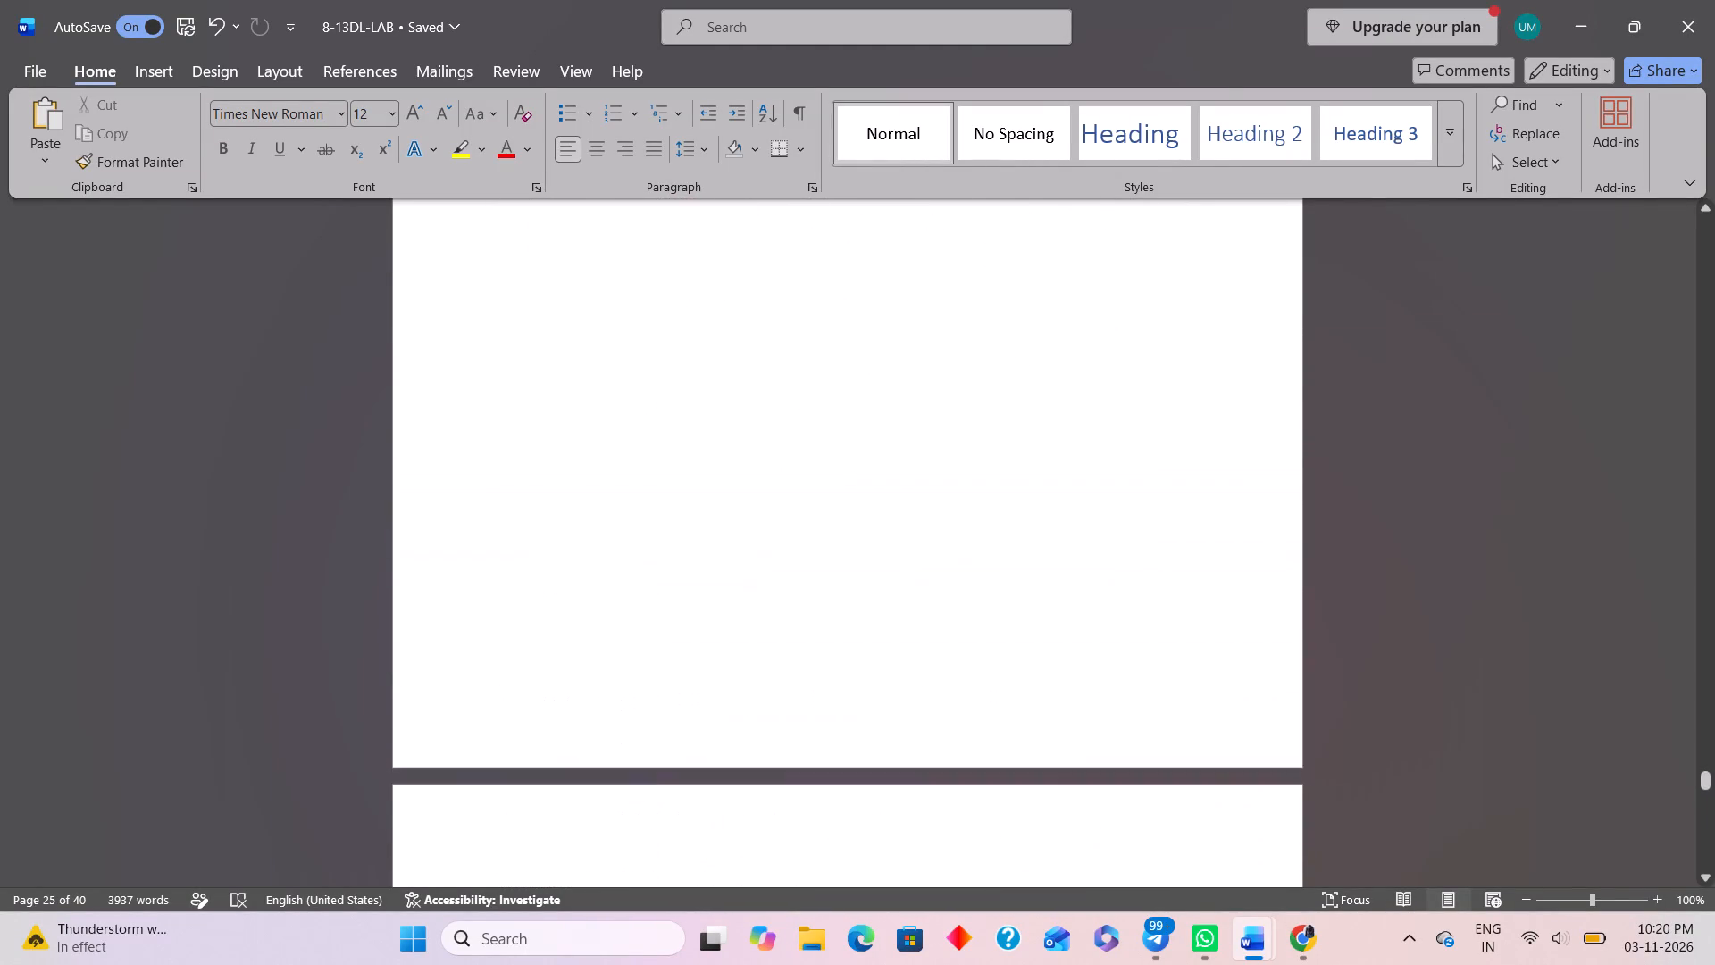
pyautogui.scroll(2, 1217, 342)
pyautogui.scroll(-4, 1217, 342)
pyautogui.scroll(1, 1217, 342)
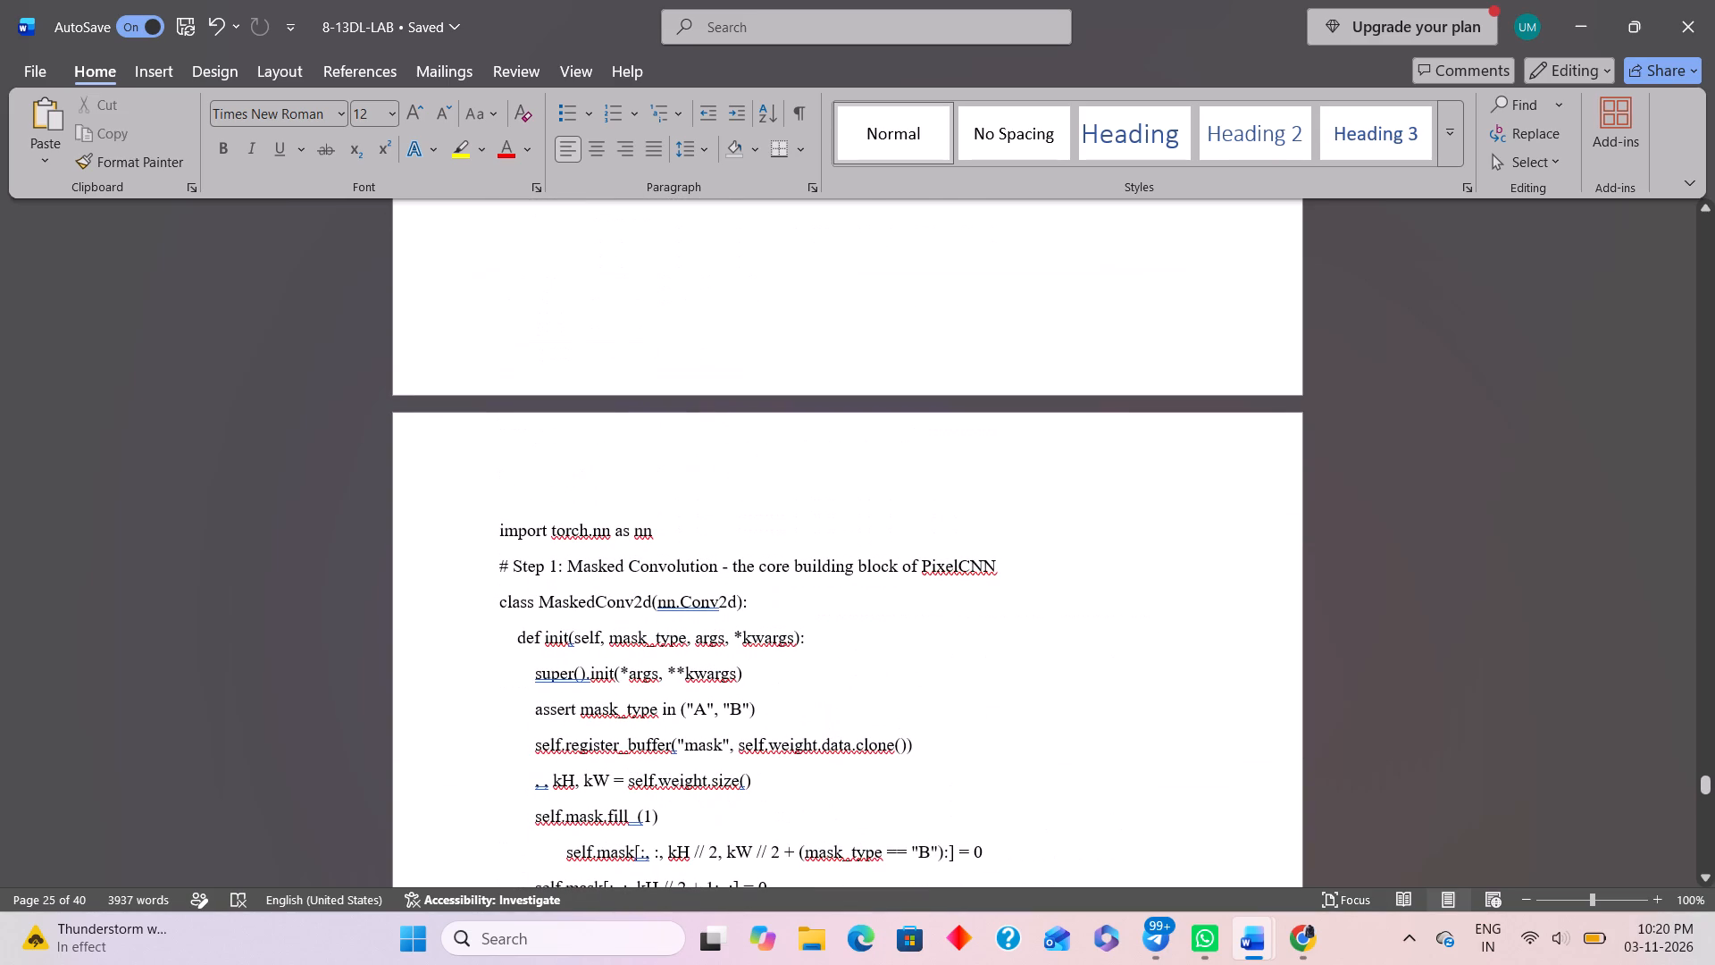
pyautogui.scroll(-2, 1217, 342)
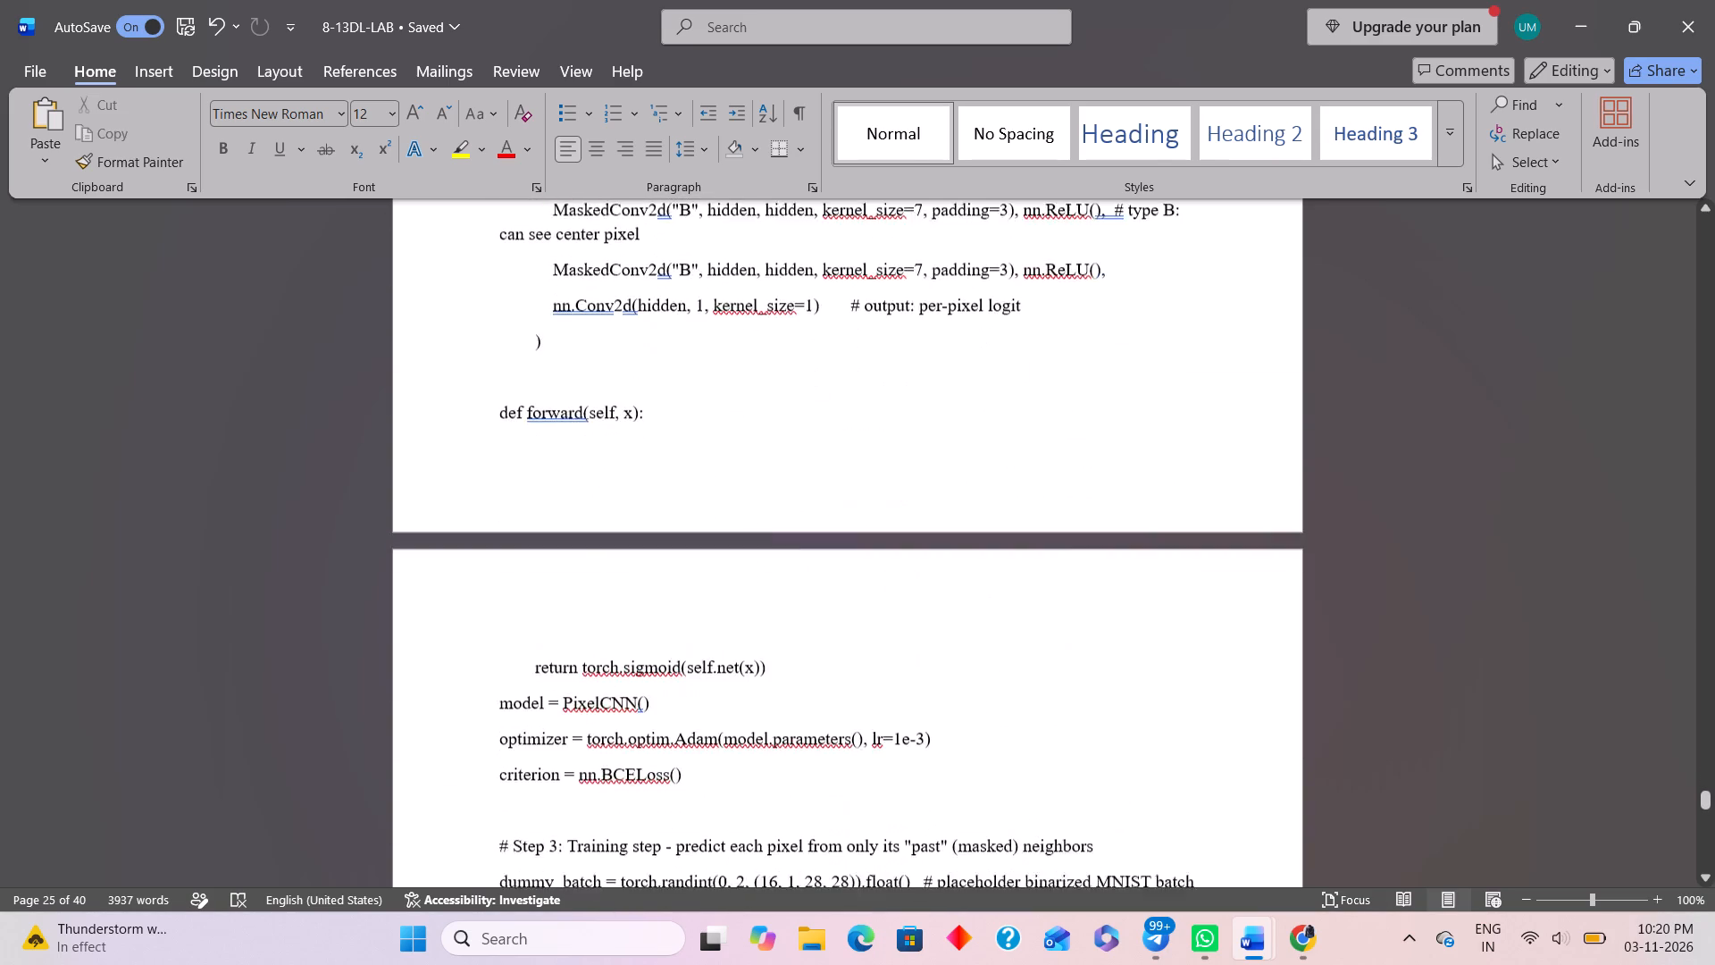
pyautogui.scroll(-3, 1217, 342)
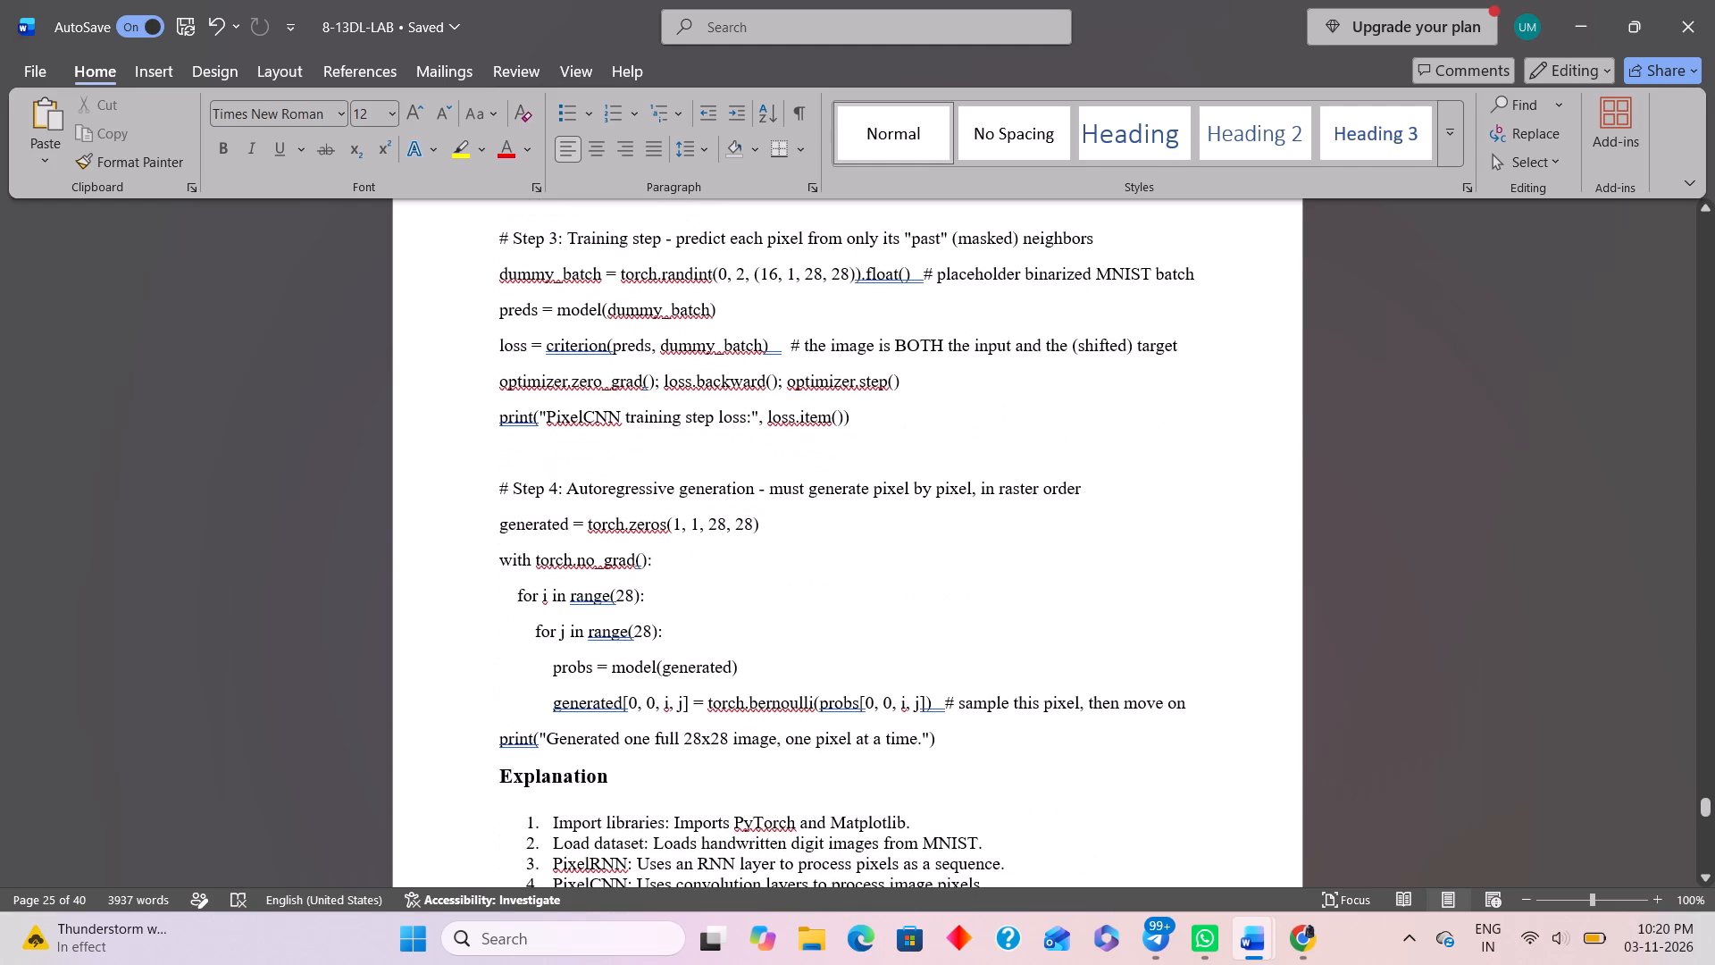
pyautogui.scroll(-1, 1217, 342)
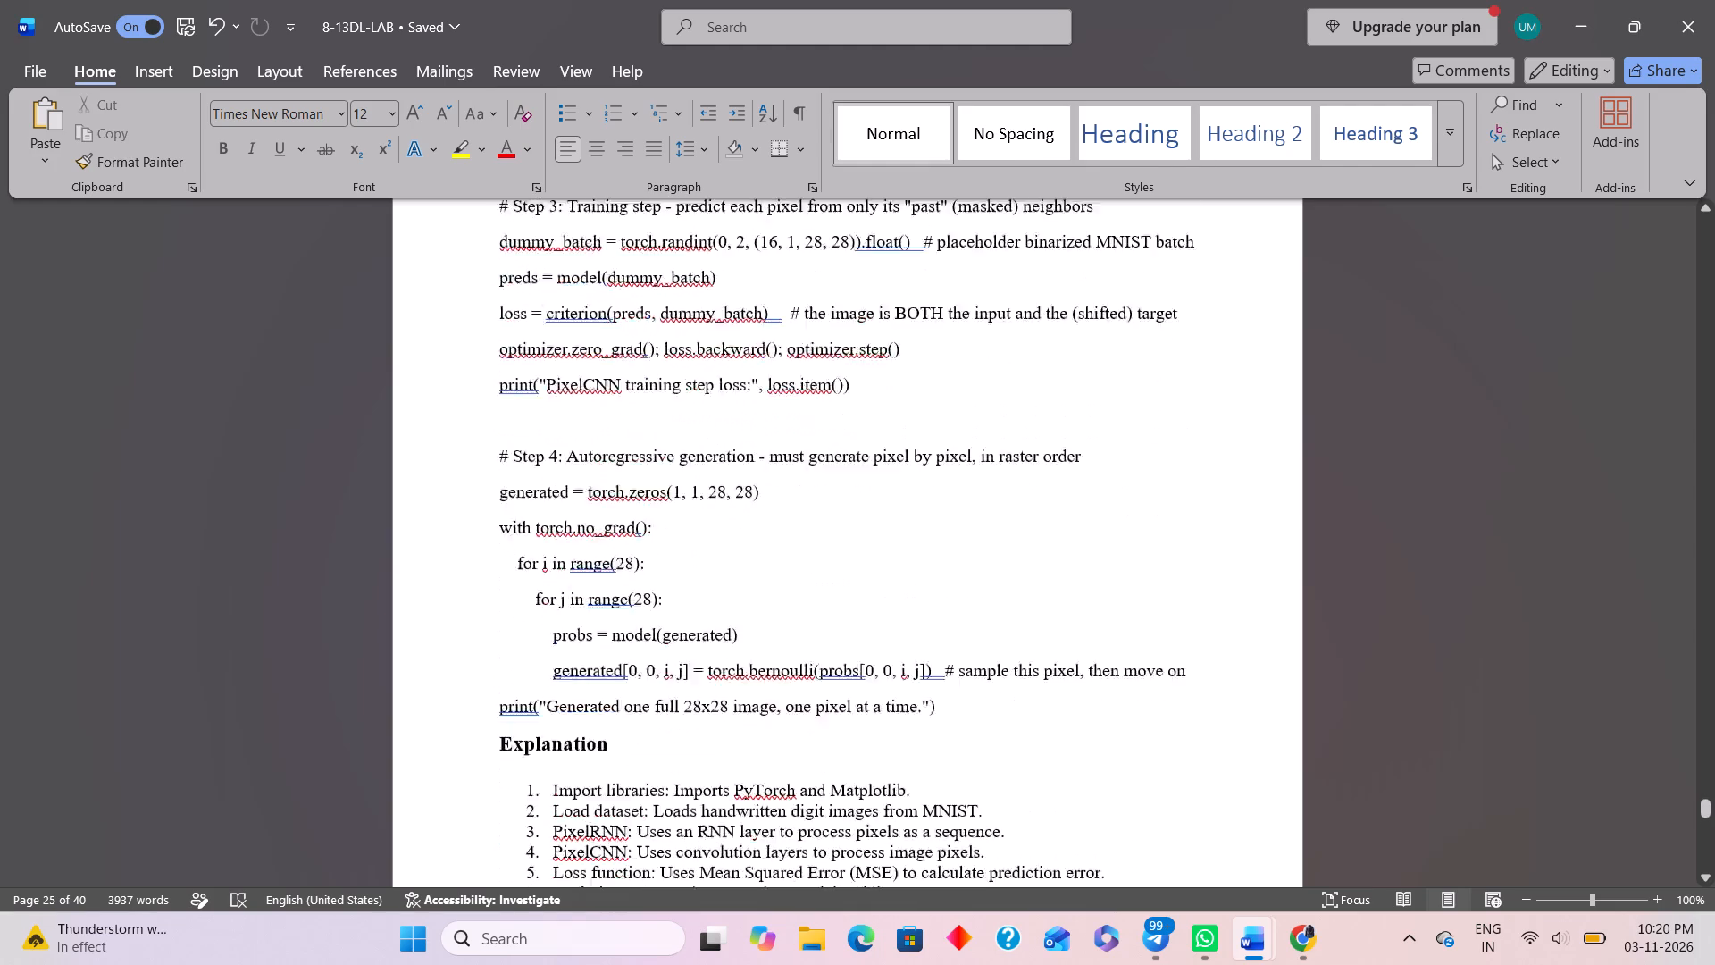
pyautogui.scroll(-2, 1217, 342)
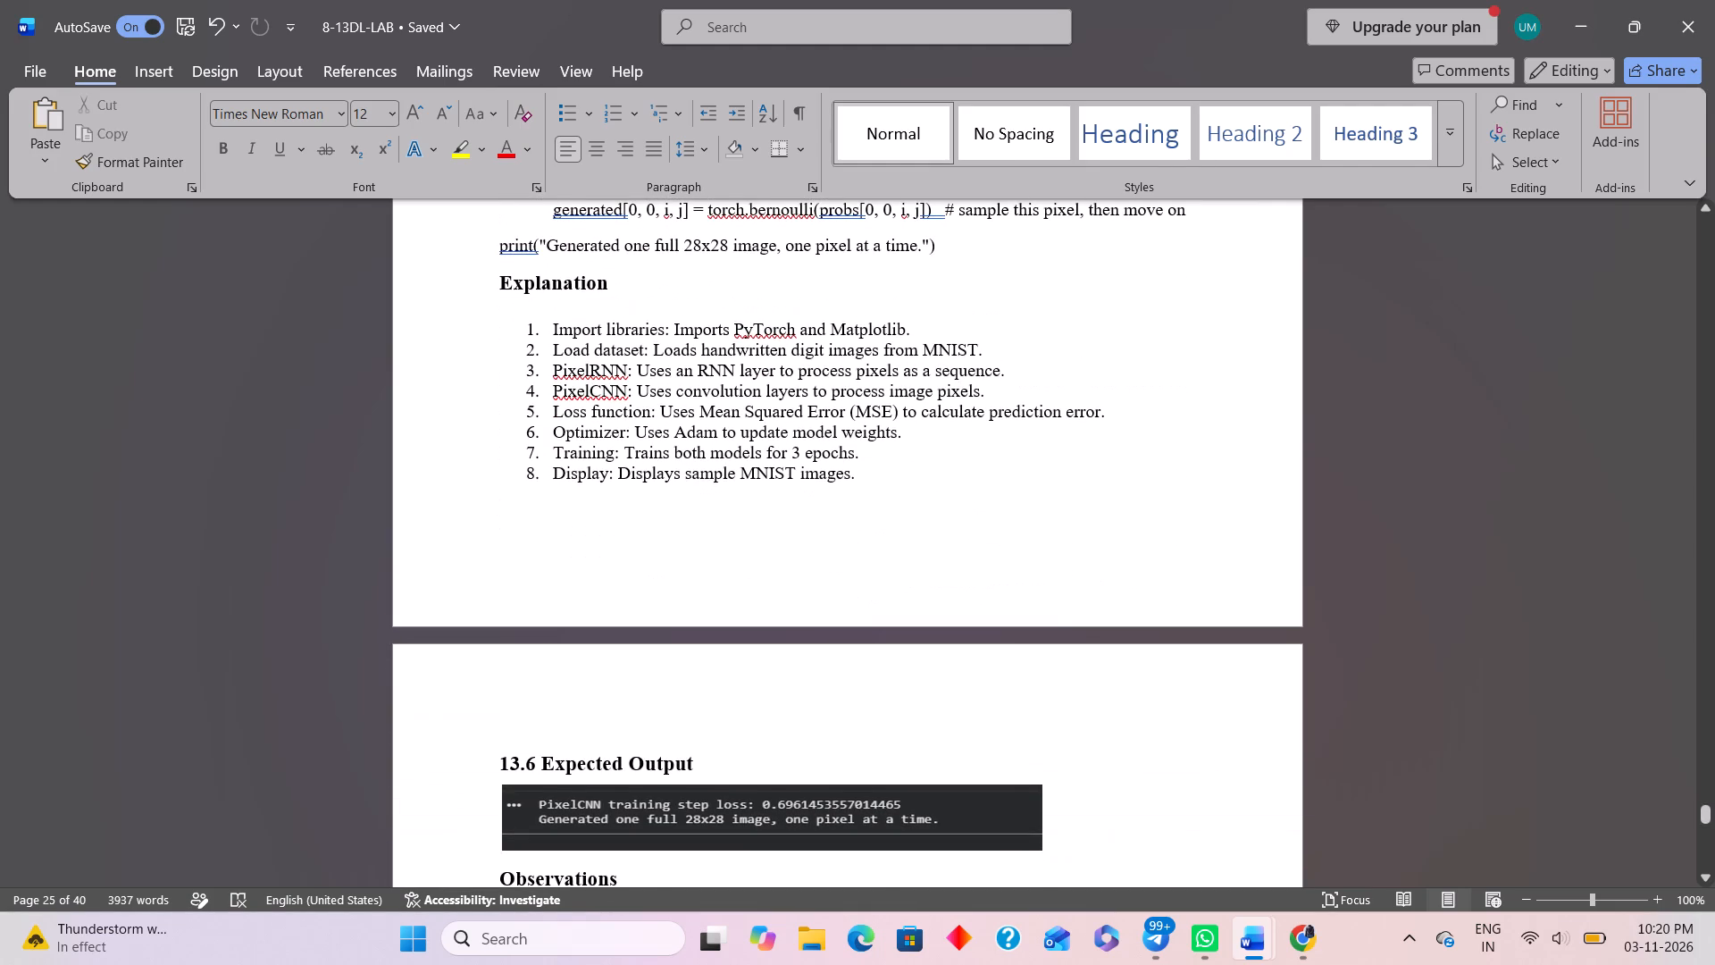
pyautogui.scroll(-5, 1217, 342)
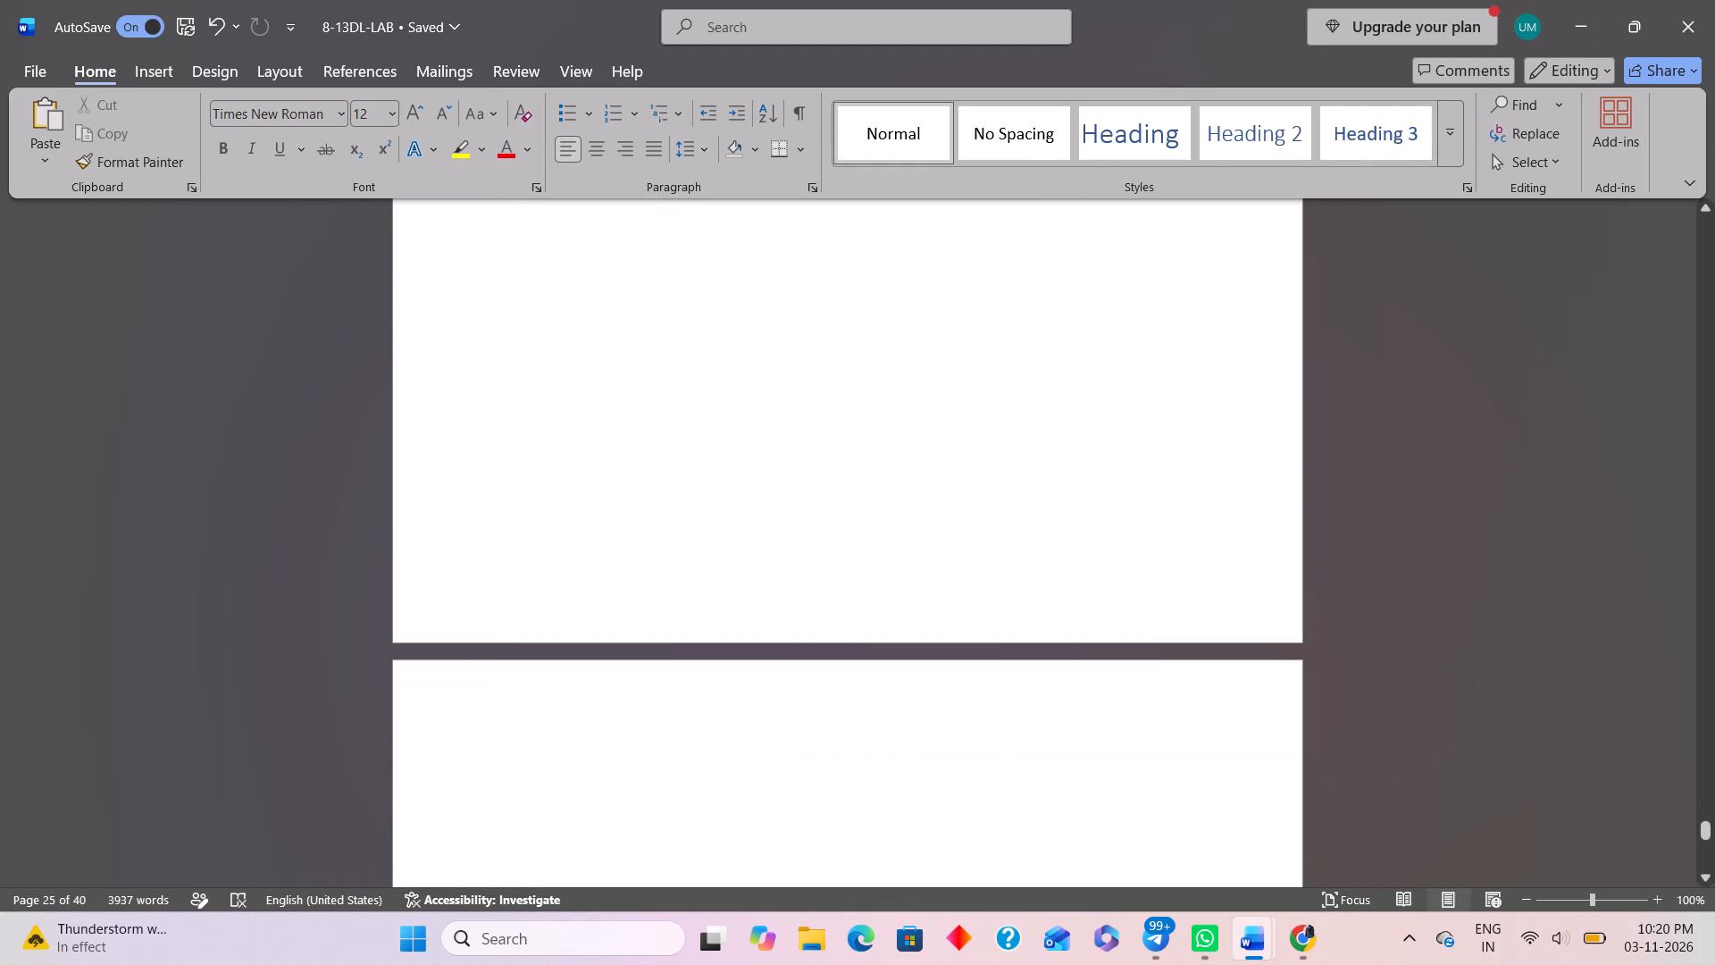
# Delete the empty last page that follows the Marks and Signature of the Instructor line.
pyautogui.scroll(-5, 1217, 342)
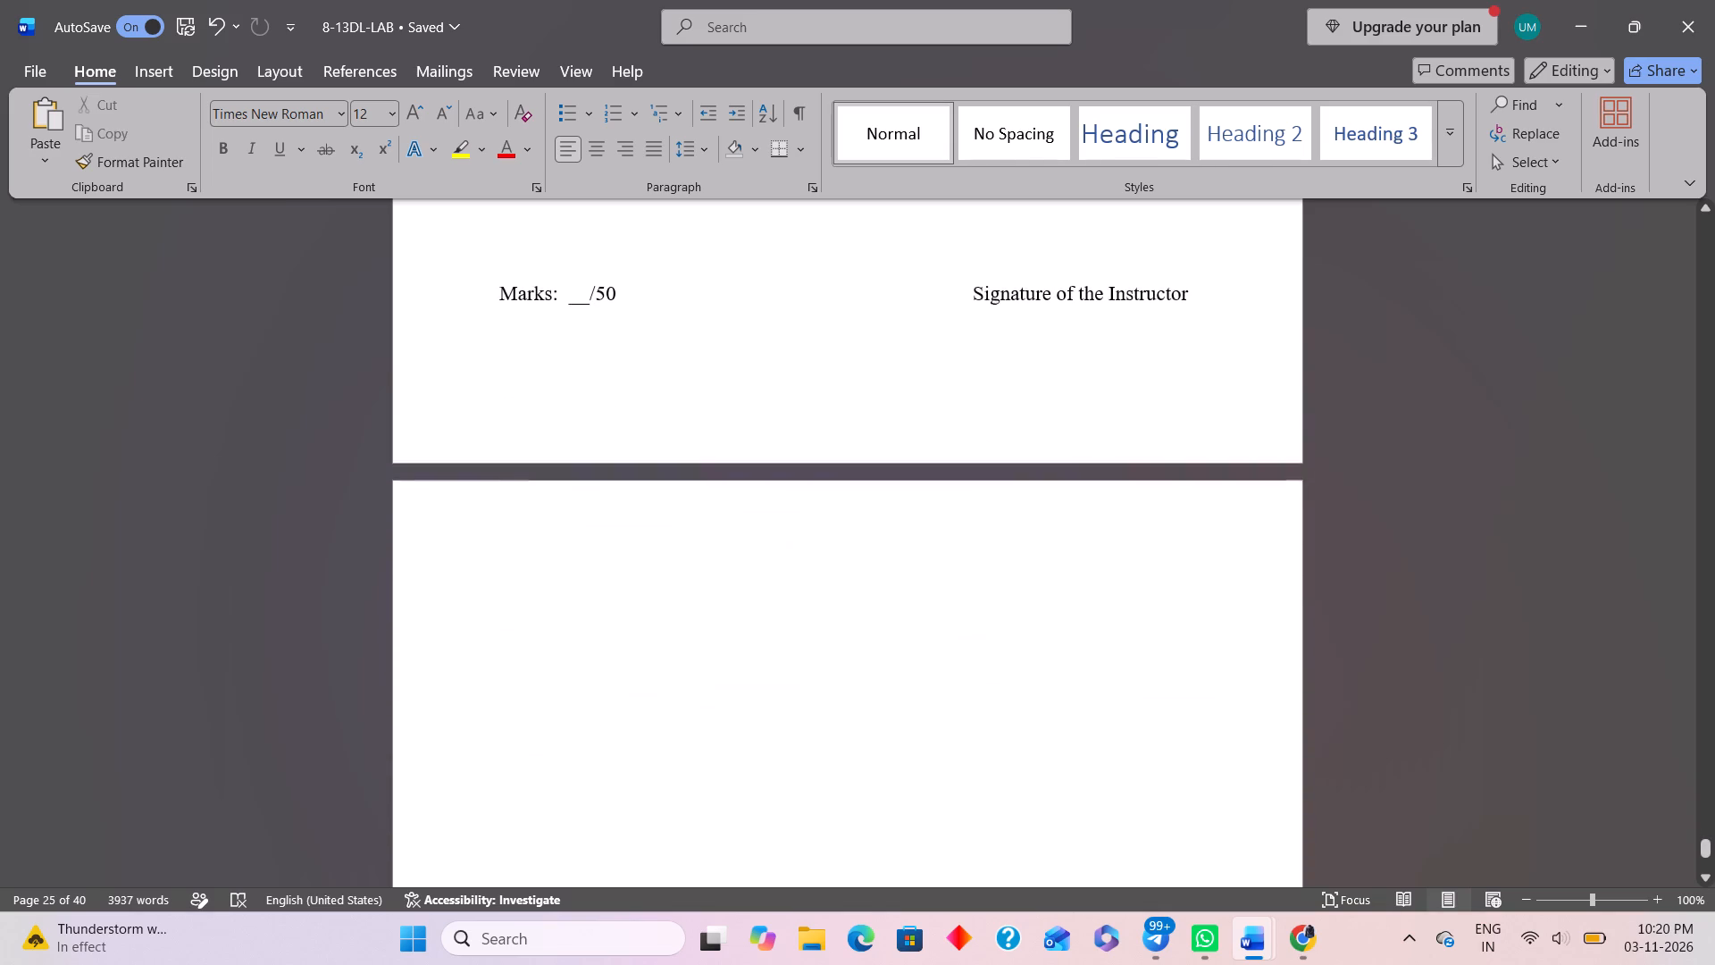
pyautogui.scroll(-5, 1217, 342)
pyautogui.scroll(2, 1217, 342)
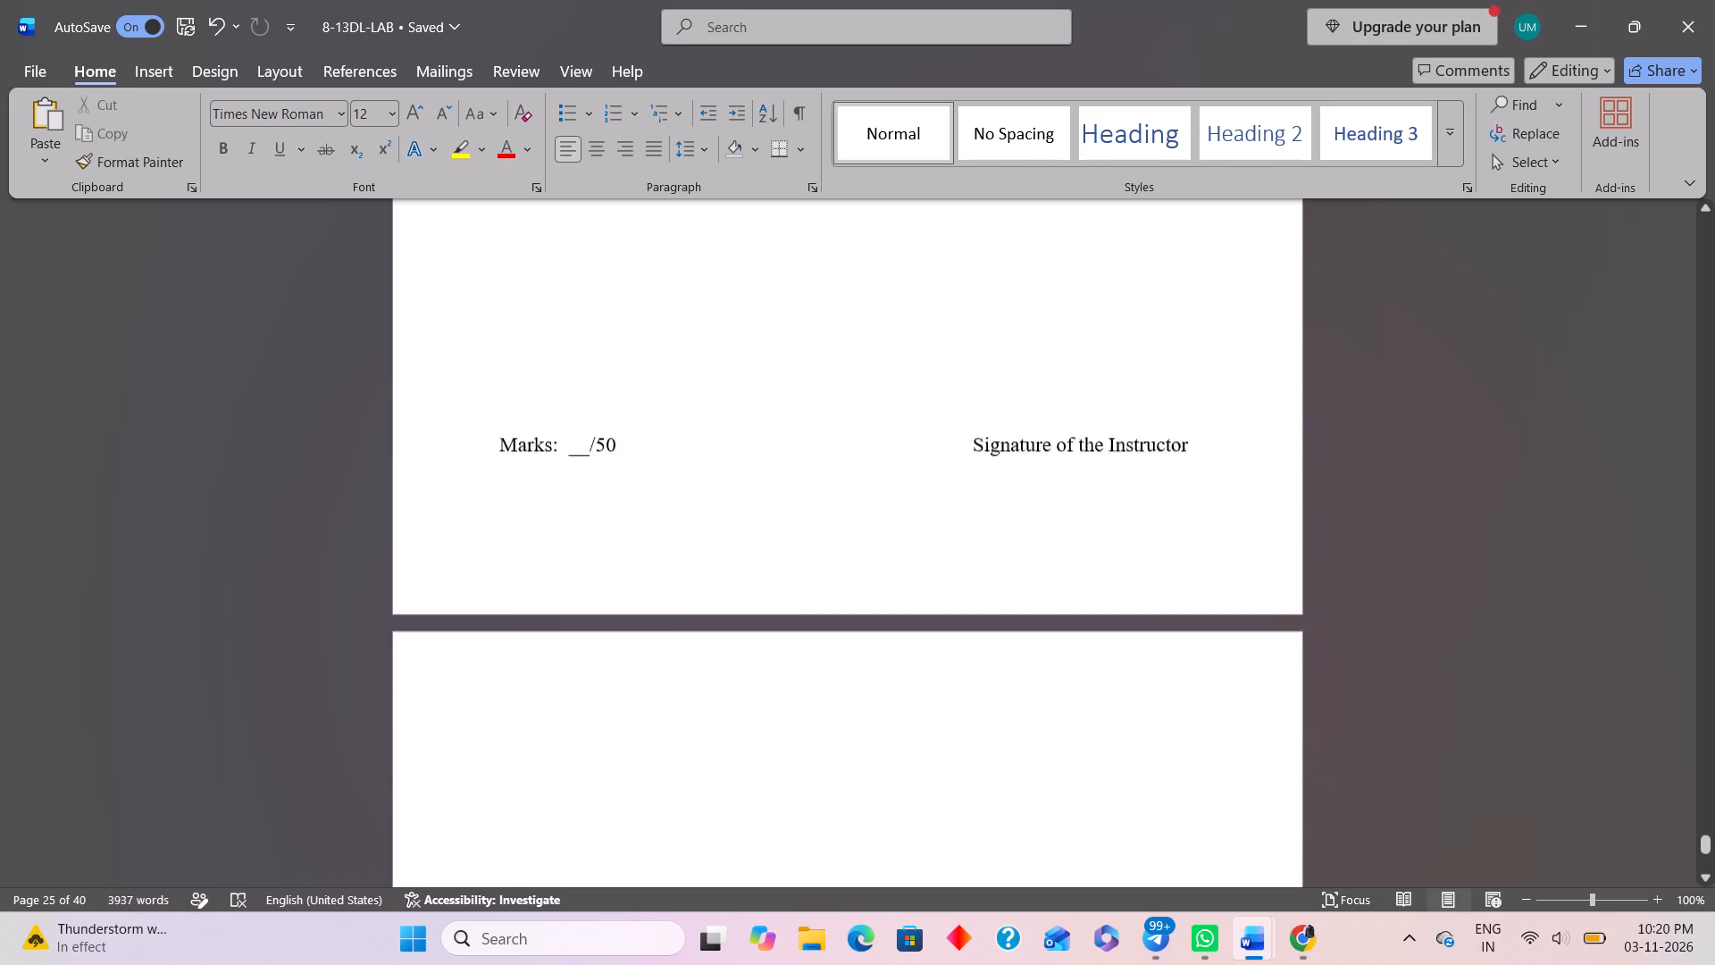
pyautogui.scroll(1, 1217, 342)
pyautogui.scroll(-1, 1217, 342)
pyautogui.scroll(-1, 756, 654)
pyautogui.moveTo(504, 493); pyautogui.dragTo(742, 765)
pyautogui.press('Delete')
# Remove the blank lines above the Step 4 comment, the Step 3 comment and the PixelCNN forward definition in the program code.
pyautogui.scroll(5, 742, 765)
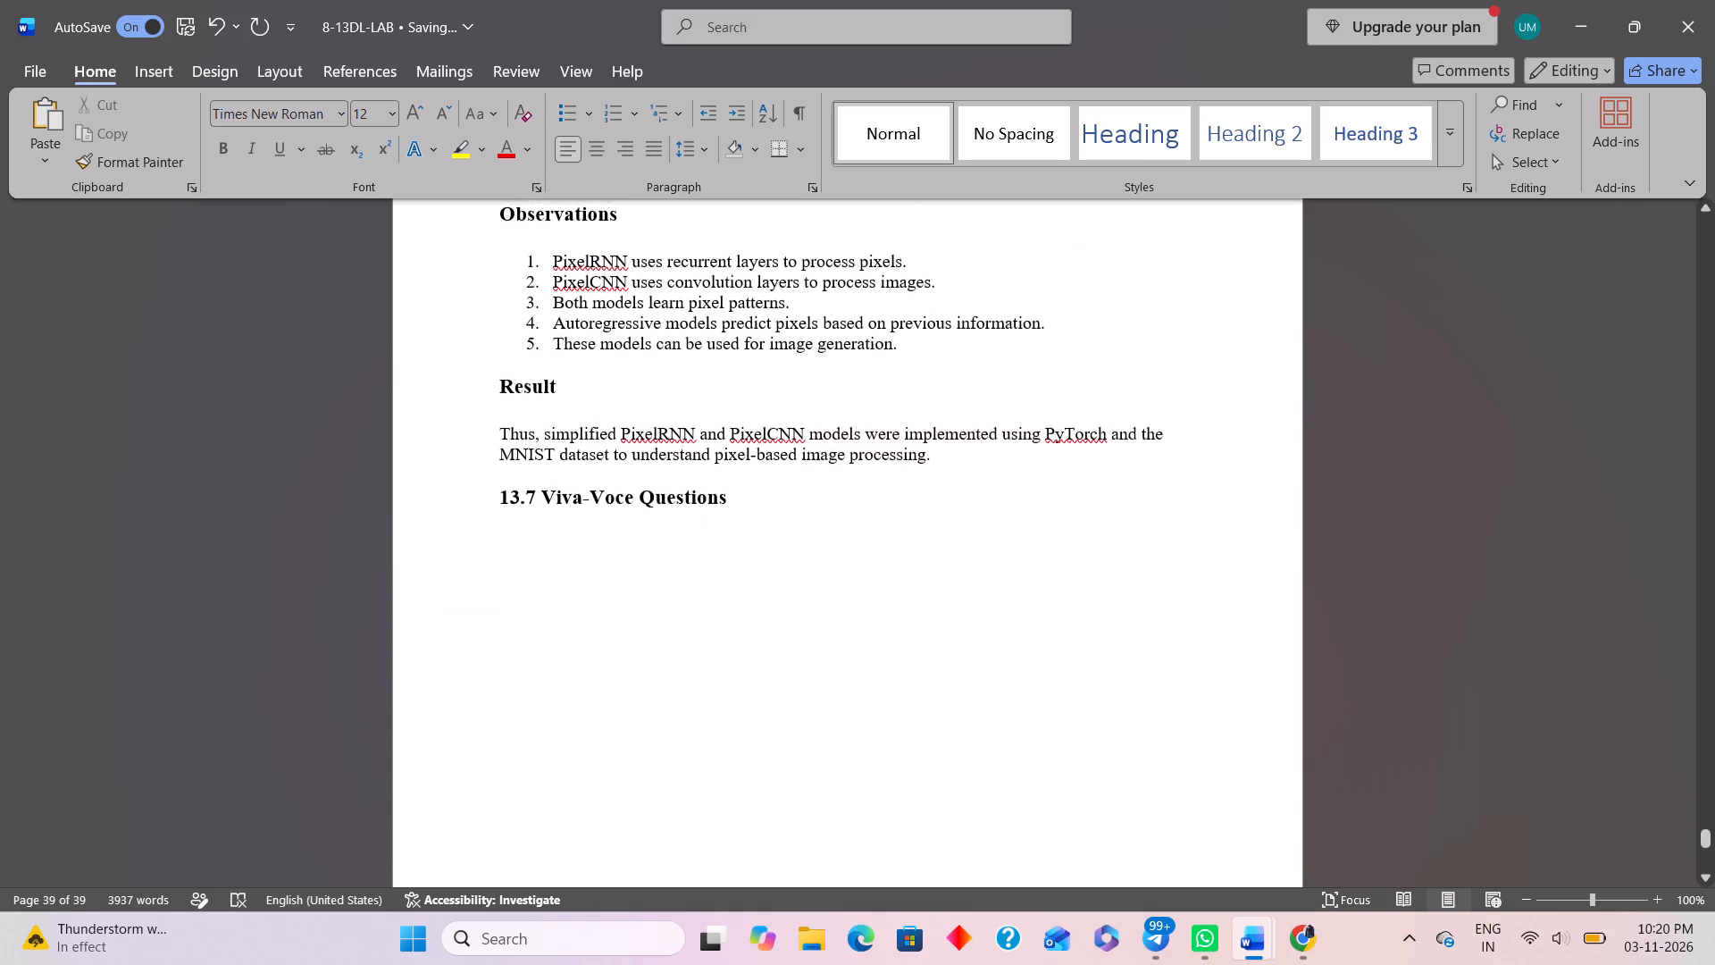
pyautogui.scroll(3, 742, 765)
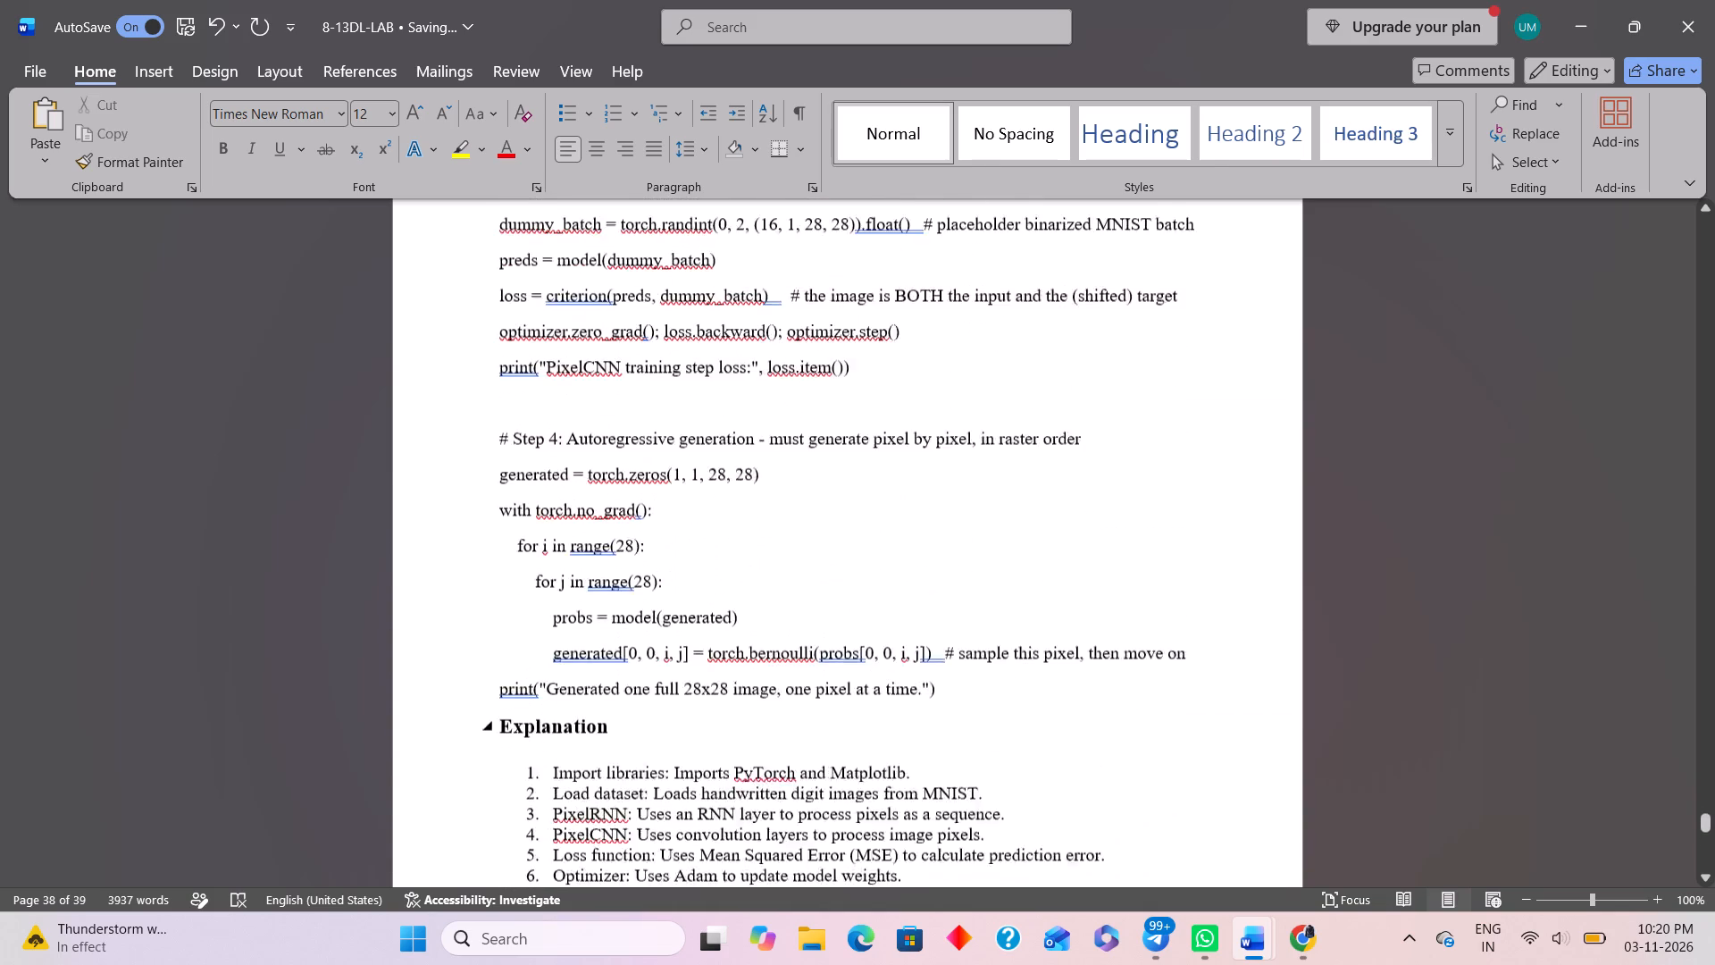
pyautogui.scroll(1, 742, 765)
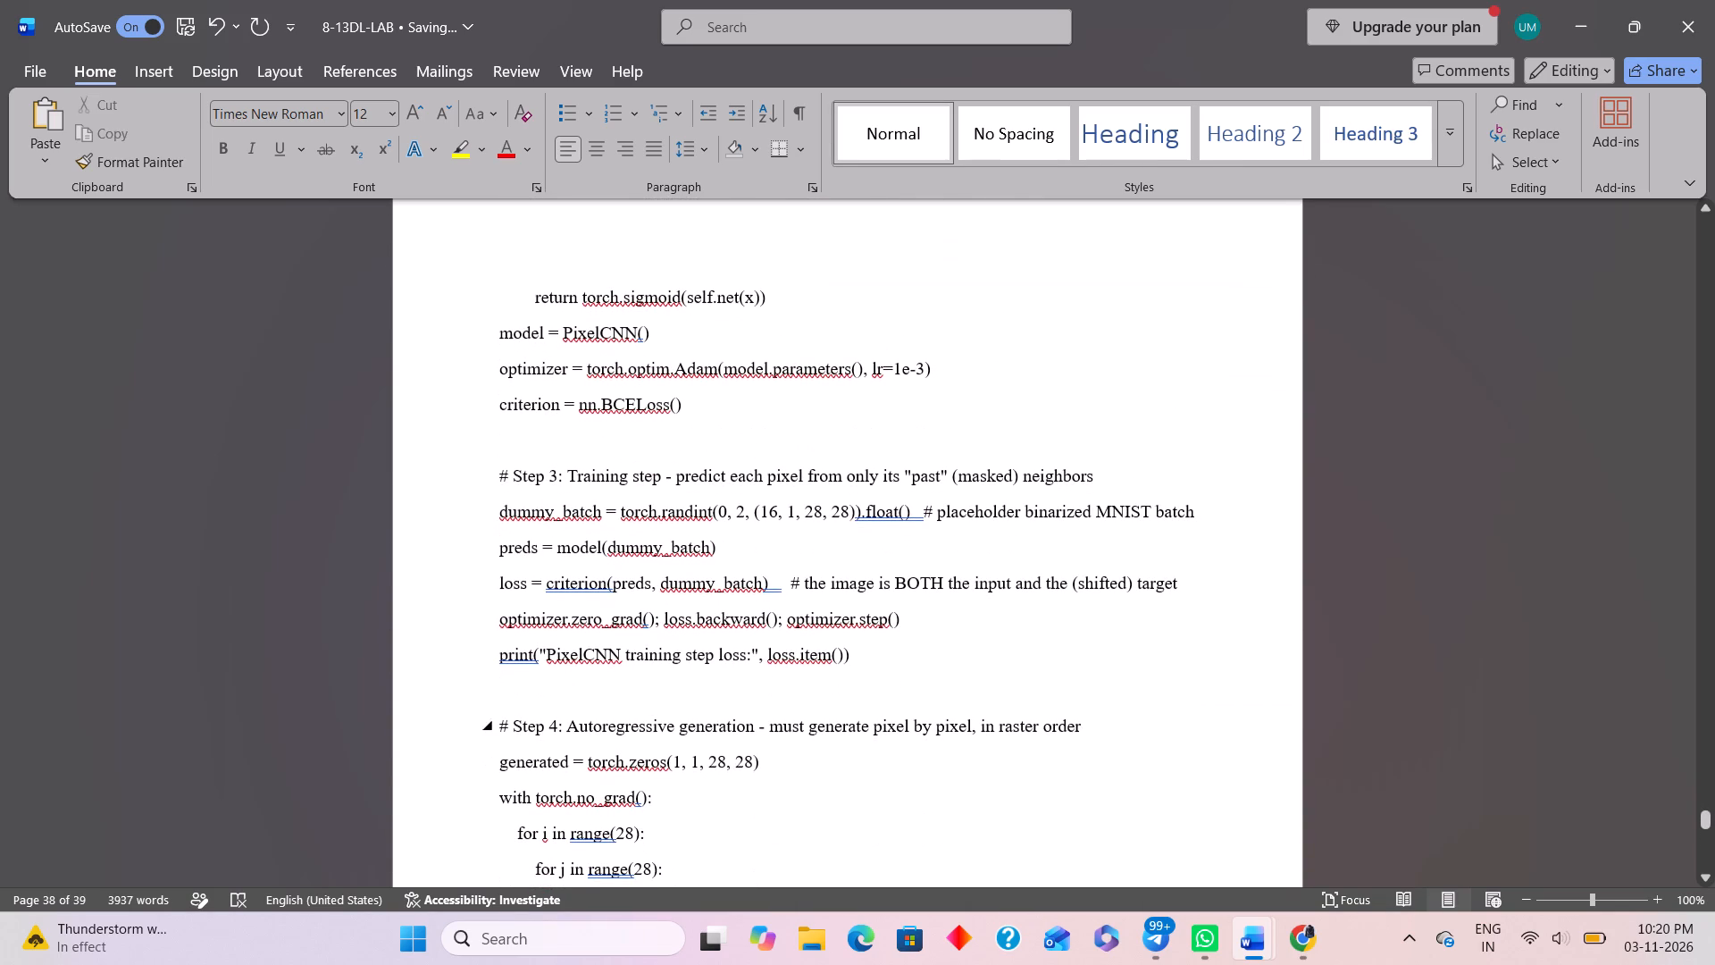
pyautogui.click(514, 693)
pyautogui.press('BackSpace')
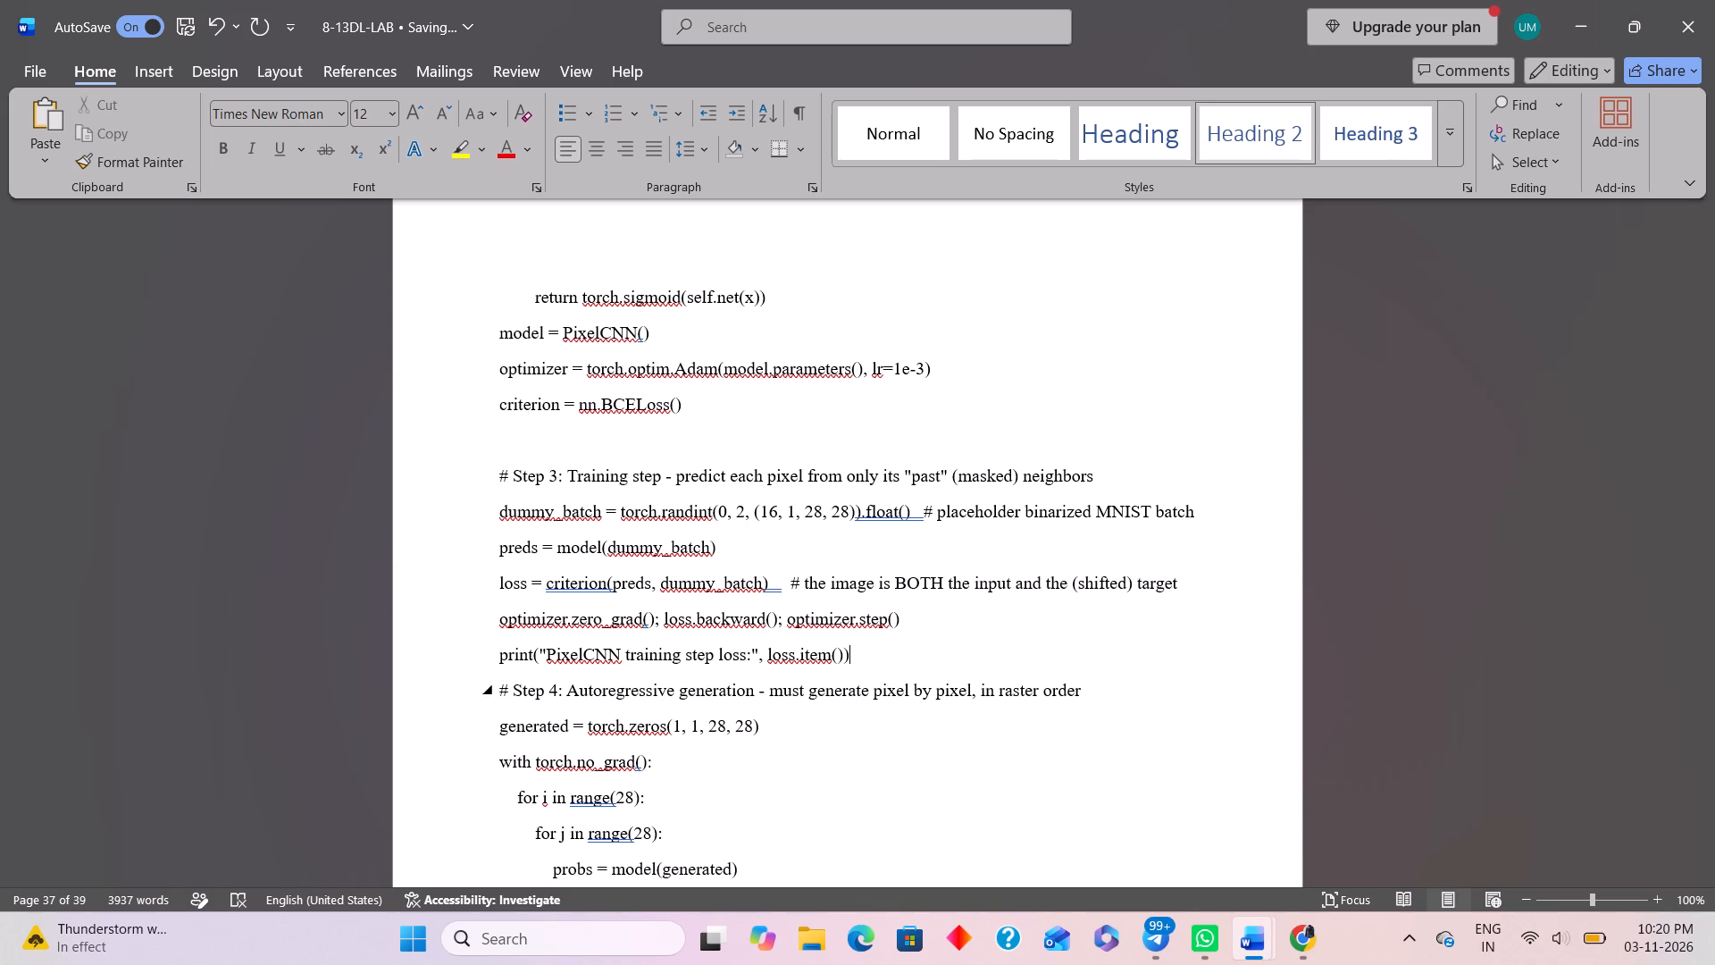
pyautogui.click(501, 446)
pyautogui.press('BackSpace')
pyautogui.scroll(4, 501, 446)
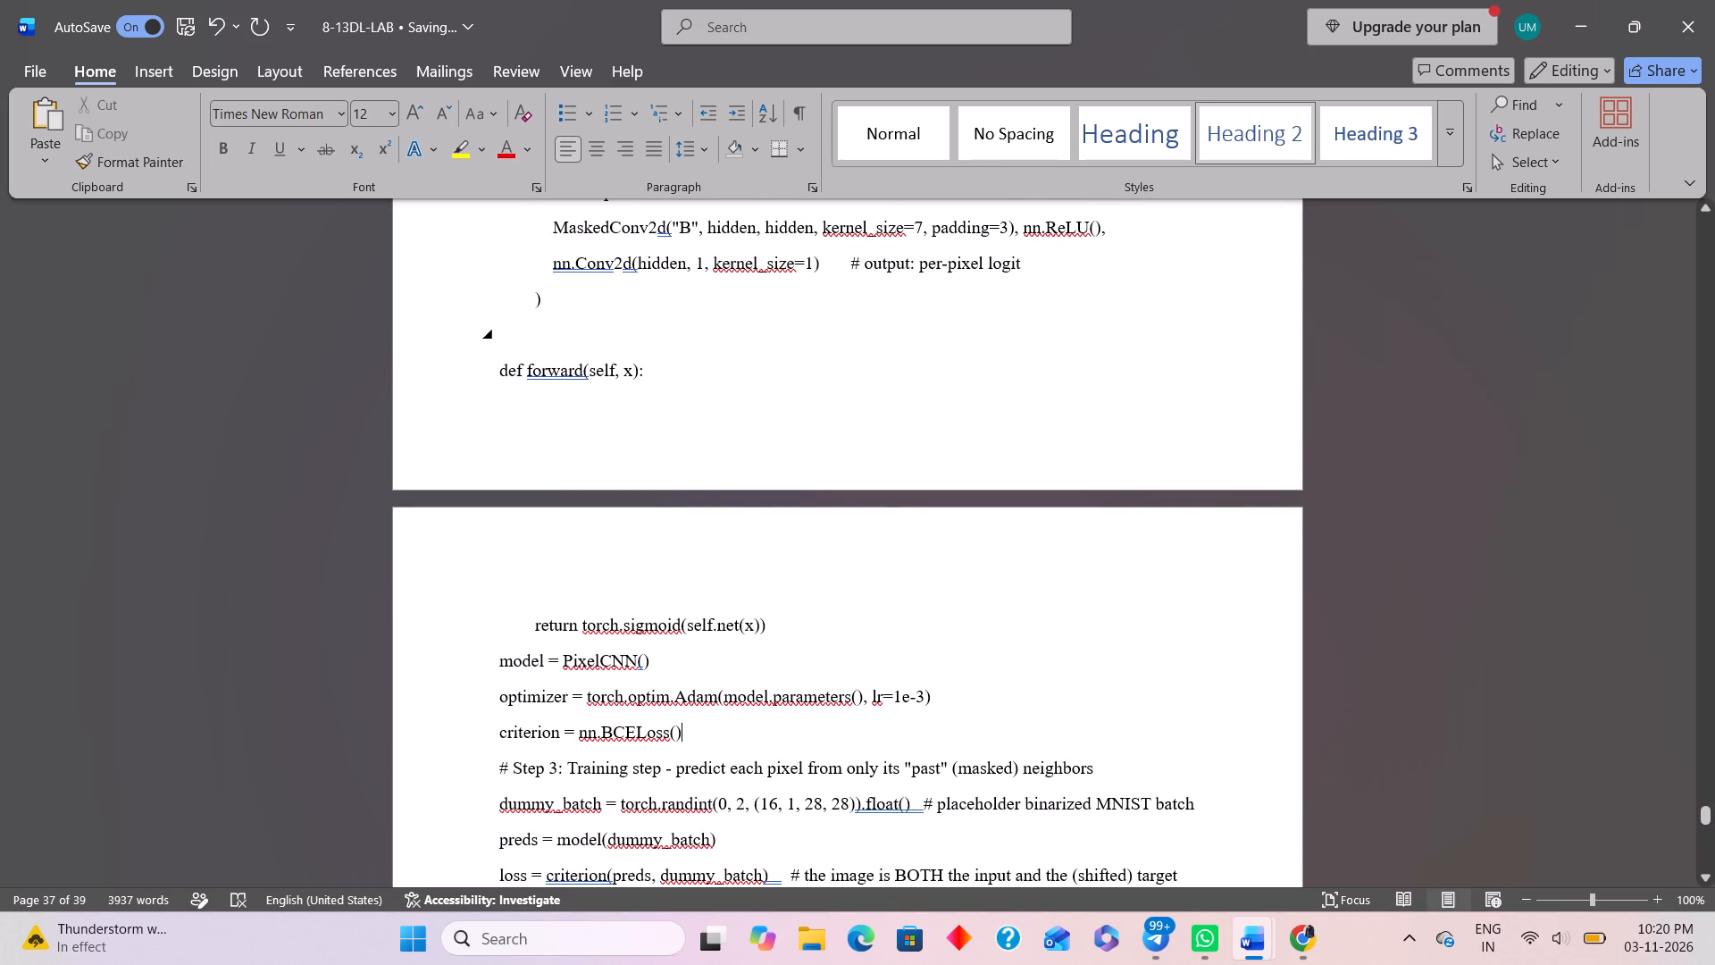
pyautogui.click(513, 327)
pyautogui.press('BackSpace')
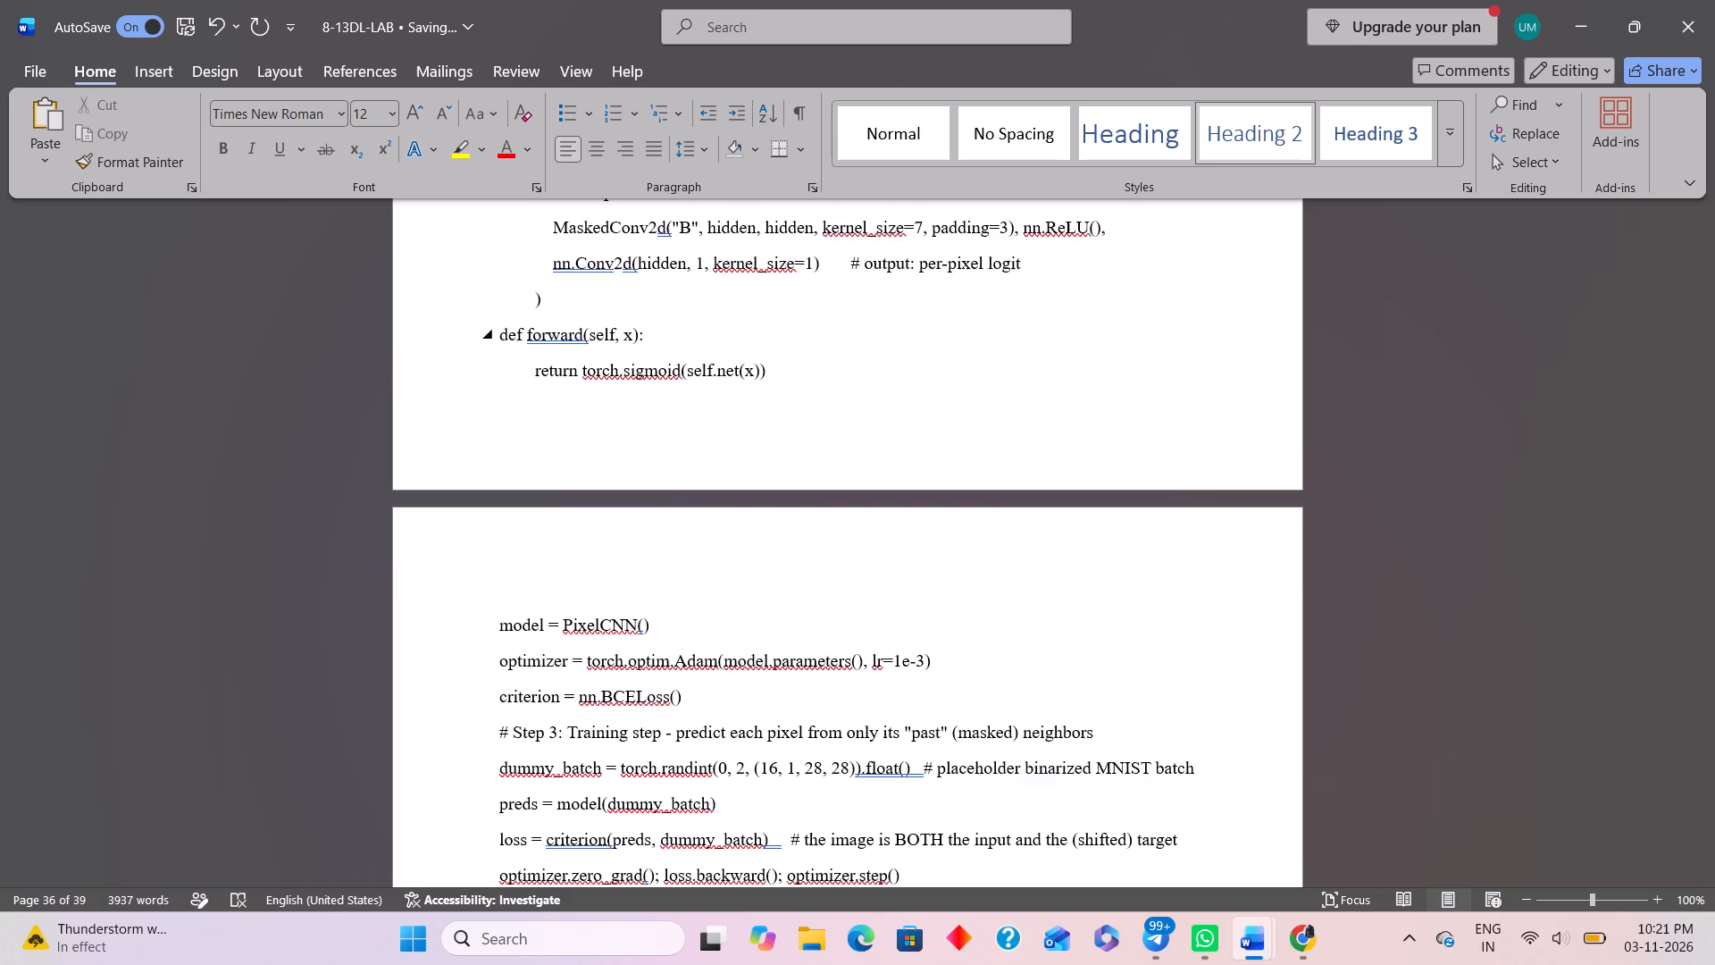
# Start a new line after "import torch" under 13.5 Program / Procedure.
pyautogui.scroll(3, 513, 327)
pyautogui.scroll(1, 565, 247)
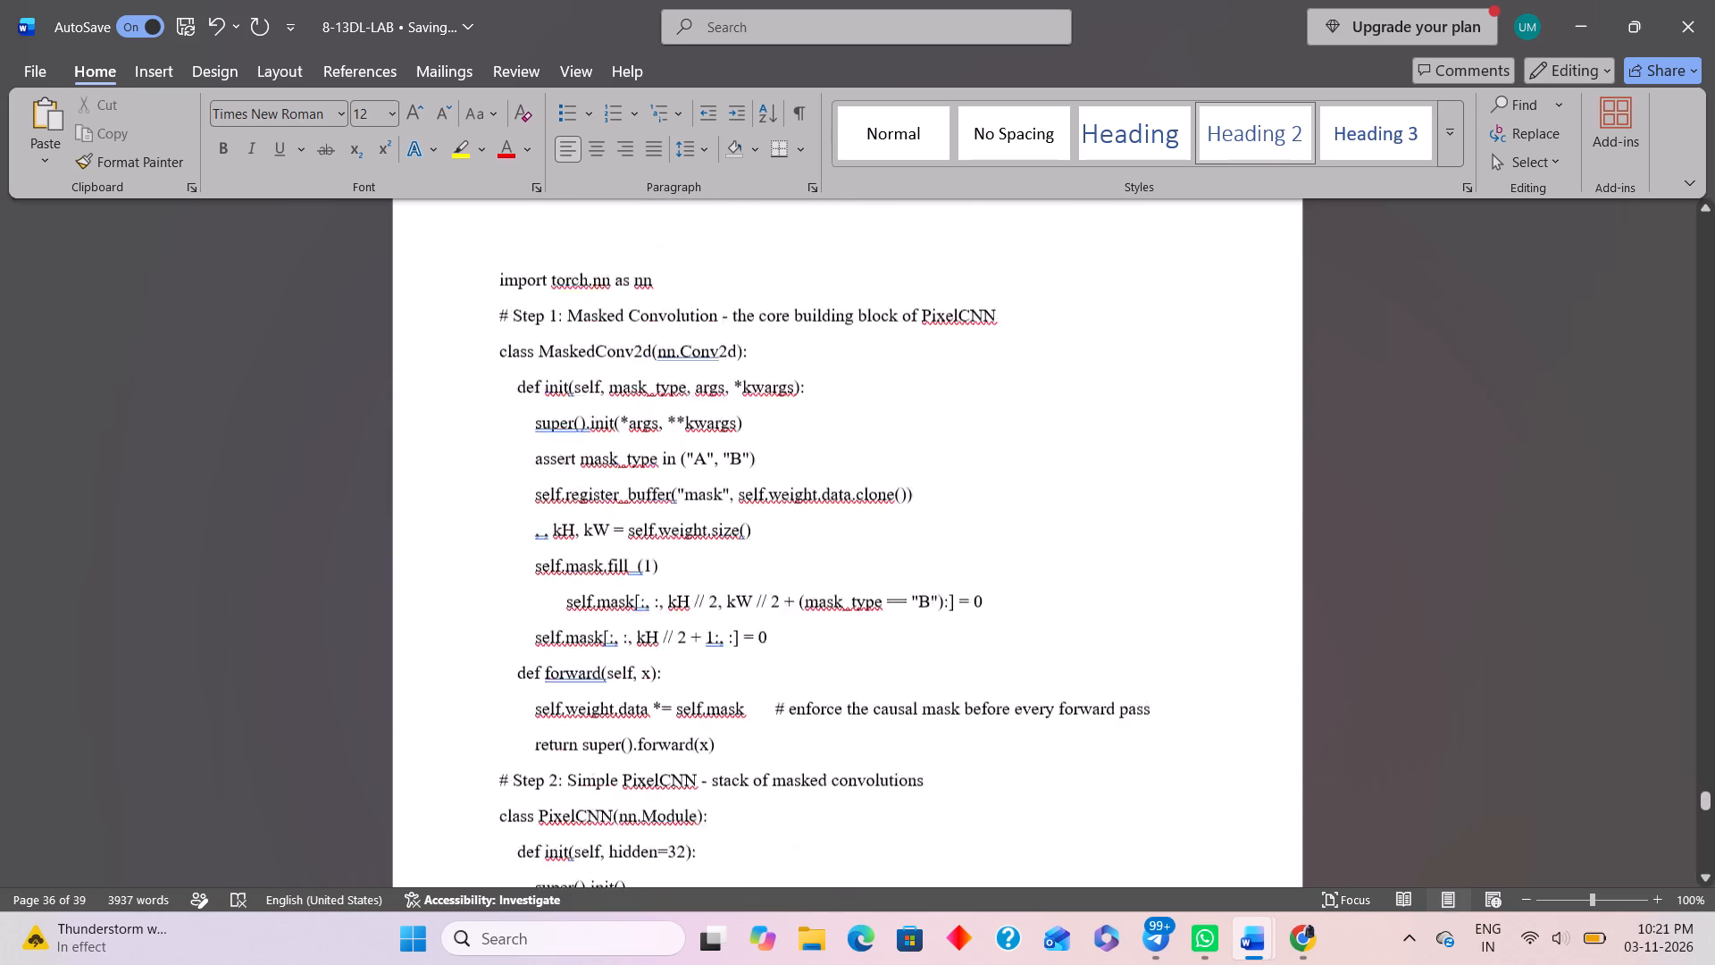
pyautogui.scroll(3, 565, 247)
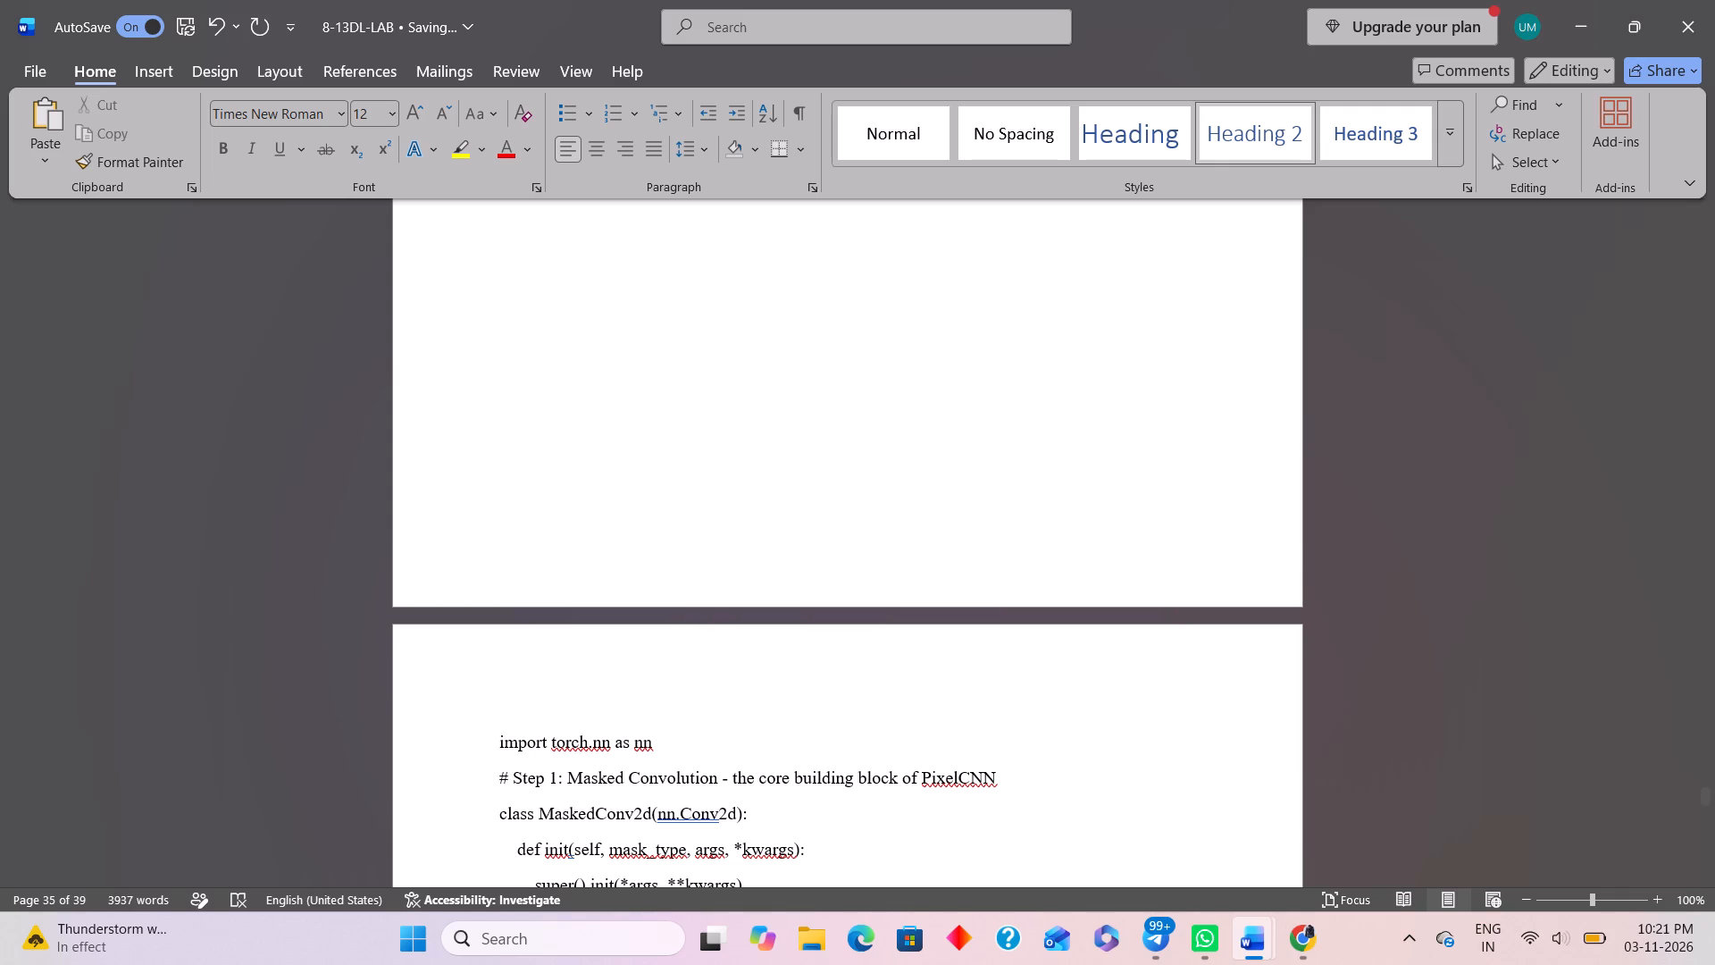
pyautogui.scroll(3, 565, 247)
pyautogui.scroll(-1, 565, 247)
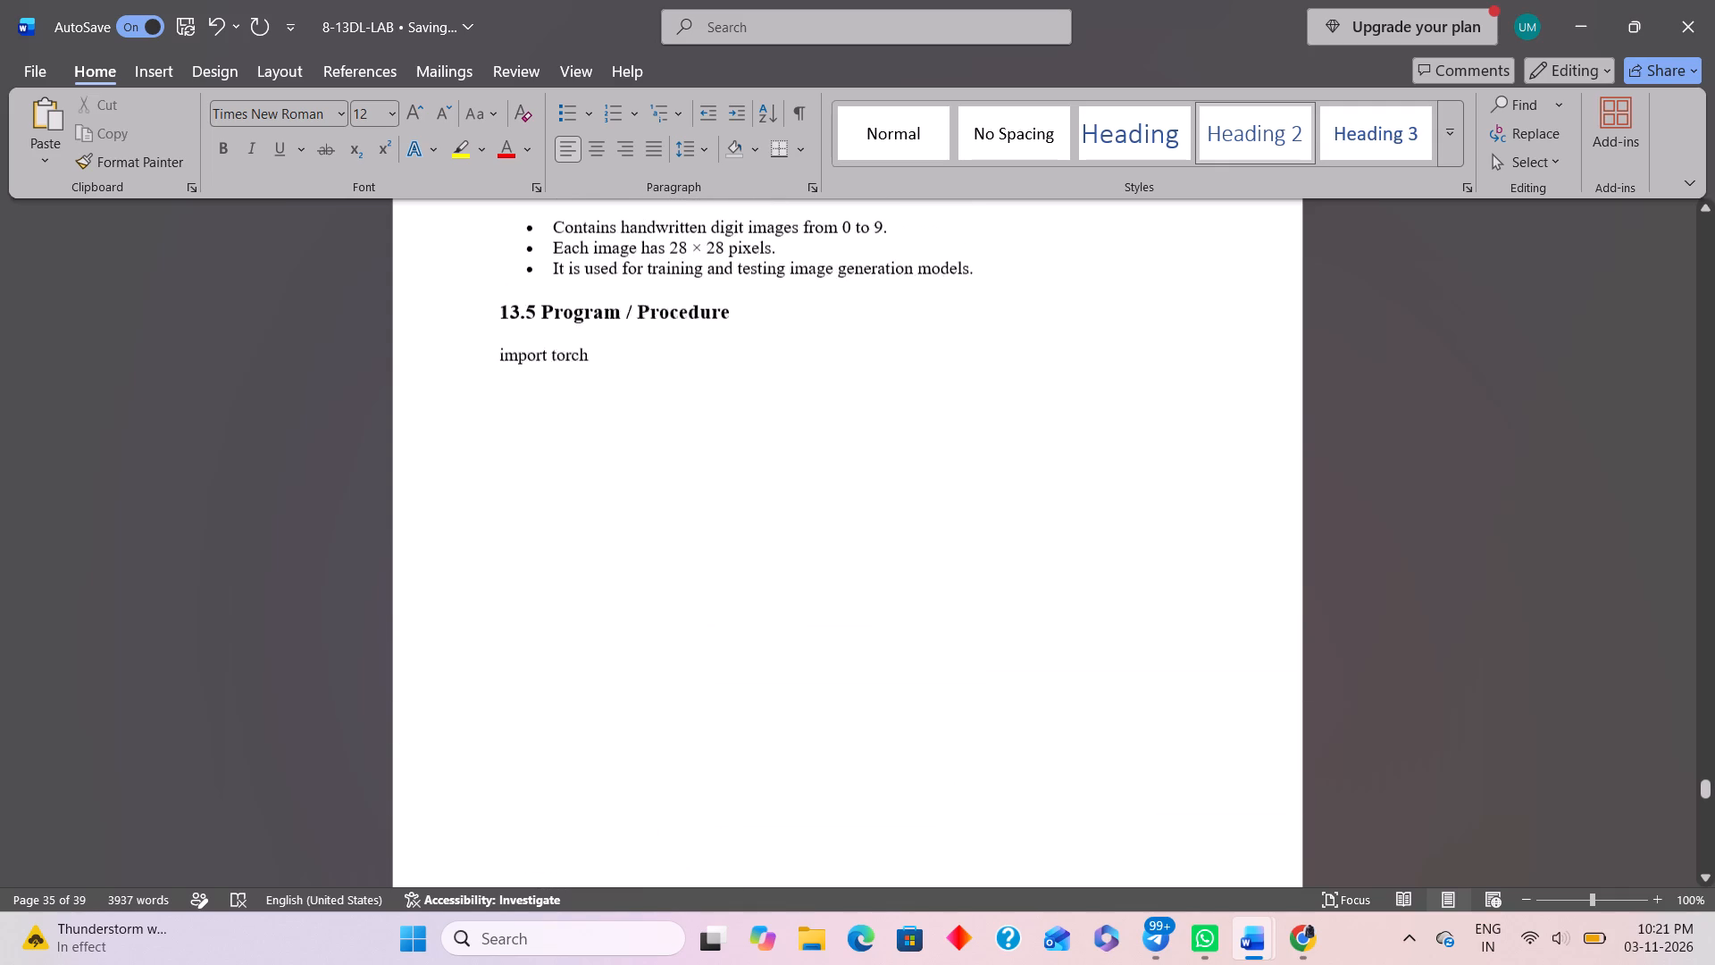
pyautogui.scroll(-2, 565, 247)
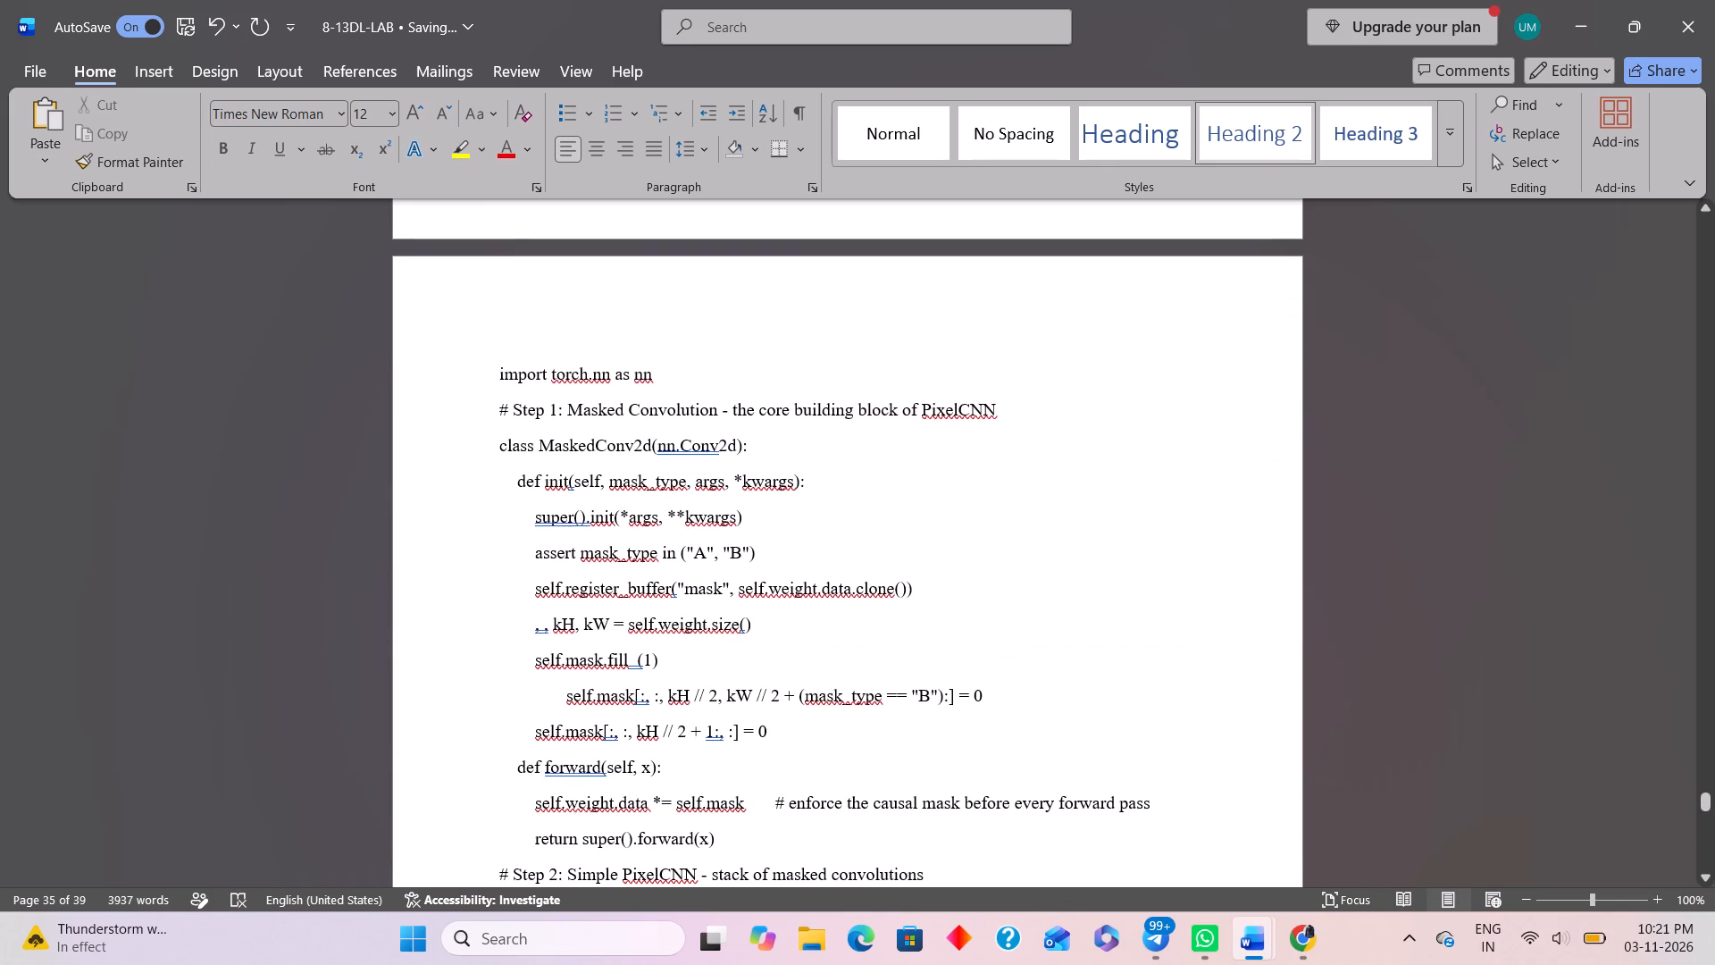
pyautogui.scroll(2, 603, 365)
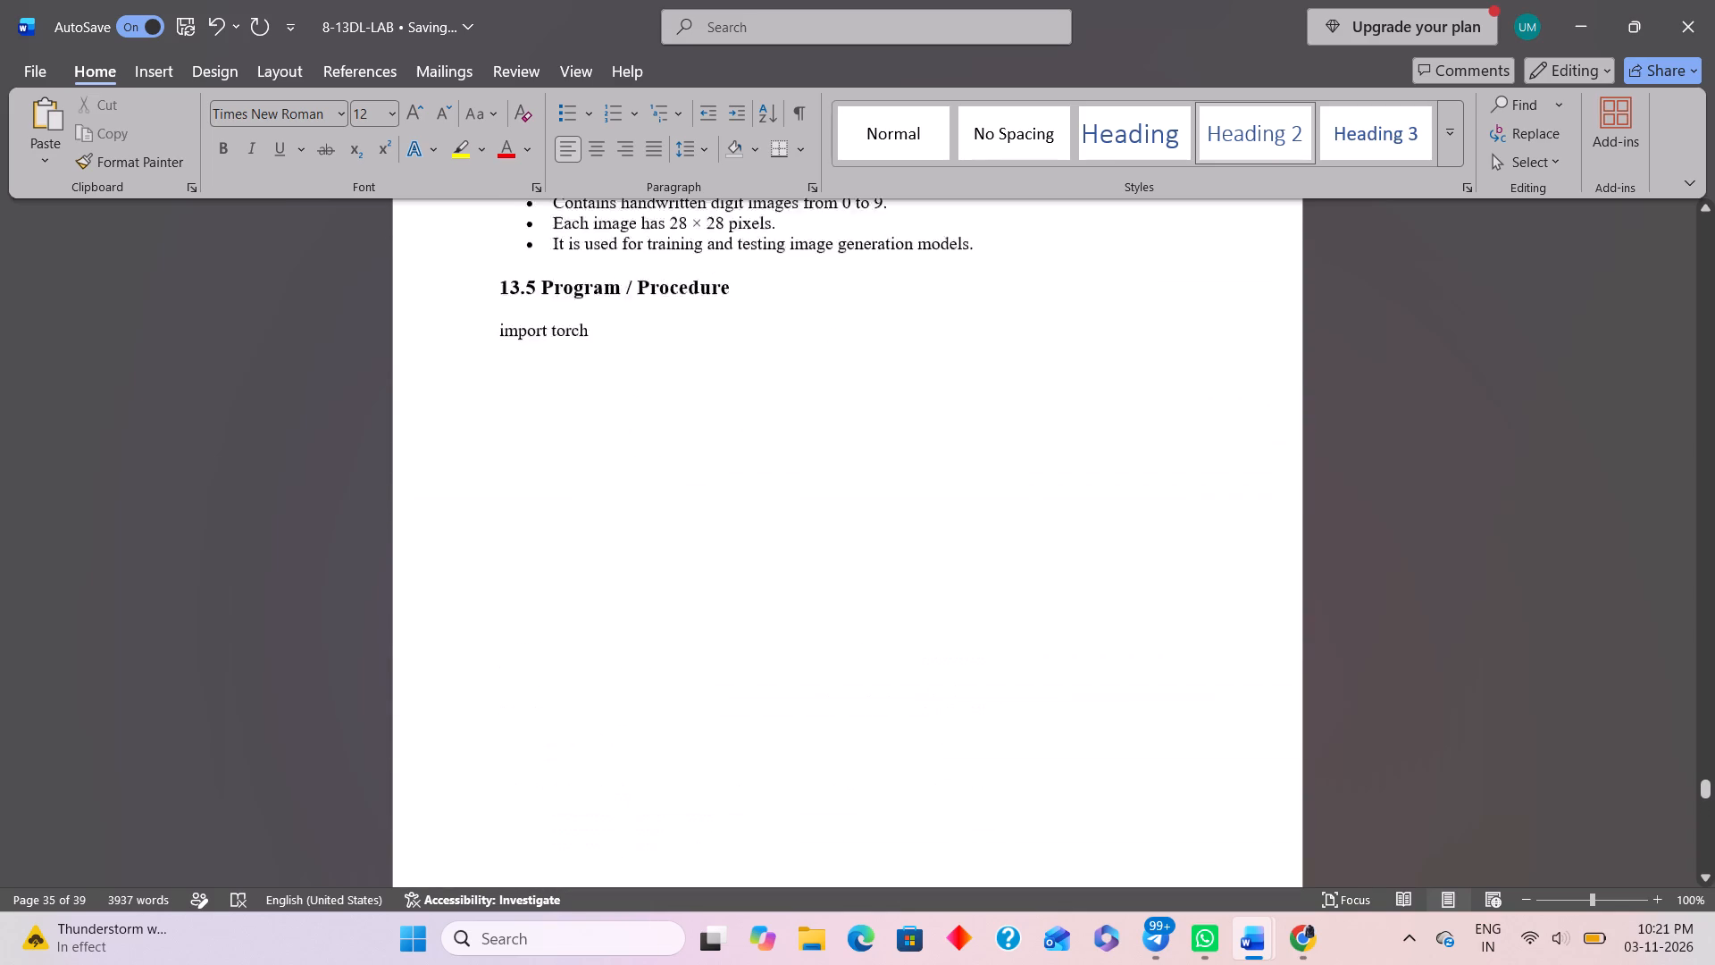
pyautogui.scroll(1, 603, 365)
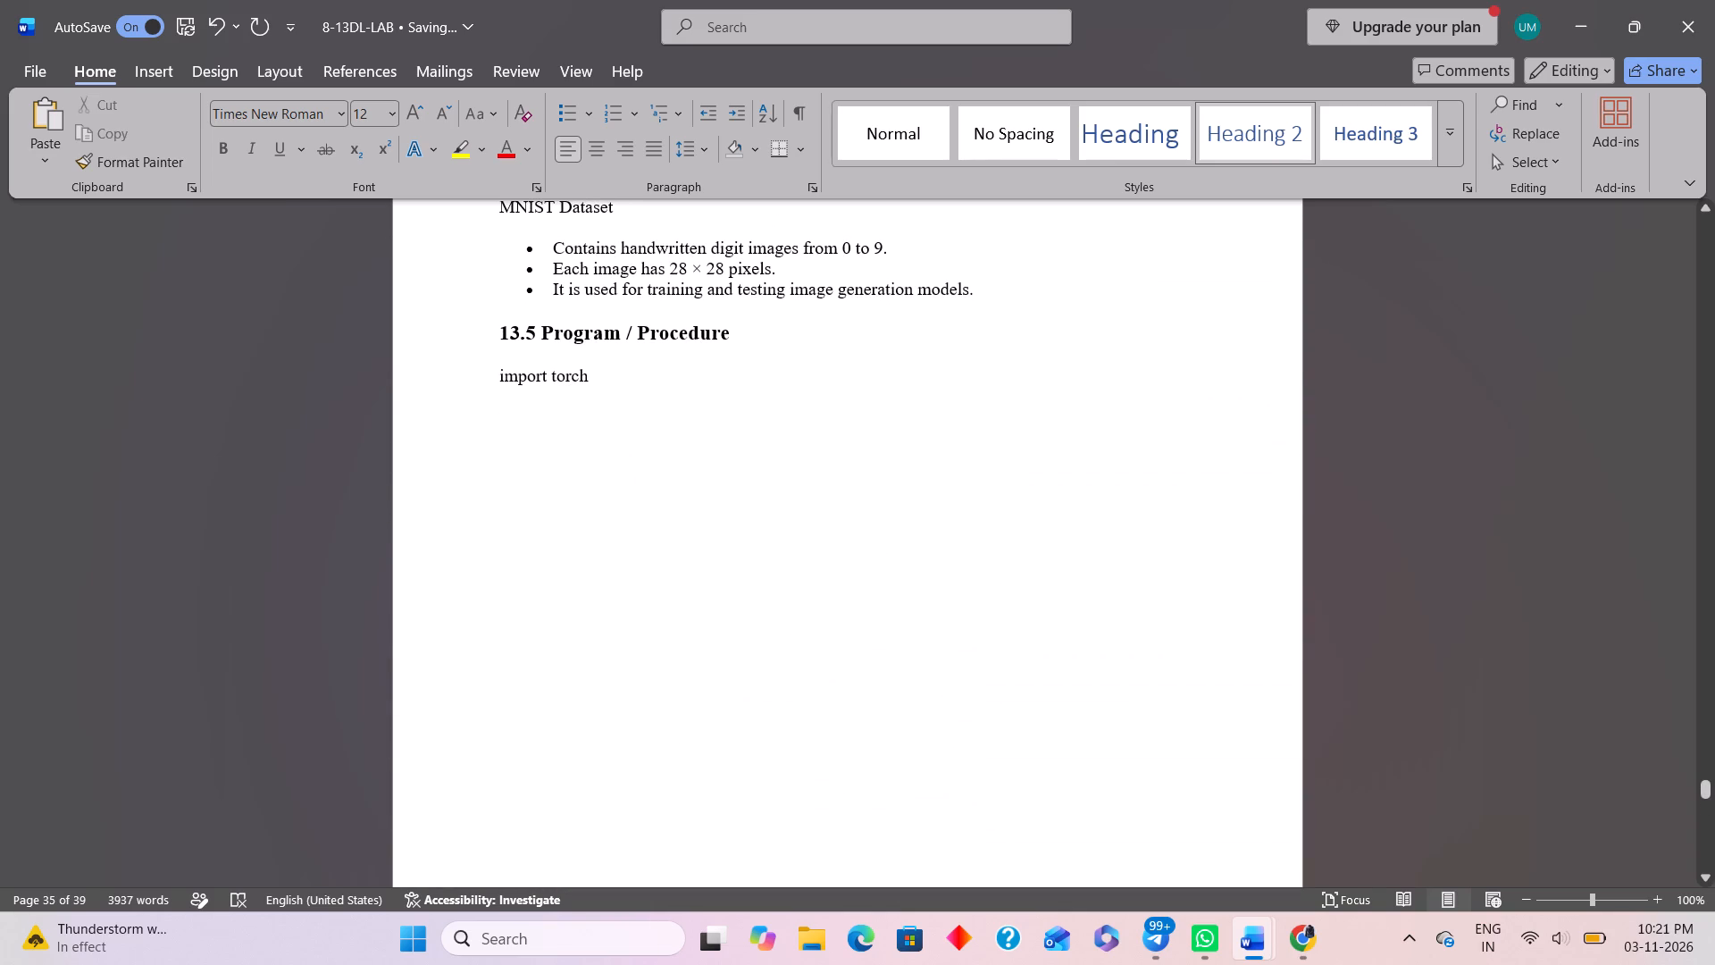
pyautogui.click(603, 369)
pyautogui.press('Return')
# Copy the code from "import torch.nn as nn" through the MaskedConv2d class and paste it on a new line below "import torch".
pyautogui.scroll(-1, 603, 369)
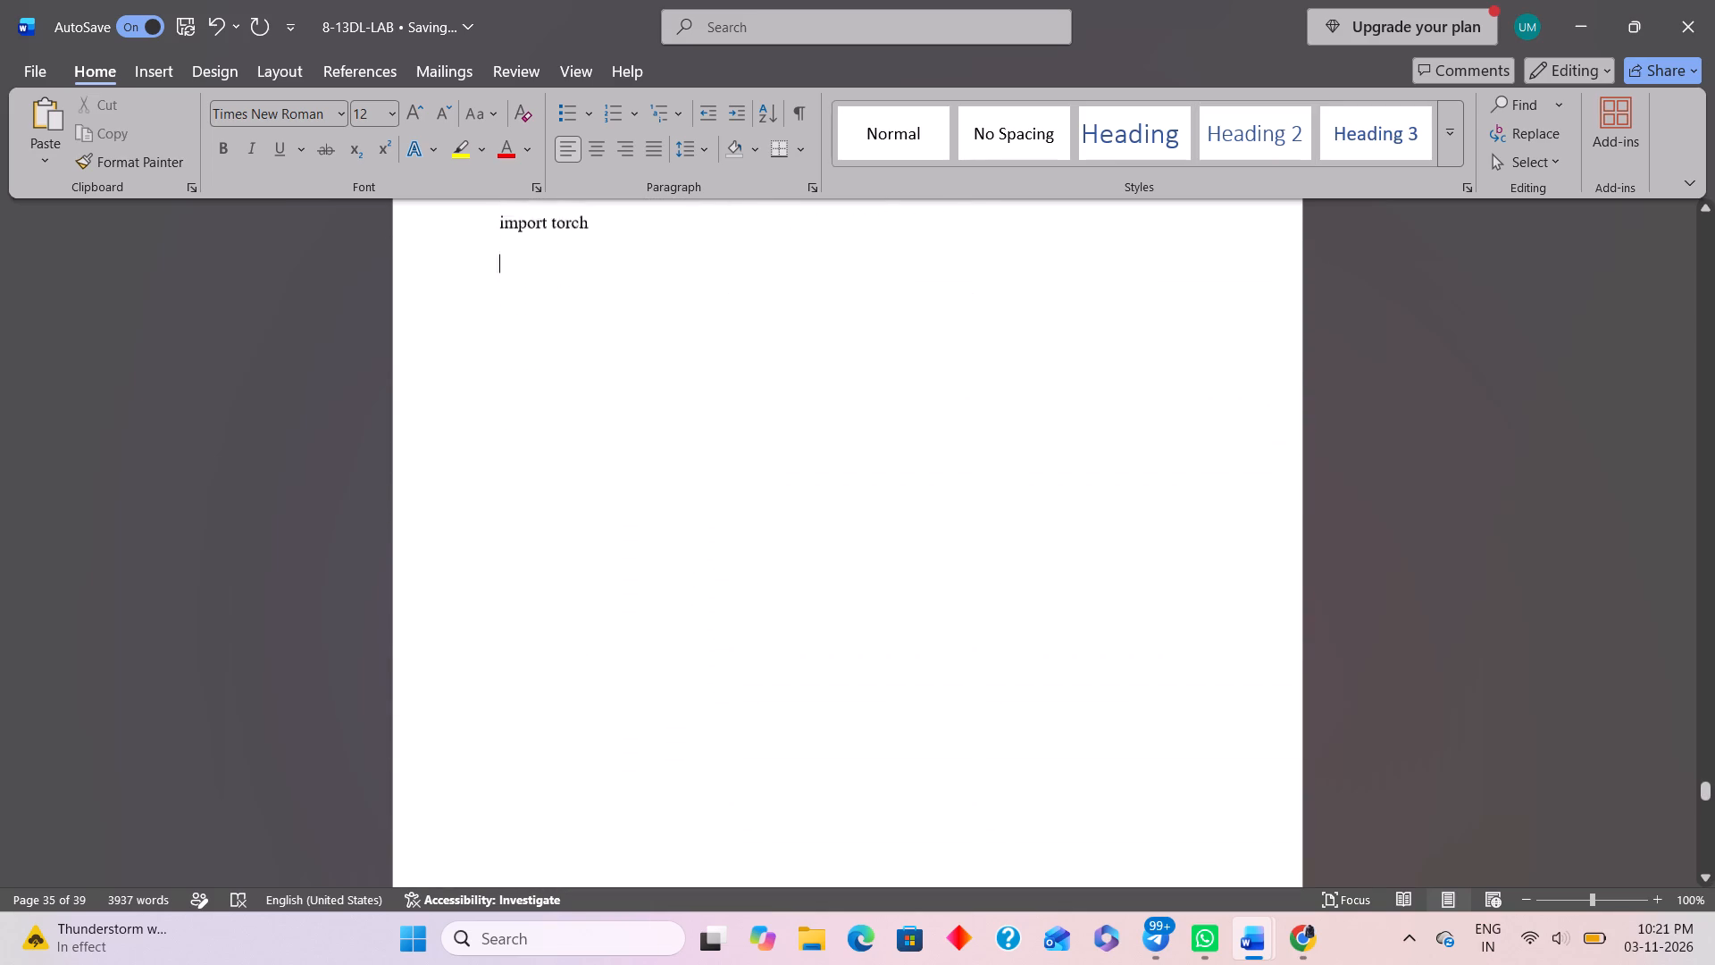
pyautogui.scroll(-1, 603, 369)
pyautogui.scroll(-3, 711, 504)
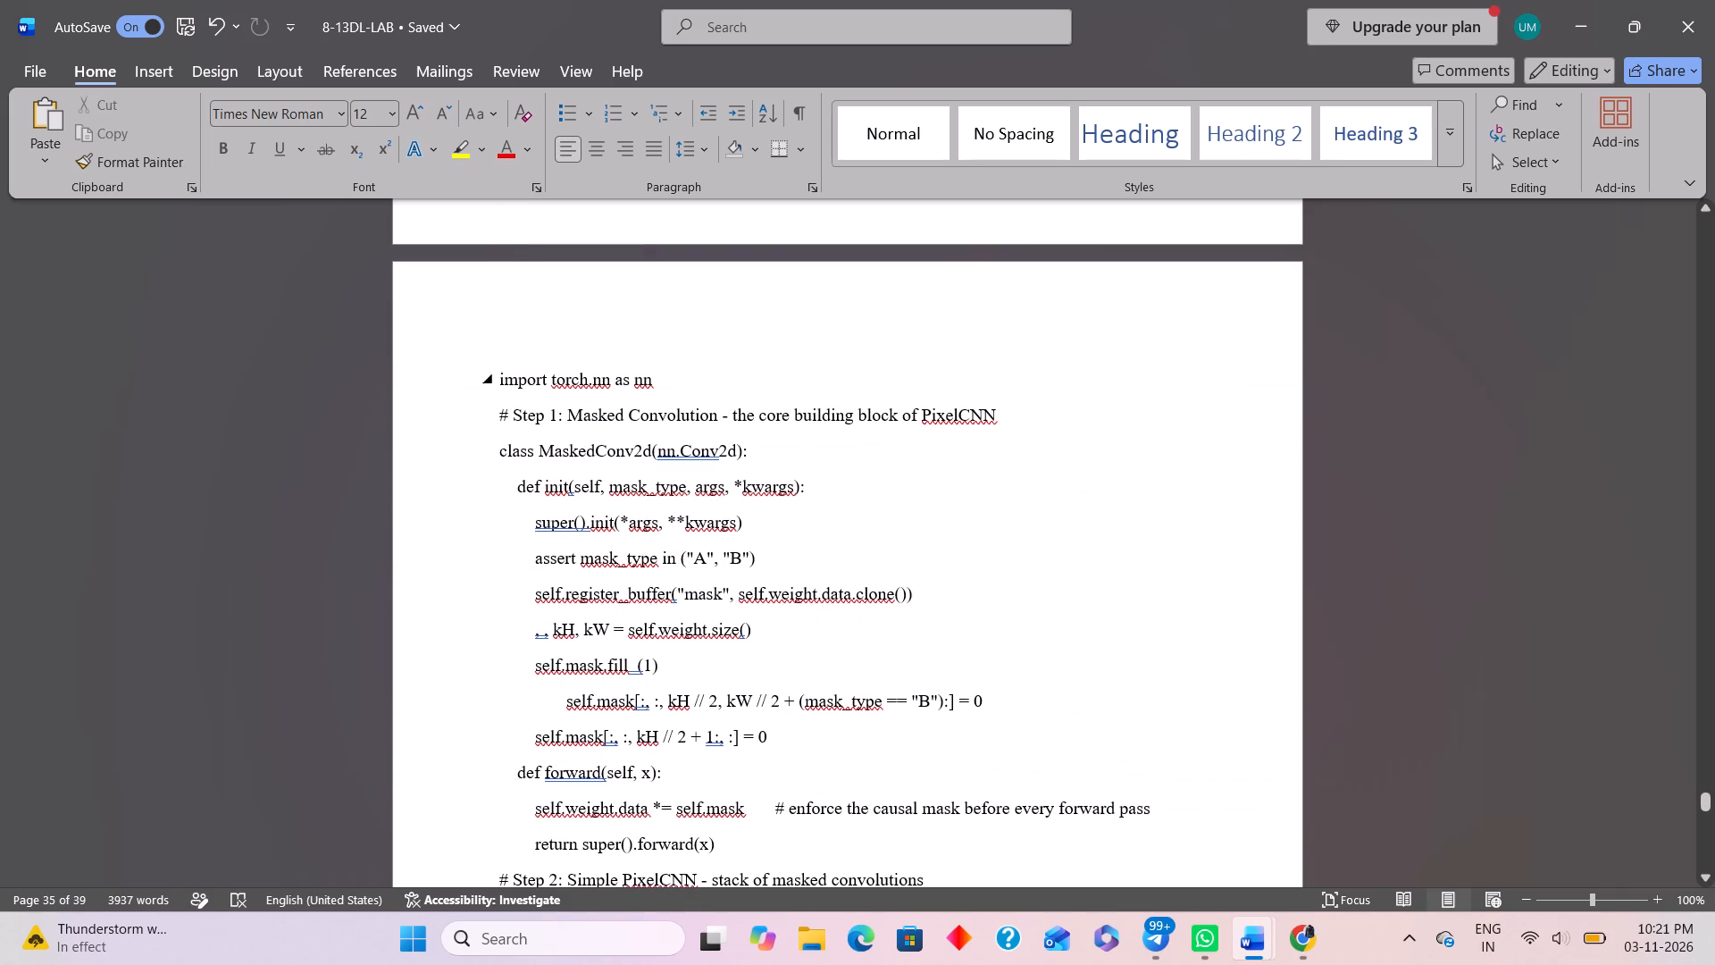
pyautogui.moveTo(498, 371); pyautogui.dragTo(799, 828)
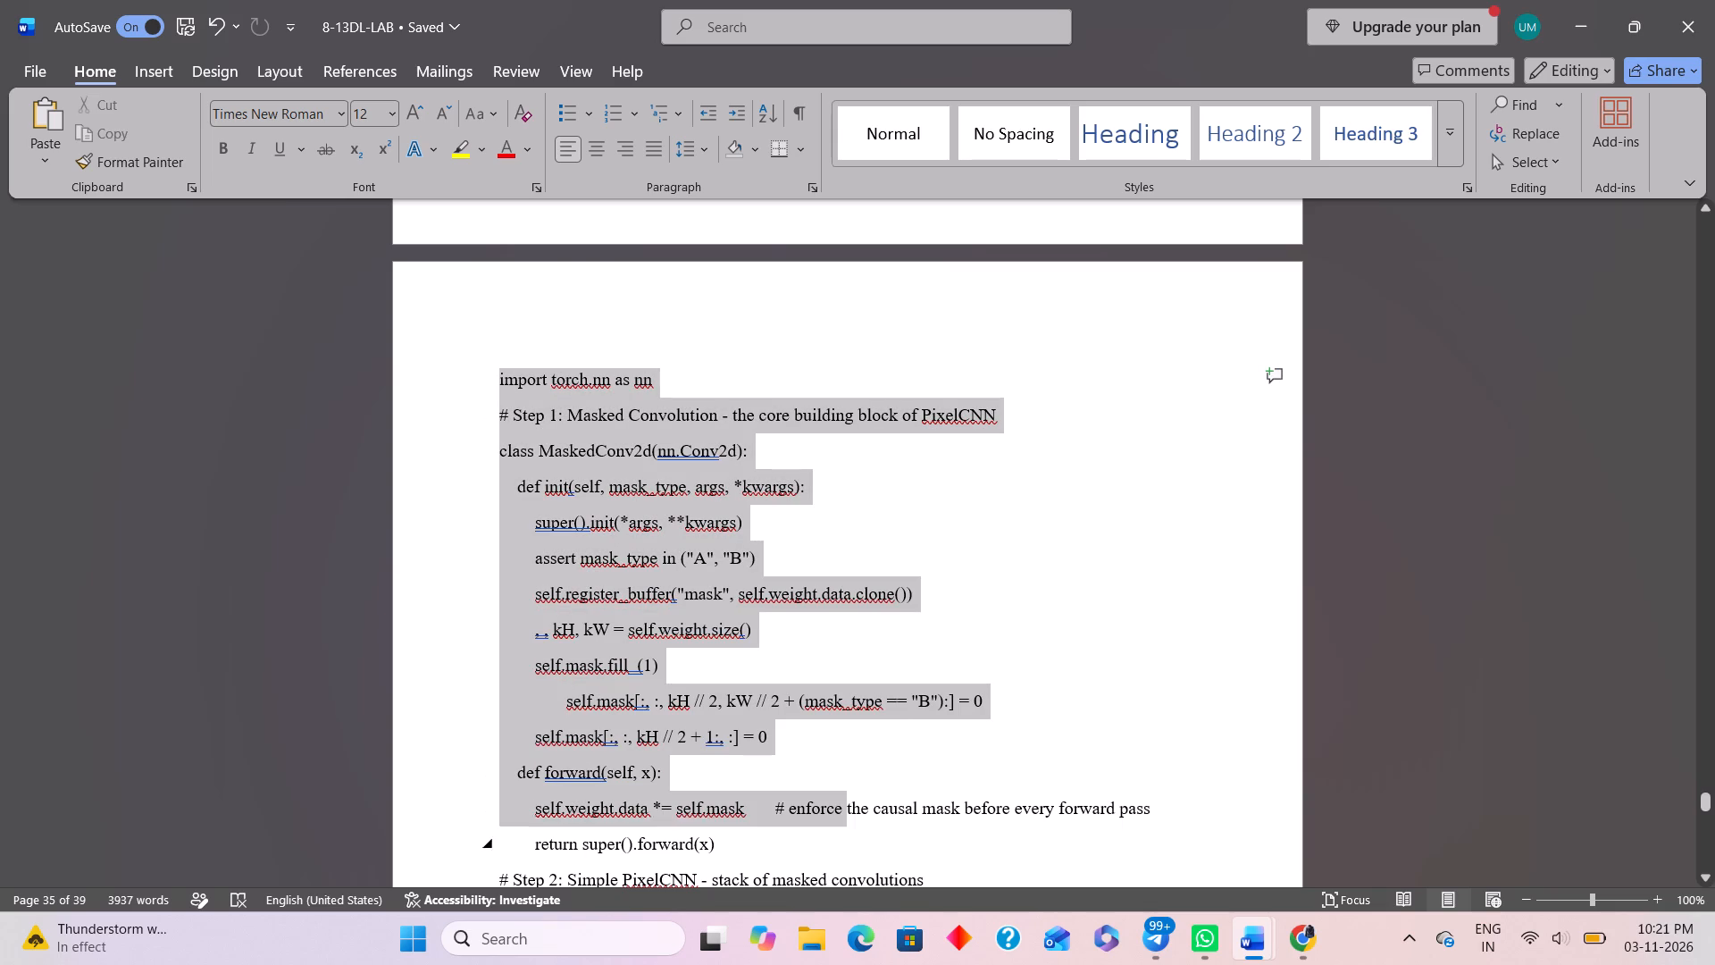
pyautogui.moveTo(799, 828); pyautogui.dragTo(820, 642)
pyautogui.hotkey('ctrl', 'c')
pyautogui.scroll(2, 820, 642)
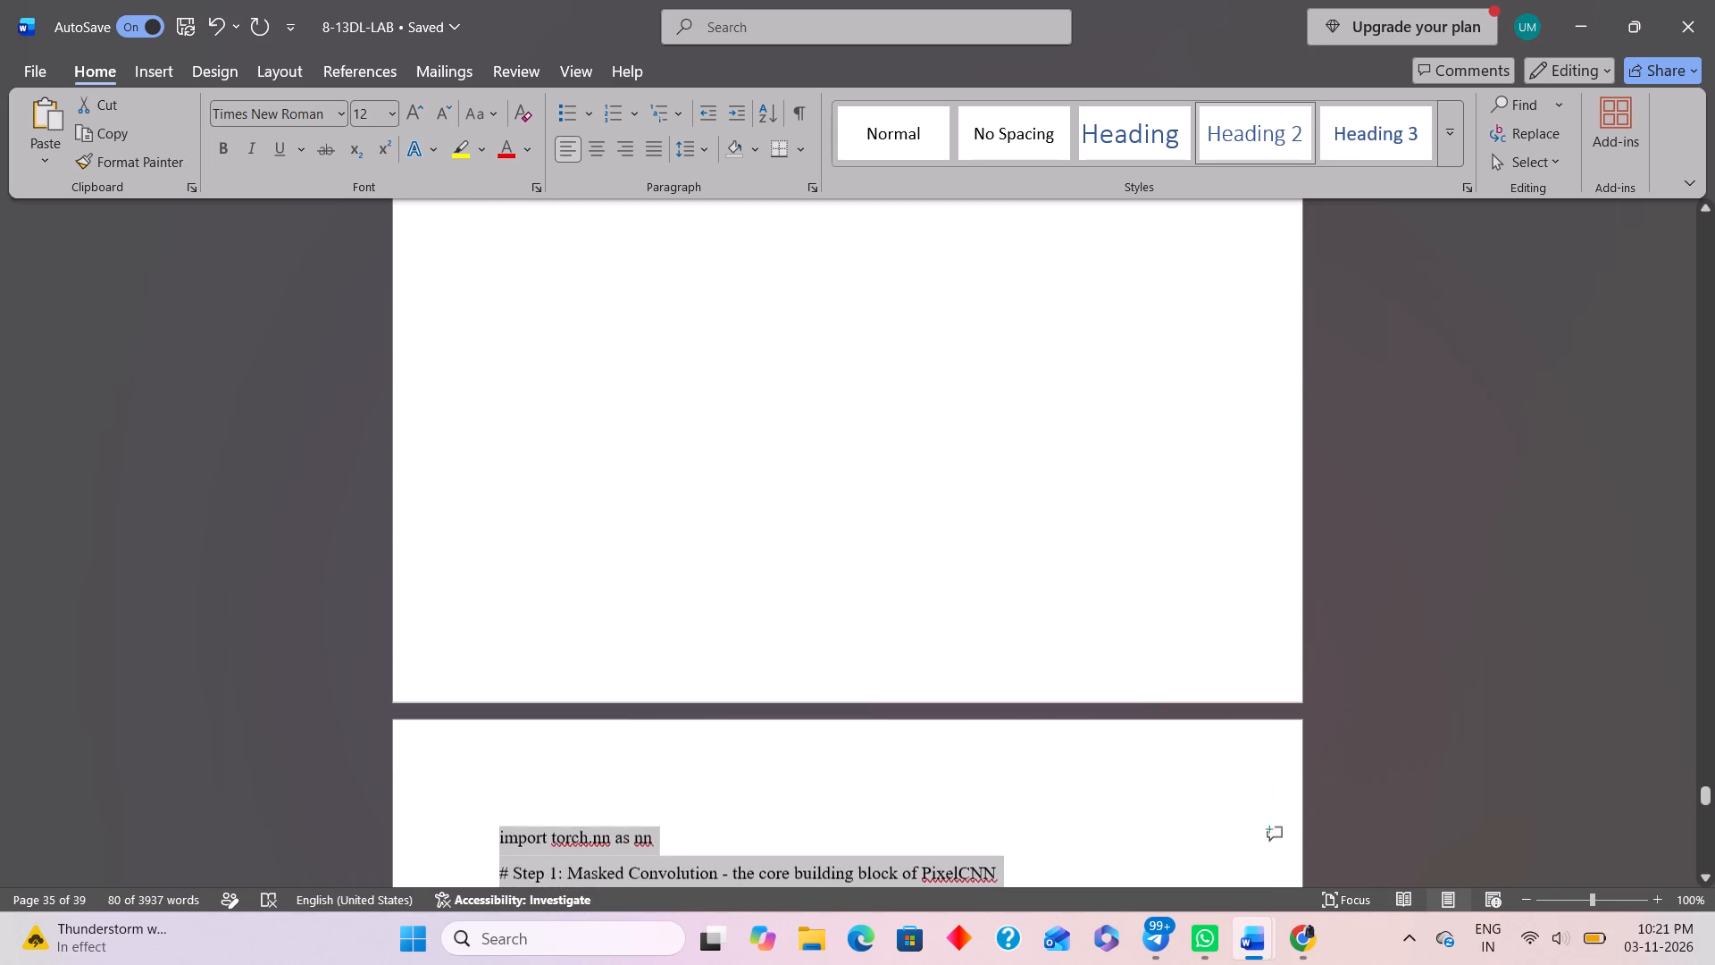
pyautogui.scroll(2, 820, 642)
pyautogui.click(620, 382)
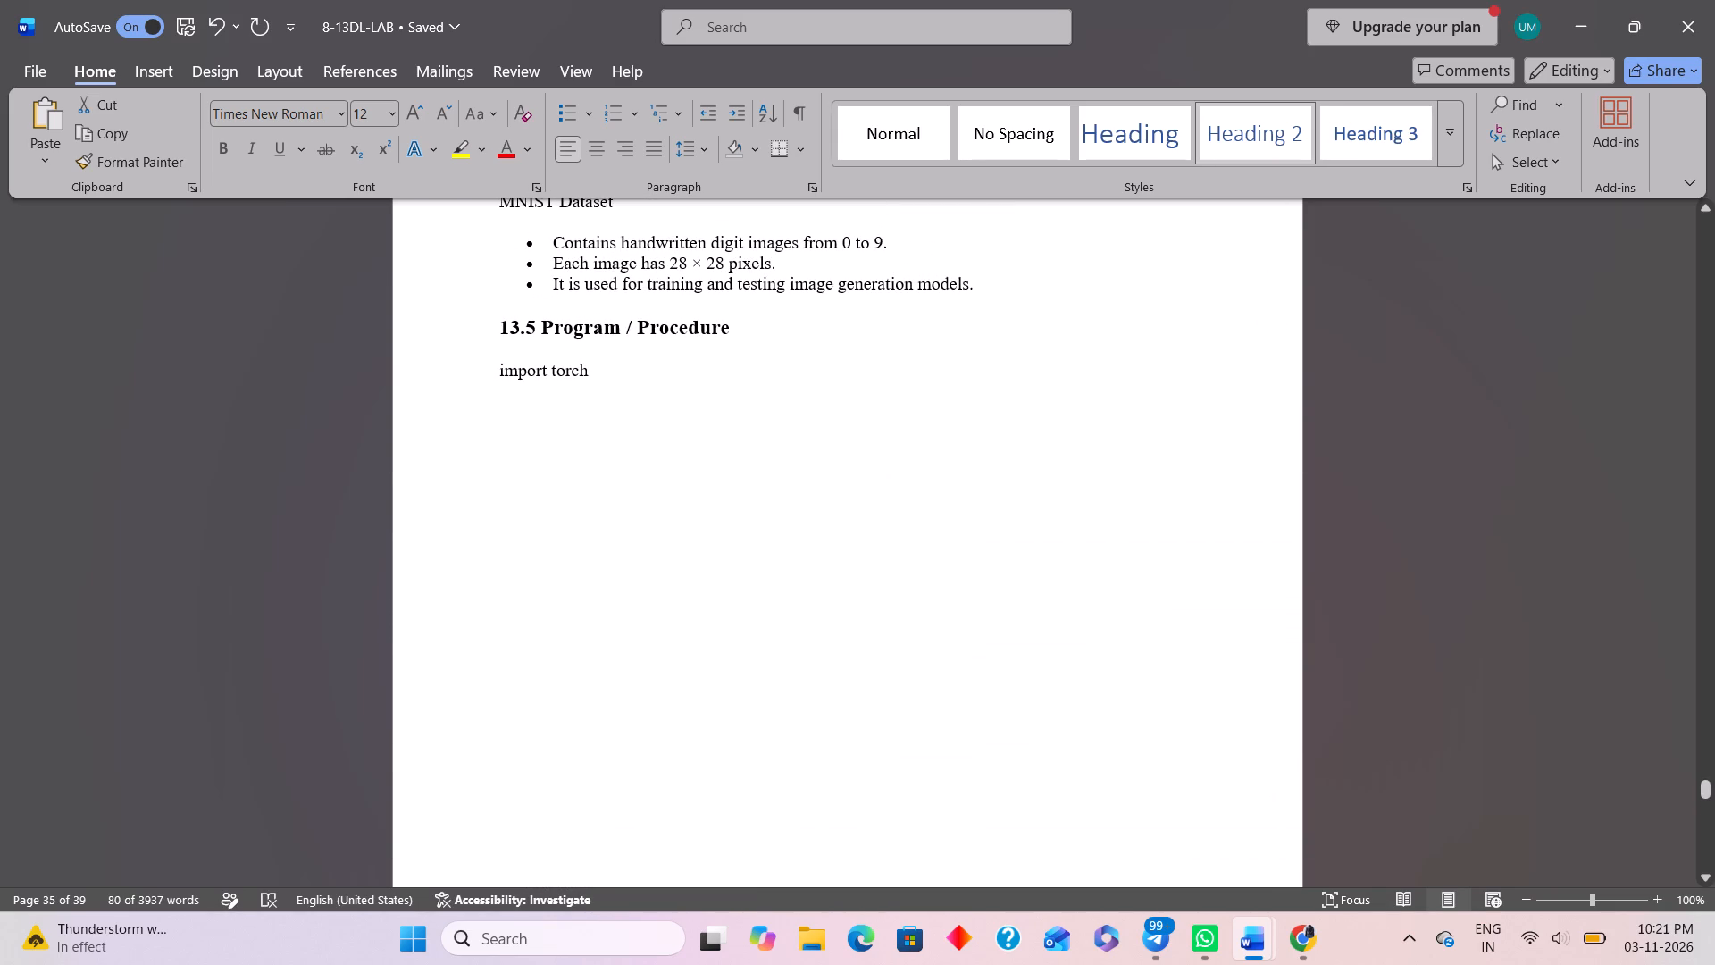
pyautogui.press('Return')
pyautogui.hotkey('ctrl', 'v')
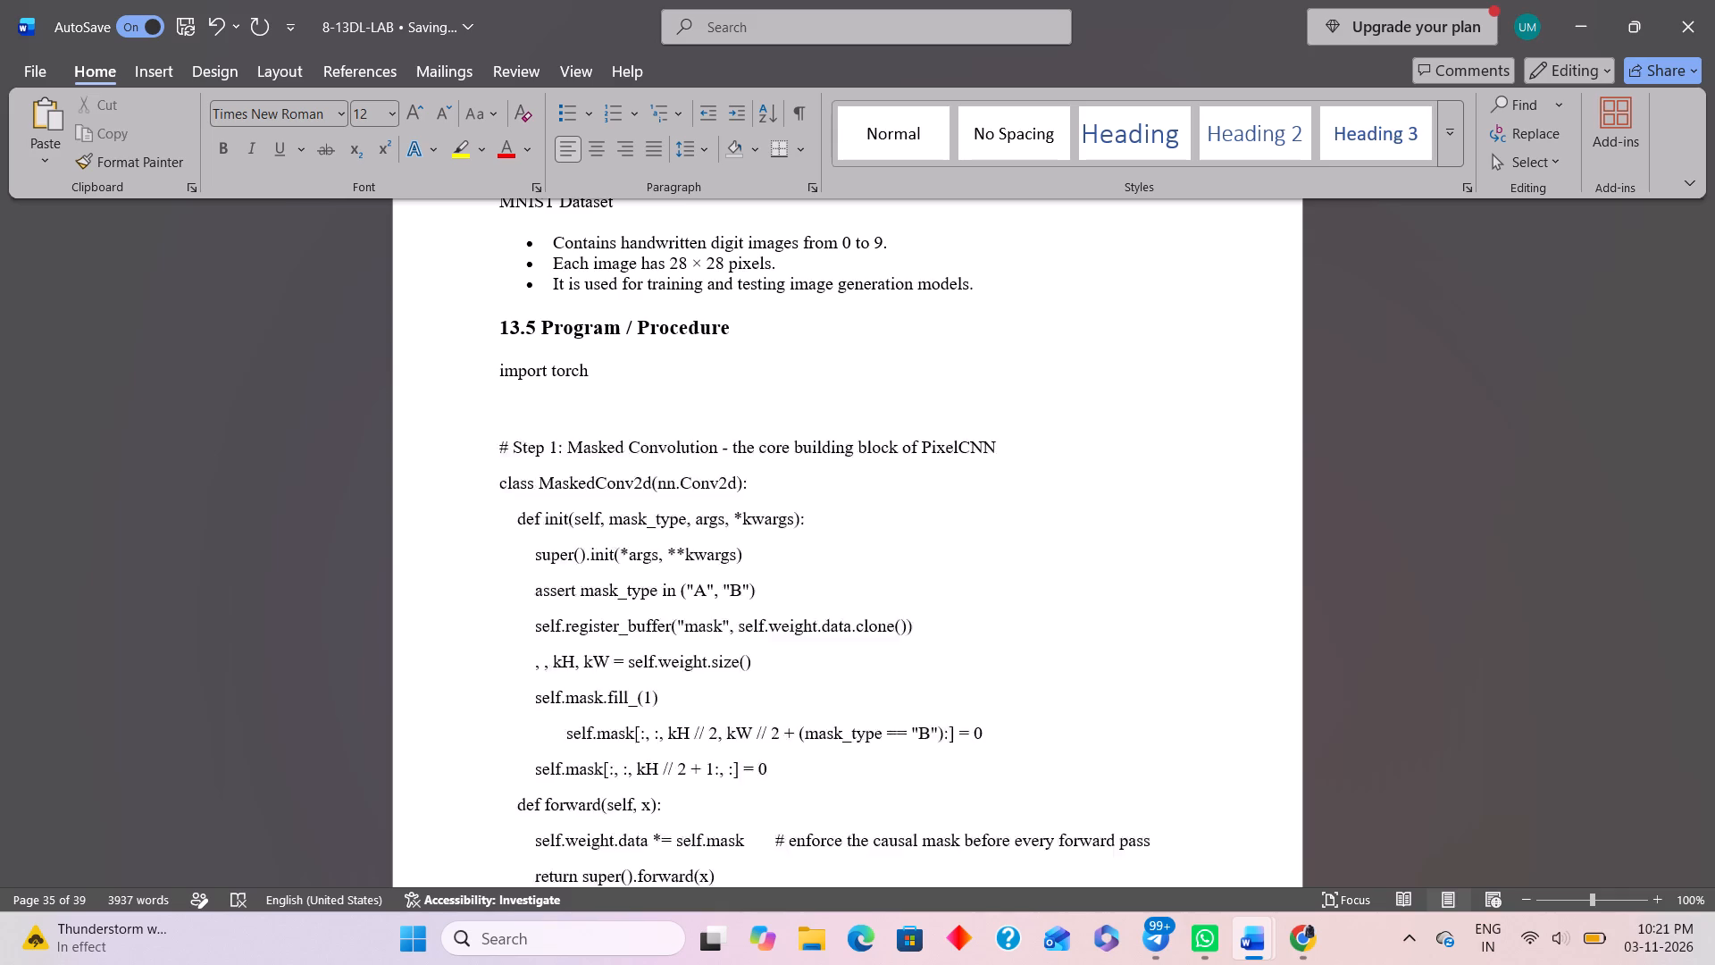
# Delete the original copy of the code from "import torch.nn as nn" through the MaskedConv2d class, just above the Step 2 comment.
pyautogui.scroll(-2, 620, 382)
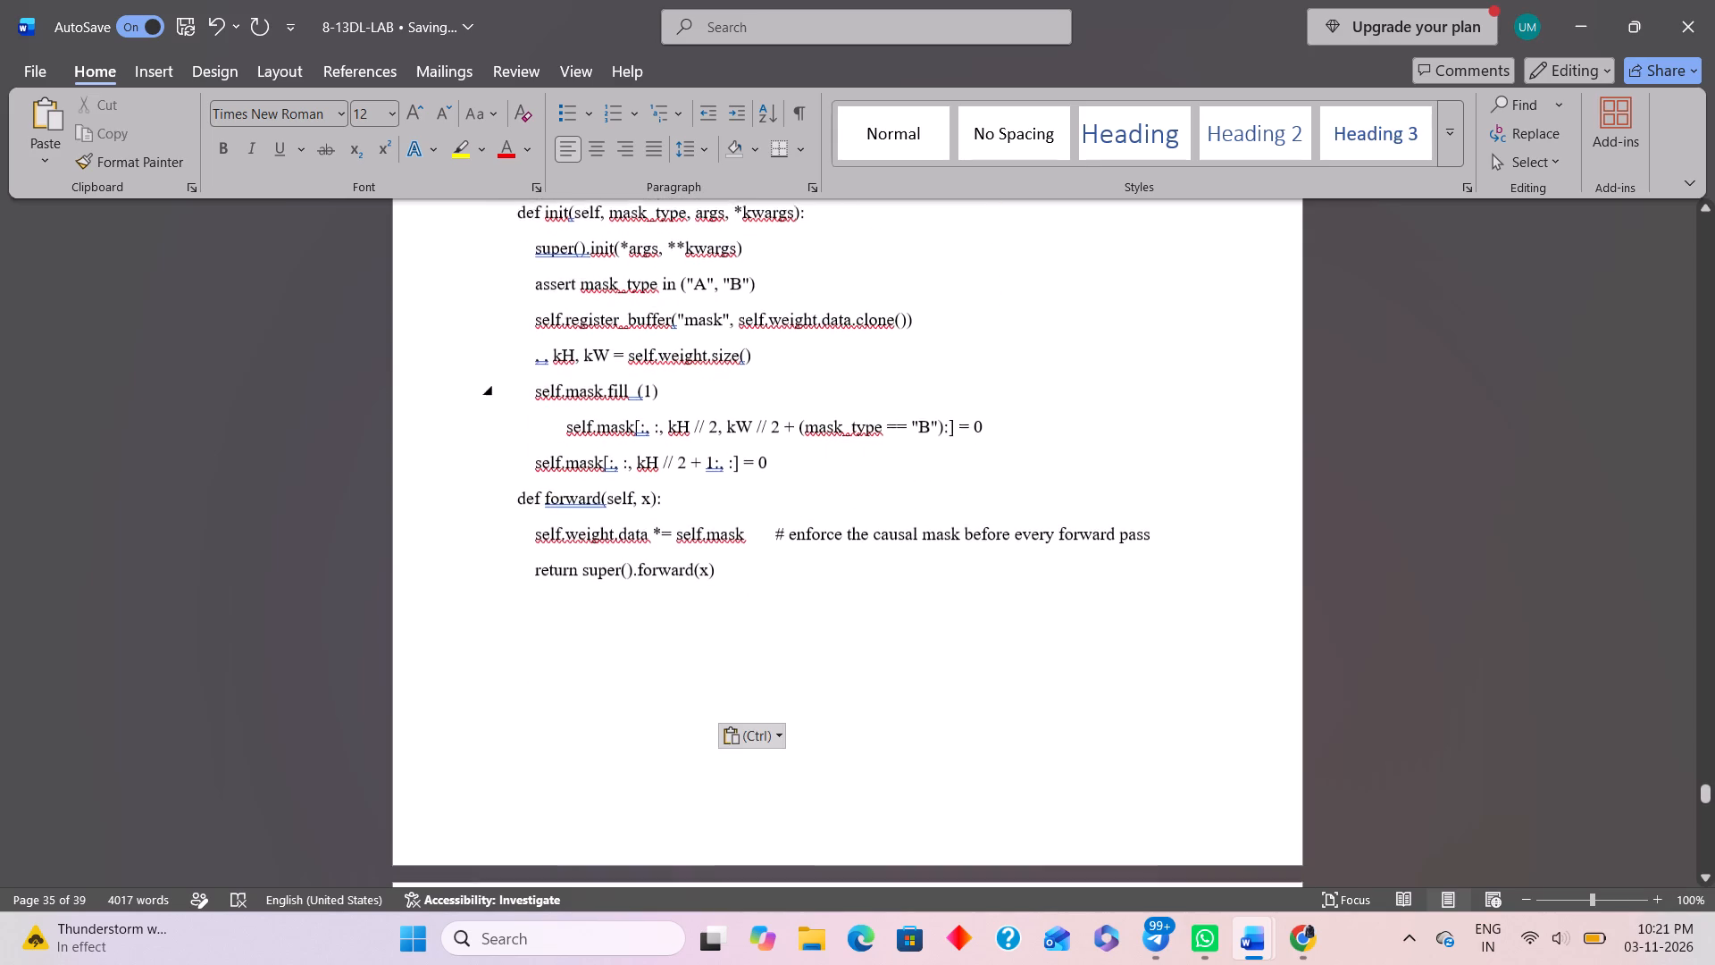
pyautogui.scroll(-2, 620, 382)
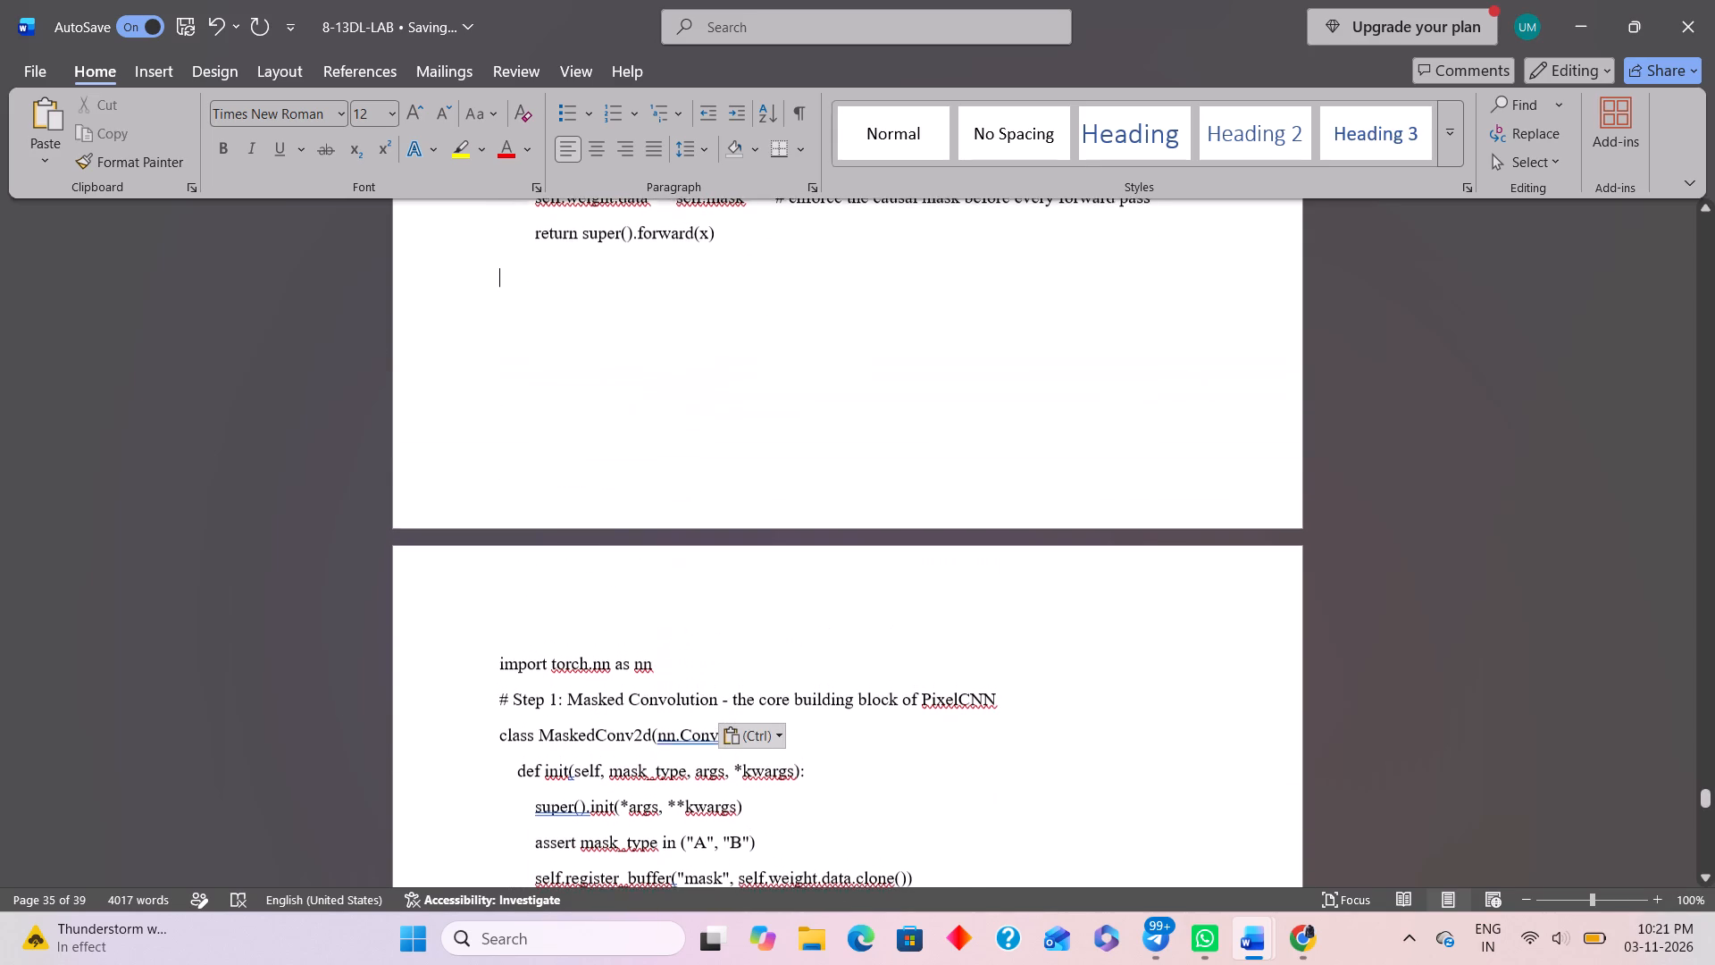
pyautogui.scroll(-1, 620, 382)
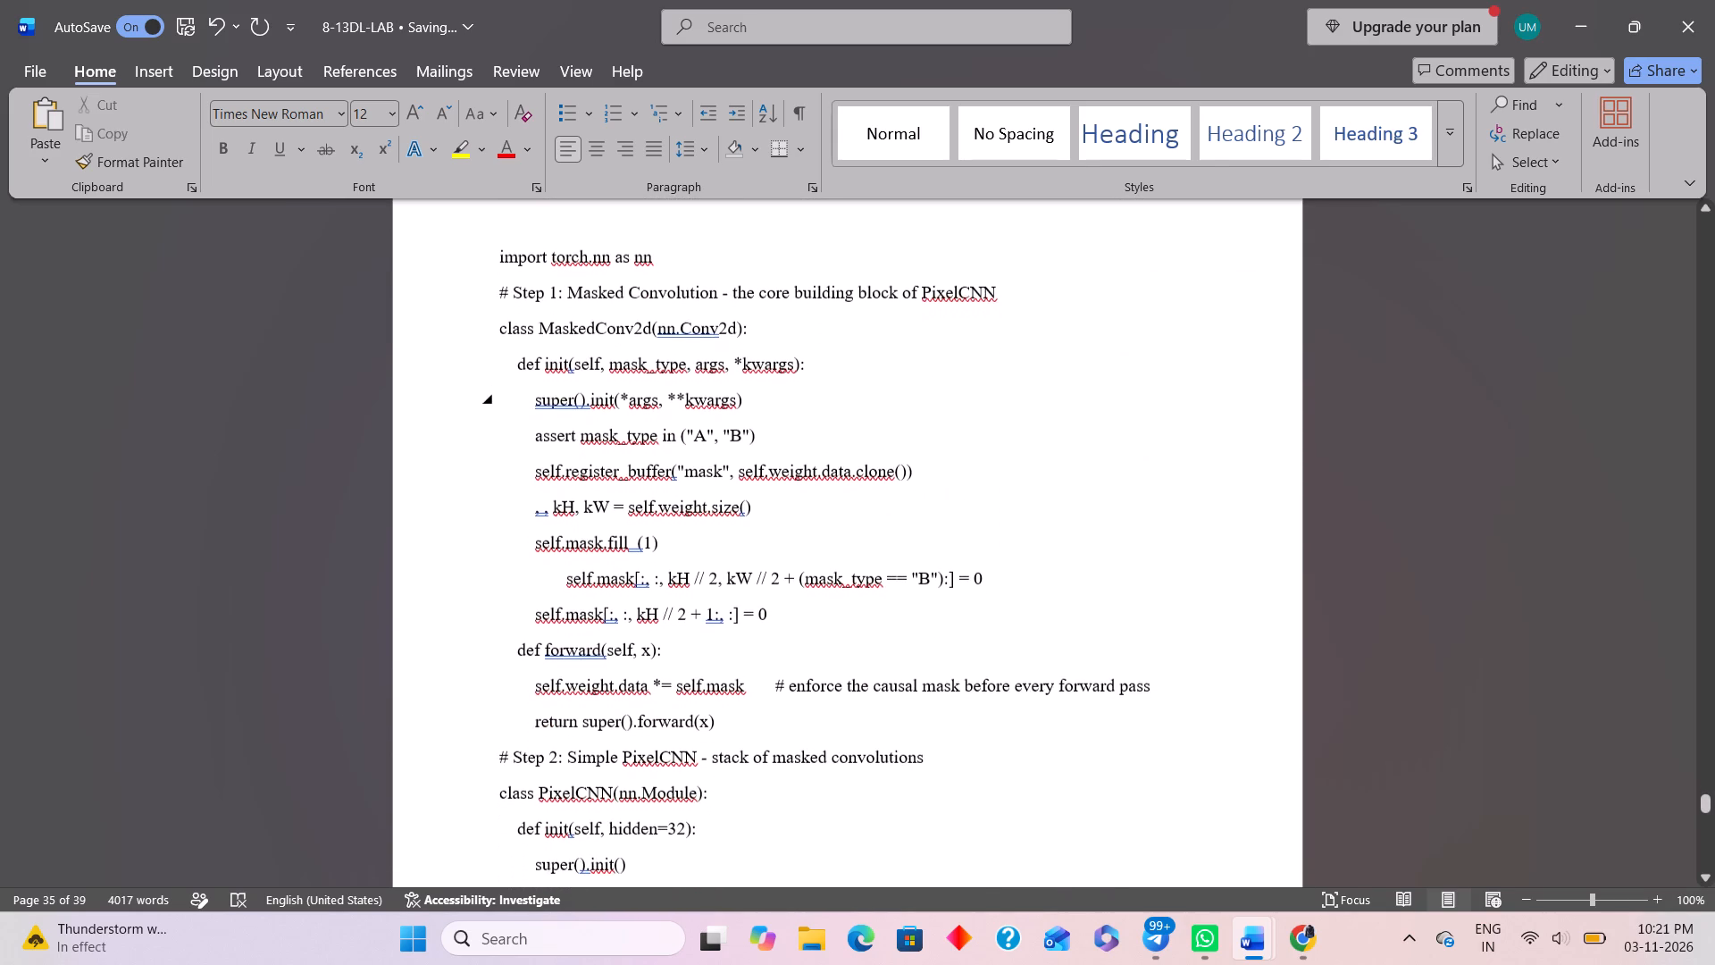
pyautogui.scroll(-2, 620, 382)
pyautogui.moveTo(731, 708); pyautogui.dragTo(631, 545)
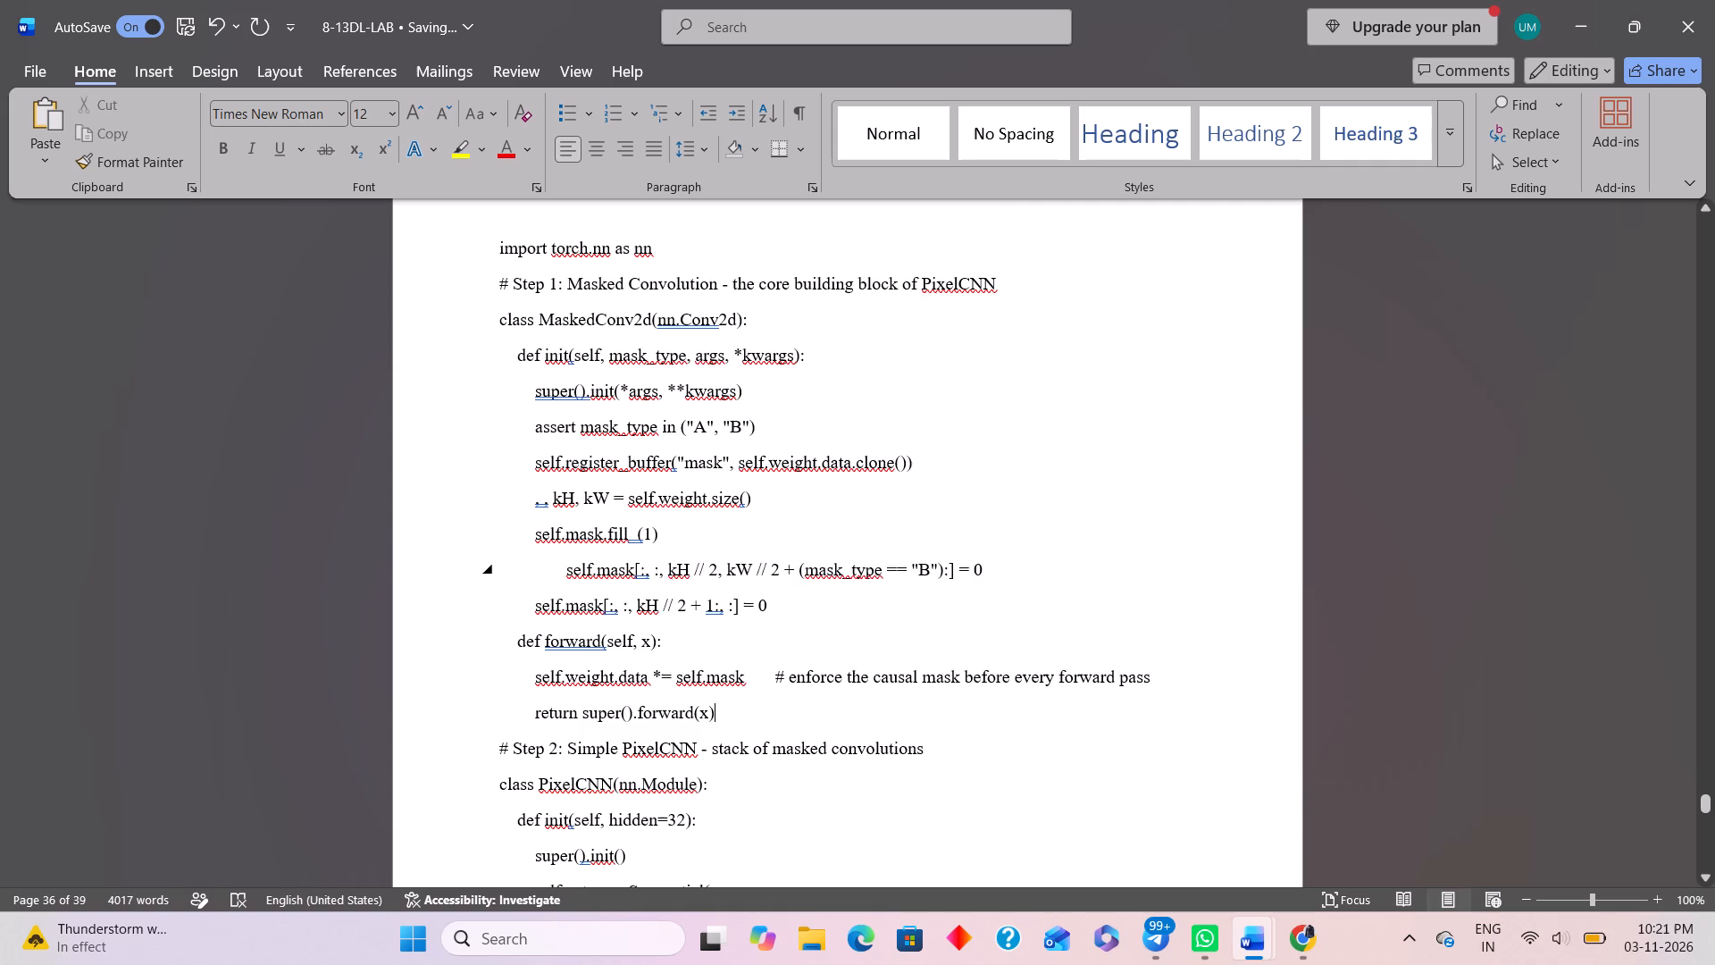
pyautogui.moveTo(631, 545); pyautogui.dragTo(489, 254)
pyautogui.press('BackSpace')
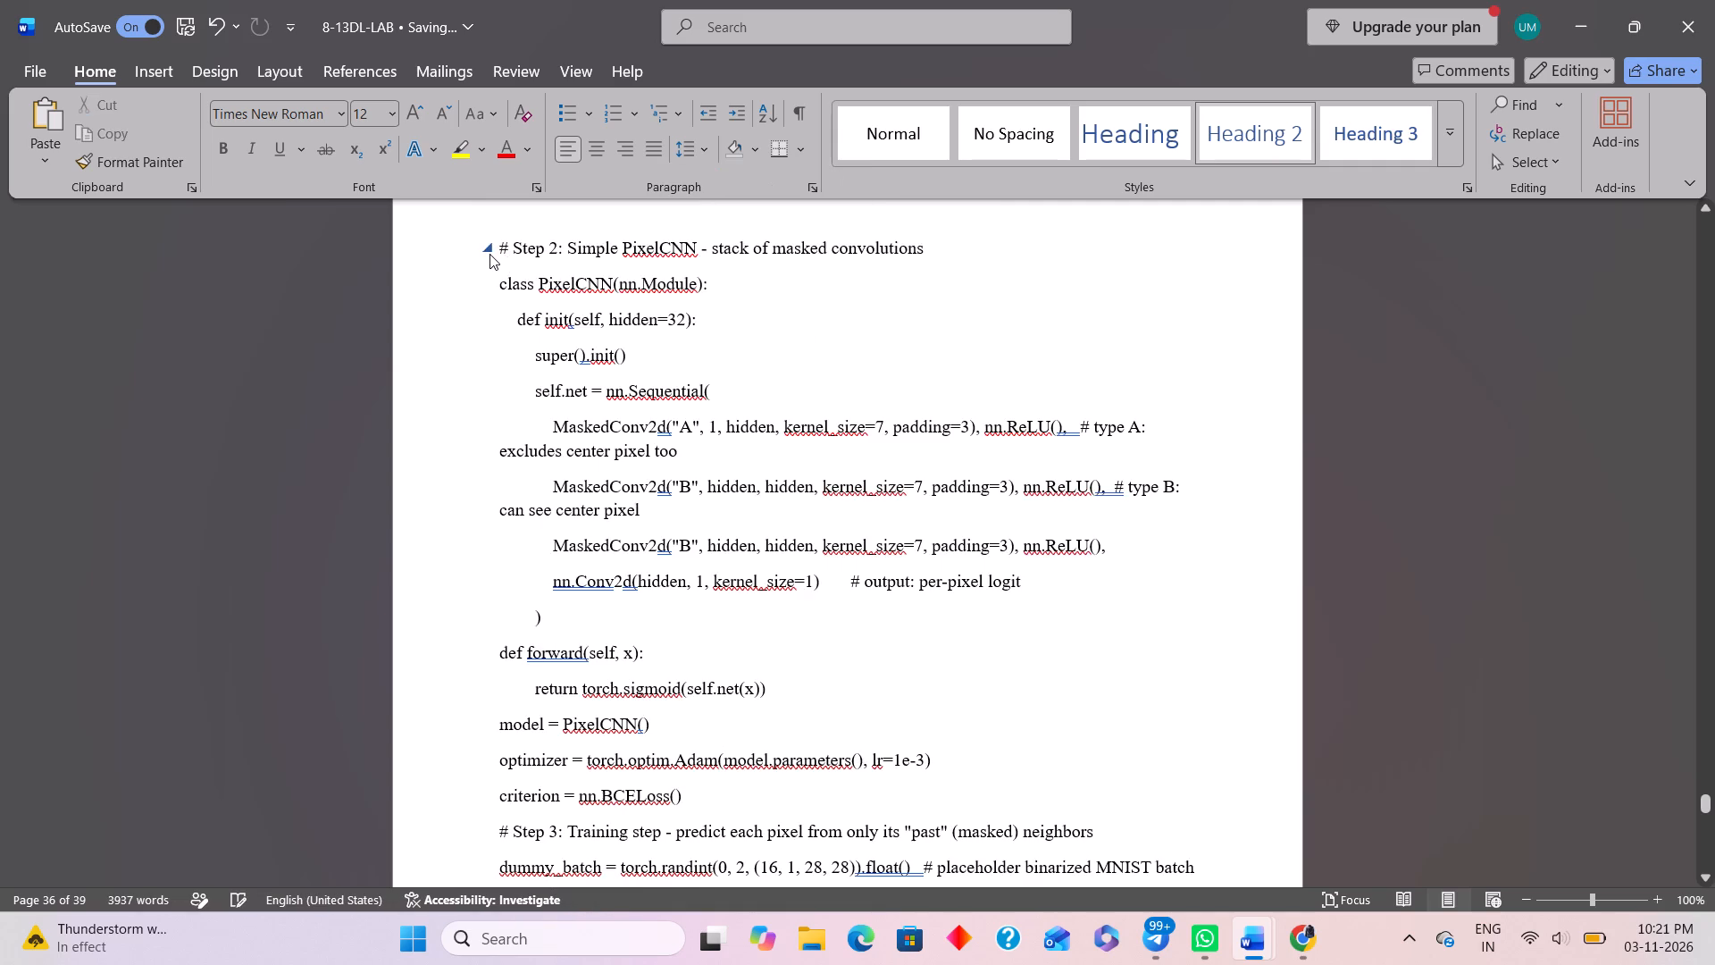
# Copy the code from the Step 2 comment through "super().init()" and paste it on a new line below the MaskedConv2d class's "return super().forward(x)".
pyautogui.hscroll(1, 489, 254)
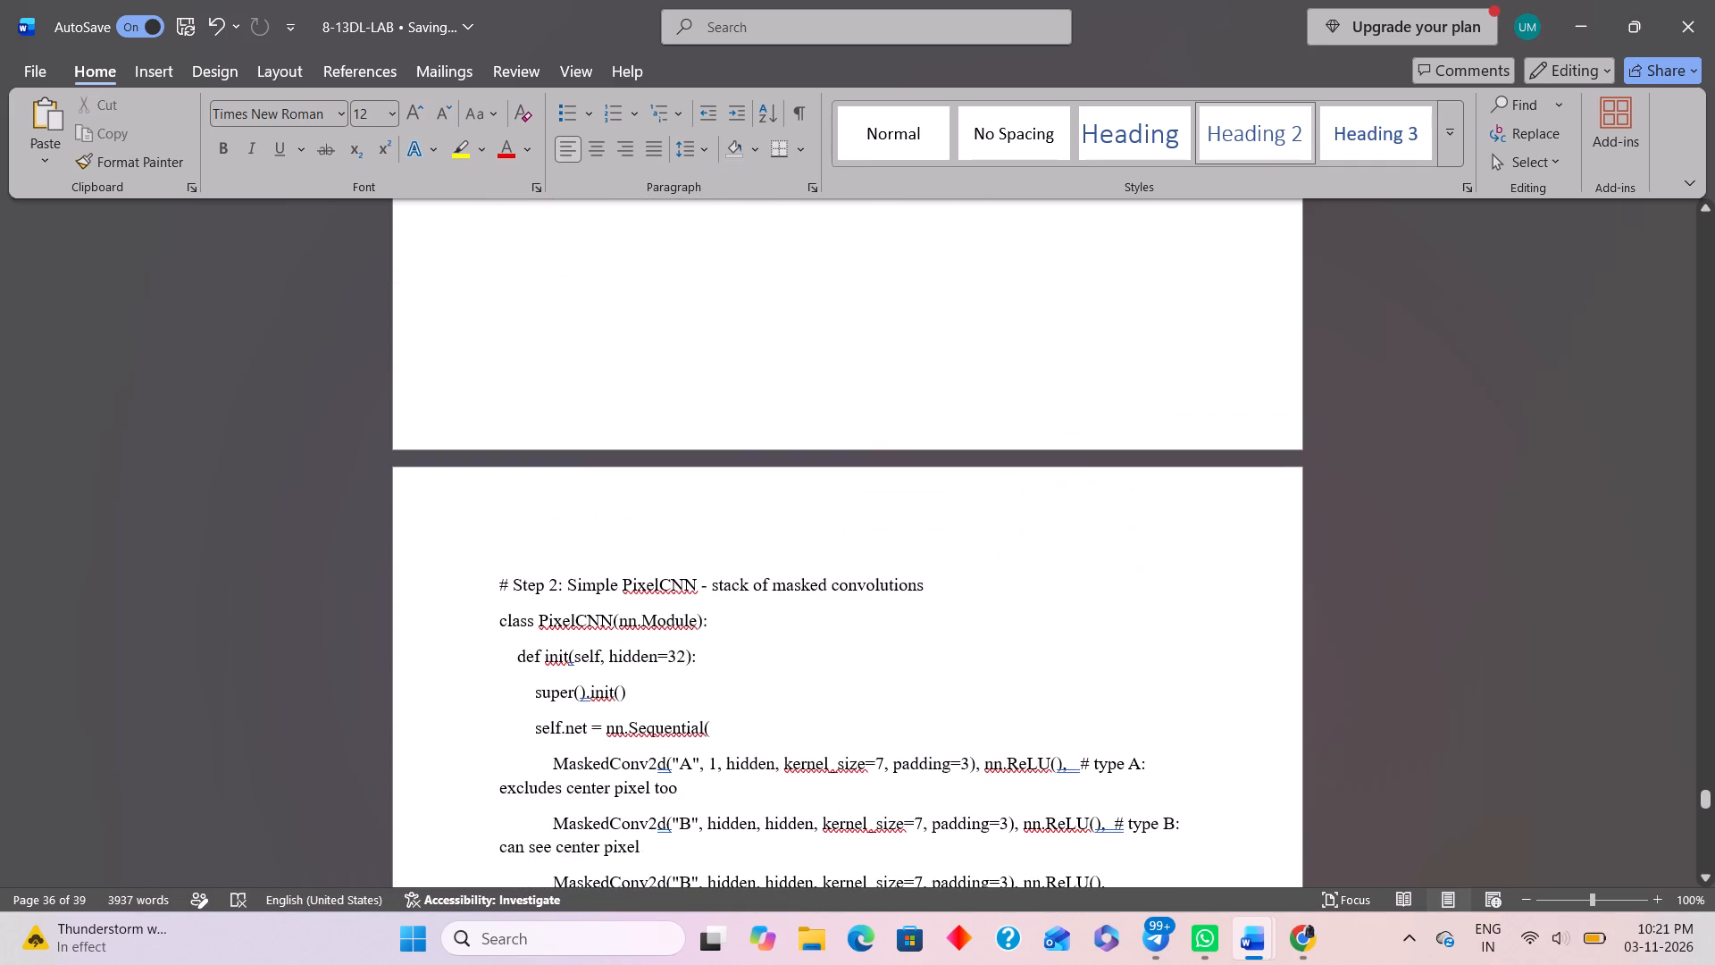
pyautogui.hscroll(1, 489, 254)
pyautogui.scroll(-1, 489, 254)
pyautogui.moveTo(636, 659); pyautogui.dragTo(500, 547)
pyautogui.hotkey('ctrl', 'c')
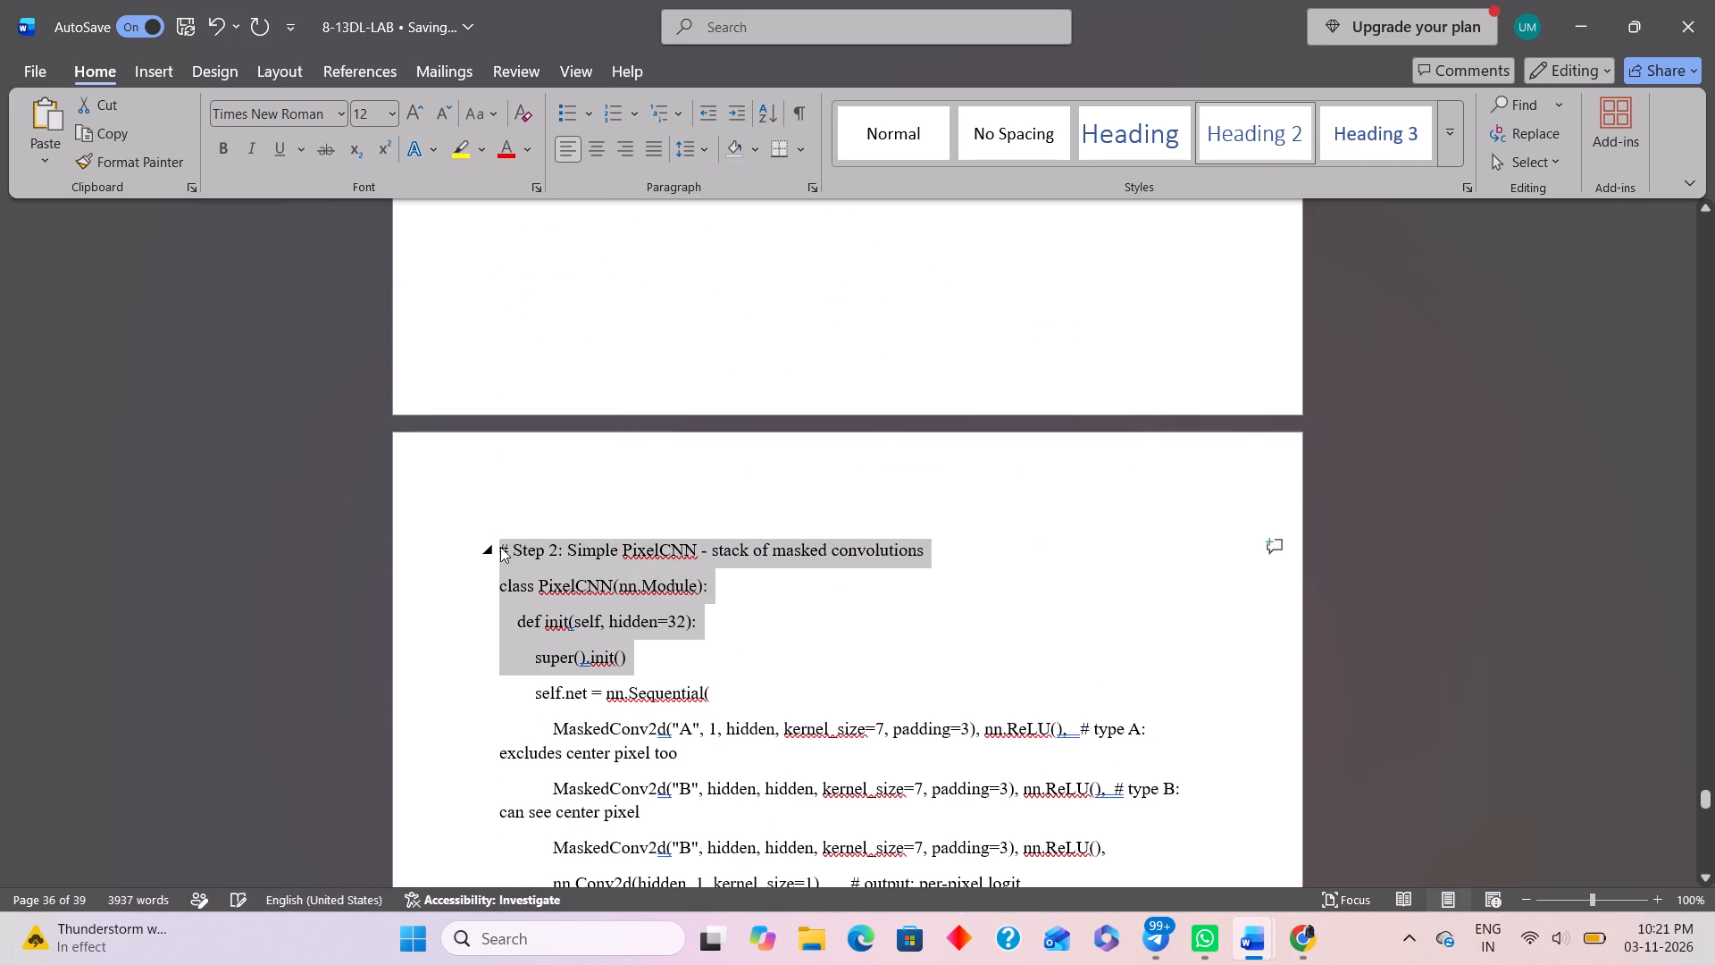
pyautogui.scroll(1, 500, 547)
pyautogui.click(733, 509)
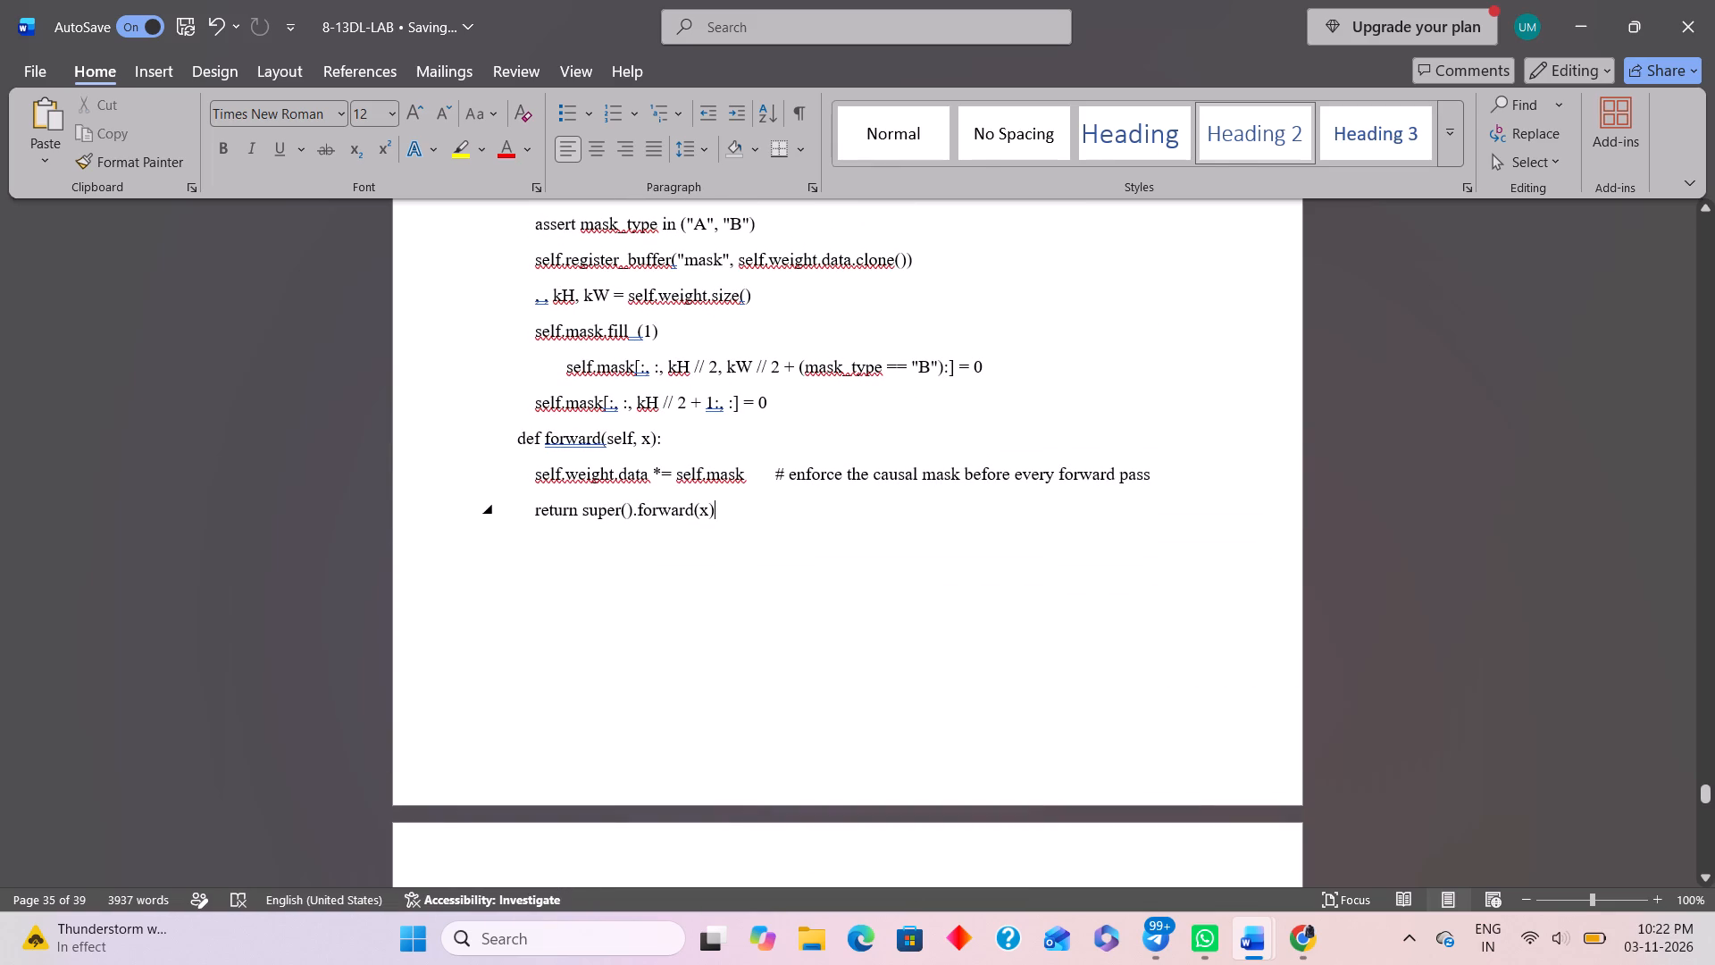
pyautogui.press('Return')
pyautogui.hotkey('ctrl', 'v')
# Delete the original Step 2 lines through "super().init()" above "self.net = nn.Sequential(", along with the blank lines before them.
pyautogui.scroll(-1, 733, 509)
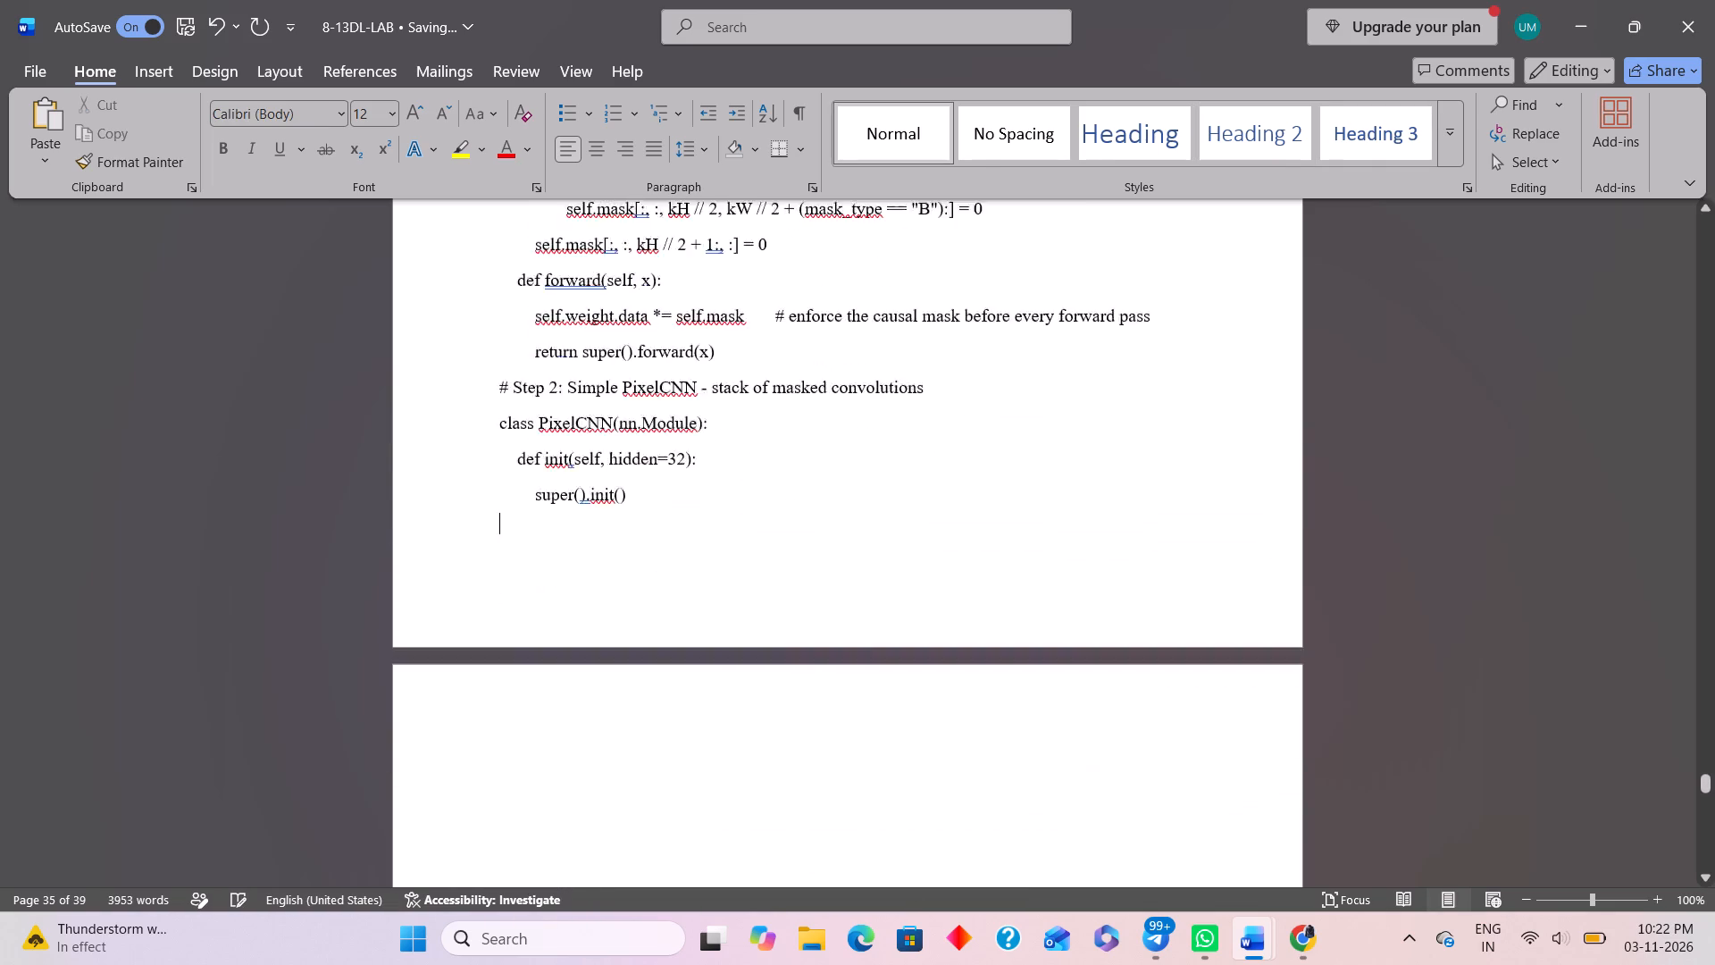
pyautogui.scroll(-2, 733, 509)
pyautogui.hscroll(1, 733, 509)
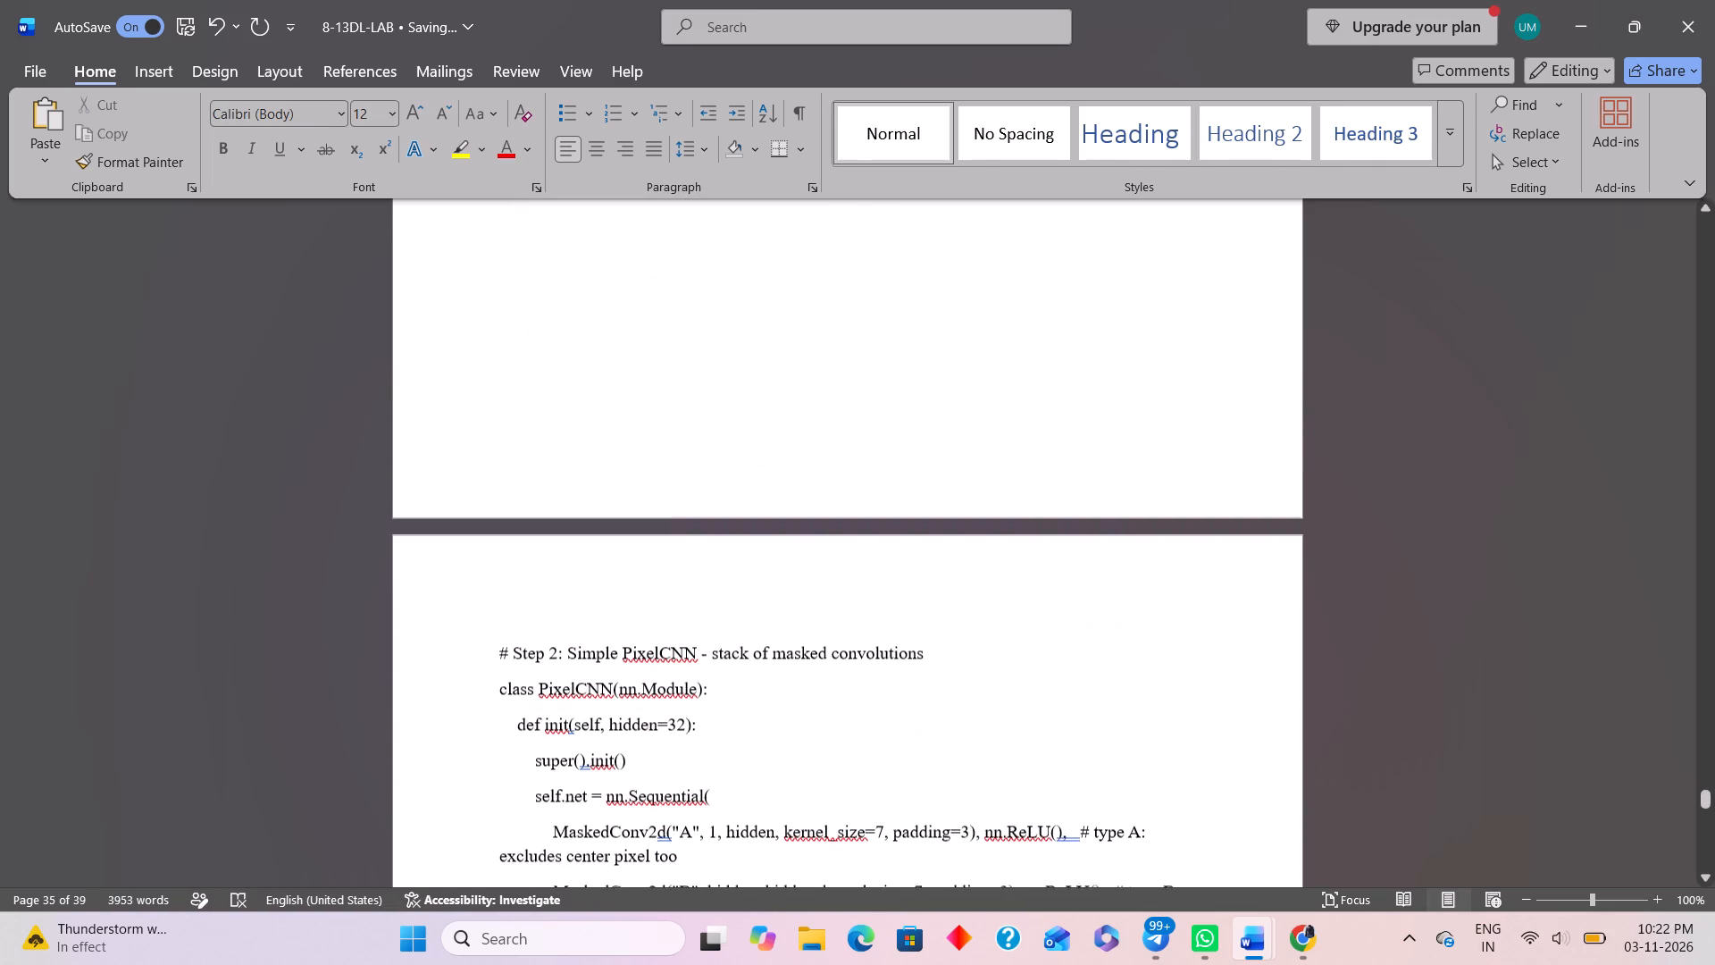
pyautogui.hscroll(1, 733, 509)
pyautogui.scroll(1, 733, 509)
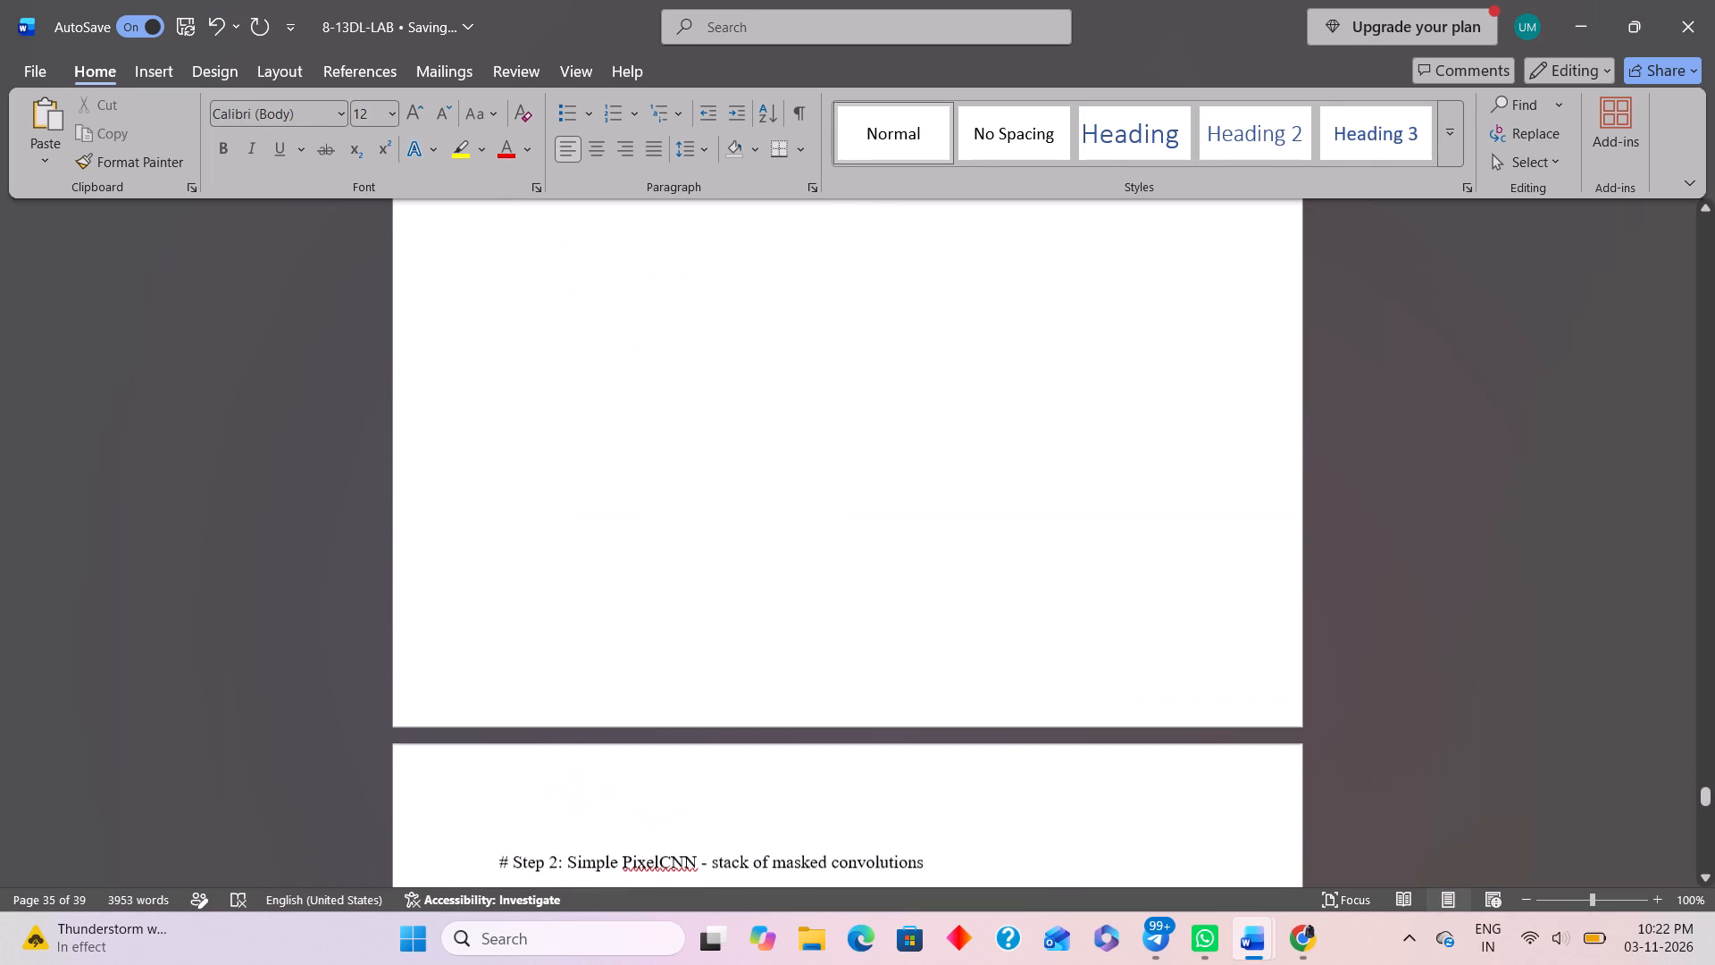
pyautogui.scroll(1, 733, 509)
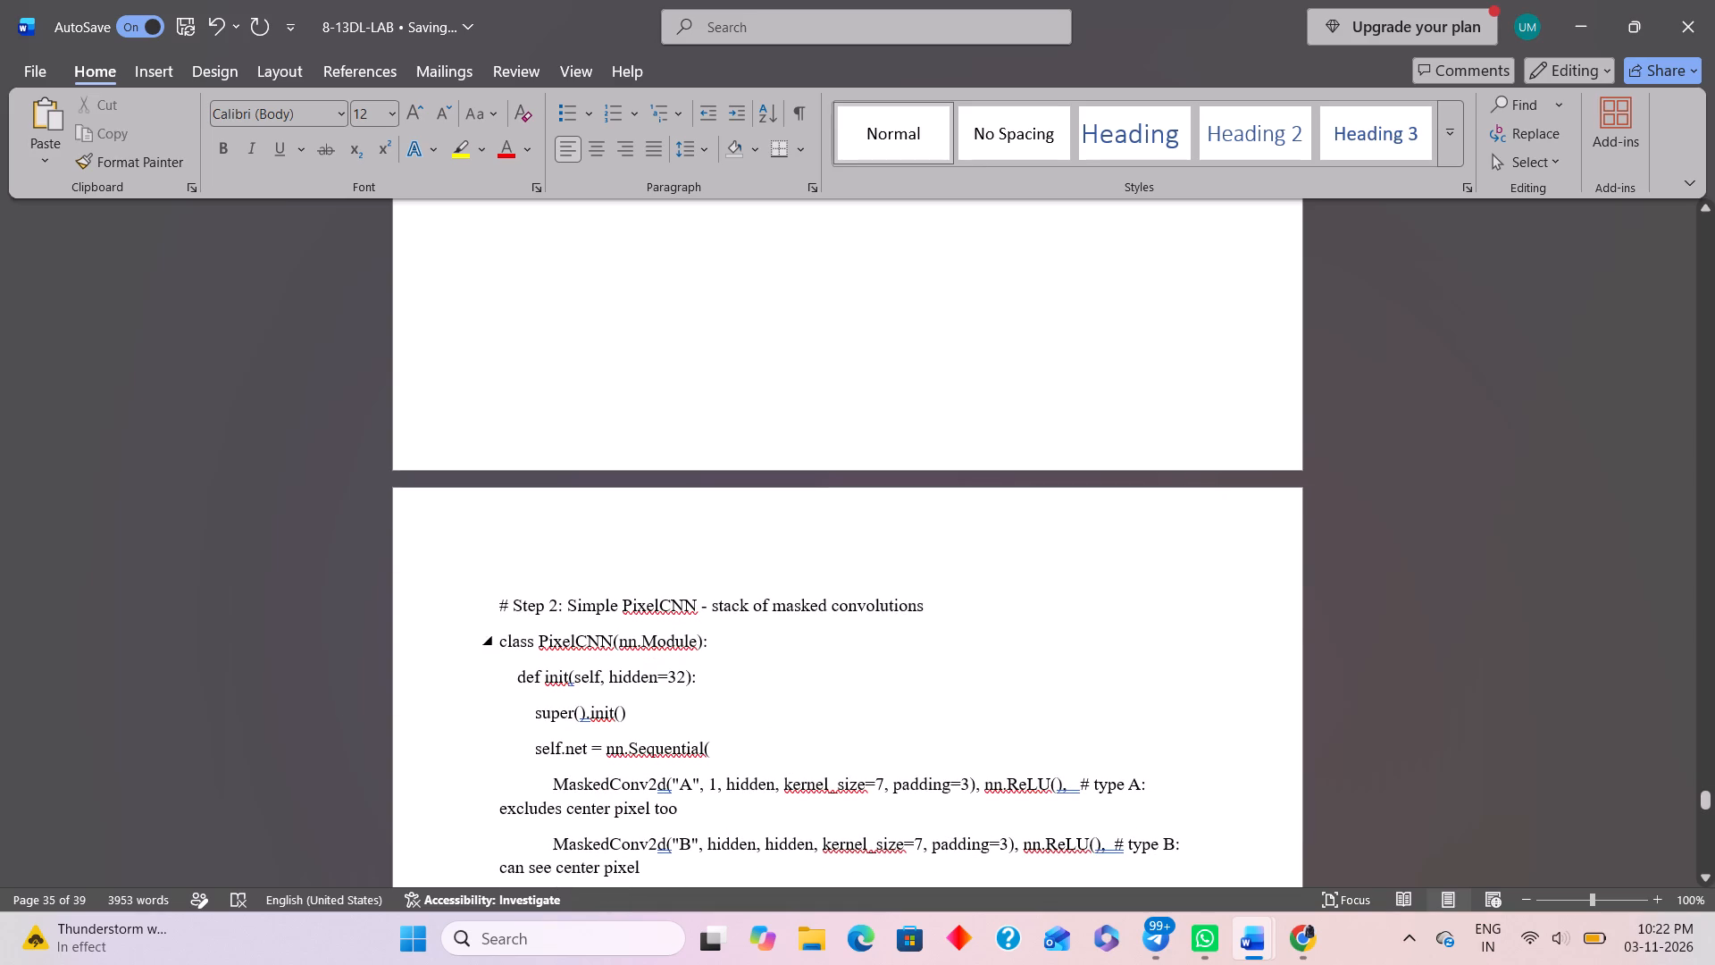
pyautogui.moveTo(645, 710); pyautogui.dragTo(504, 614)
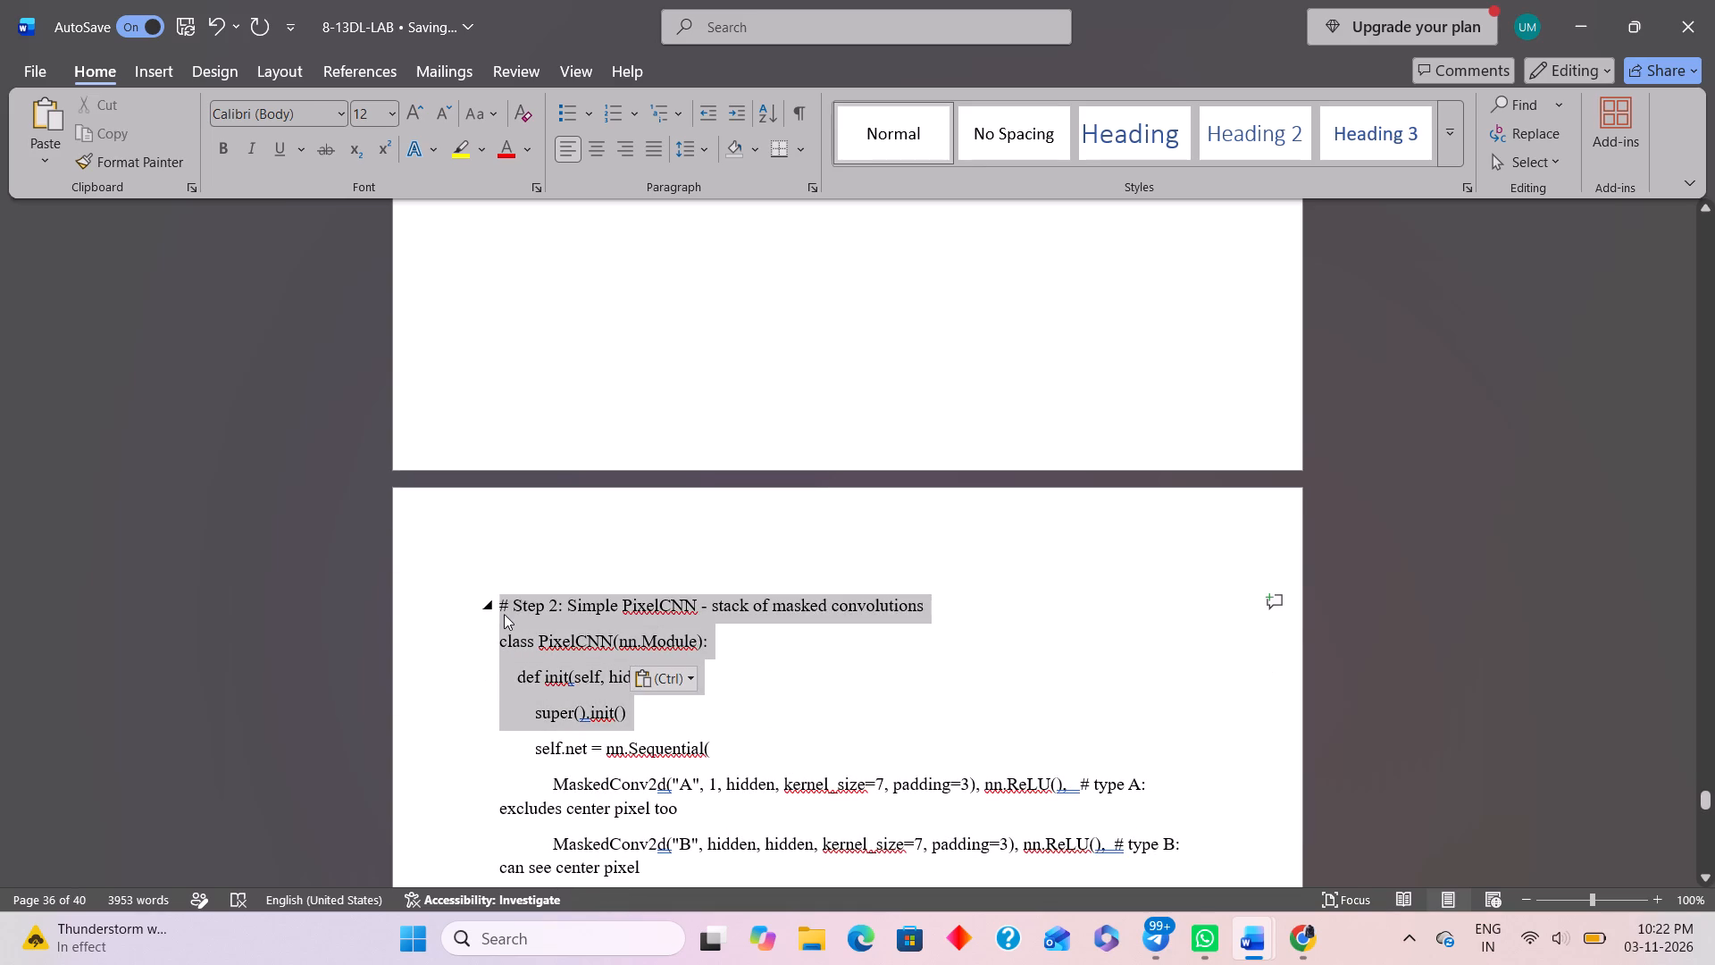
pyautogui.press('BackSpace')
pyautogui.press('BackSpace')
pyautogui.press('BackSpace')
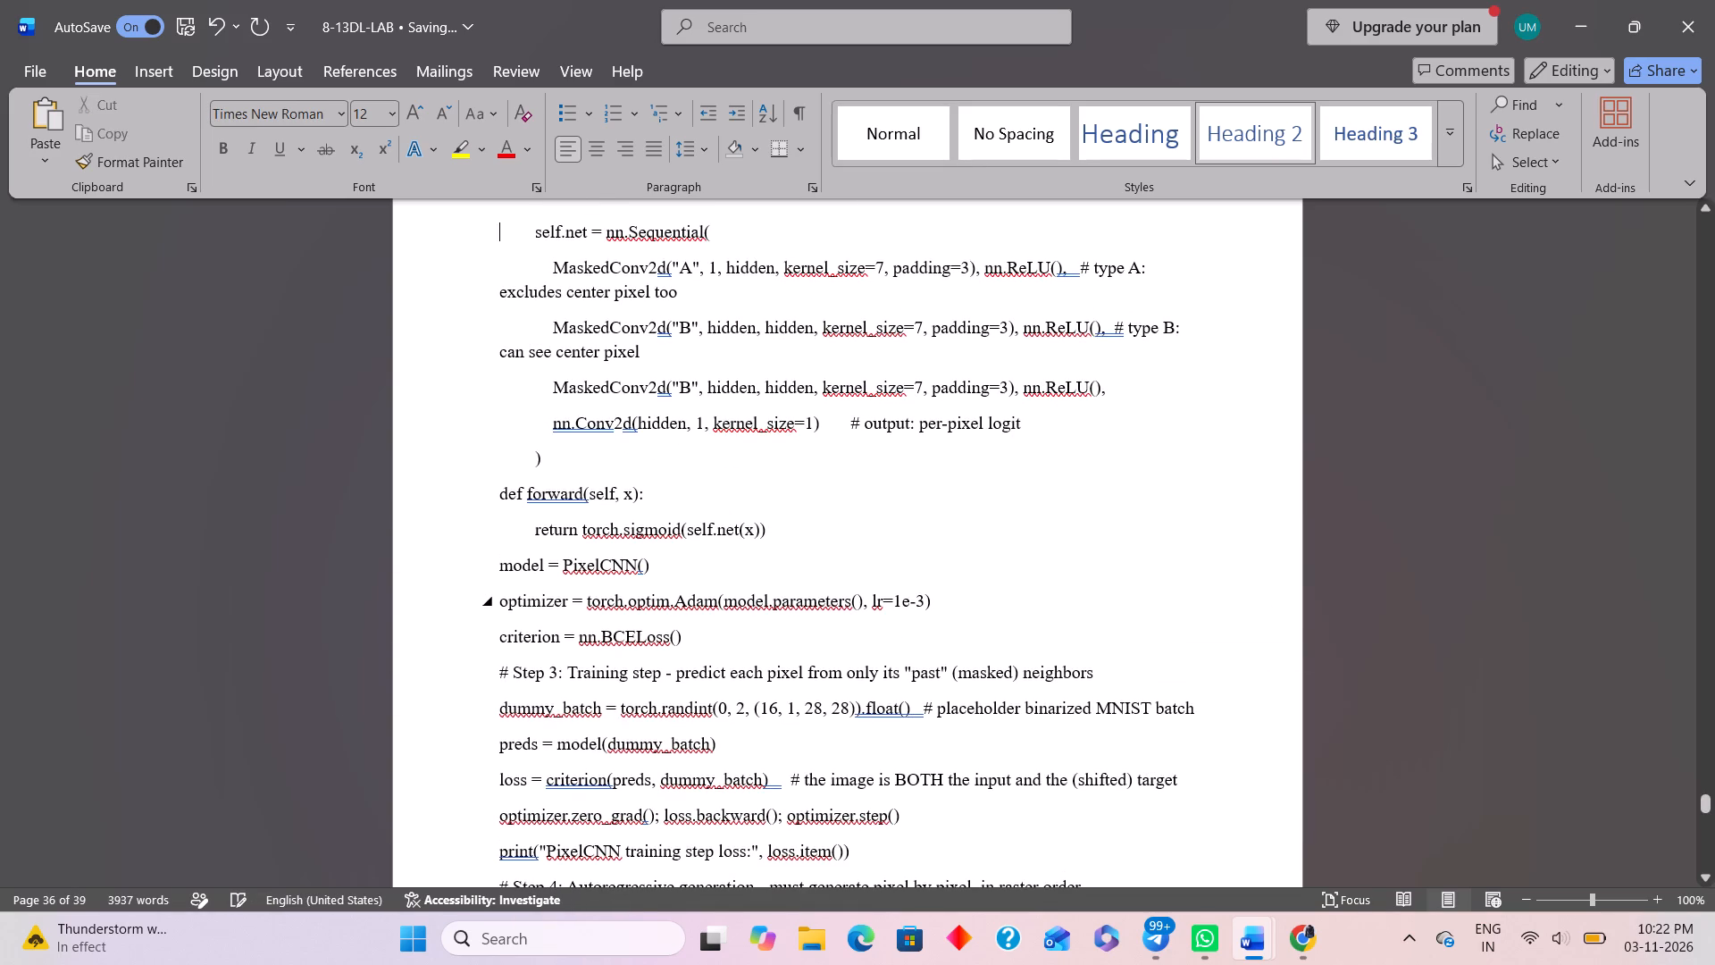
# Remove the blank lines above the Marks and Signature of the Instructor line at the document's end to pull it onto the preceding page.
pyautogui.scroll(3, 504, 614)
pyautogui.scroll(-1, 504, 614)
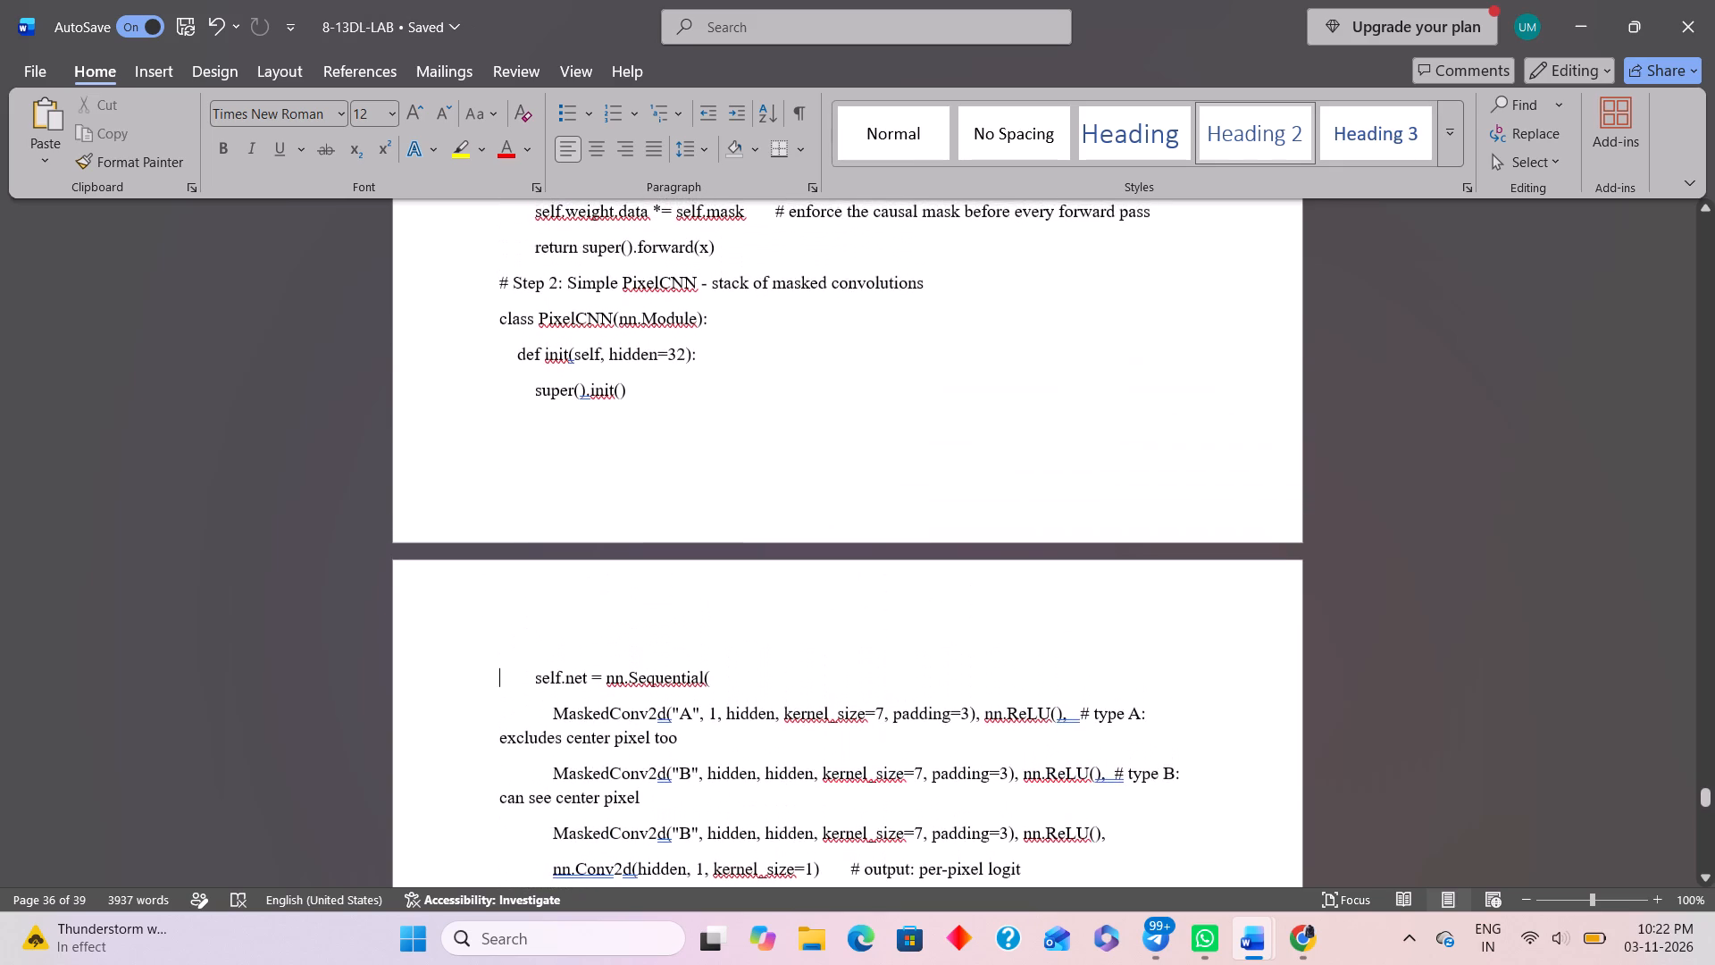
pyautogui.scroll(-3, 504, 614)
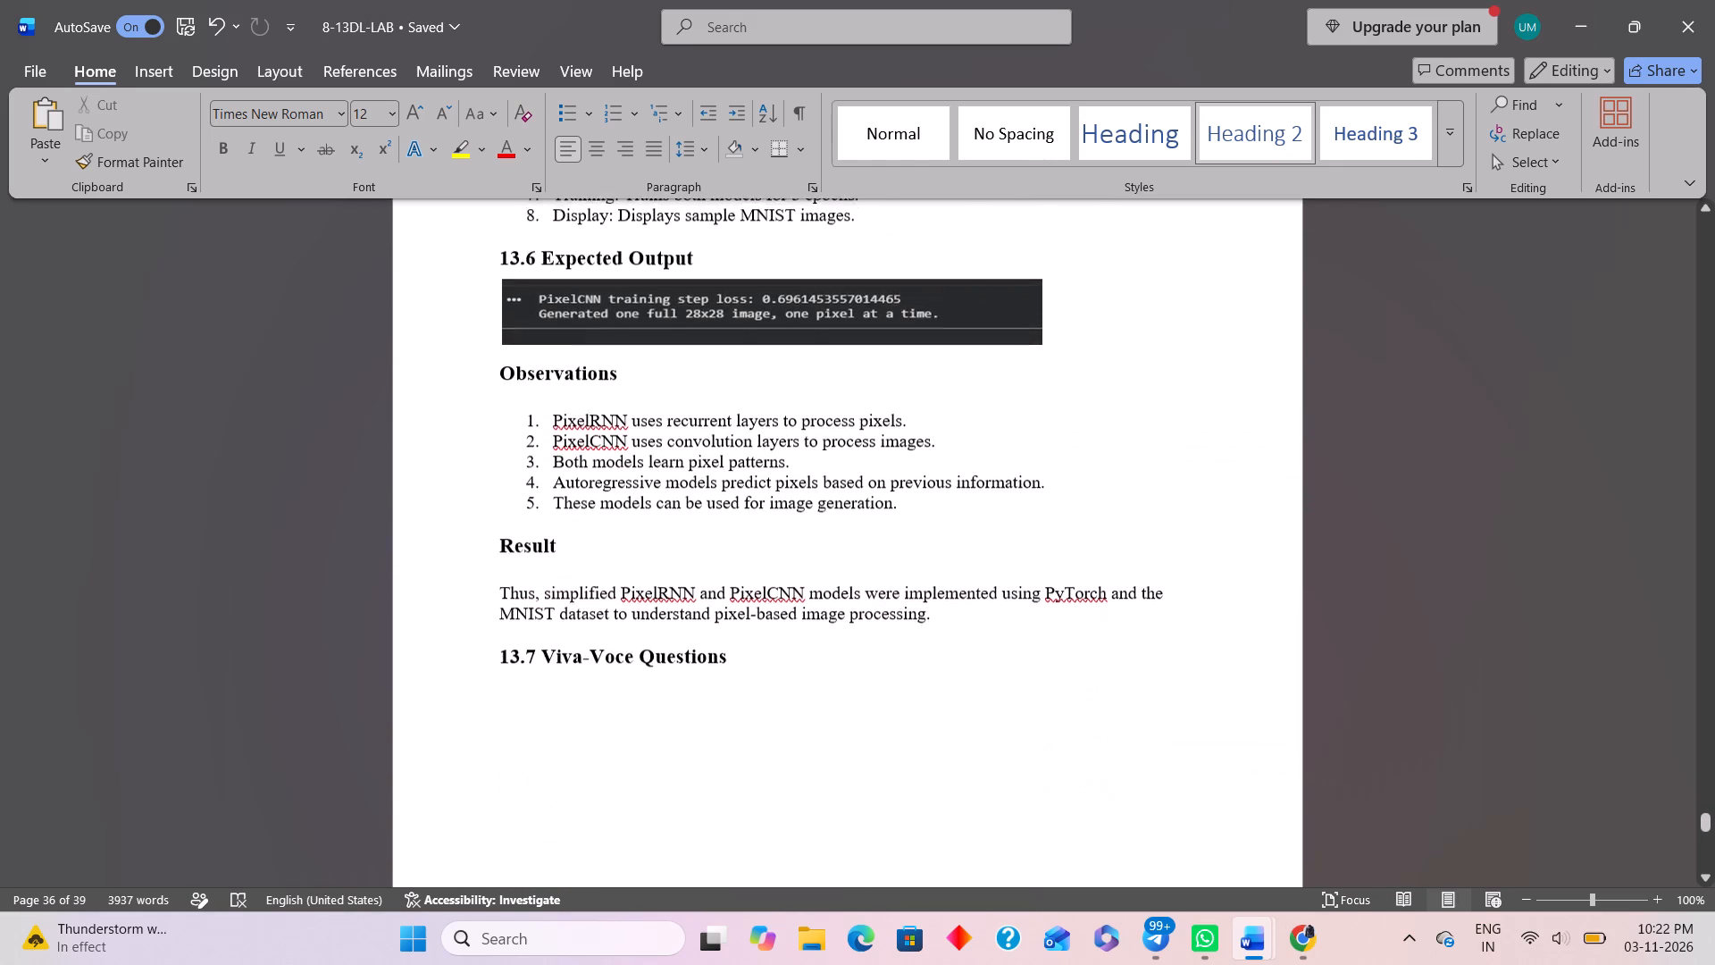
pyautogui.scroll(-3, 504, 614)
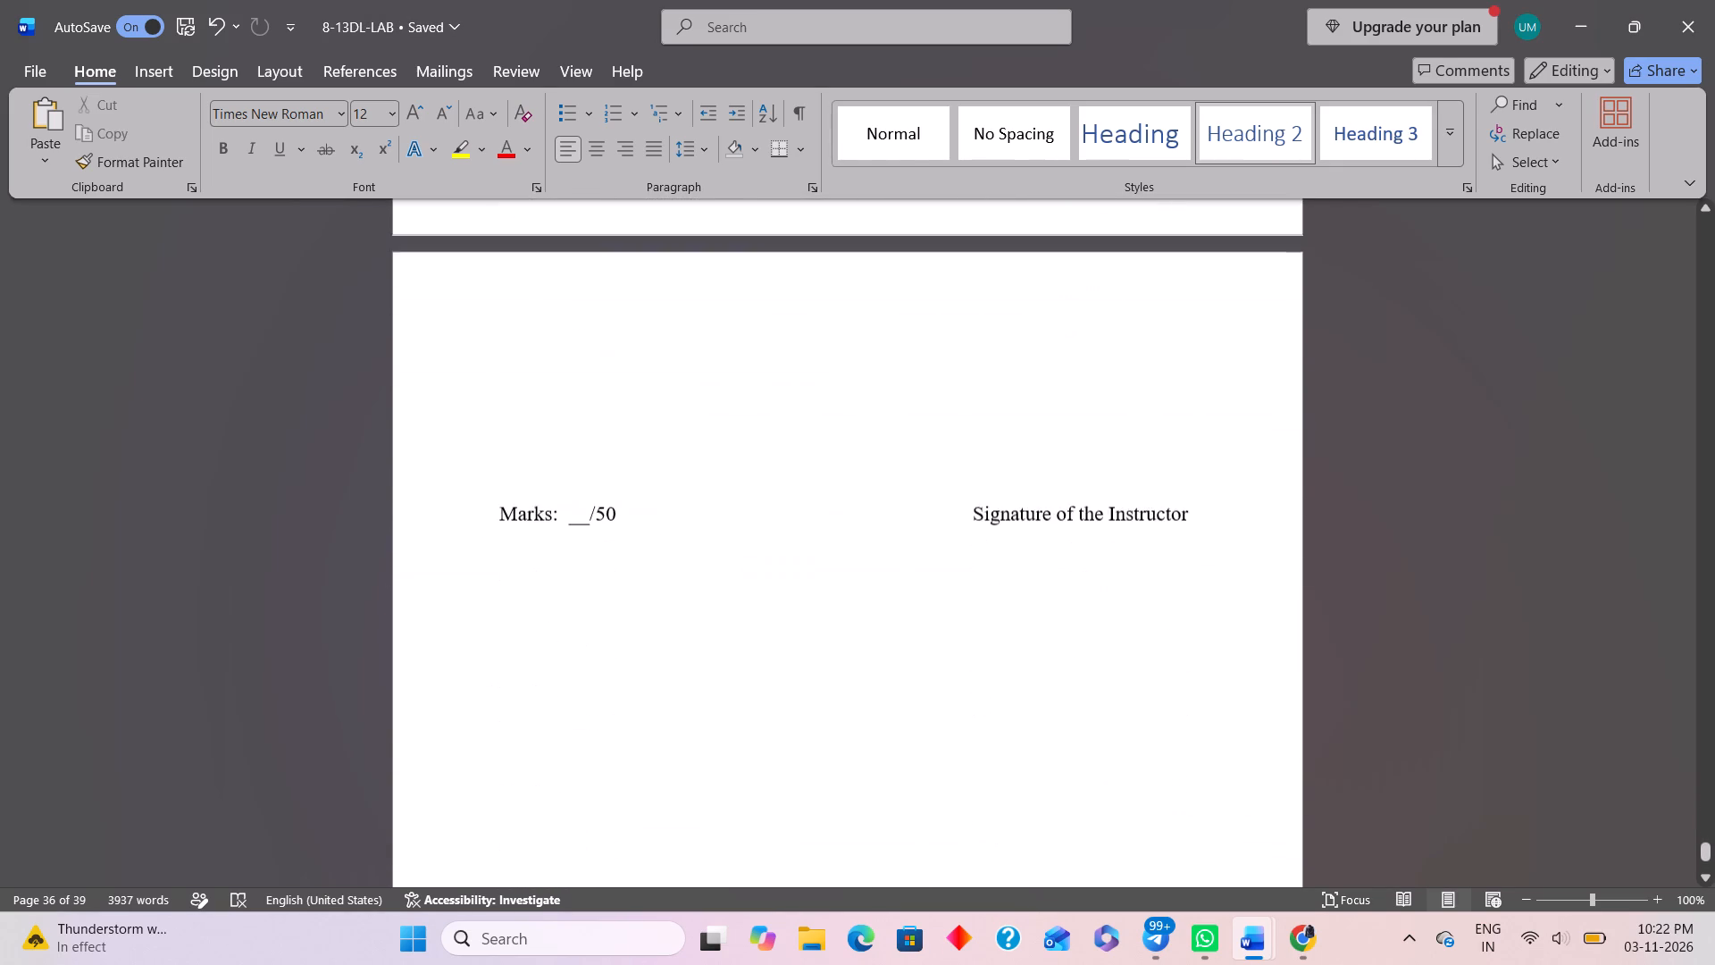
pyautogui.scroll(-1, 504, 614)
pyautogui.scroll(1, 504, 614)
pyautogui.hscroll(1, 510, 687)
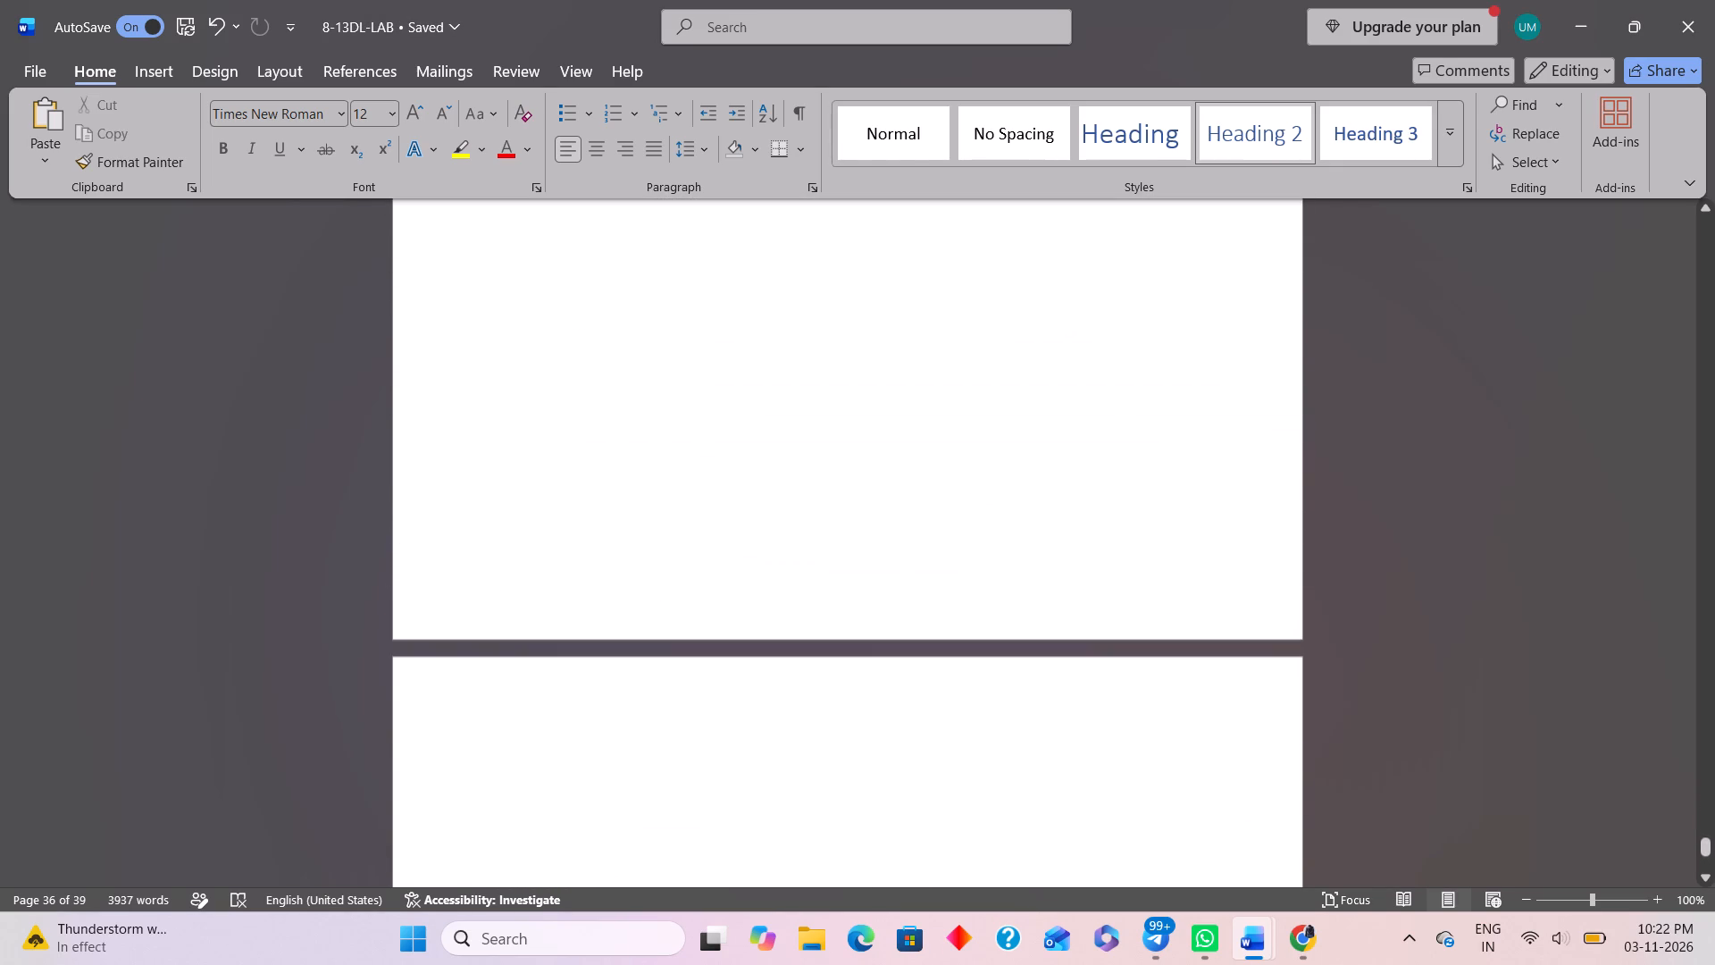
pyautogui.hscroll(1, 510, 687)
pyautogui.scroll(-1, 488, 776)
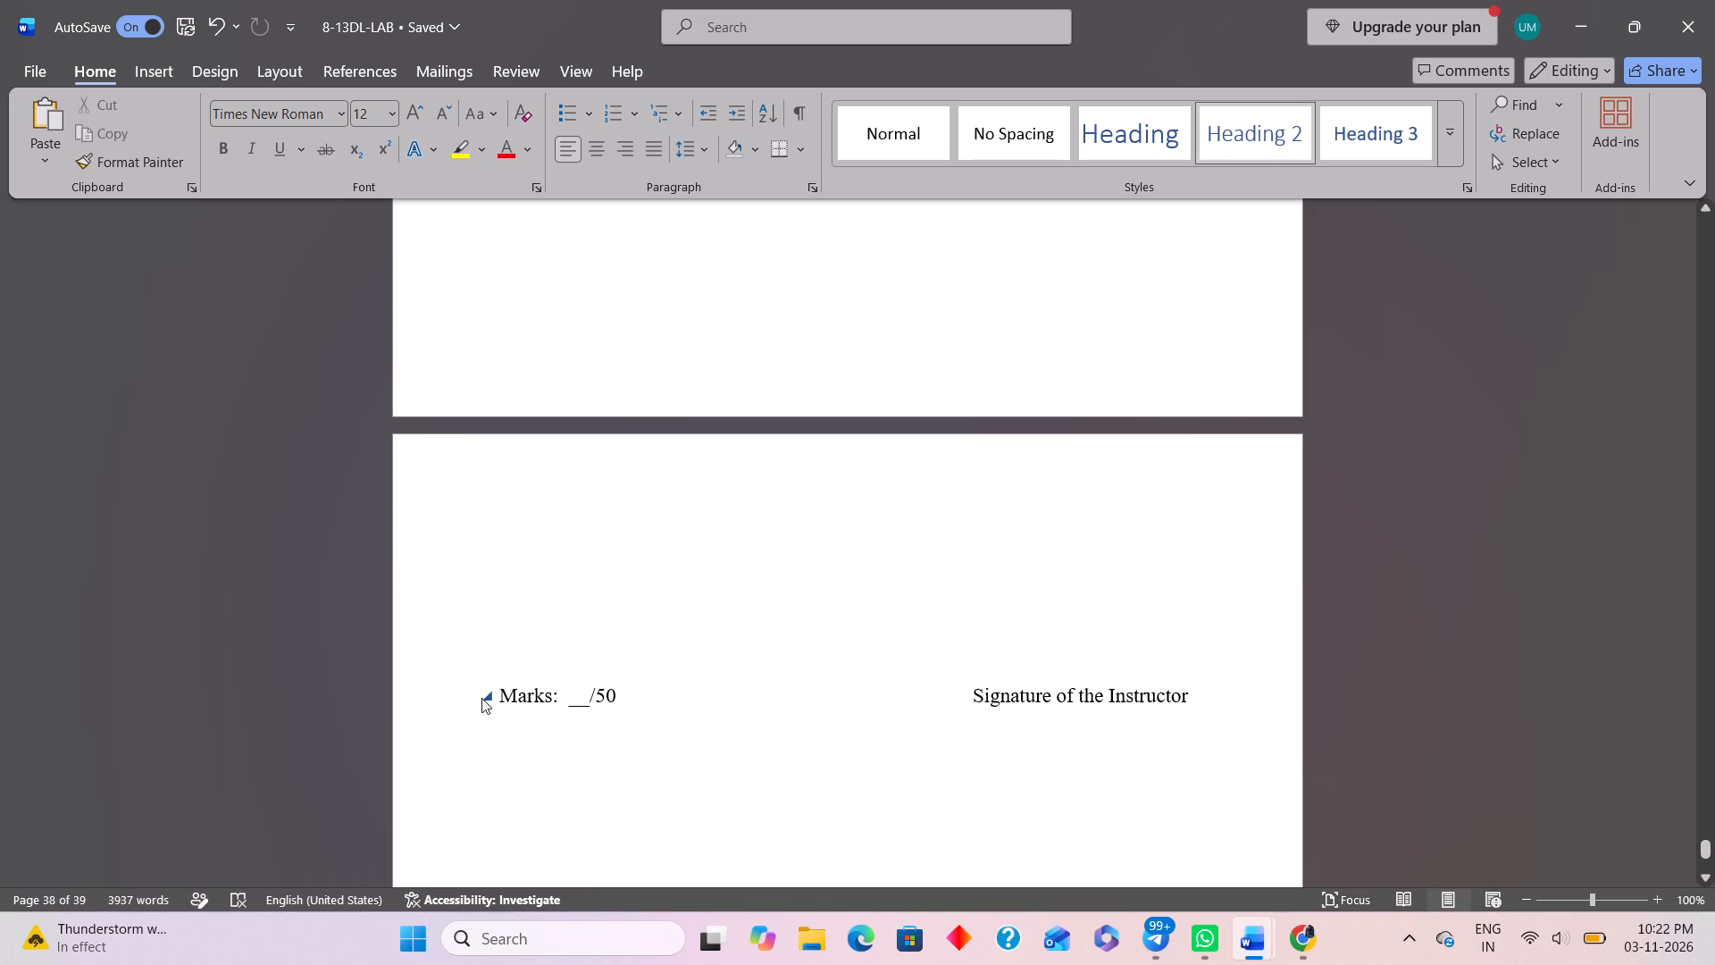
pyautogui.click(500, 701)
pyautogui.press('BackSpace')
pyautogui.press('BackSpace')
pyautogui.press('BackSpace')
pyautogui.press('BackSpace')
pyautogui.press('BackSpace')
pyautogui.press('BackSpace')
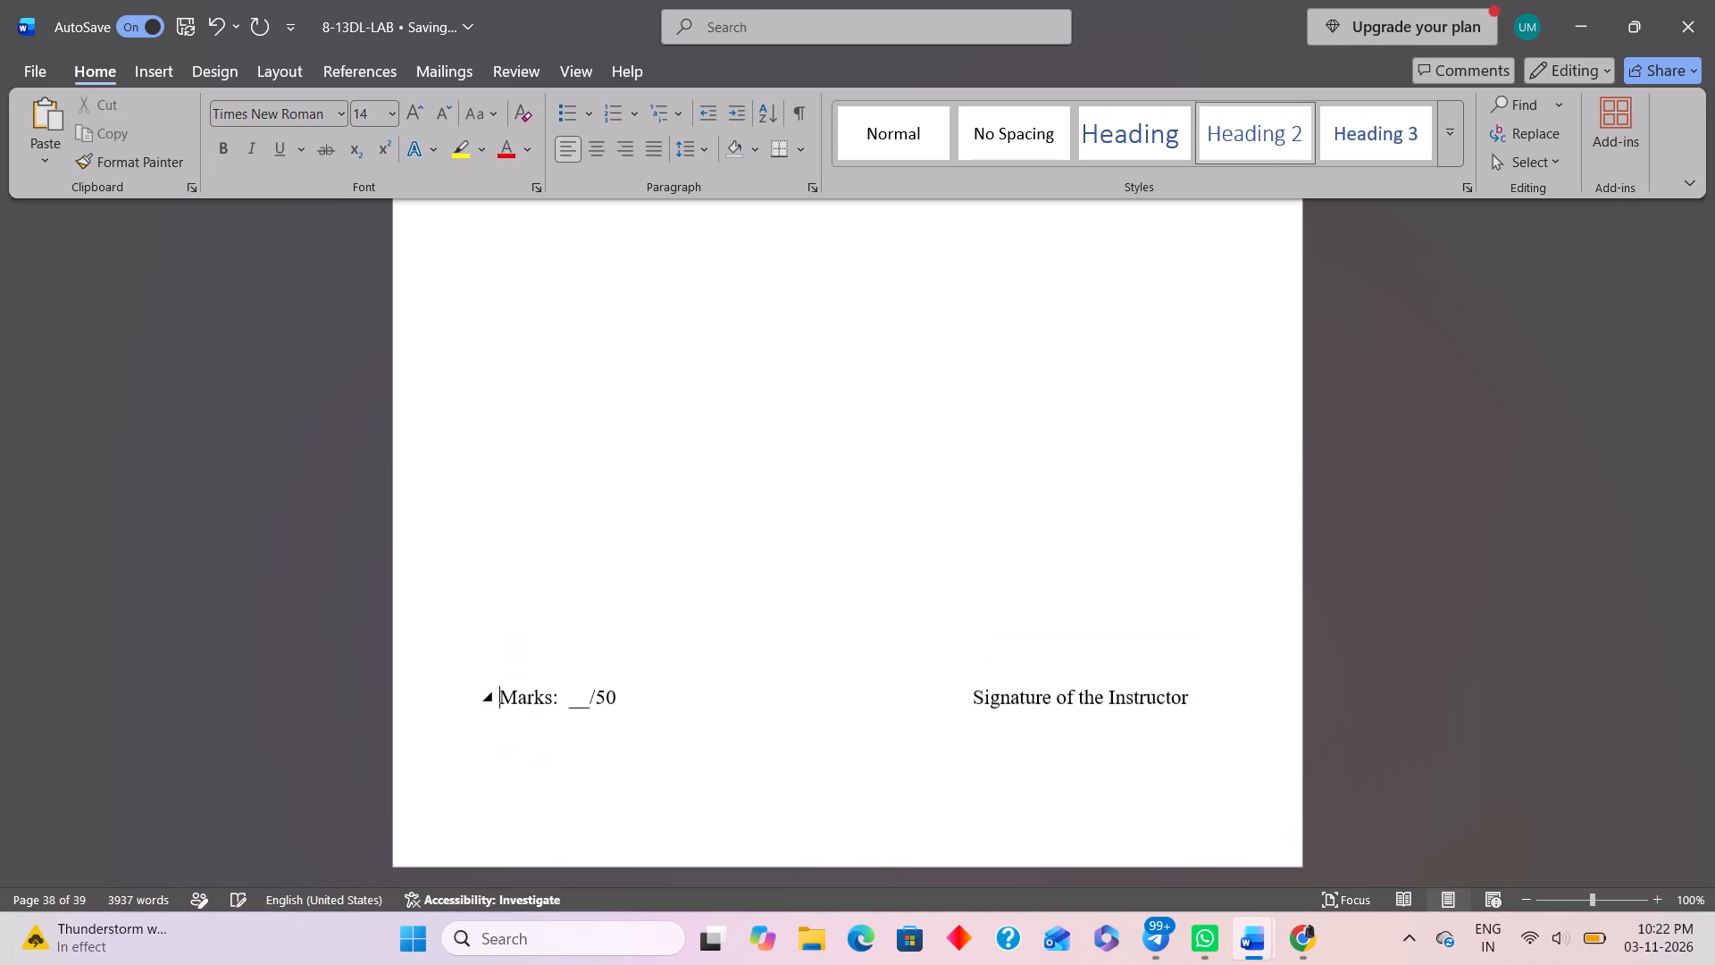
# Right-align the Date line above the Experiment 8 heading on the first page.
pyautogui.scroll(-3, 500, 701)
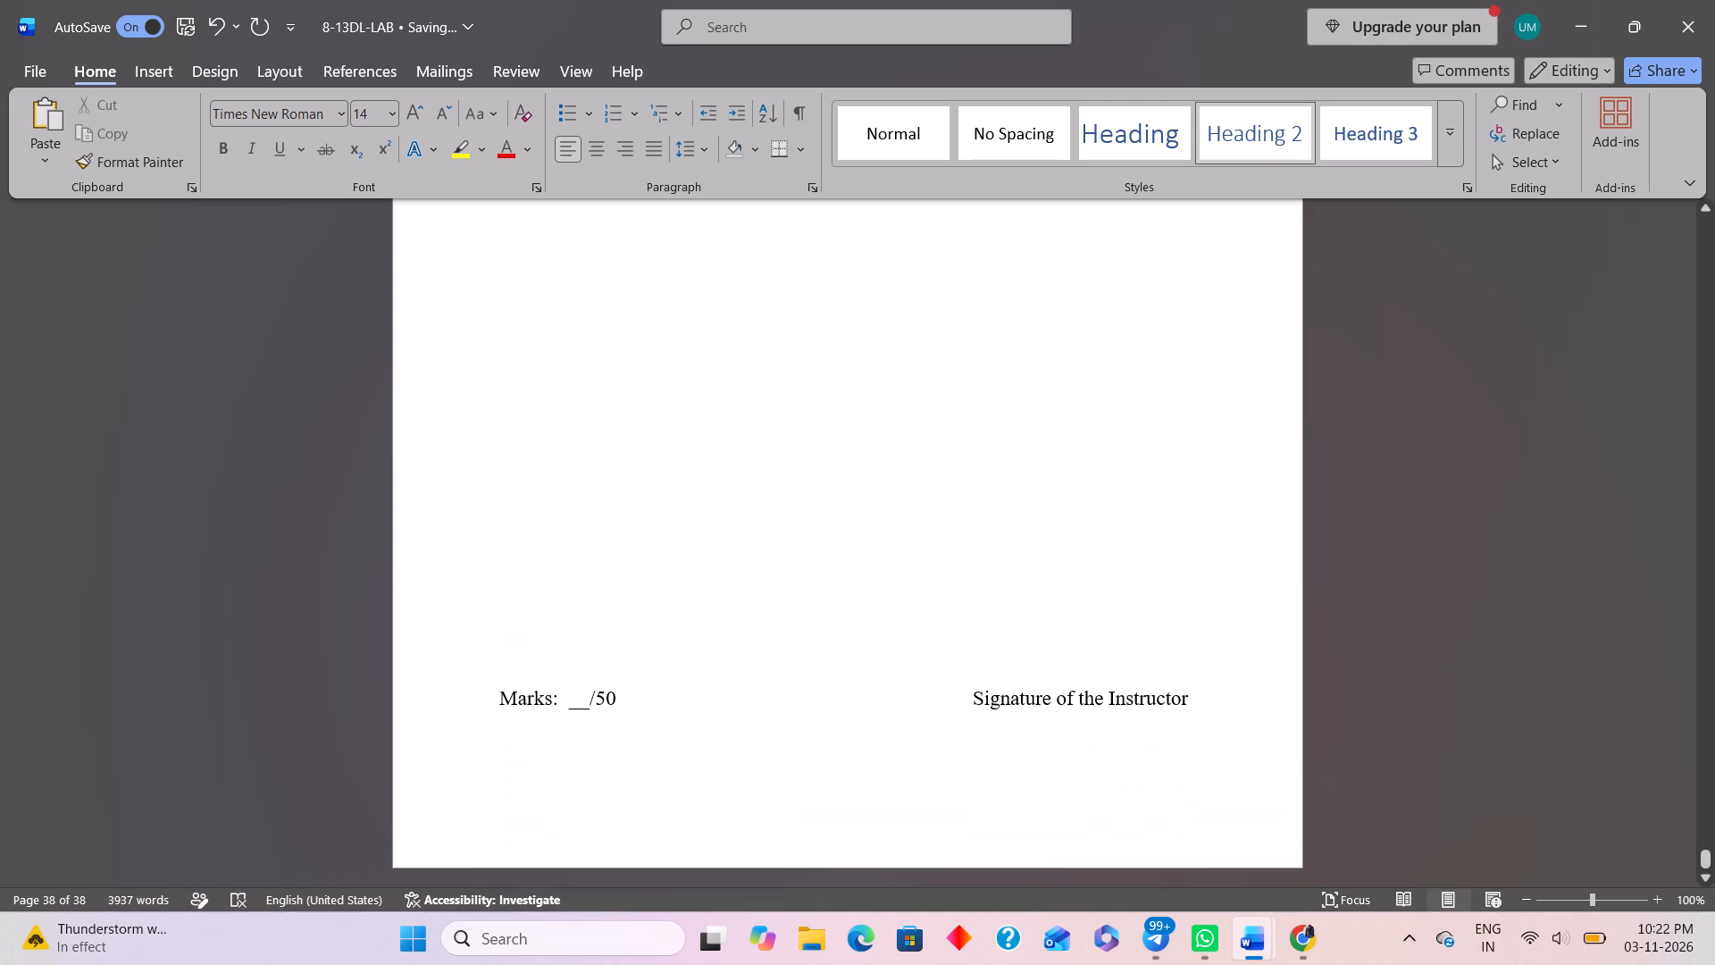
pyautogui.scroll(-3, 756, 644)
pyautogui.scroll(10, 756, 644)
pyautogui.scroll(-2, 756, 644)
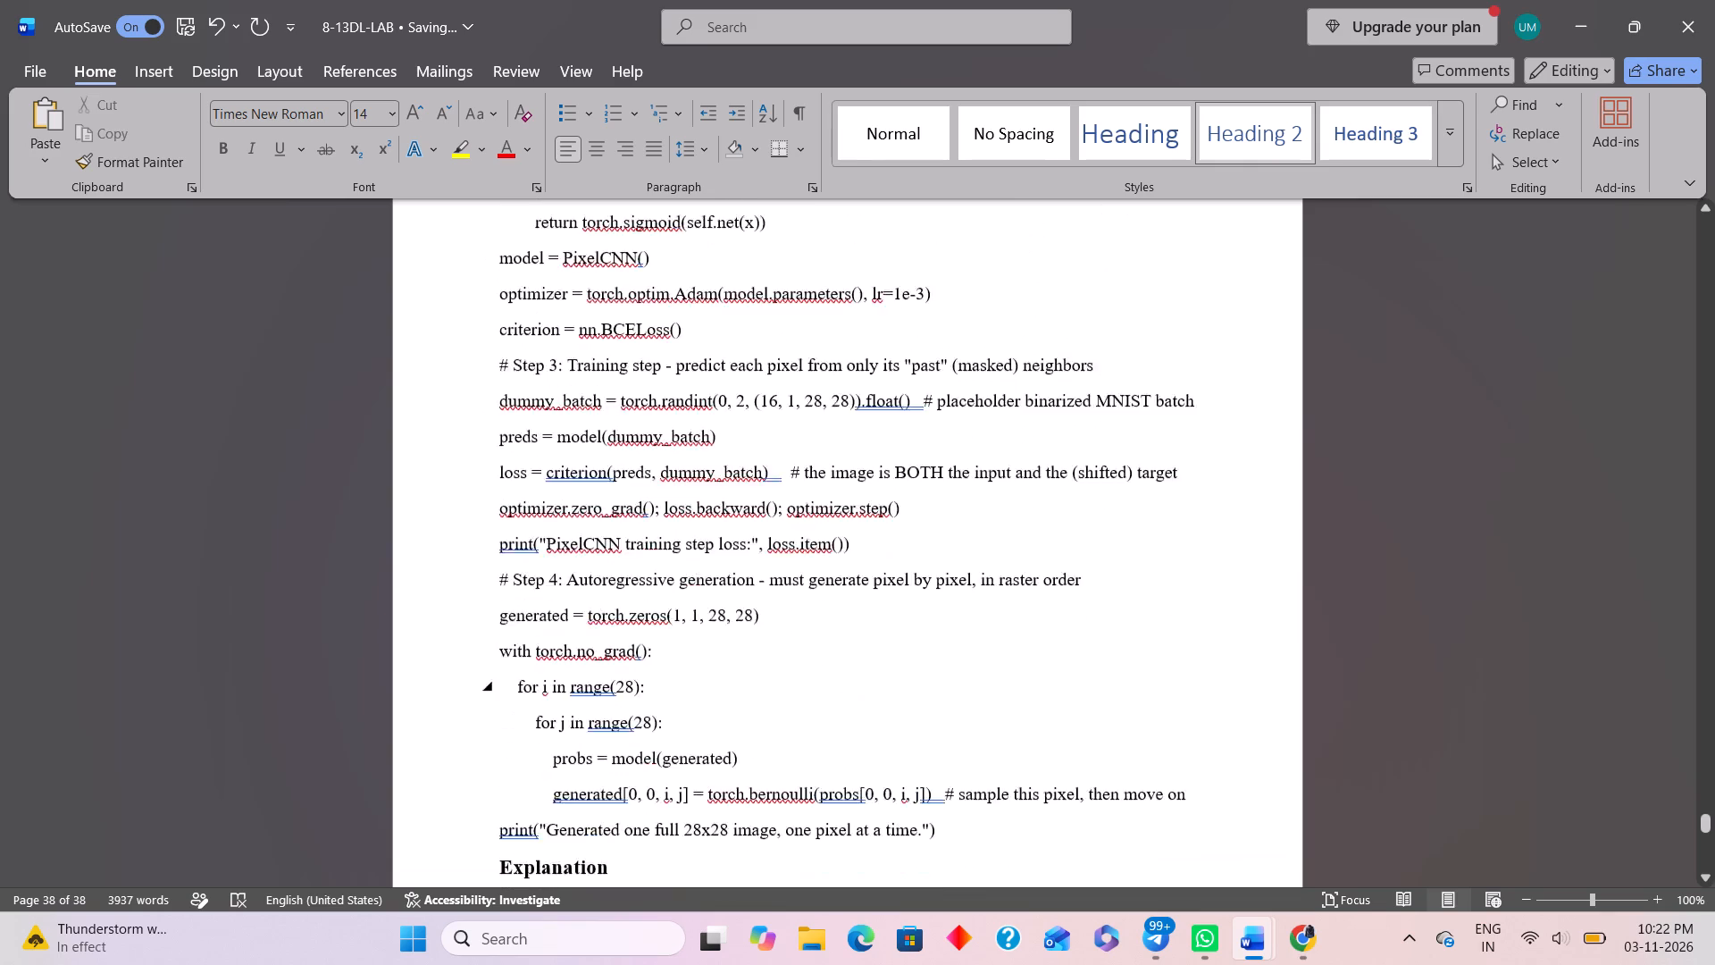
pyautogui.scroll(16, 756, 644)
pyautogui.scroll(7, 756, 644)
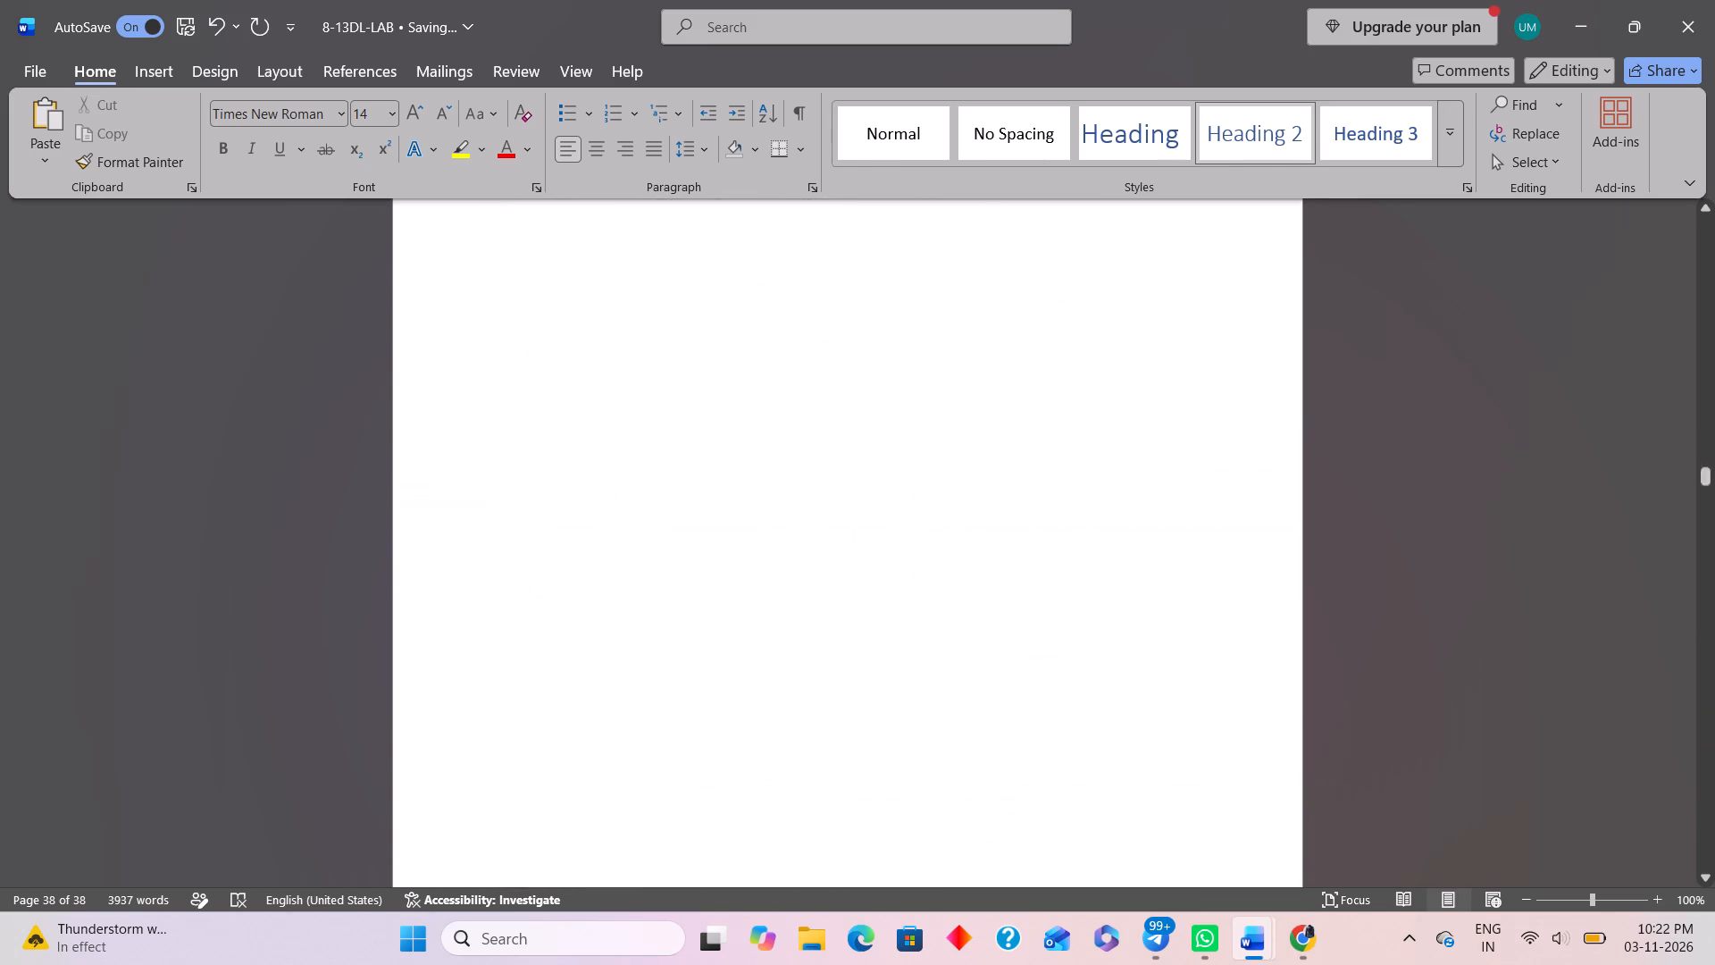
pyautogui.scroll(8, 756, 644)
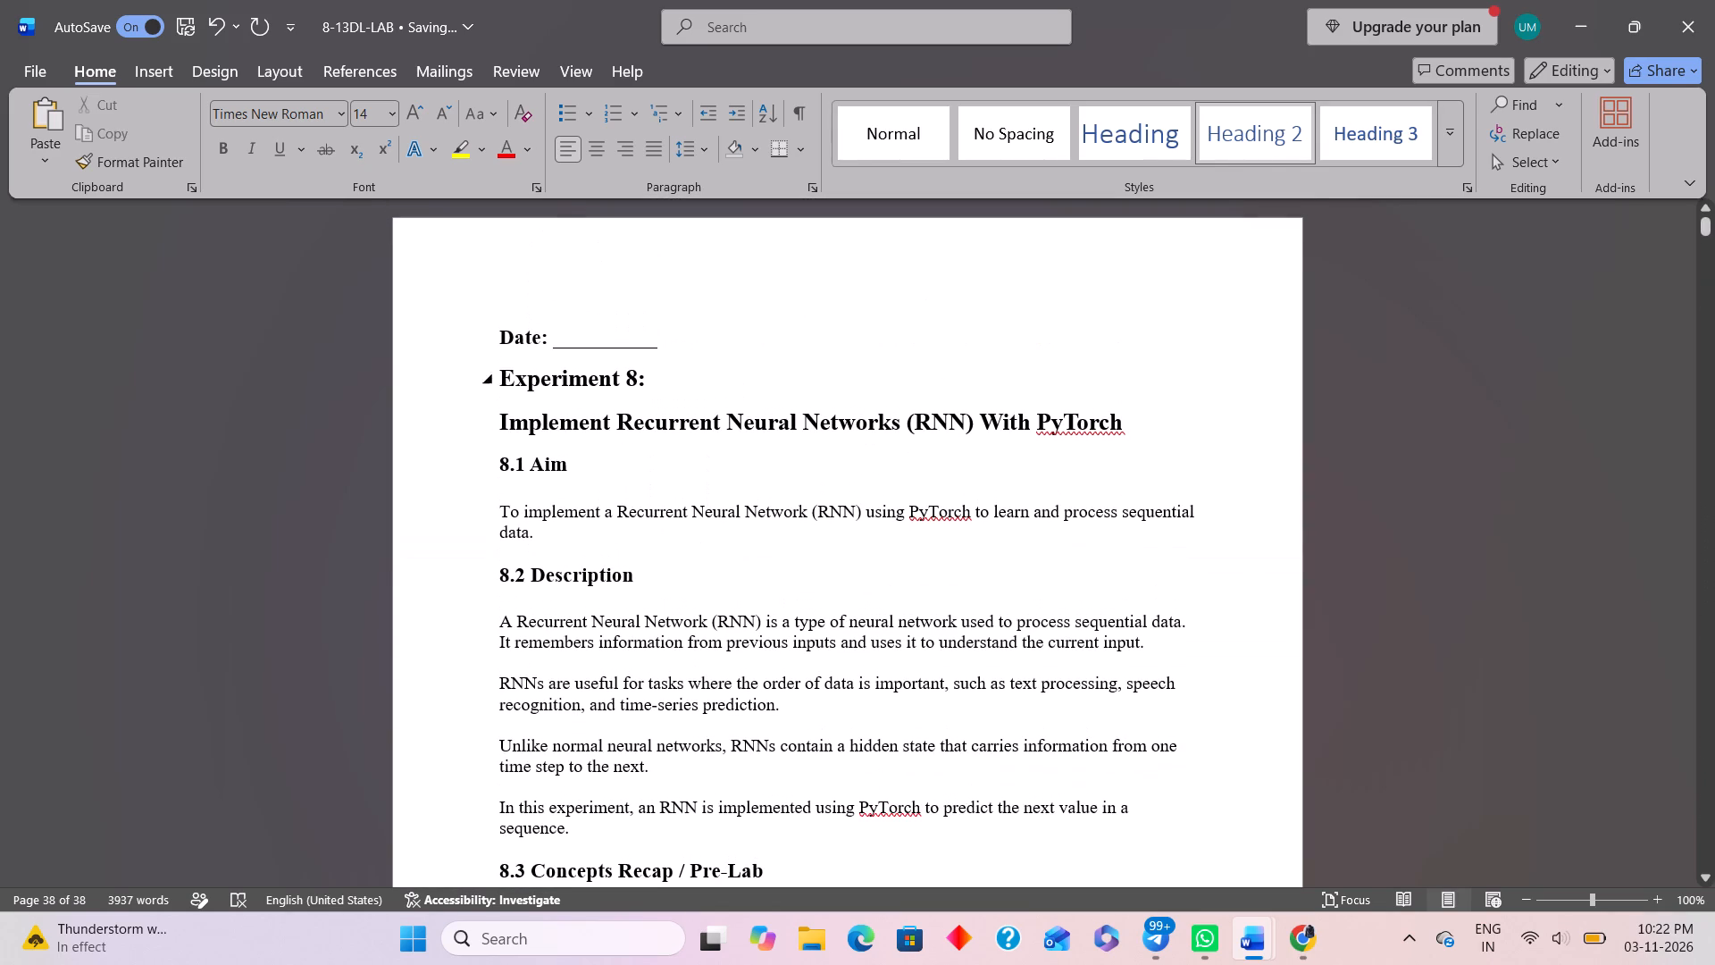
pyautogui.moveTo(658, 340); pyautogui.dragTo(500, 332)
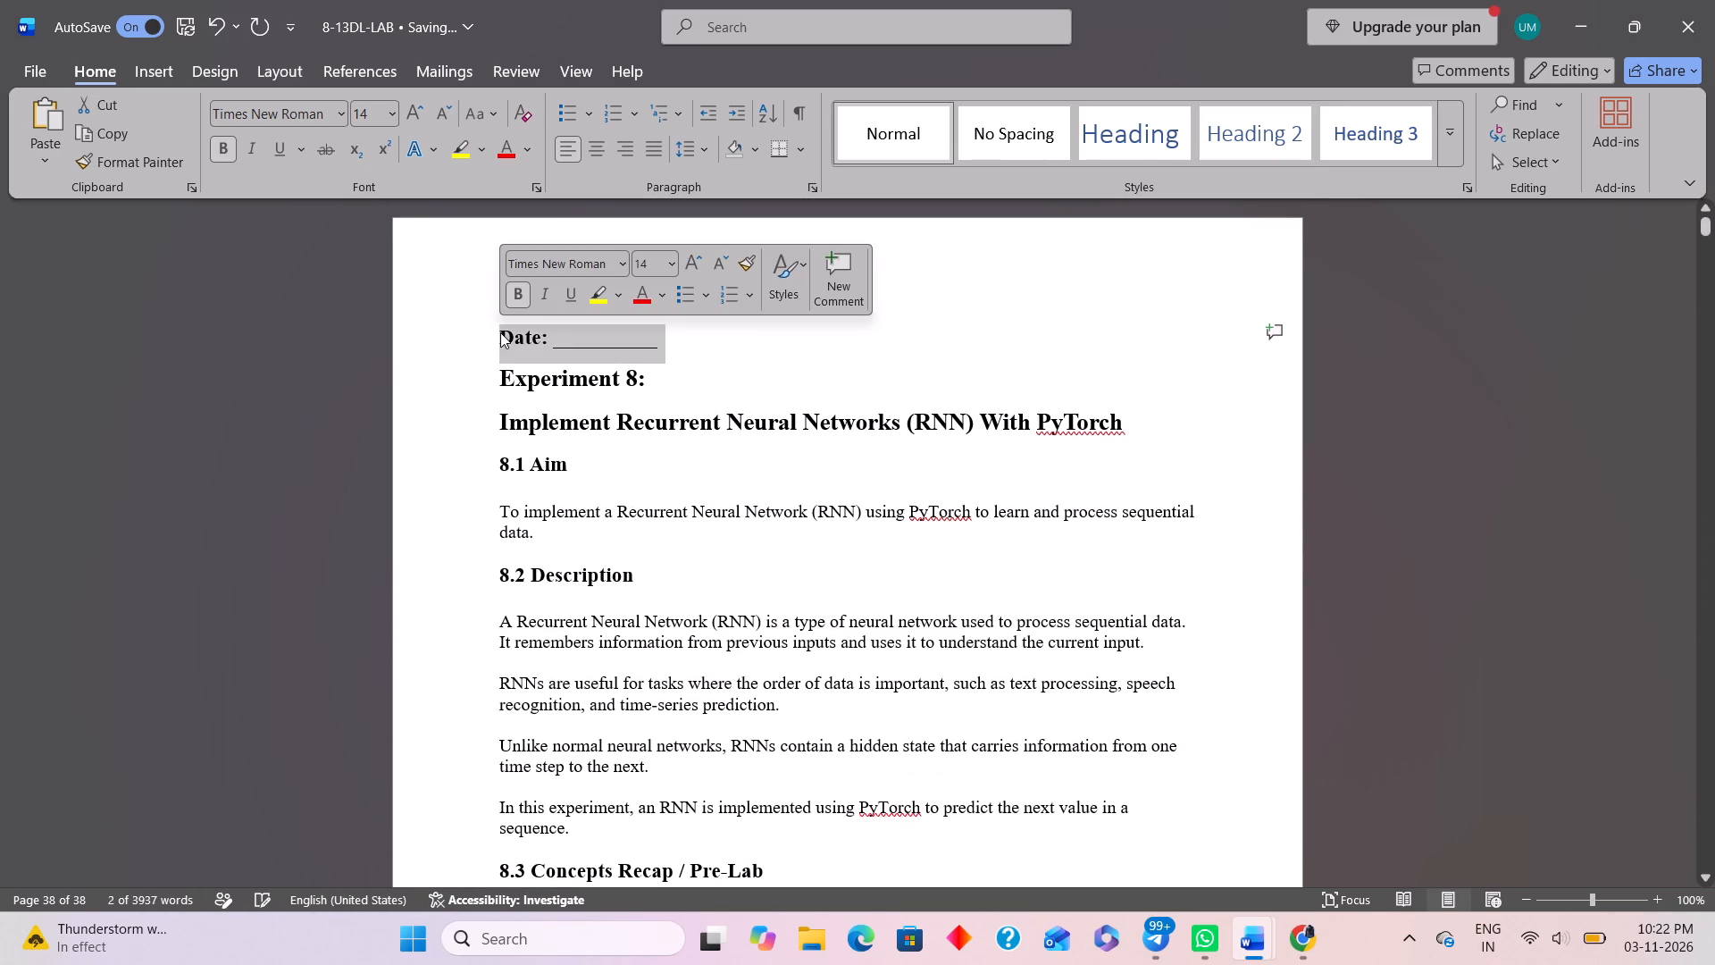
pyautogui.click(623, 149)
pyautogui.click(885, 380)
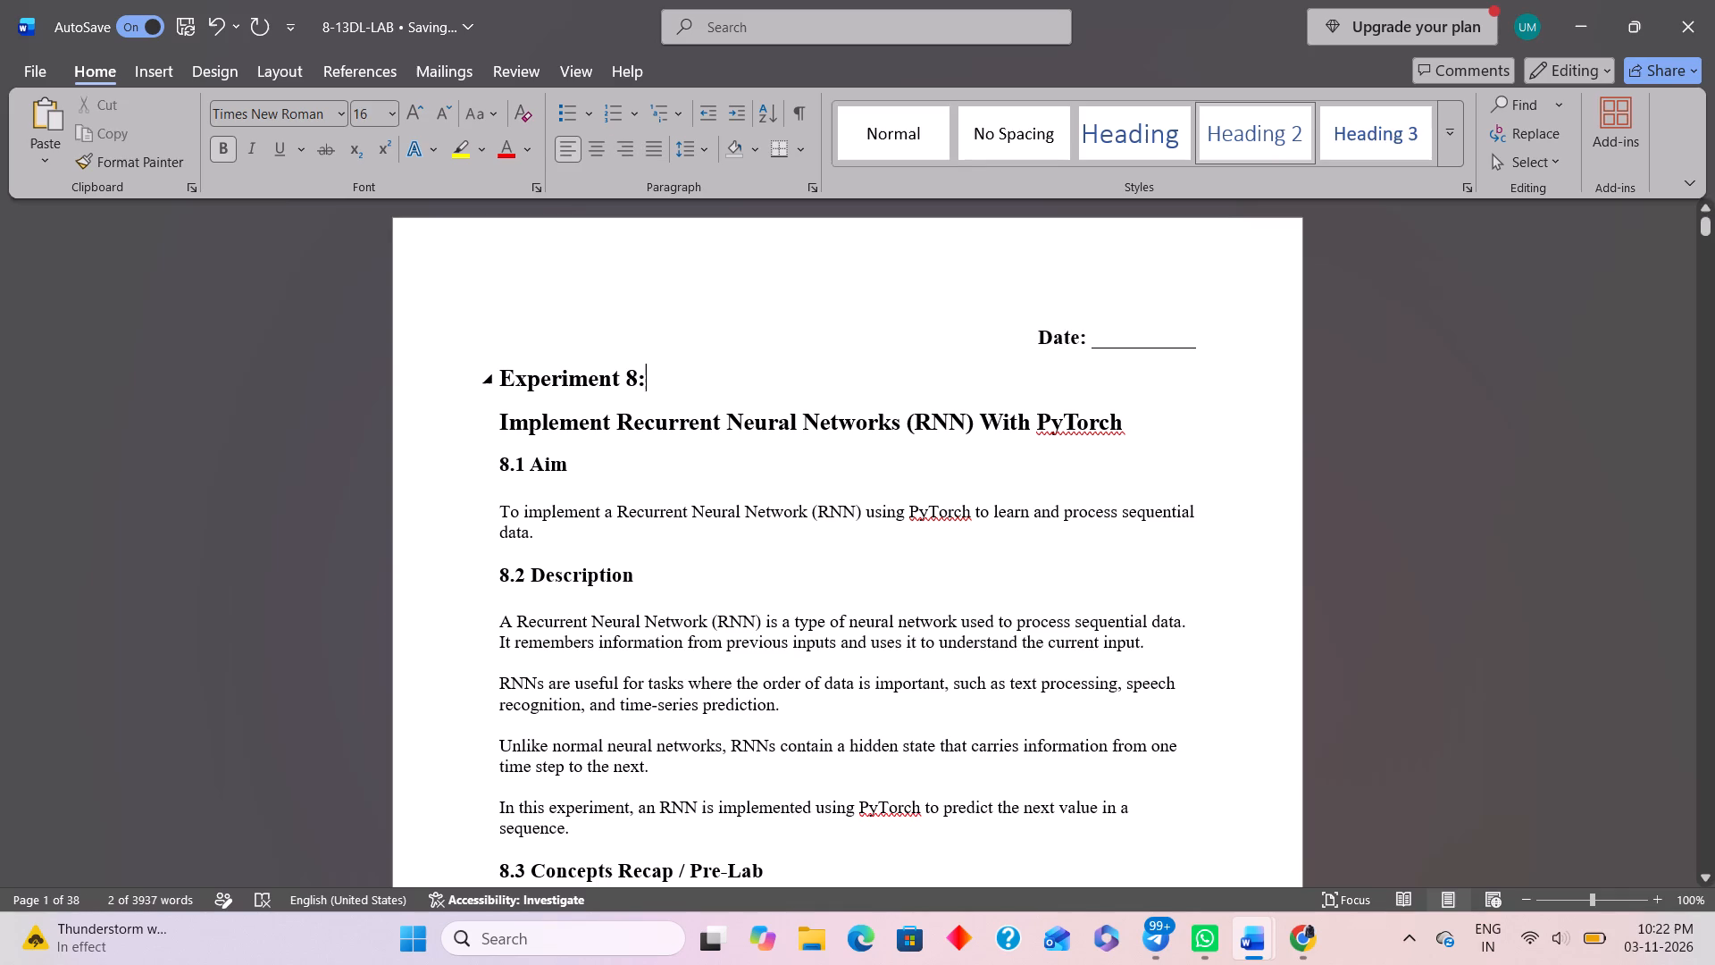
# Right-align the Date line above the Experiment 9 heading.
pyautogui.scroll(-3, 885, 380)
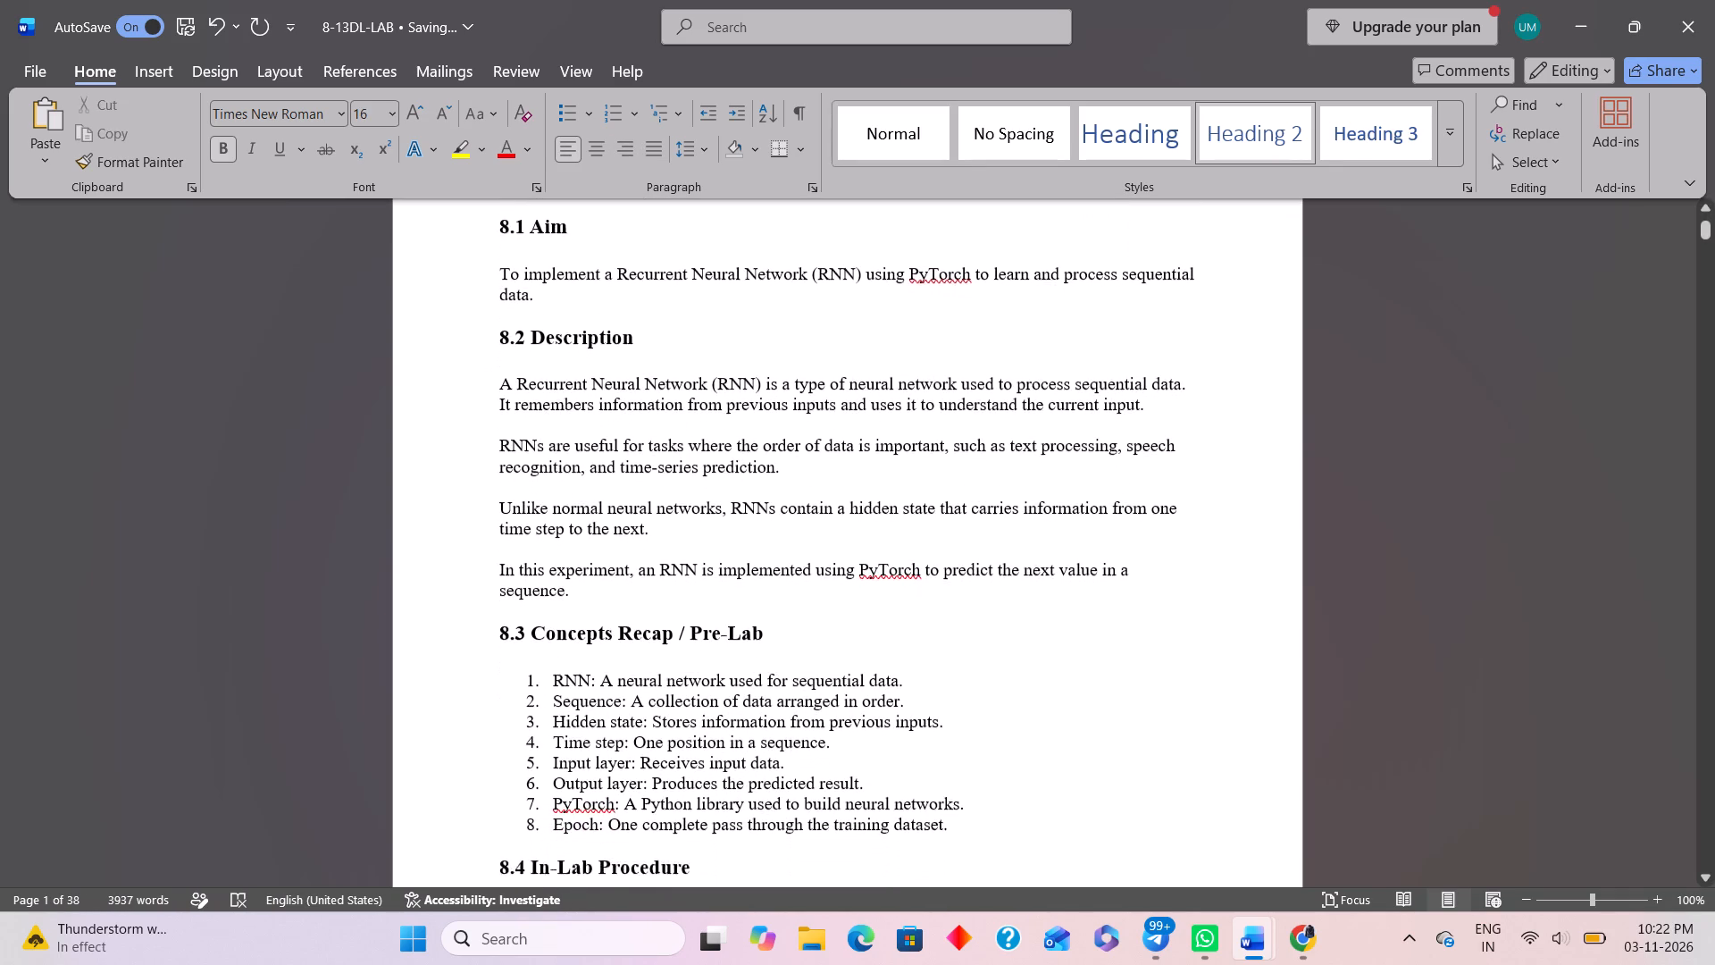
pyautogui.scroll(-4, 885, 380)
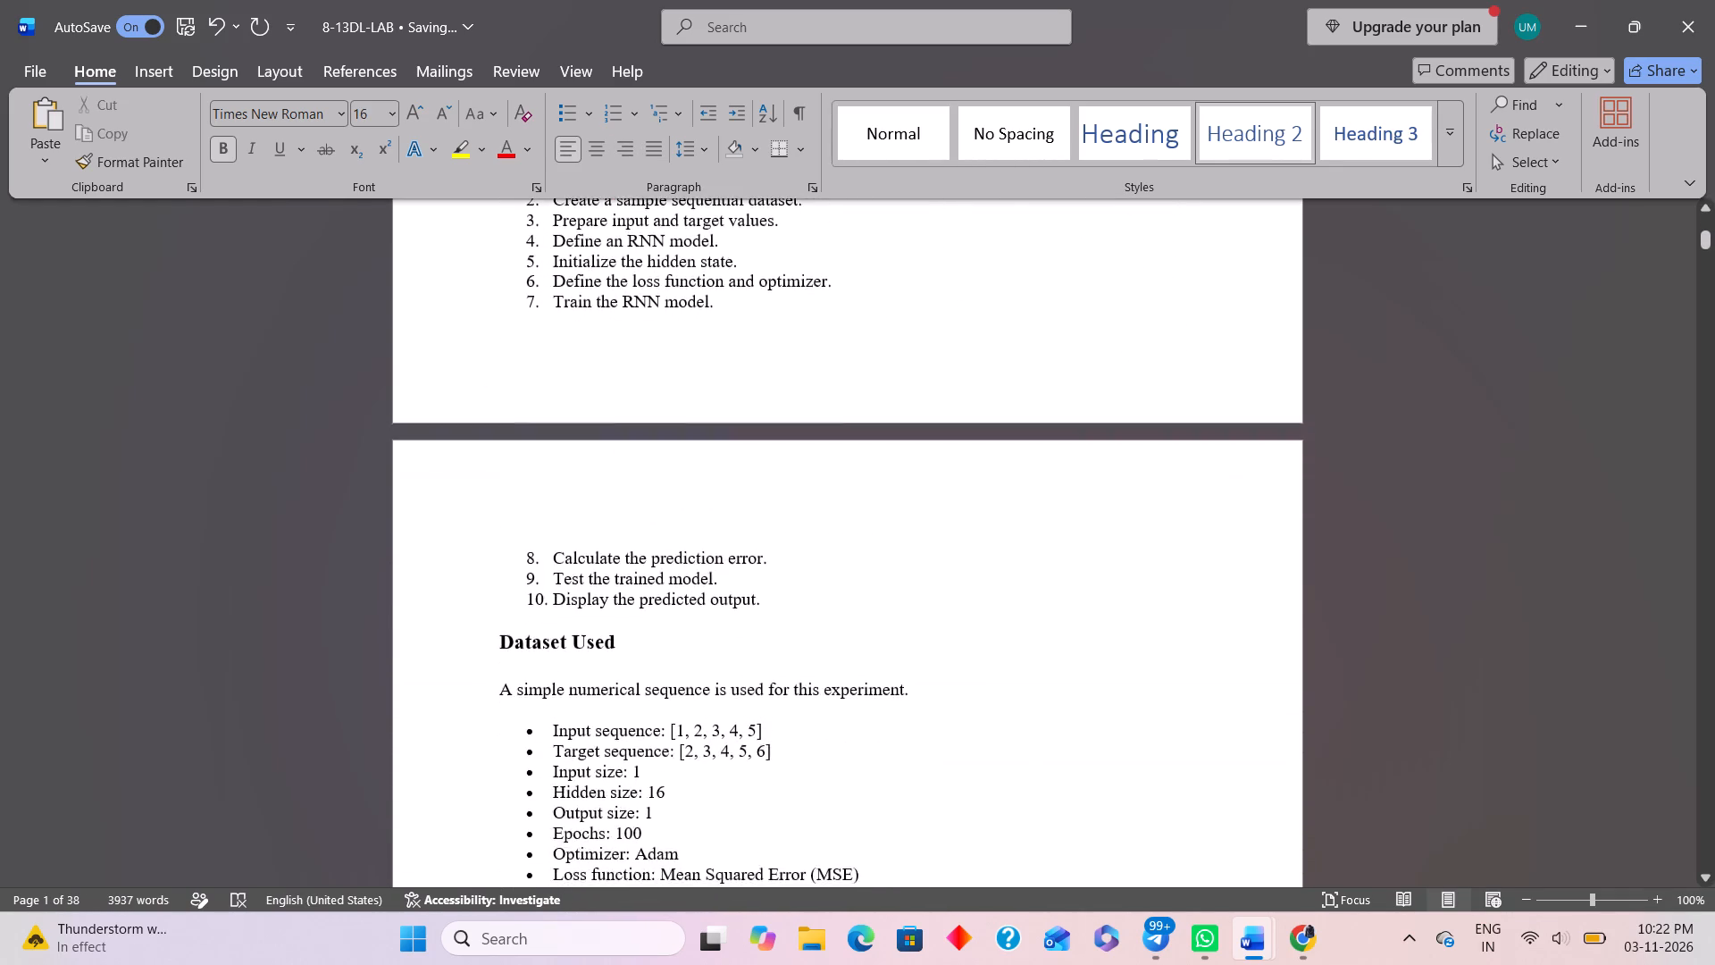
pyautogui.scroll(-3, 885, 380)
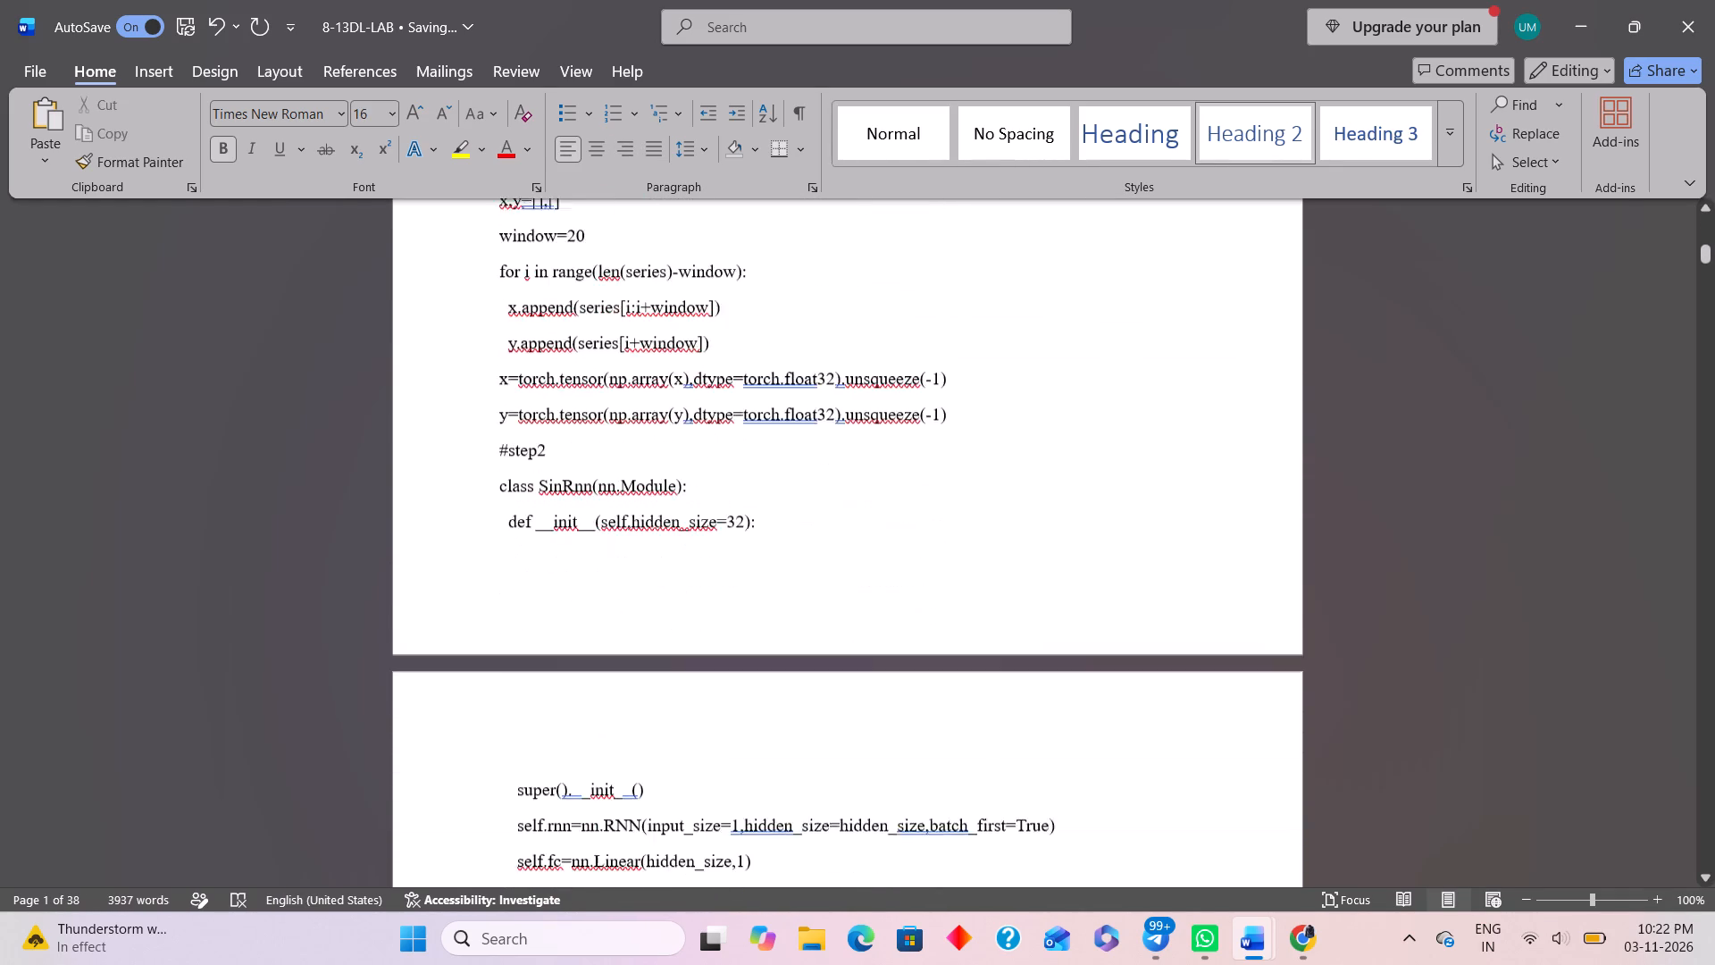
pyautogui.scroll(-3, 885, 380)
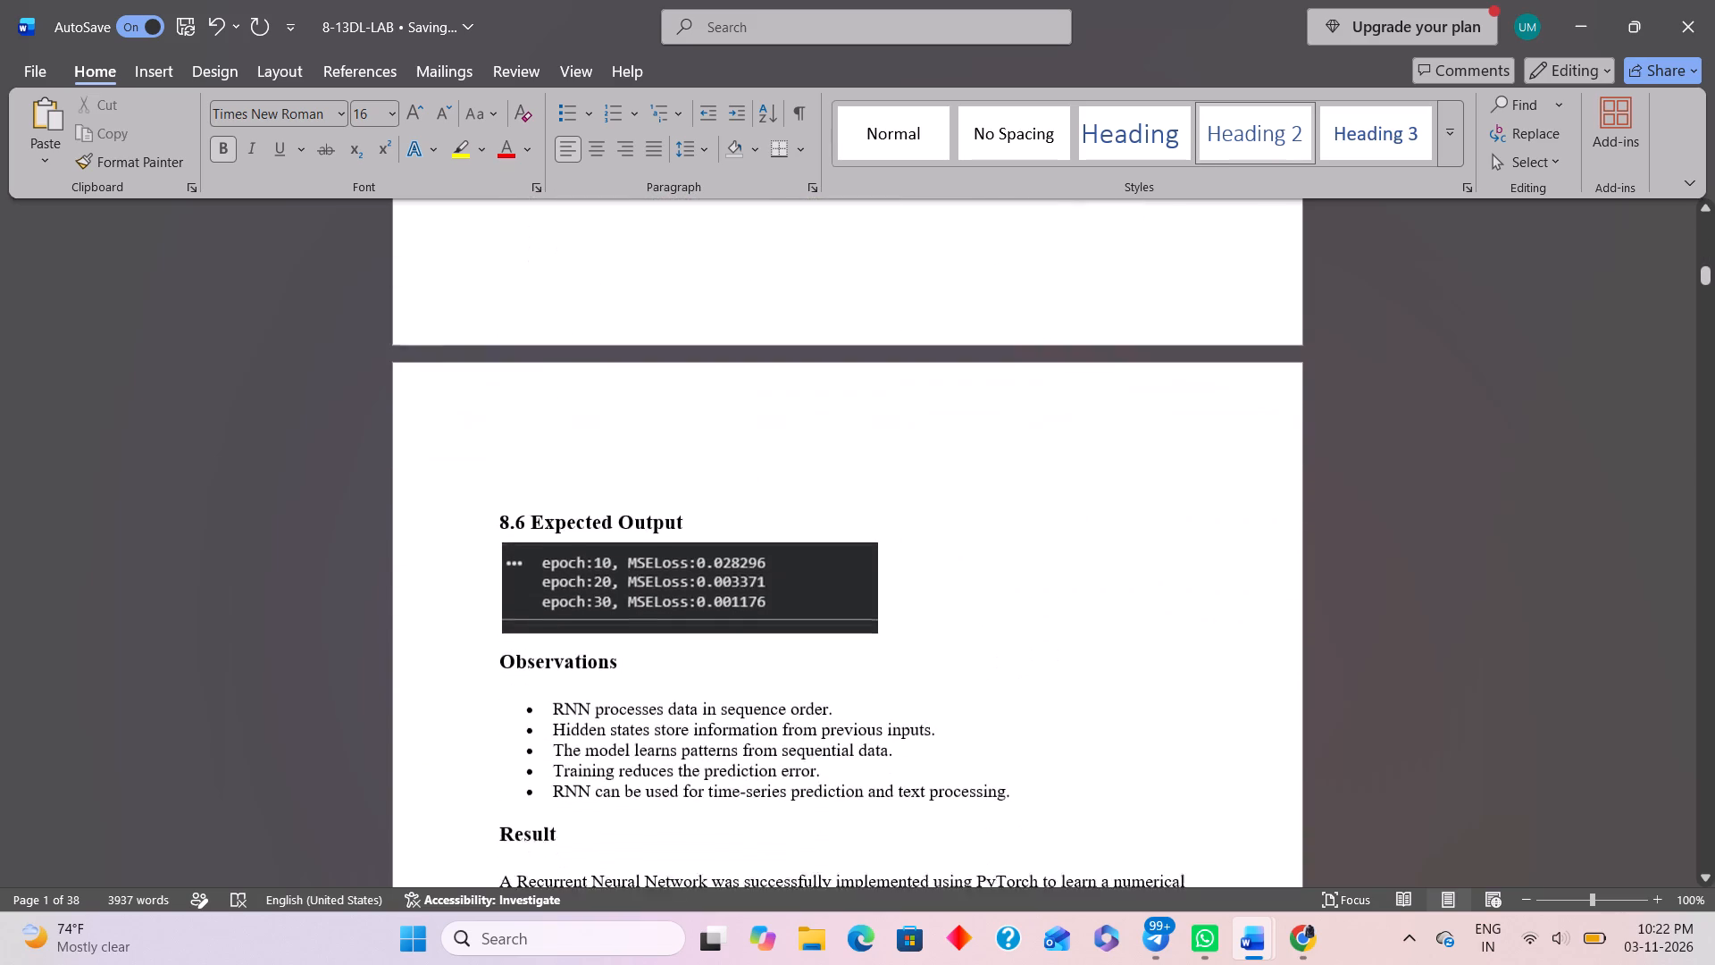
pyautogui.scroll(-3, 885, 380)
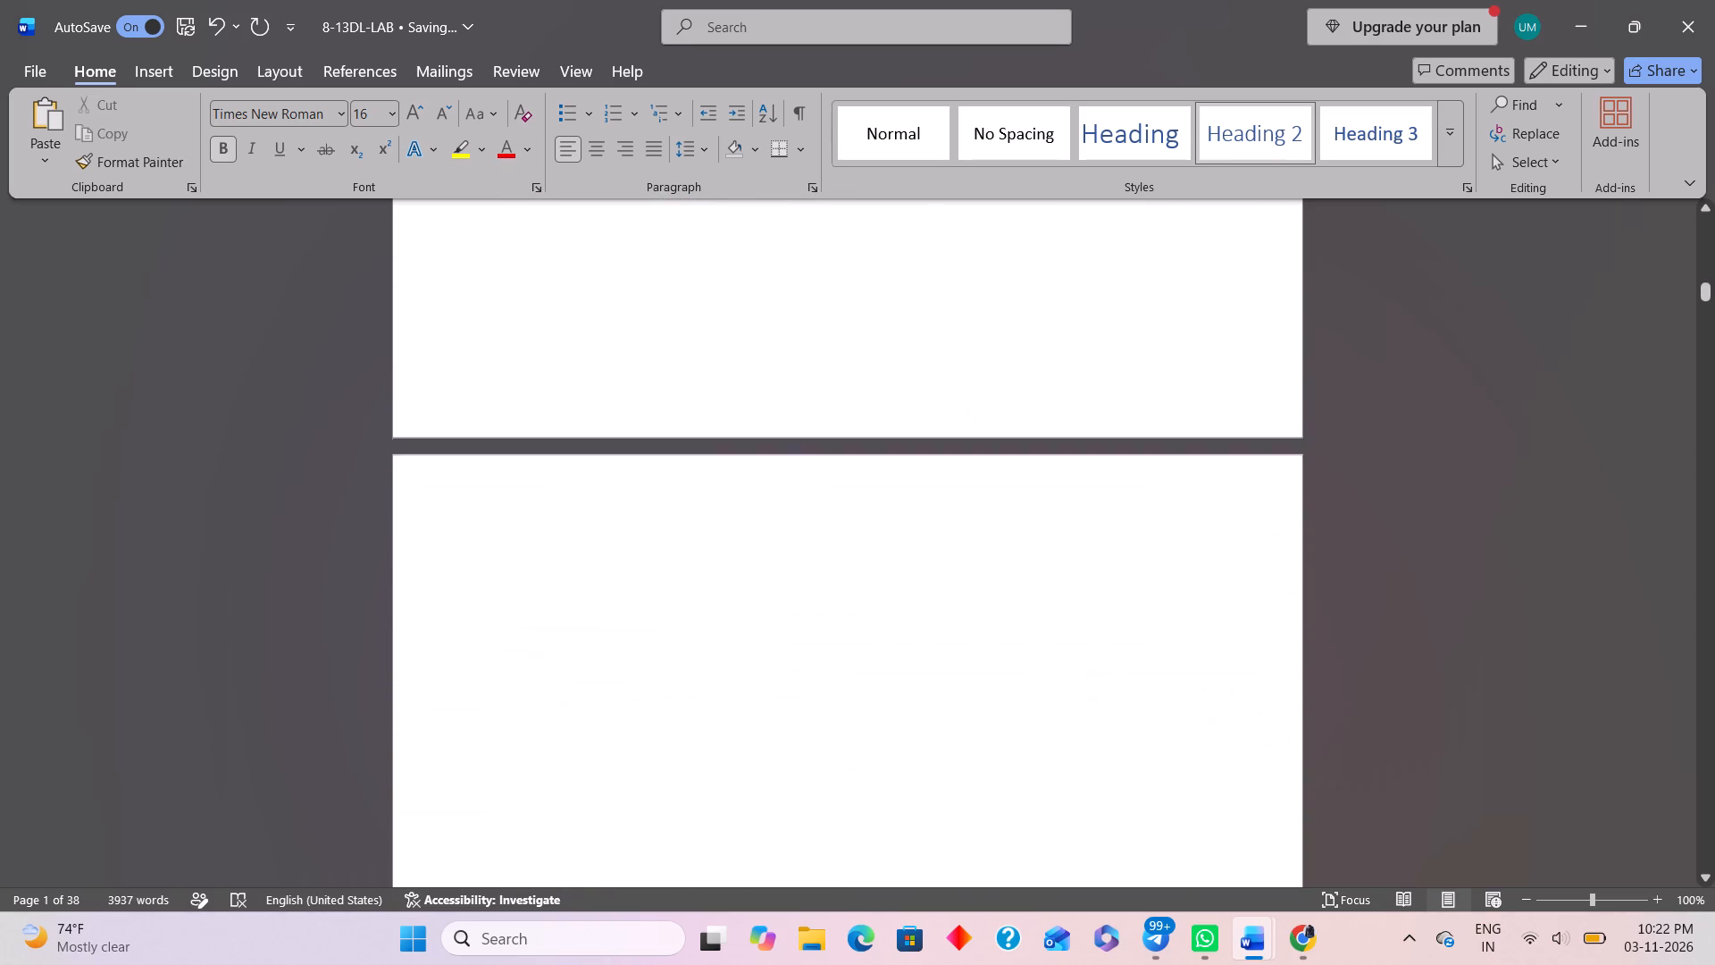
pyautogui.scroll(-4, 885, 380)
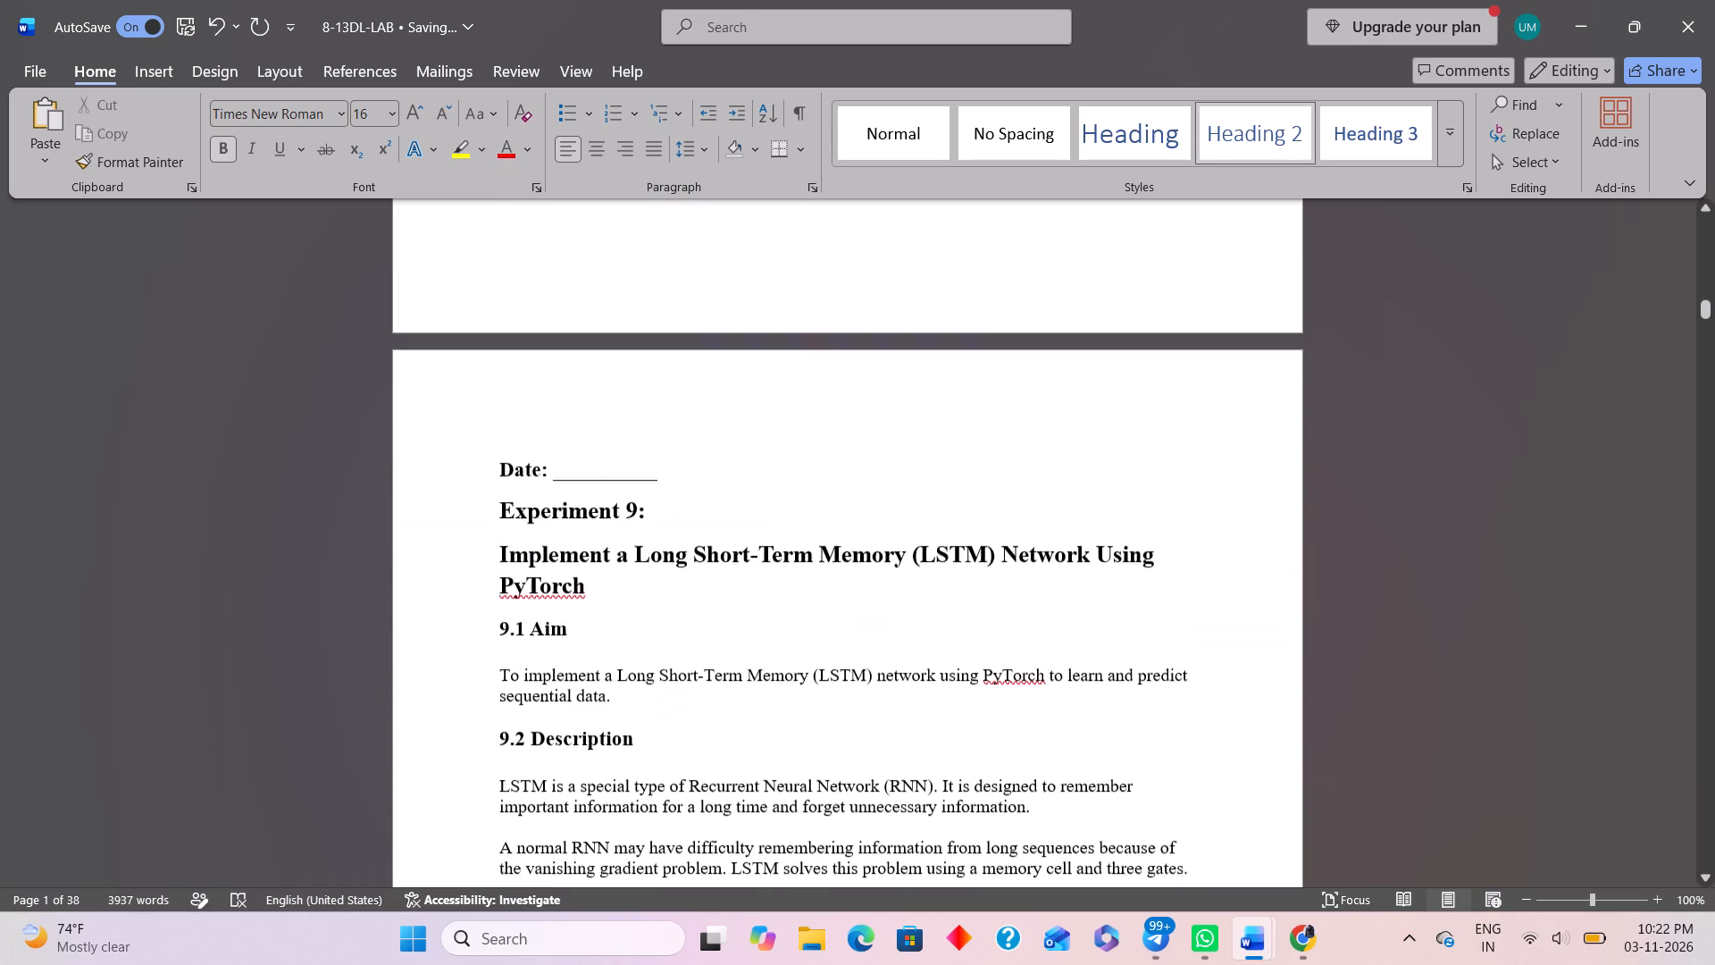
pyautogui.scroll(-1, 885, 380)
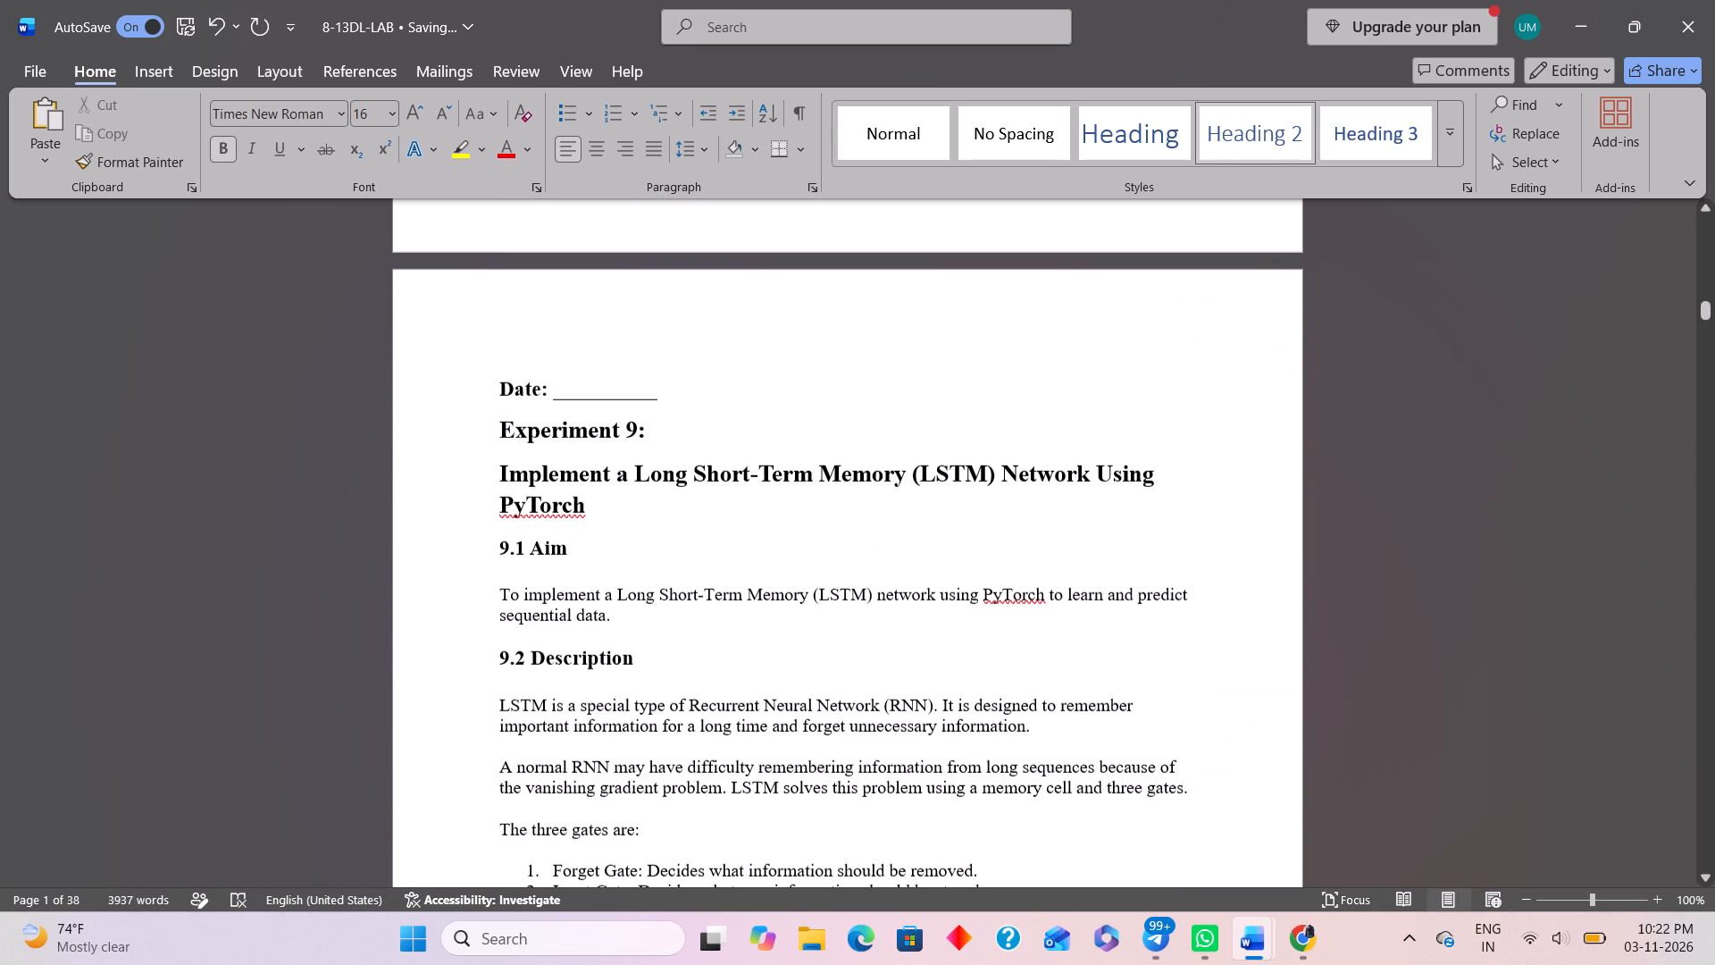
pyautogui.moveTo(667, 402); pyautogui.dragTo(489, 385)
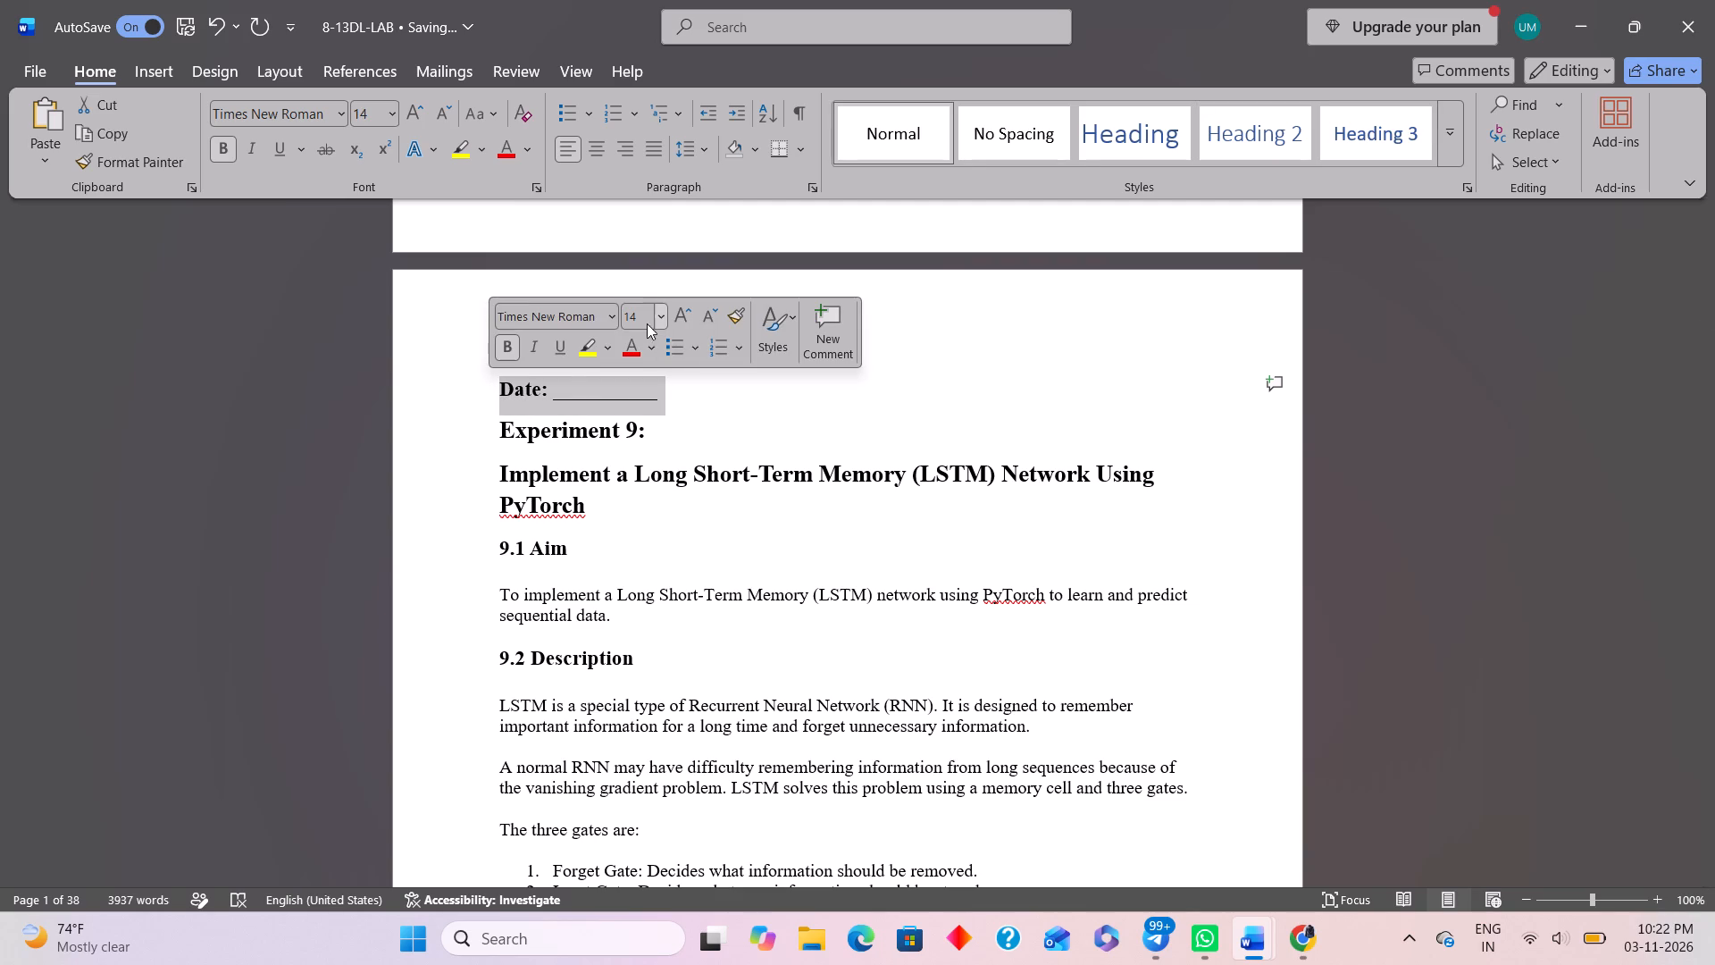
pyautogui.click(623, 145)
pyautogui.click(785, 424)
# Remove the blank lines below the "Loss function: Mean Squared Error (MSE)" bullet in Experiment 9's Dataset Used section.
pyautogui.scroll(-4, 785, 424)
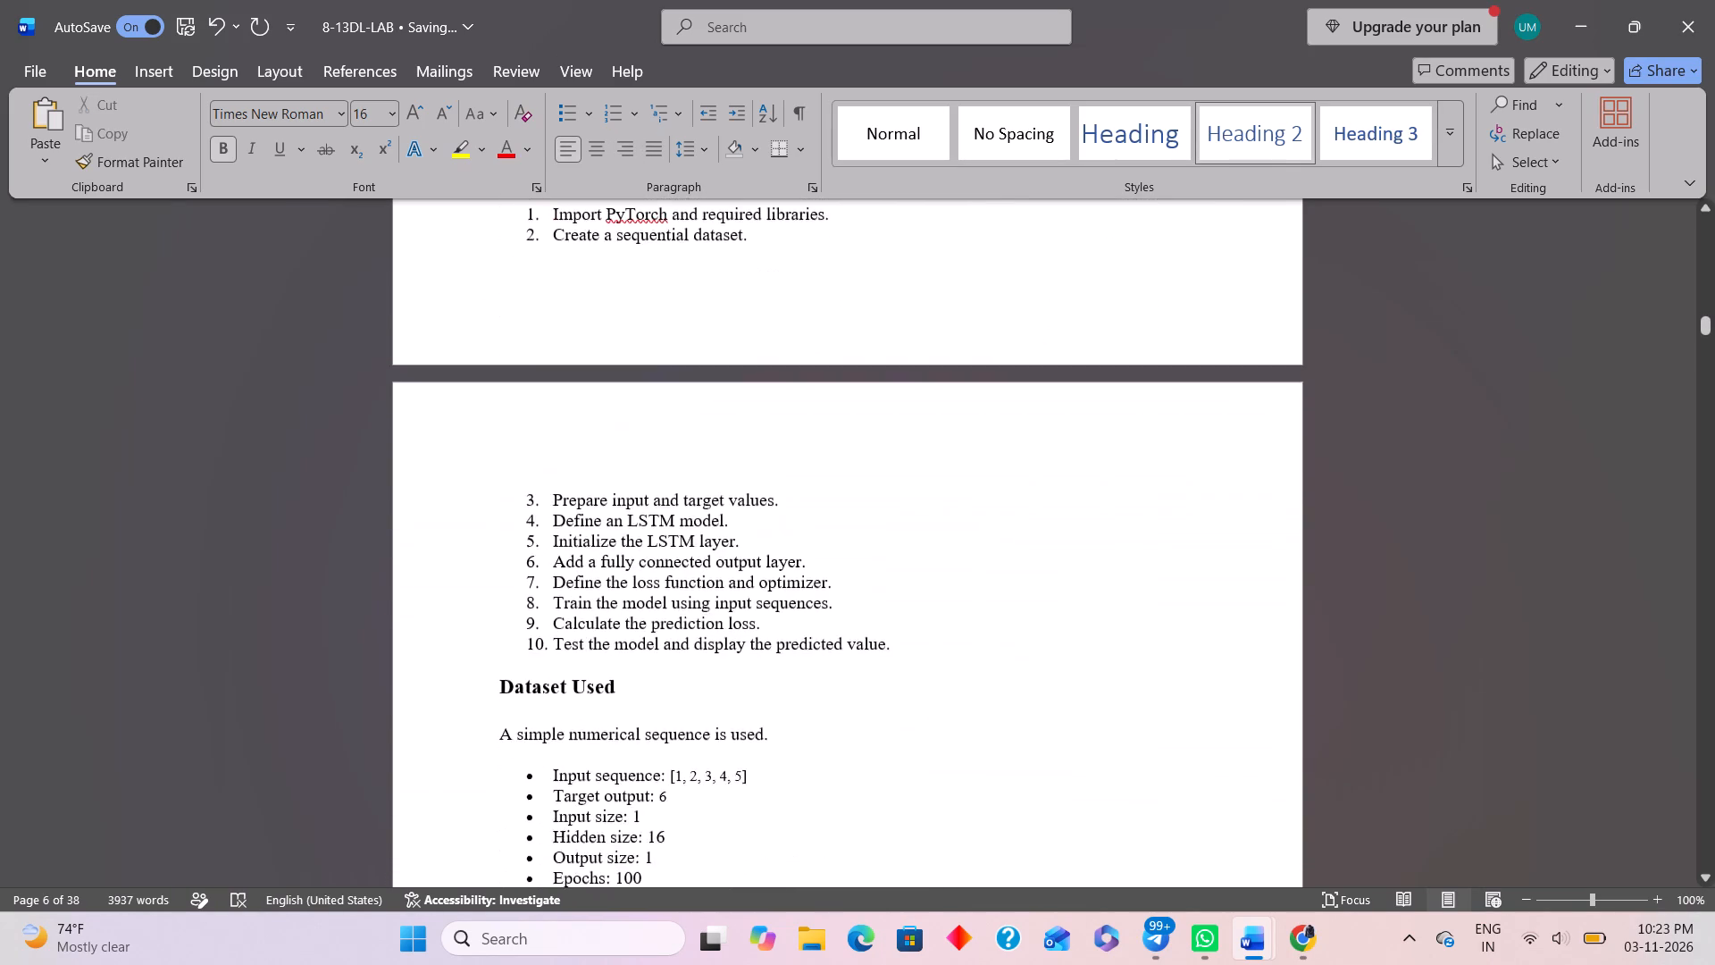
pyautogui.scroll(-3, 785, 424)
pyautogui.scroll(1, 785, 424)
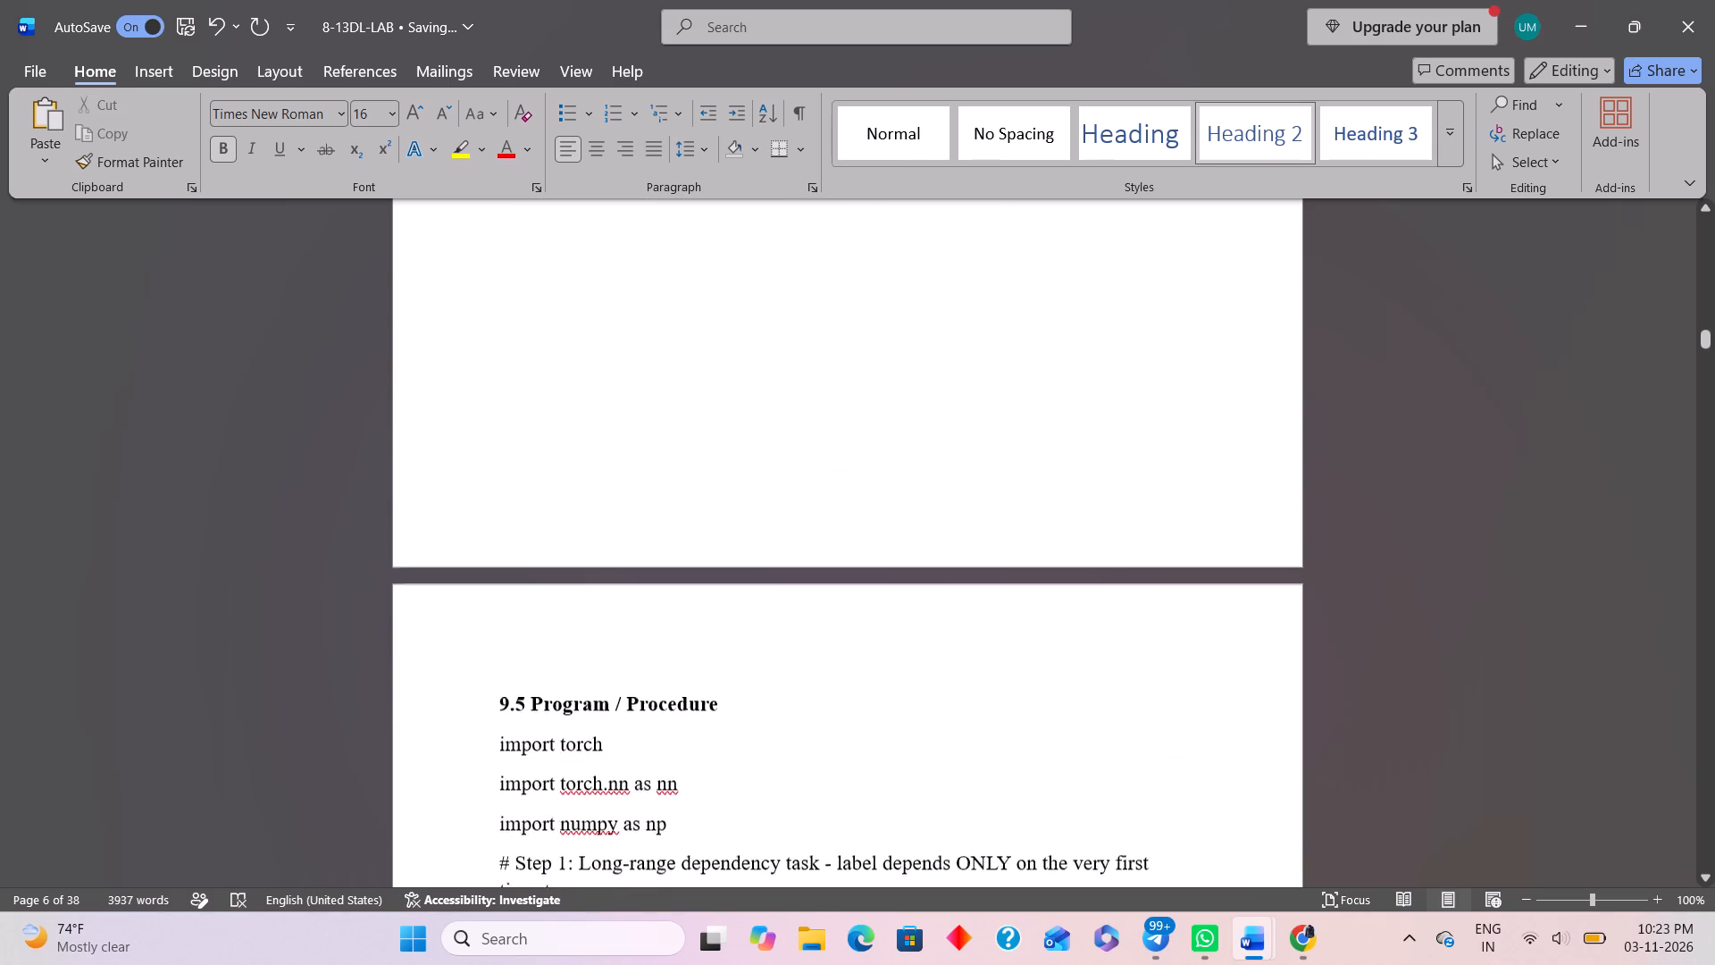
pyautogui.scroll(1, 785, 424)
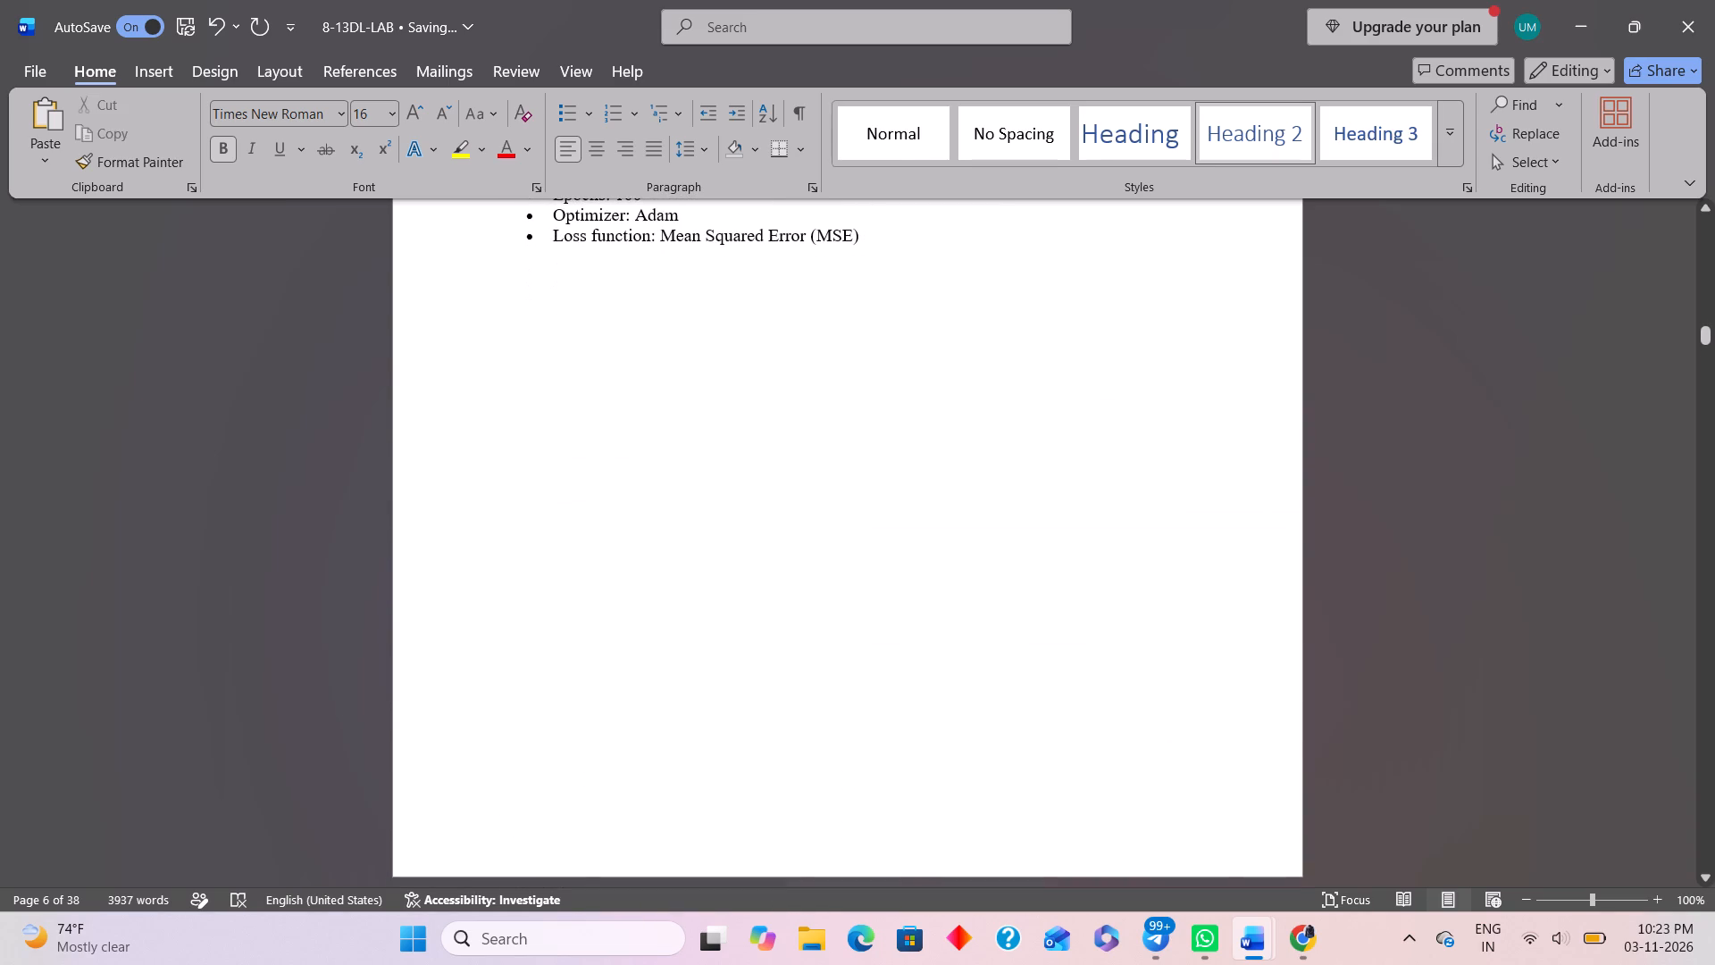
pyautogui.click(596, 593)
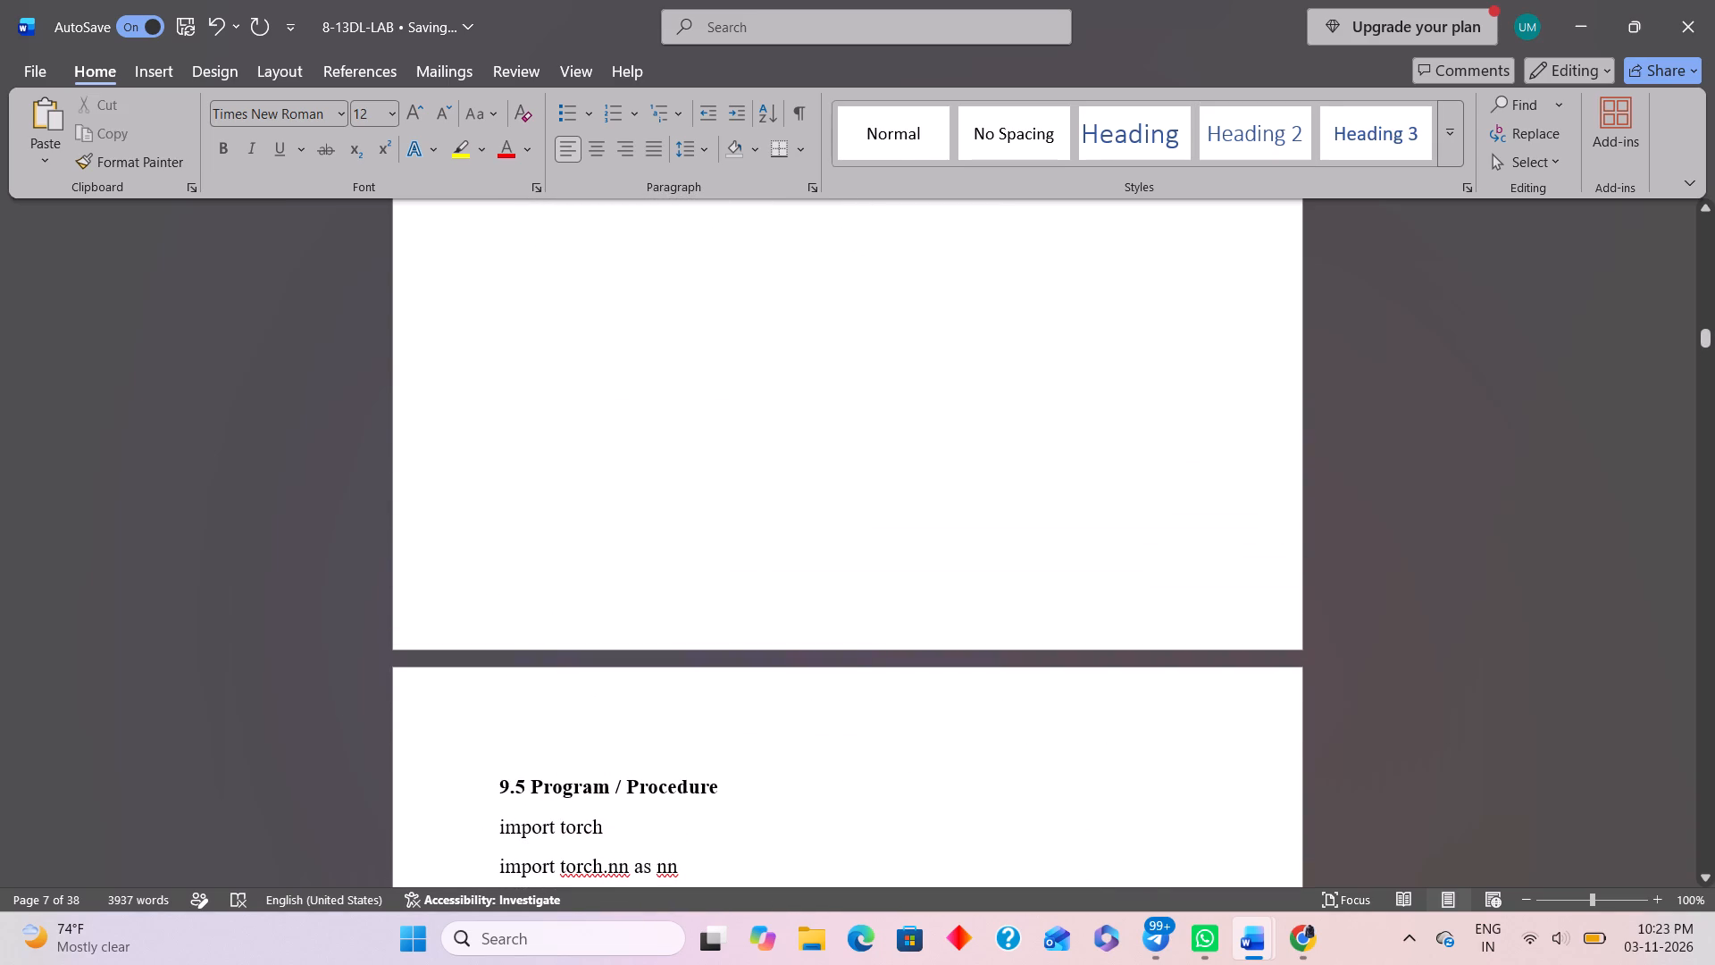
pyautogui.scroll(1, 596, 593)
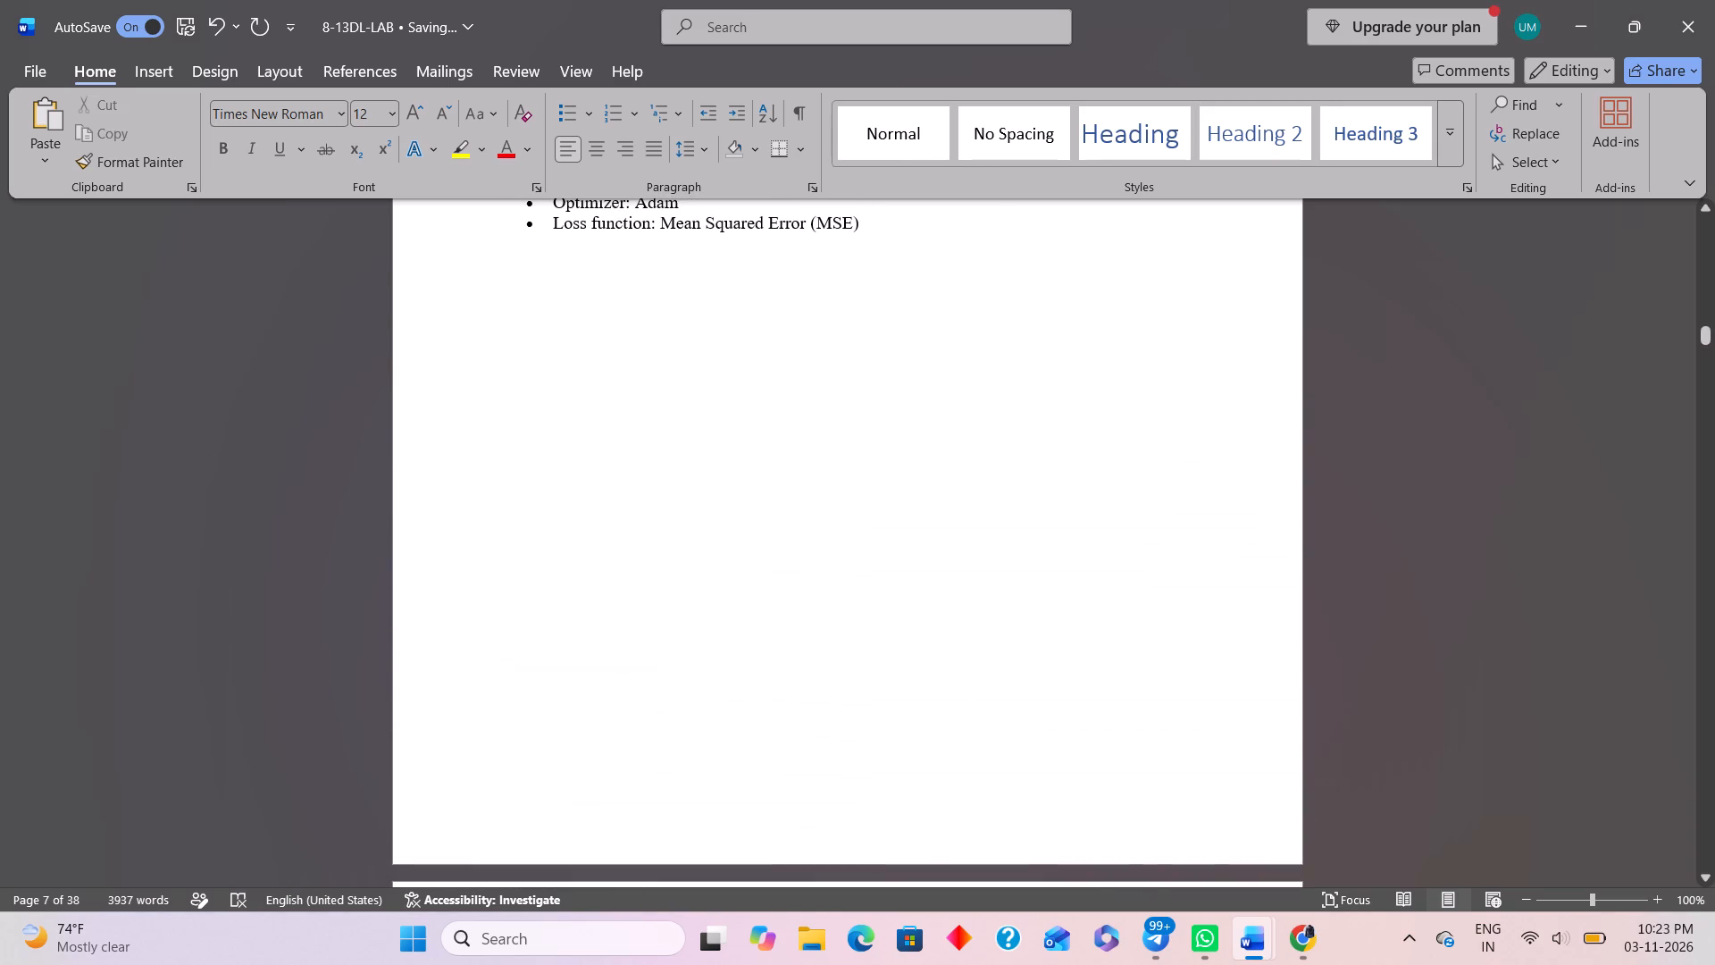
pyautogui.press('BackSpace')
pyautogui.press('BackSpace')
pyautogui.press('BackSpace')
pyautogui.moveTo(584, 676); pyautogui.dragTo(574, 608)
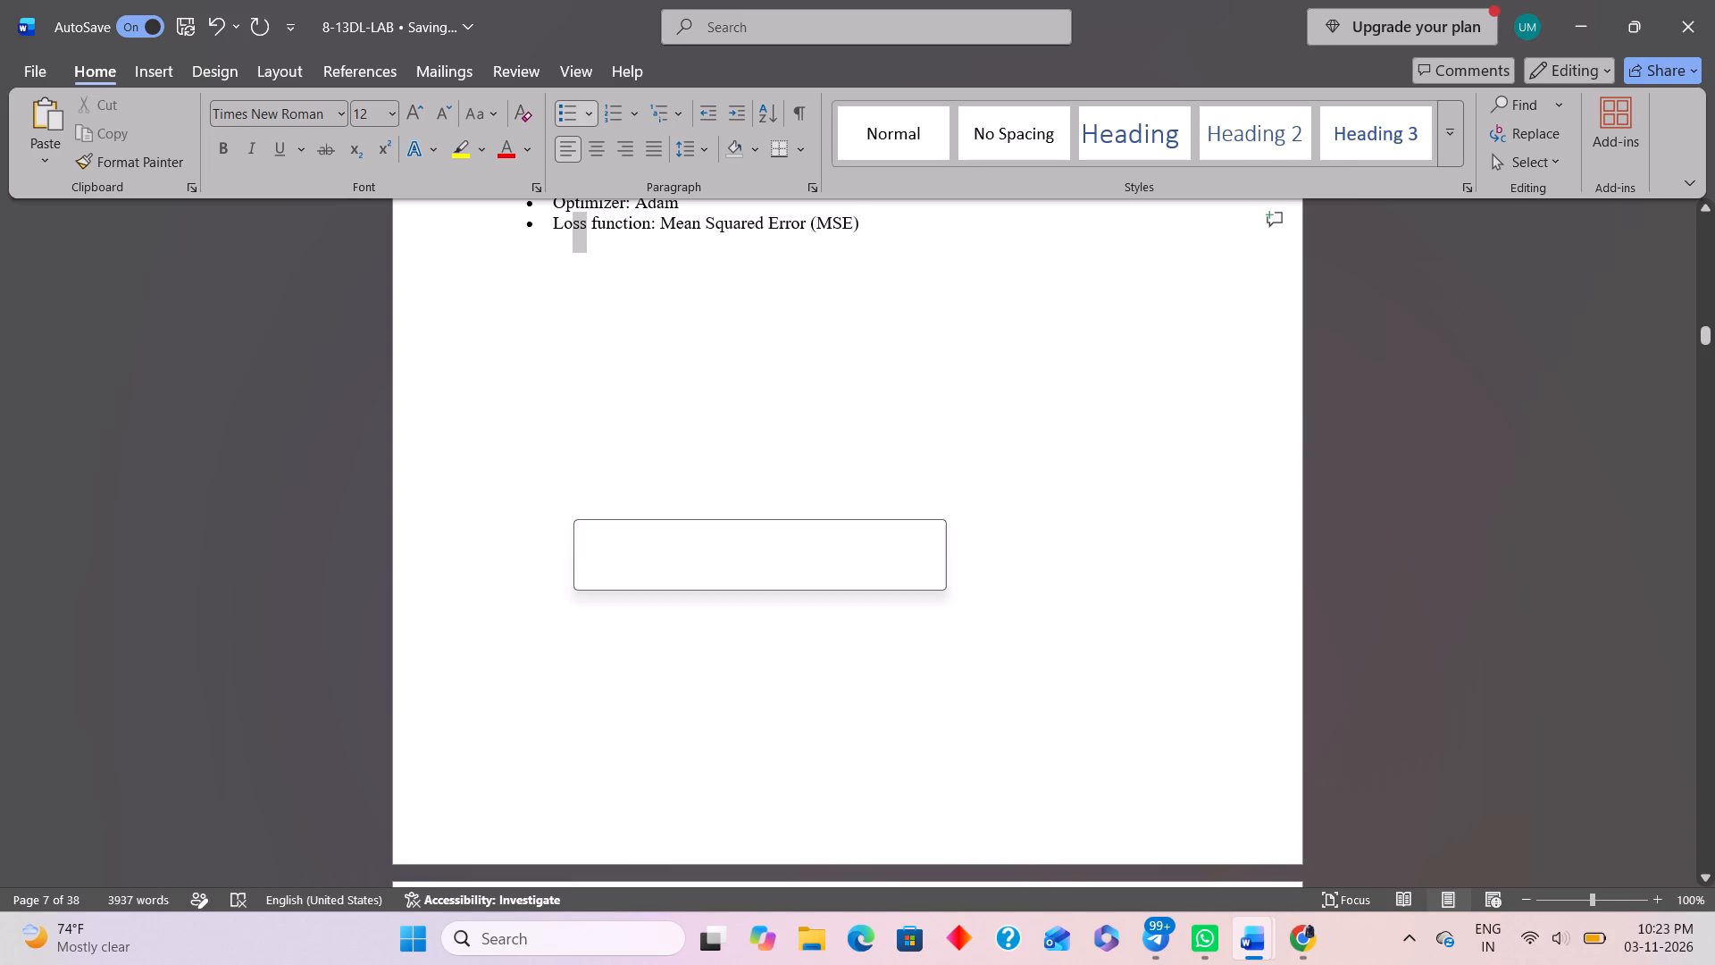
pyautogui.click(574, 608)
pyautogui.click(574, 608)
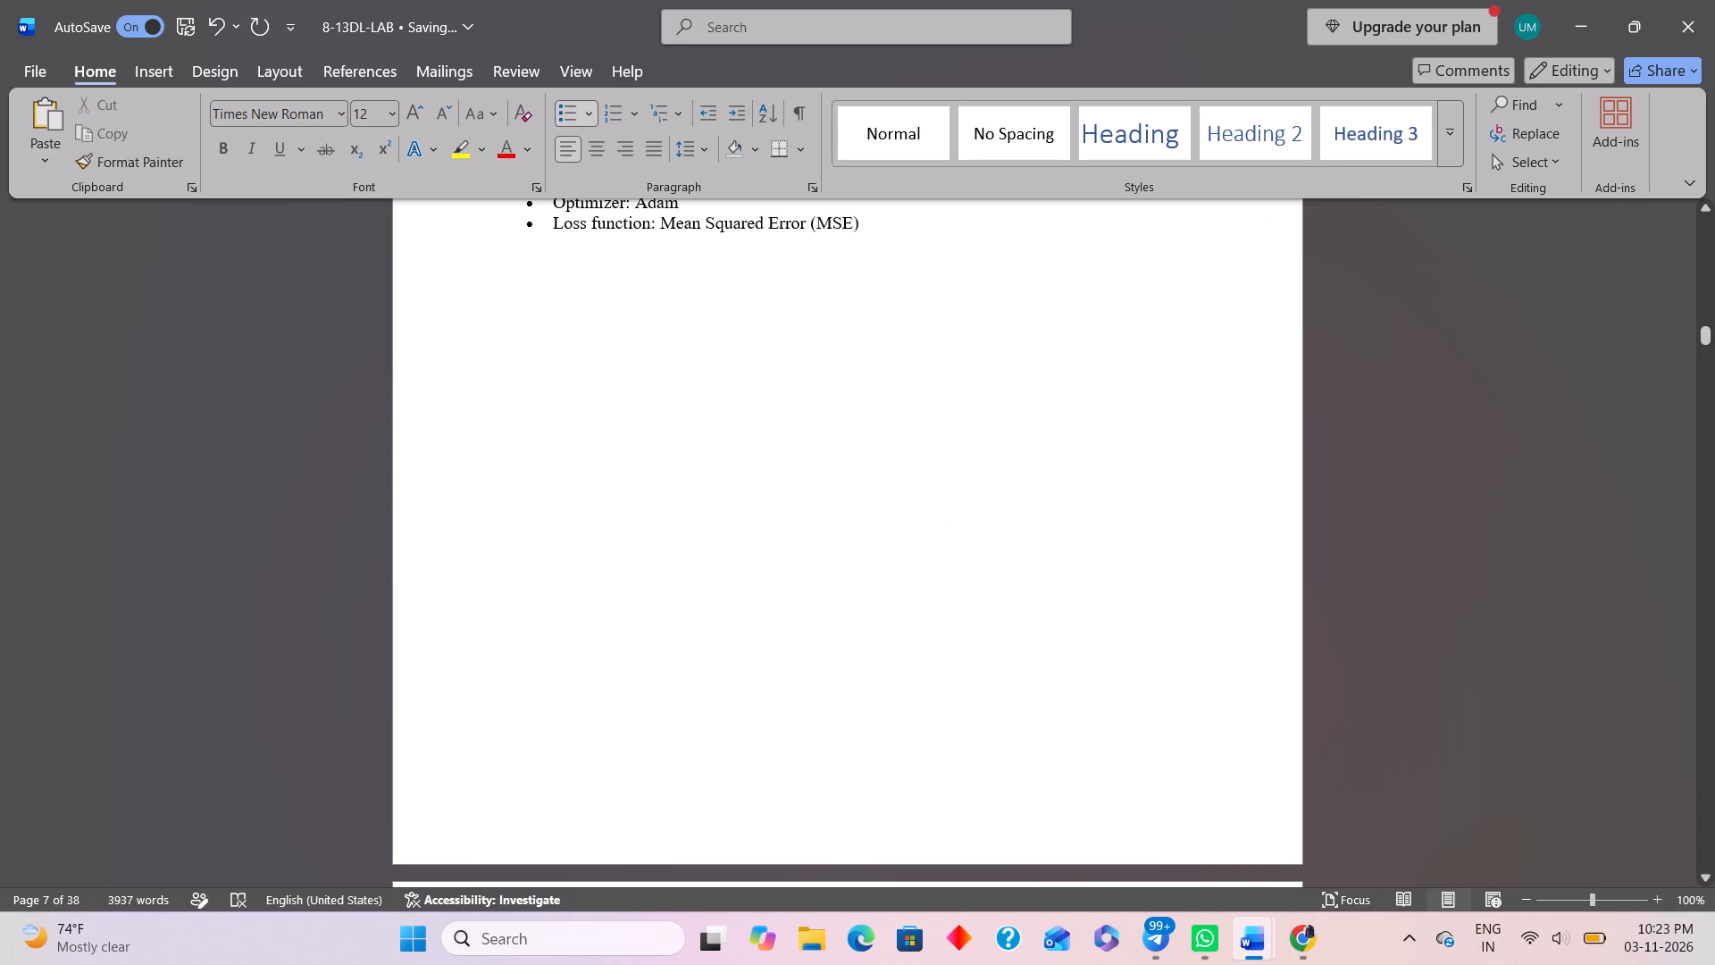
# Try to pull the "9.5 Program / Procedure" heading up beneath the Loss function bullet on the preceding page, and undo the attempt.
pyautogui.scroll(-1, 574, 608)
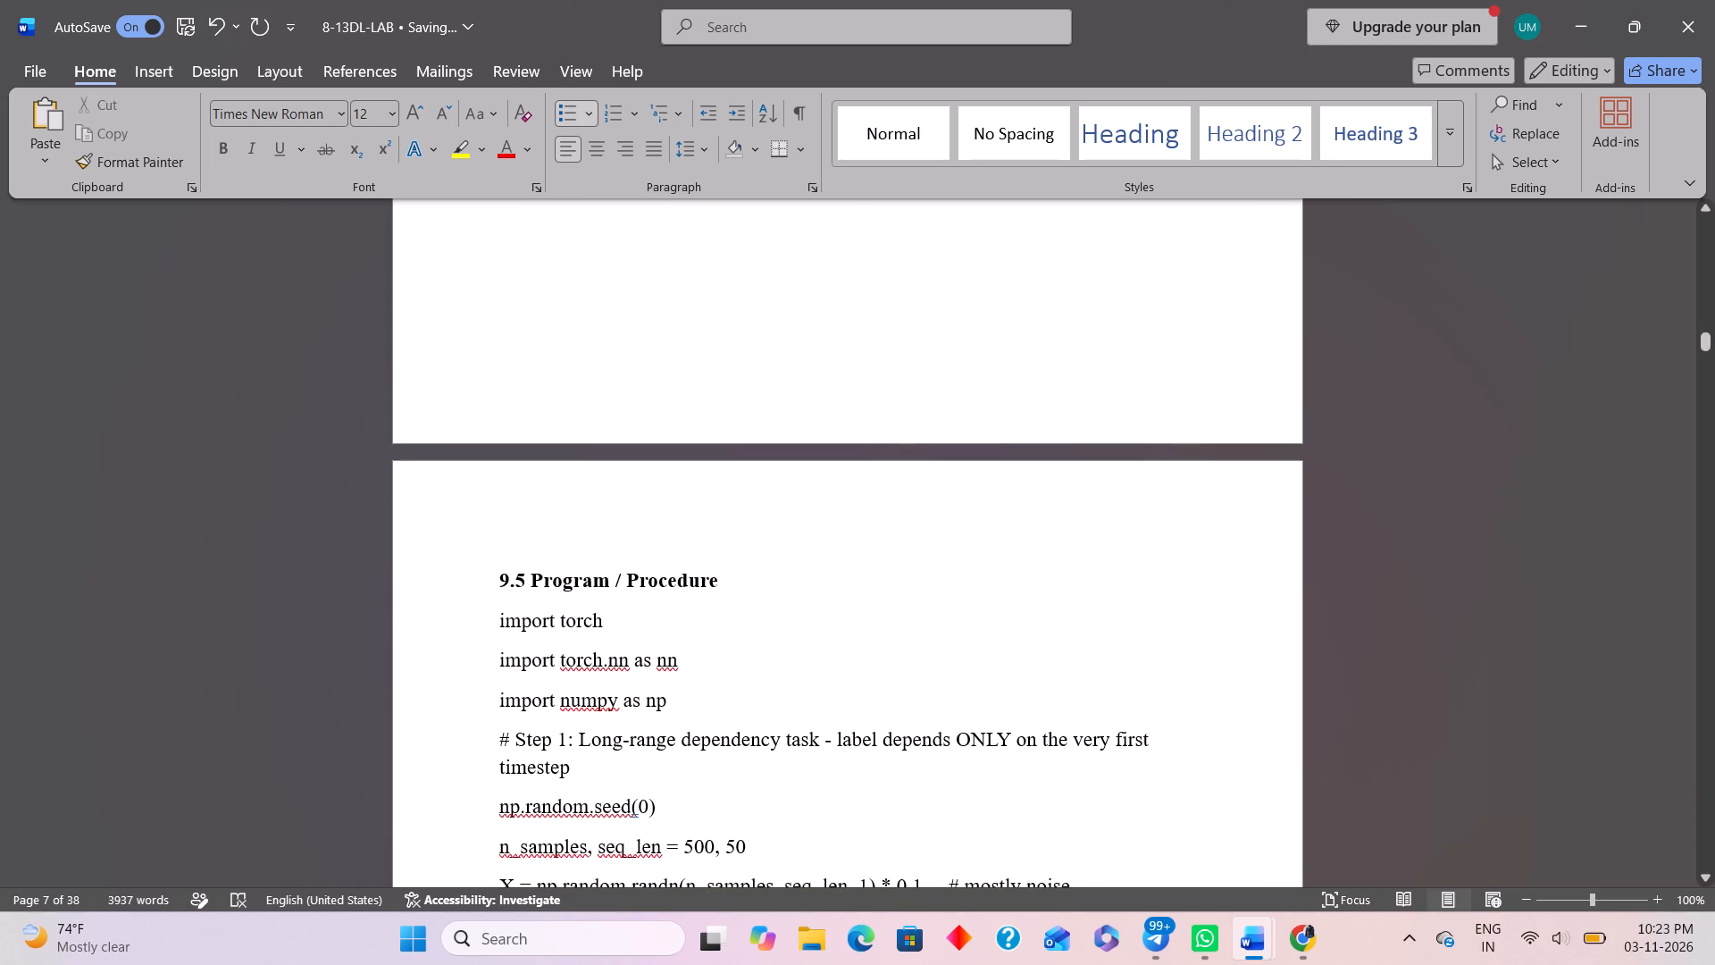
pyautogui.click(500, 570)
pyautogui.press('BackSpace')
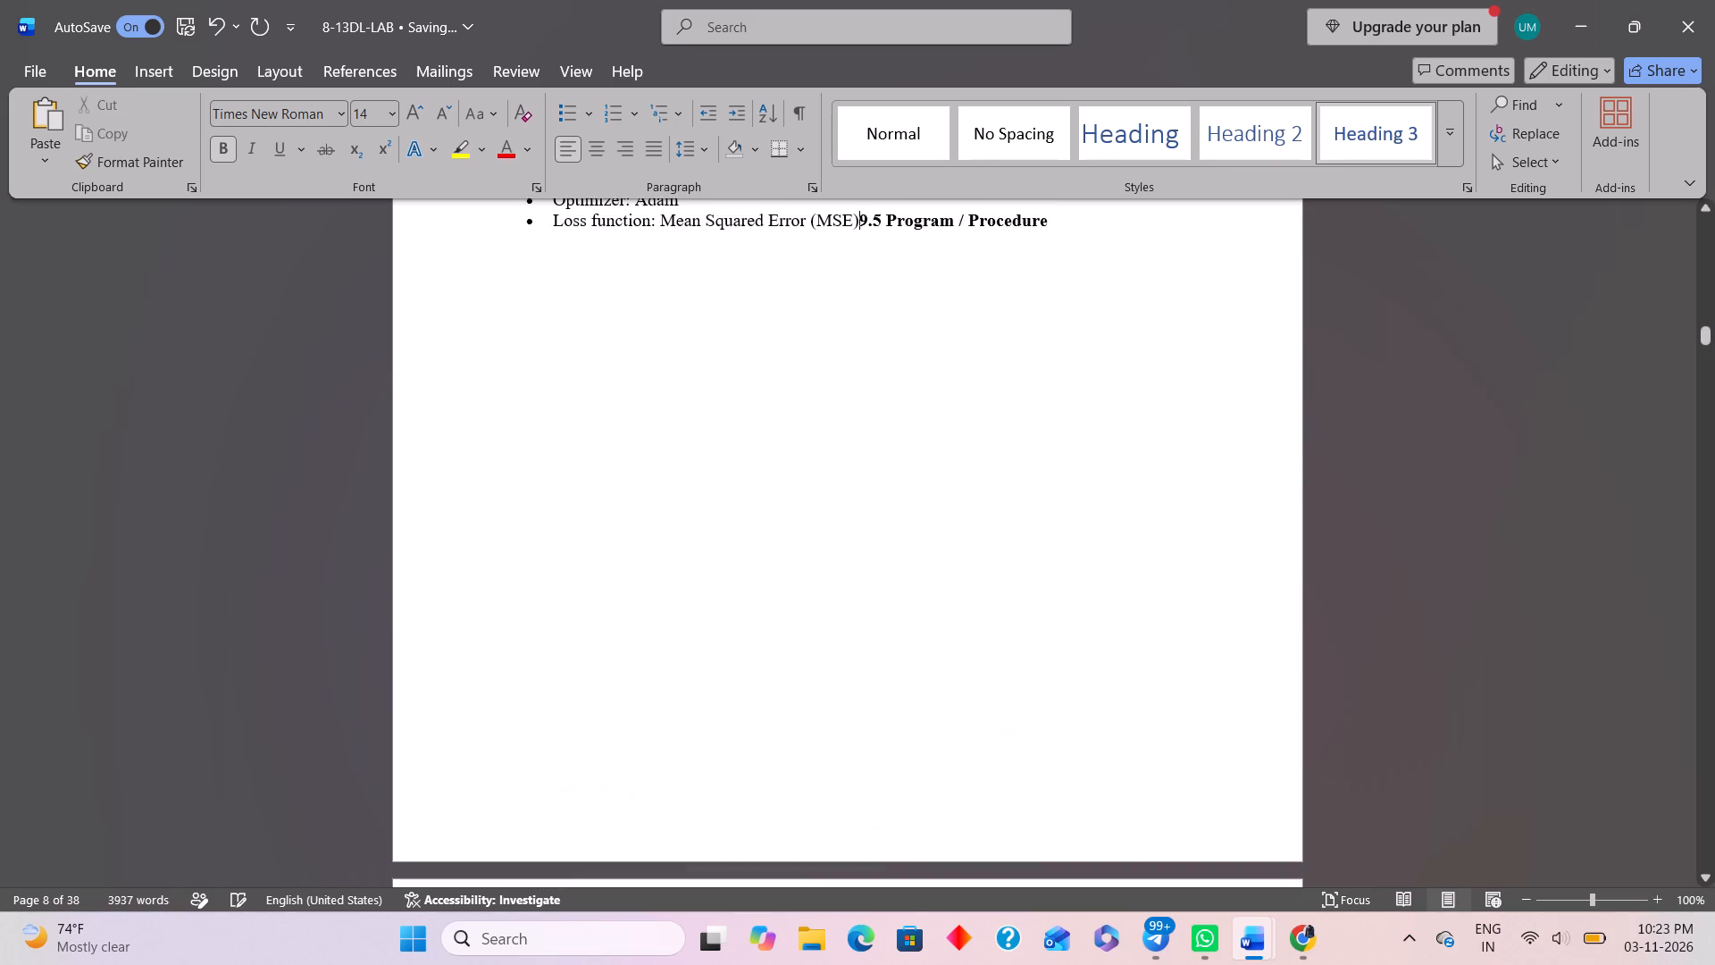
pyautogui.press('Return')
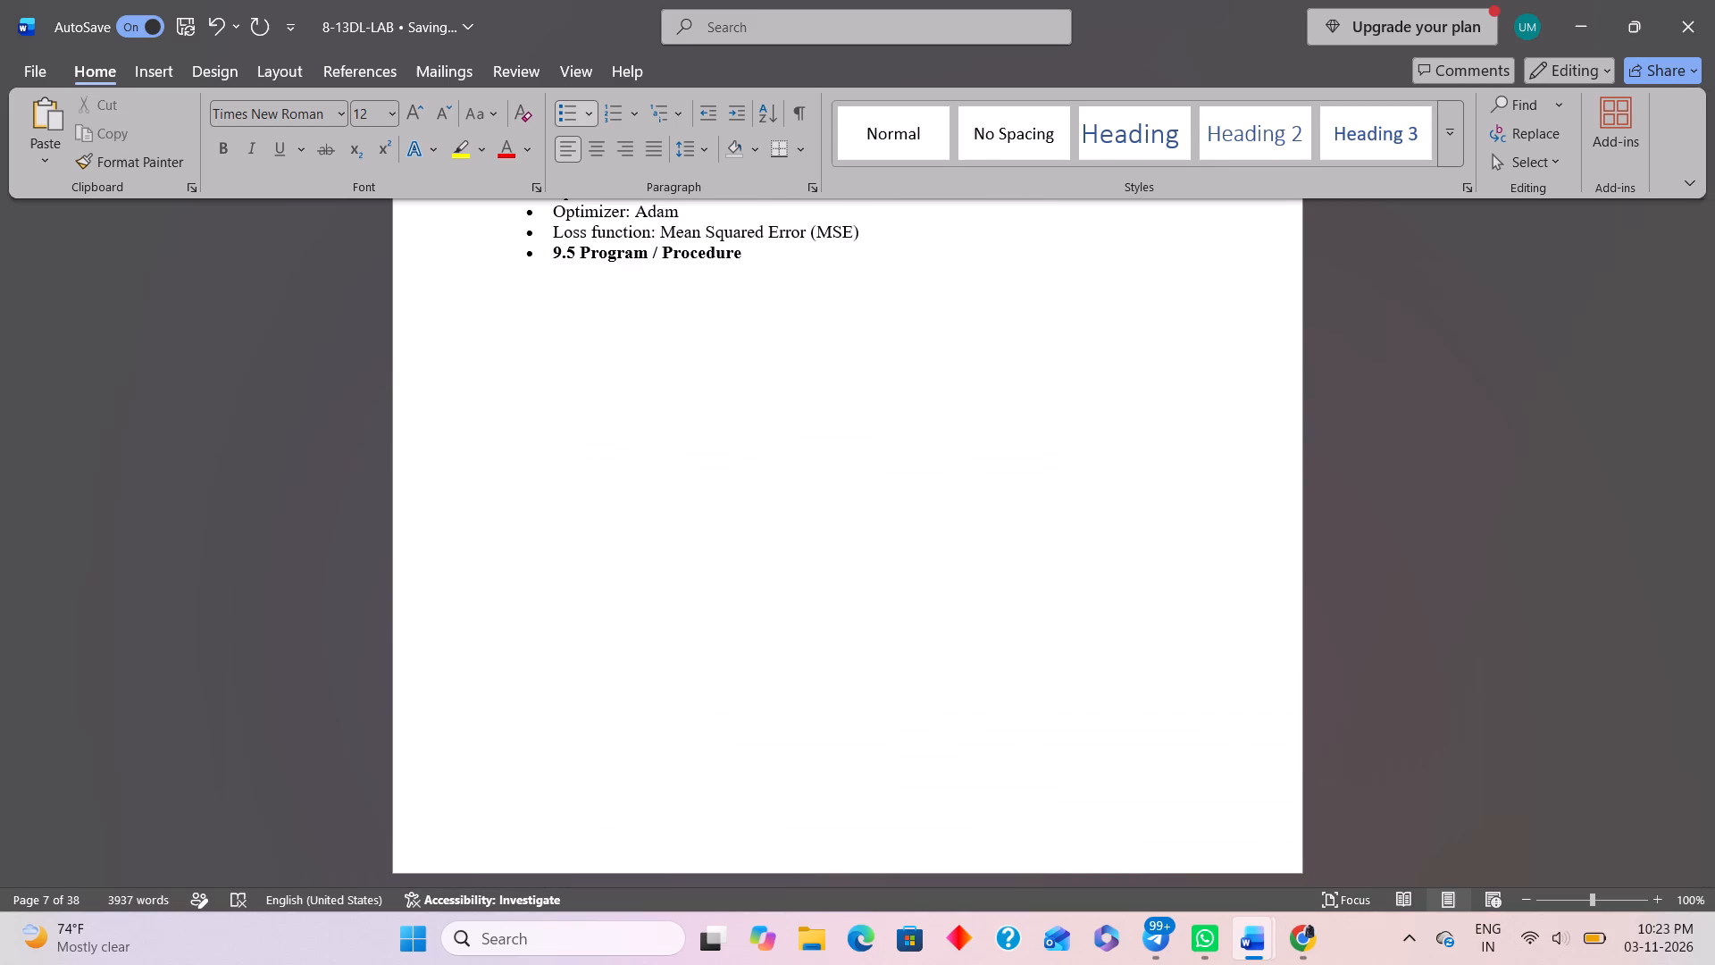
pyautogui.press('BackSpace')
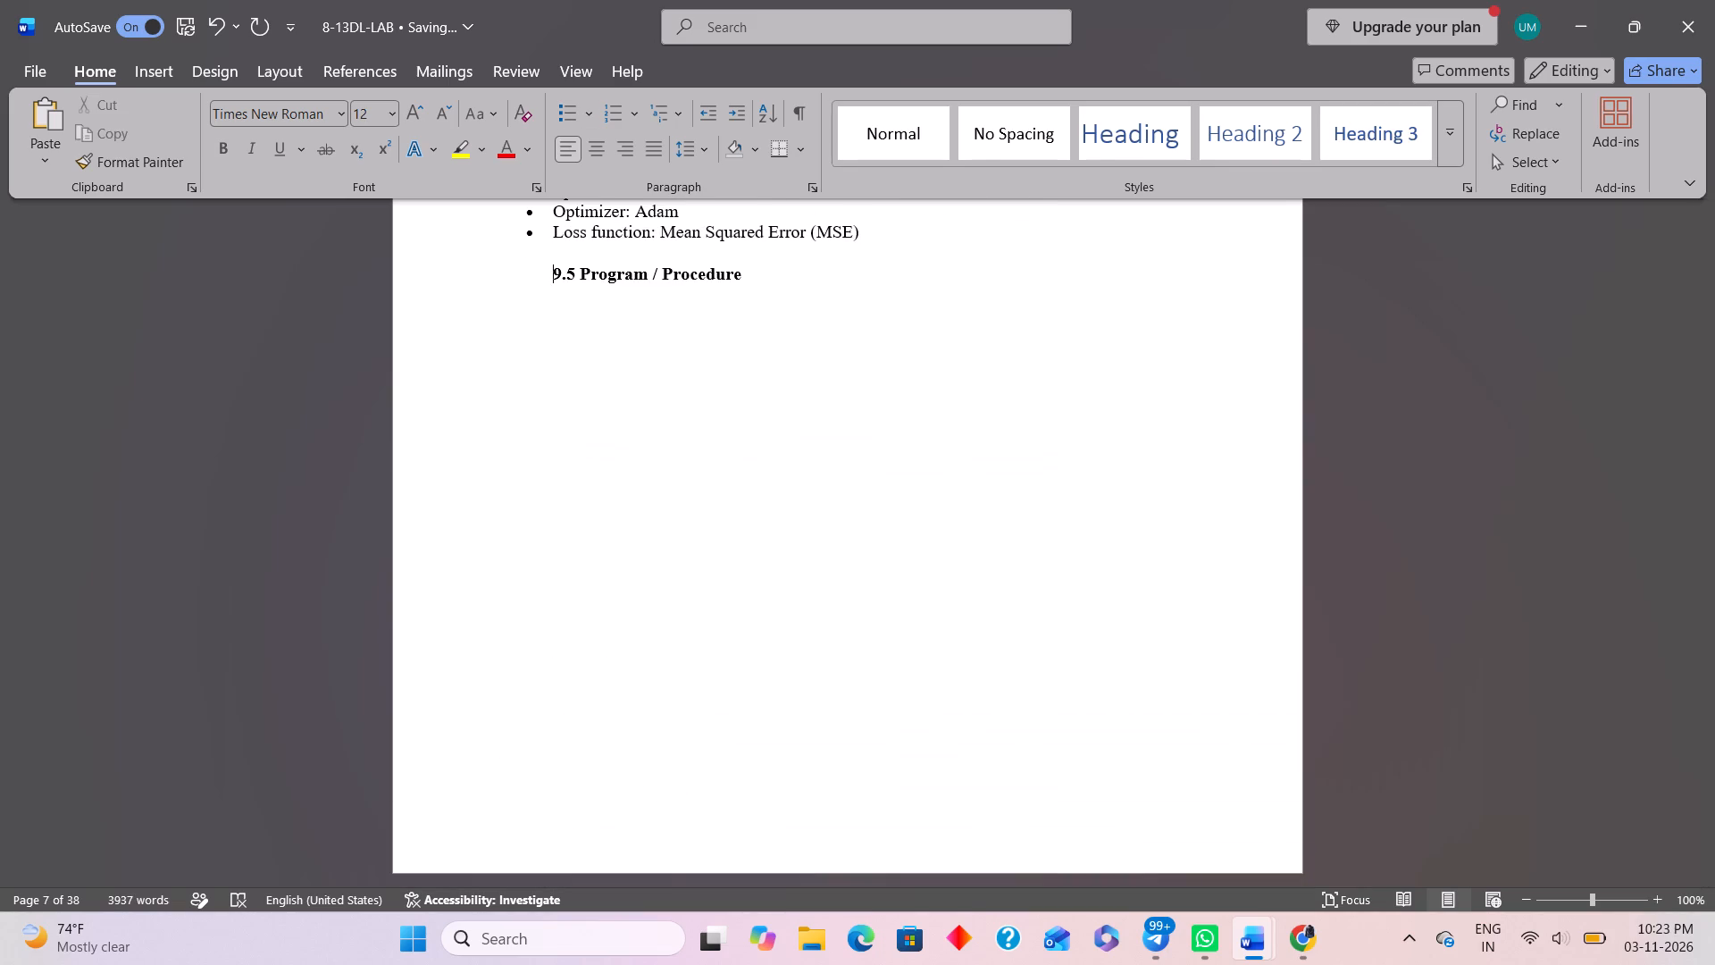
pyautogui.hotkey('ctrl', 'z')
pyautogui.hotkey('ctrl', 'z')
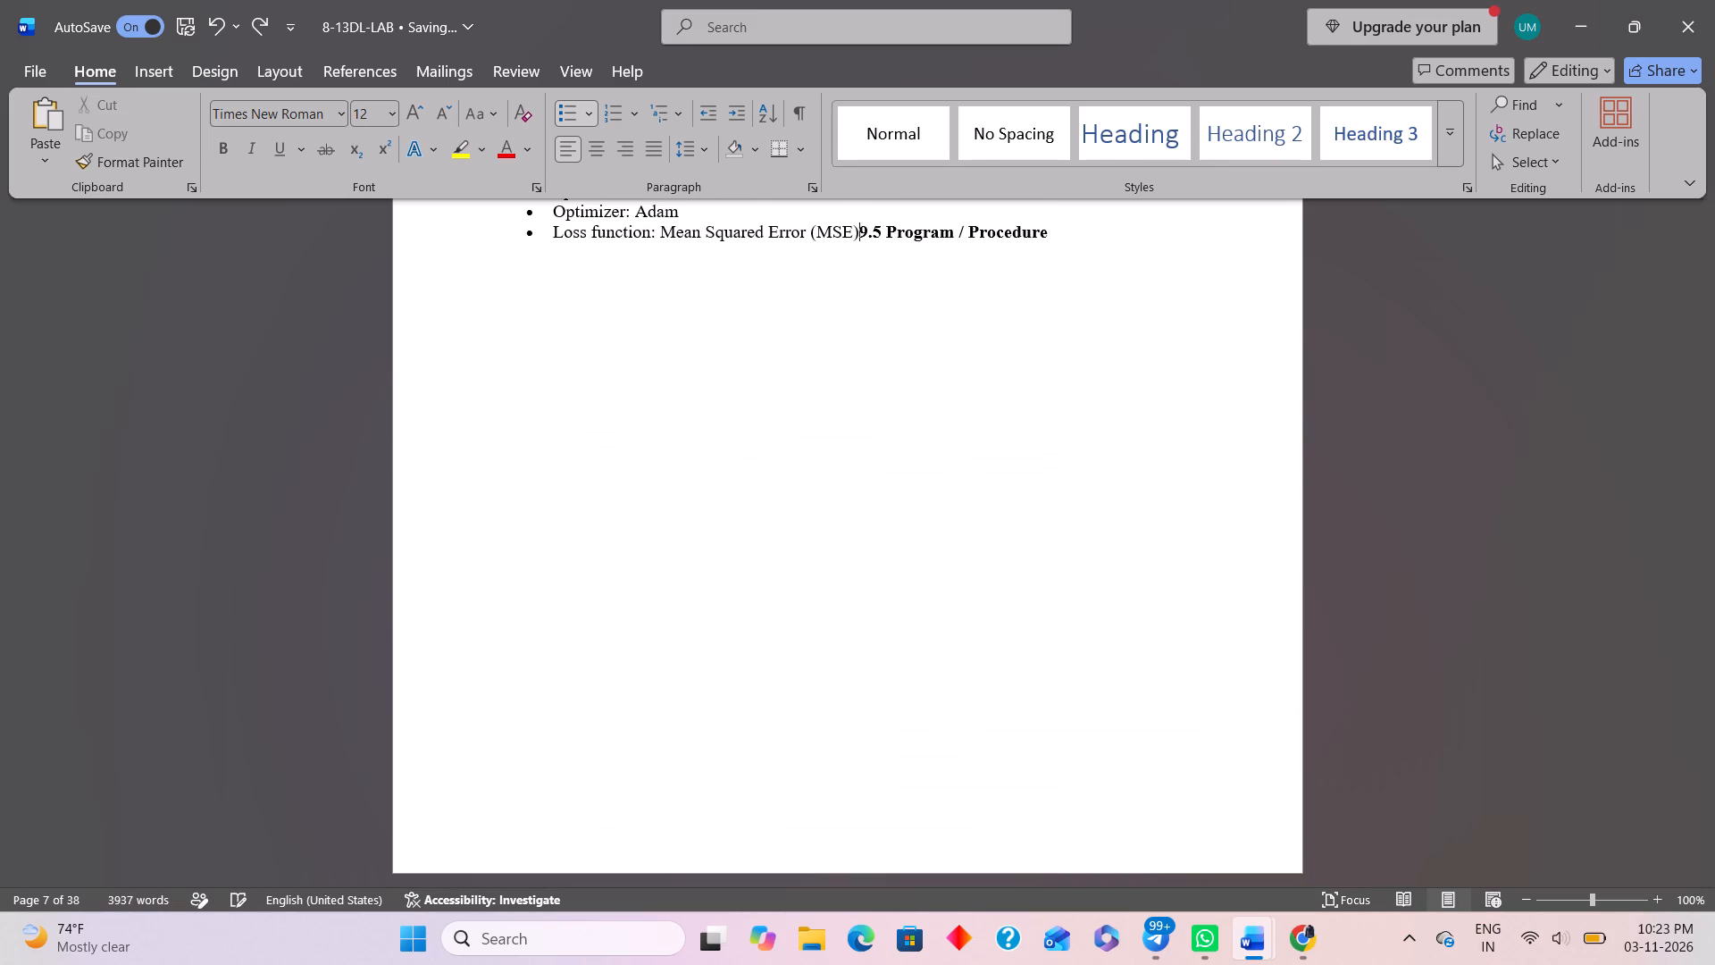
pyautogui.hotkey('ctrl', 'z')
# Review Experiment 9's pages around the 9.5 program code and Explanation section for page layout and gaps.
pyautogui.scroll(-3, 500, 570)
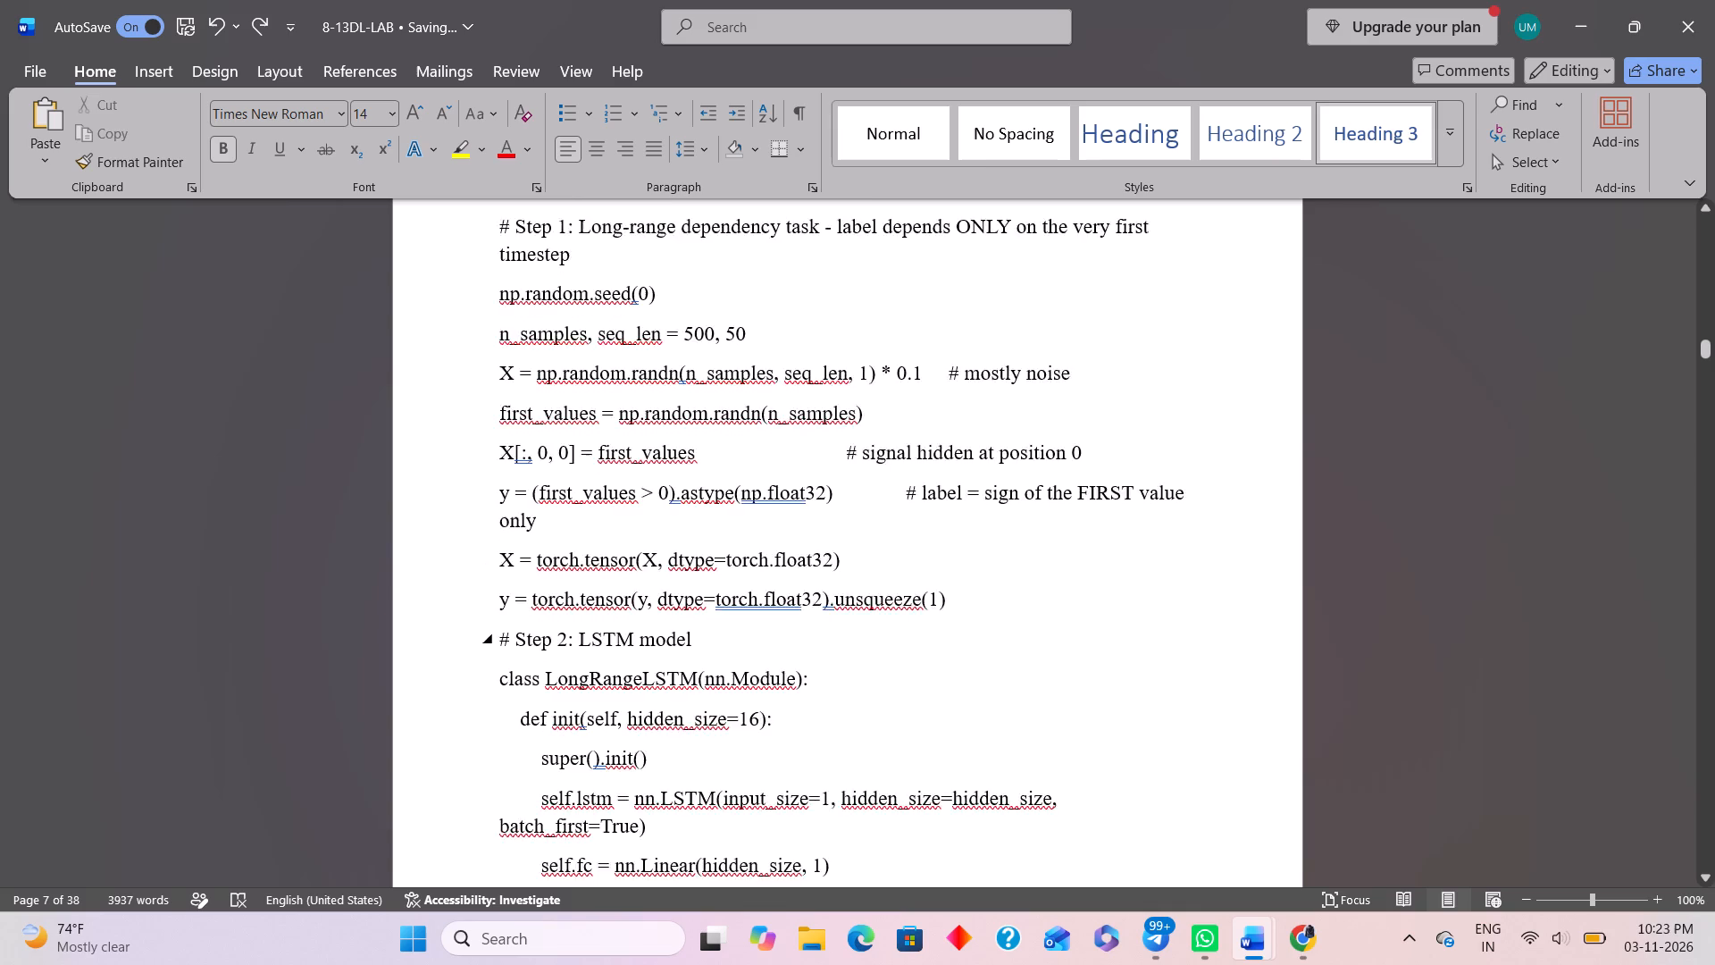
pyautogui.scroll(-6, 500, 570)
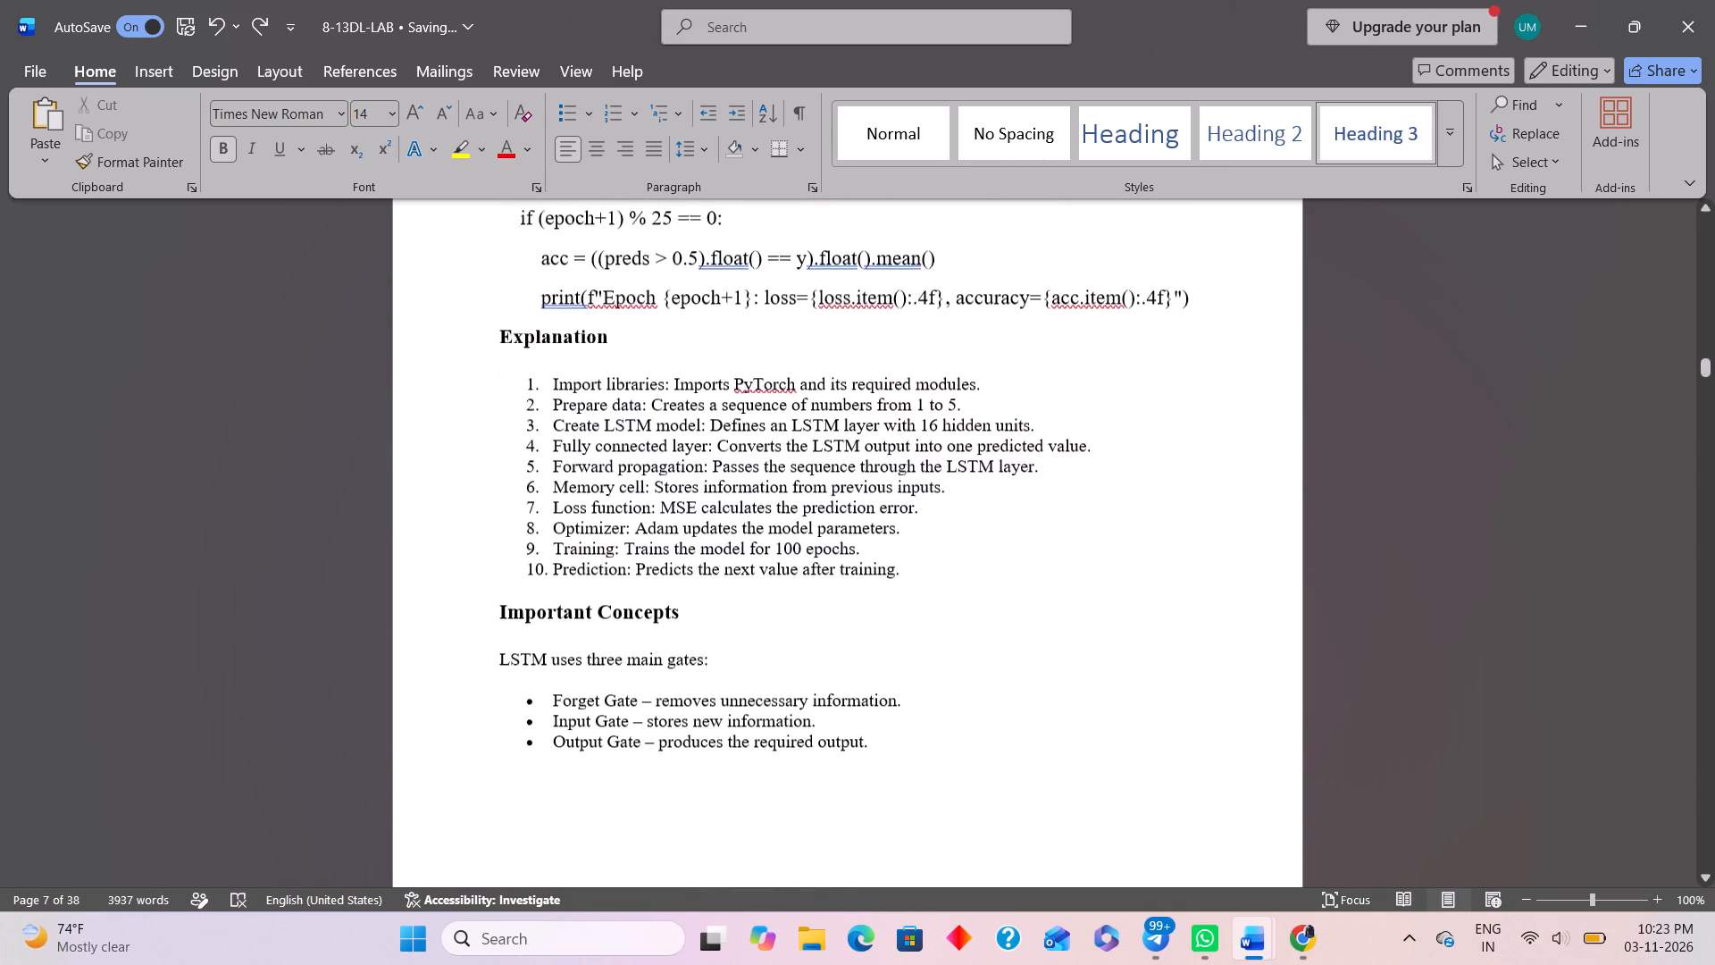
pyautogui.scroll(-1, 500, 570)
pyautogui.scroll(4, 500, 570)
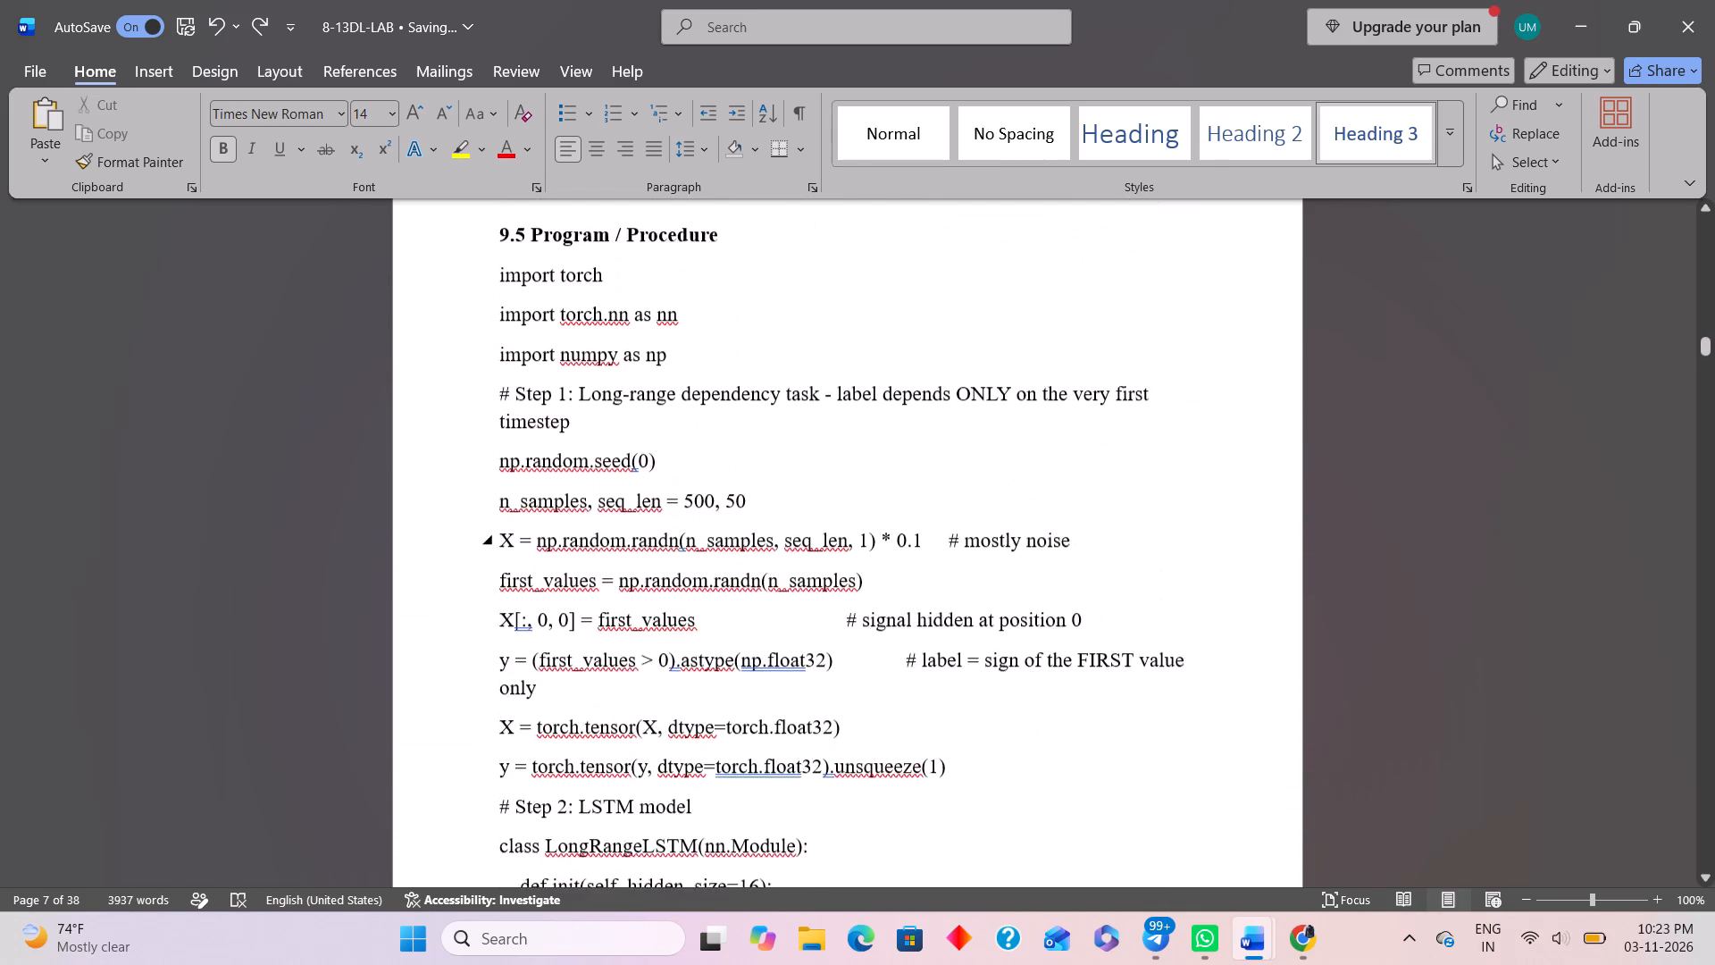
pyautogui.scroll(-3, 500, 570)
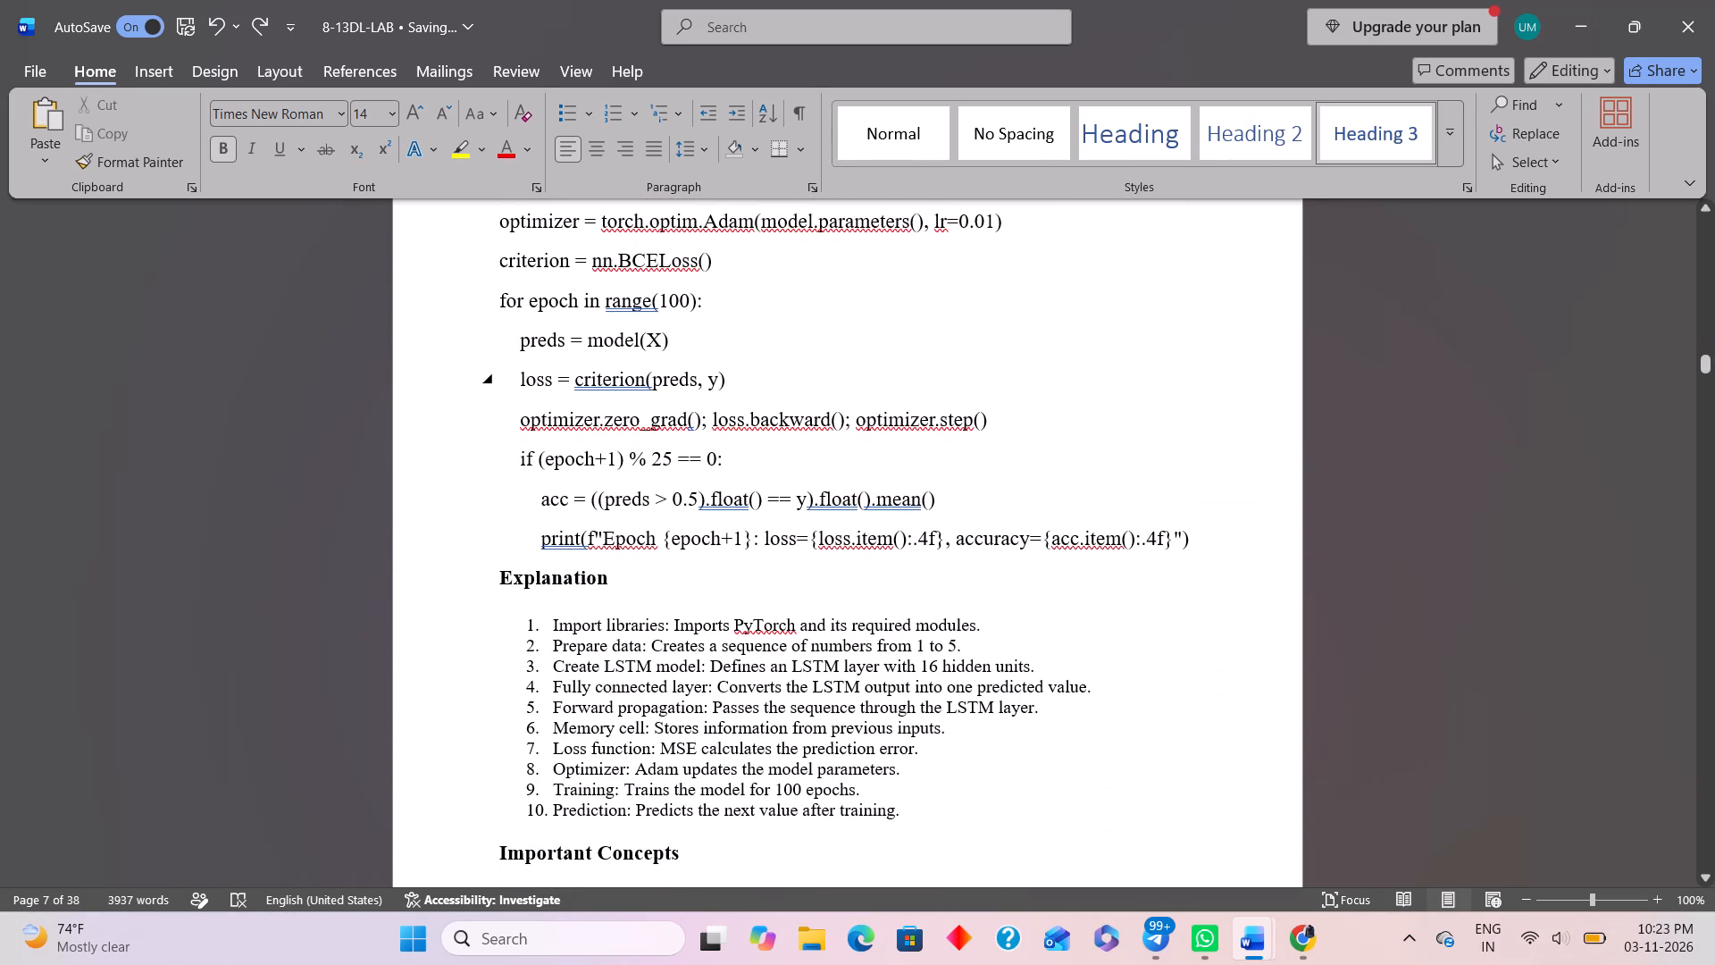
pyautogui.hscroll(1, 565, 399)
pyautogui.click(650, 665)
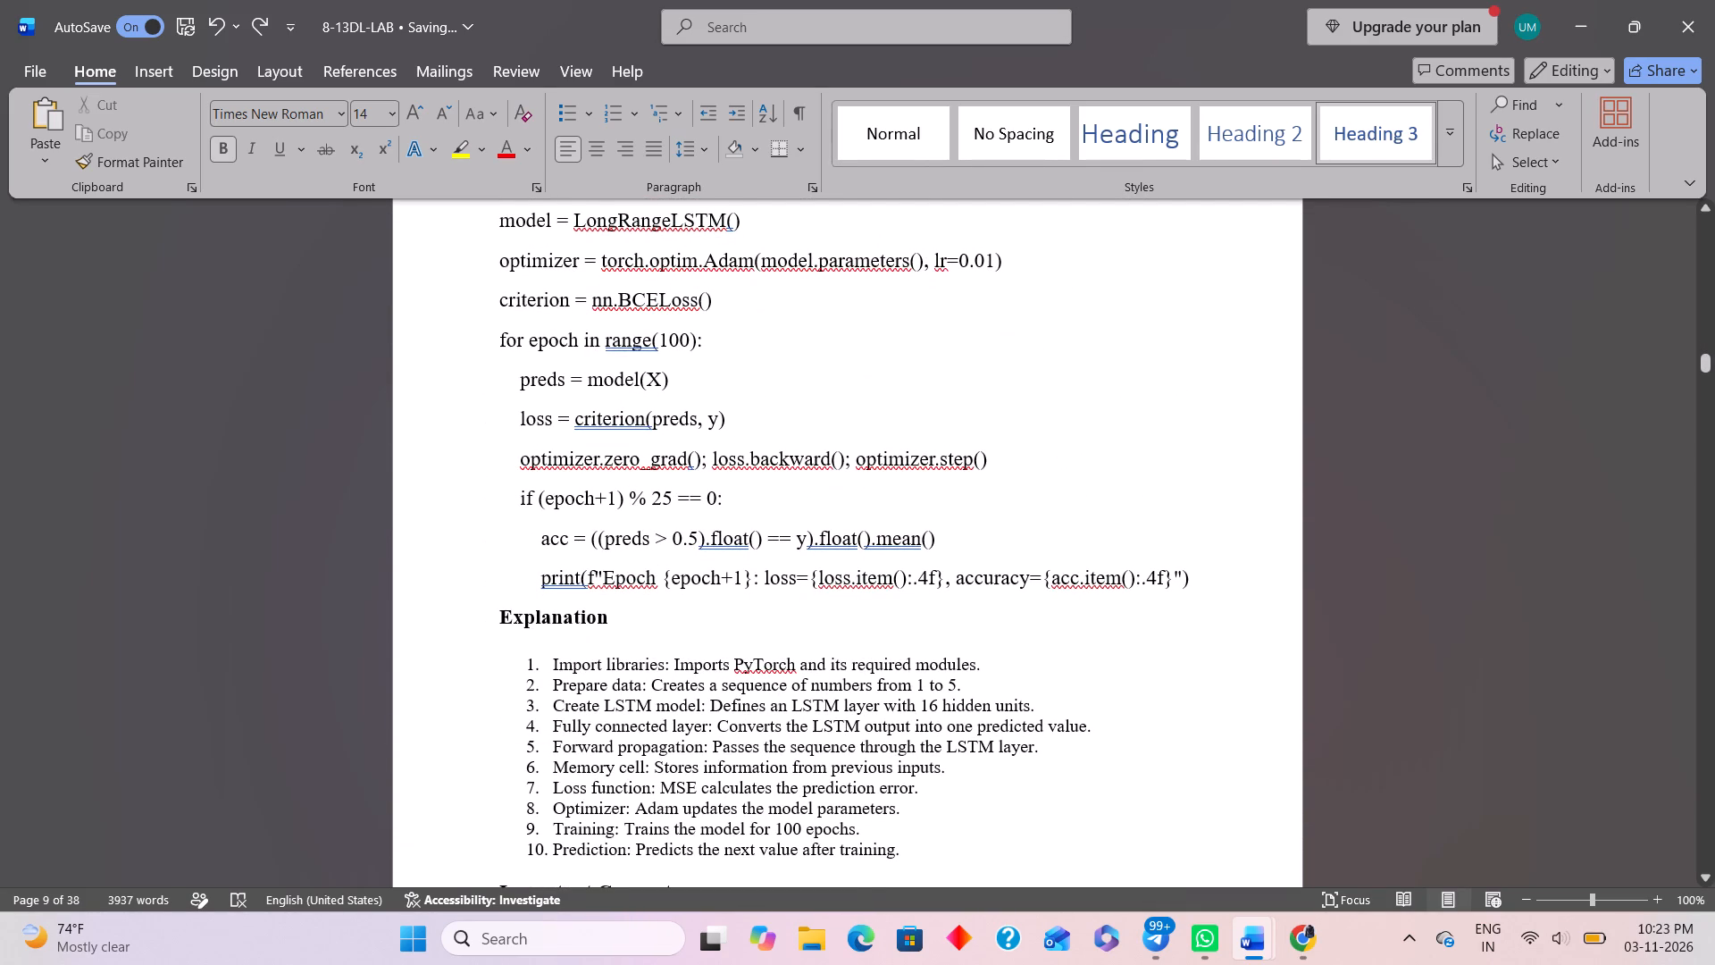
pyautogui.scroll(1, 696, 586)
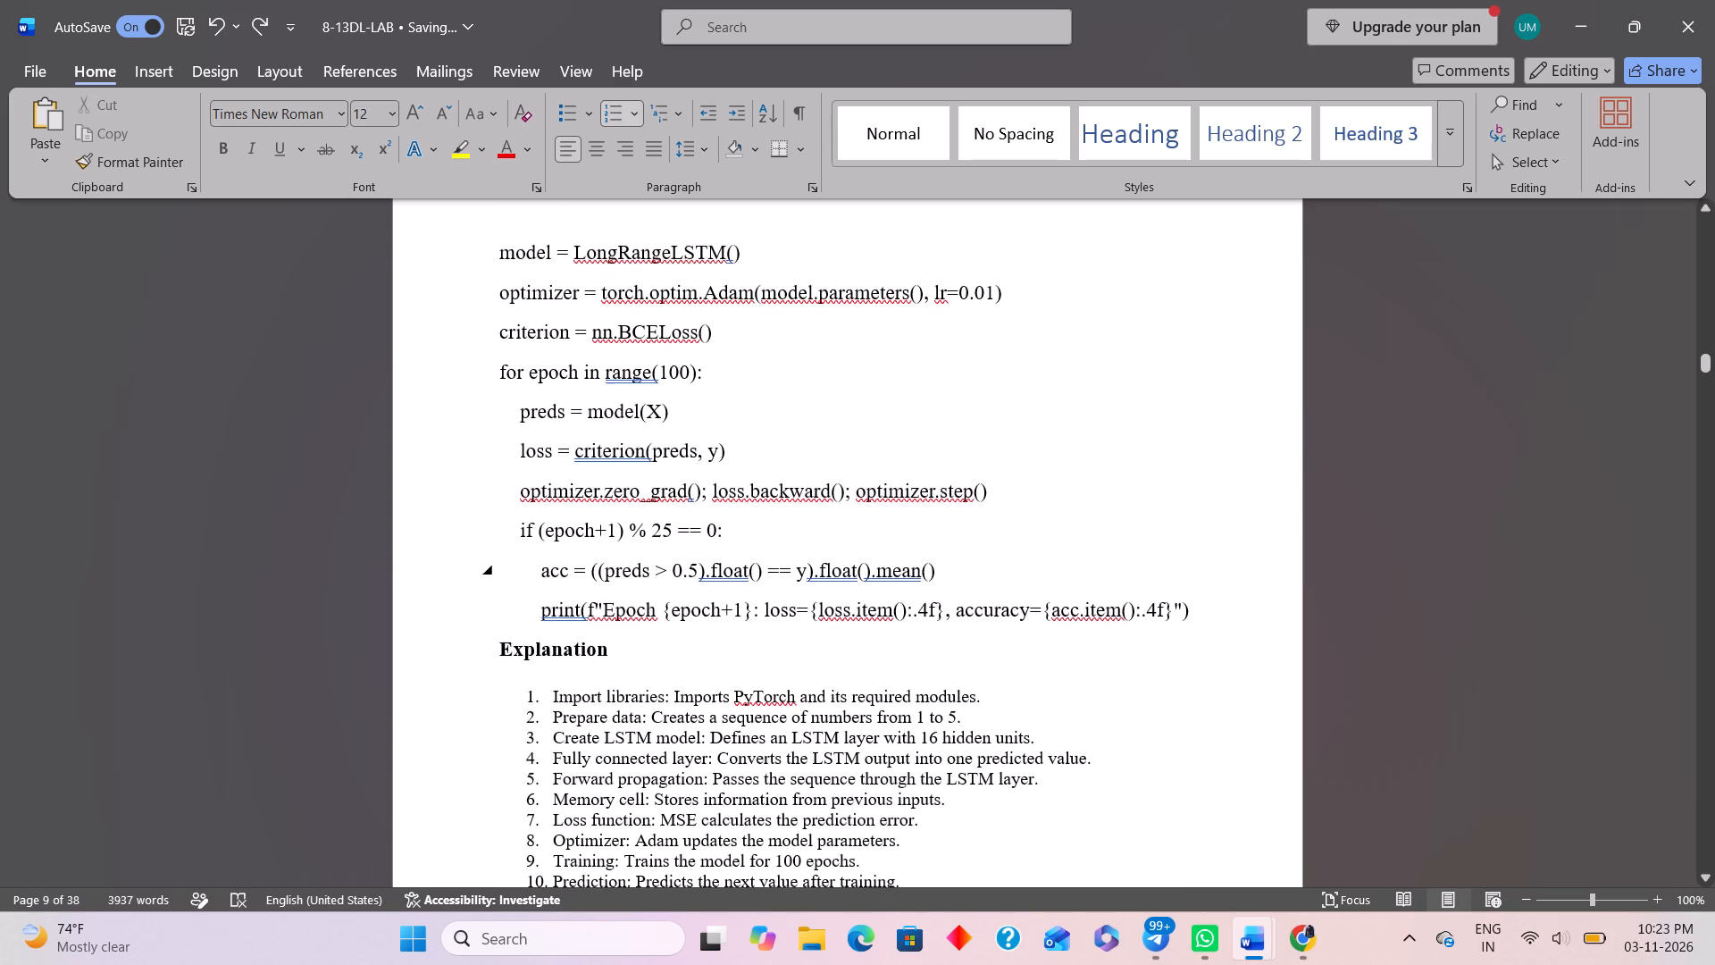
pyautogui.scroll(2, 696, 586)
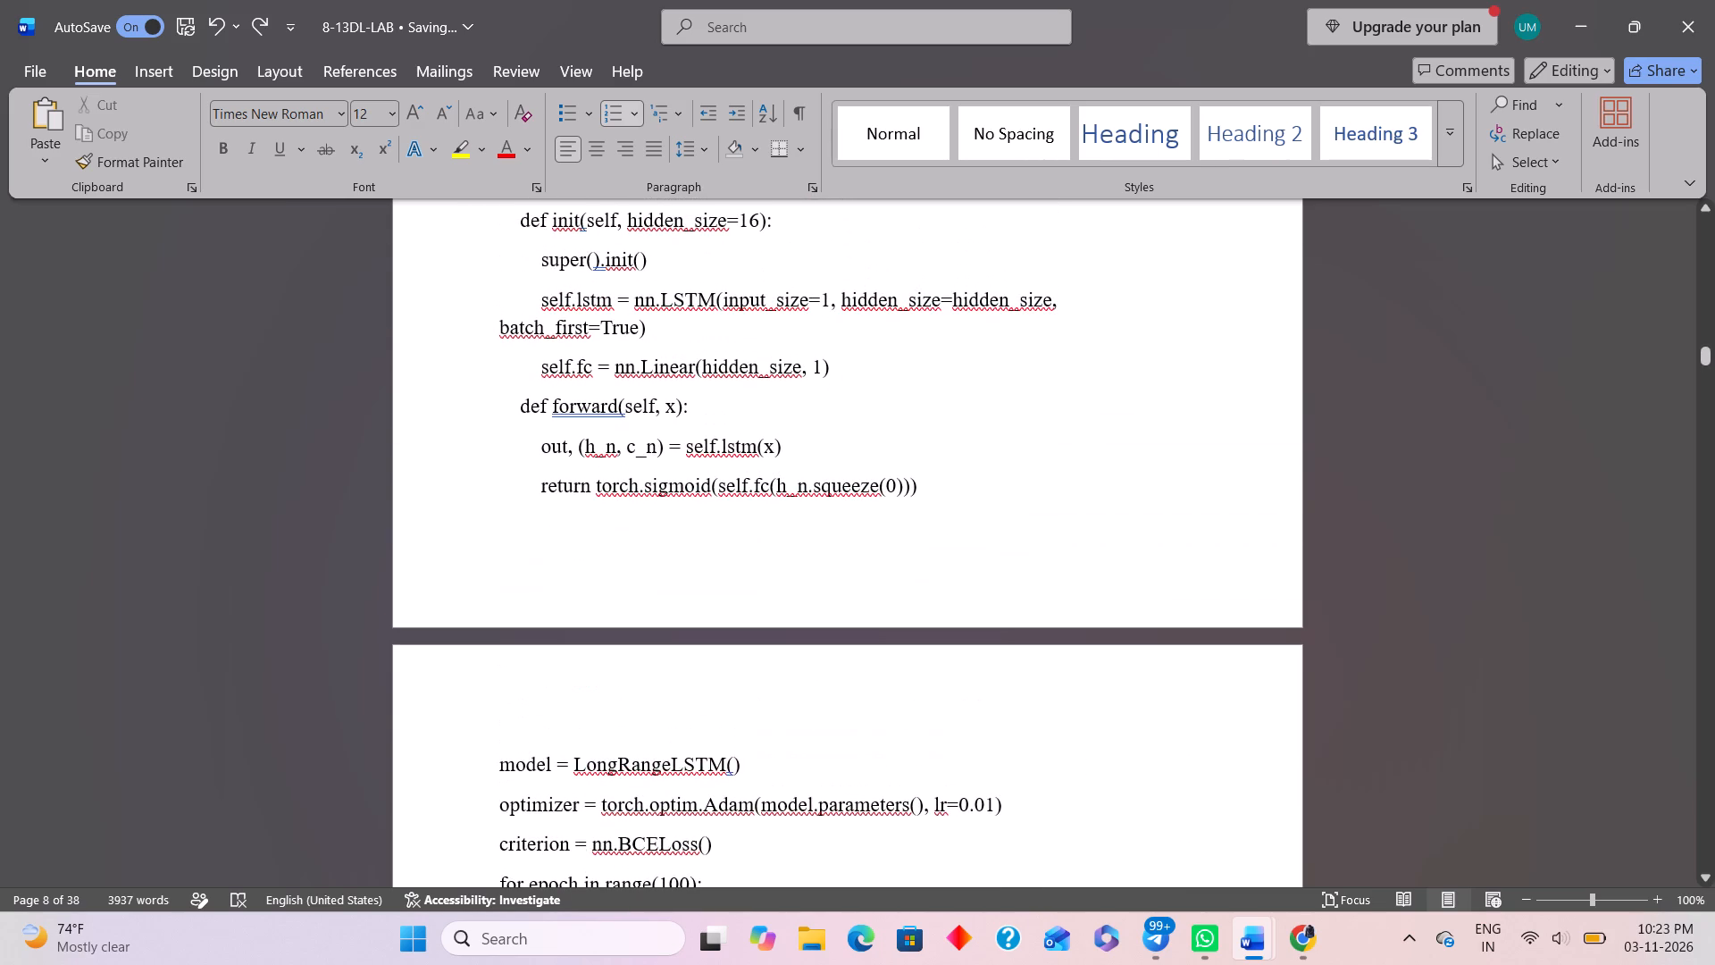
pyautogui.scroll(2, 696, 586)
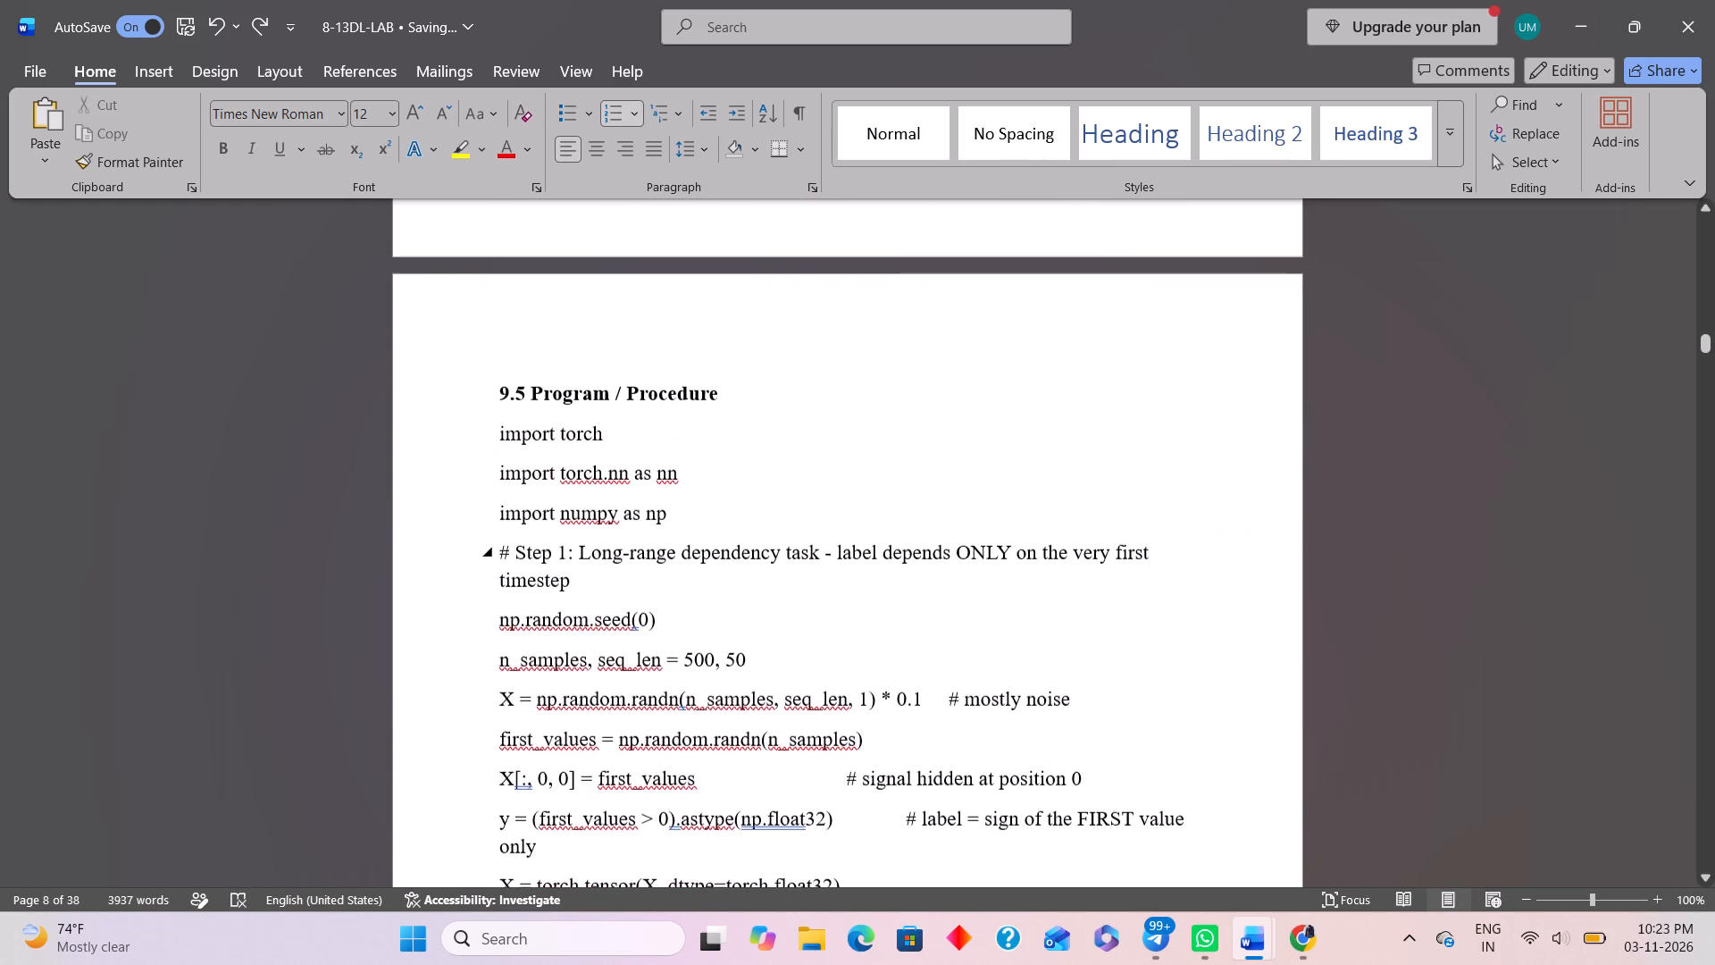
pyautogui.scroll(1, 696, 586)
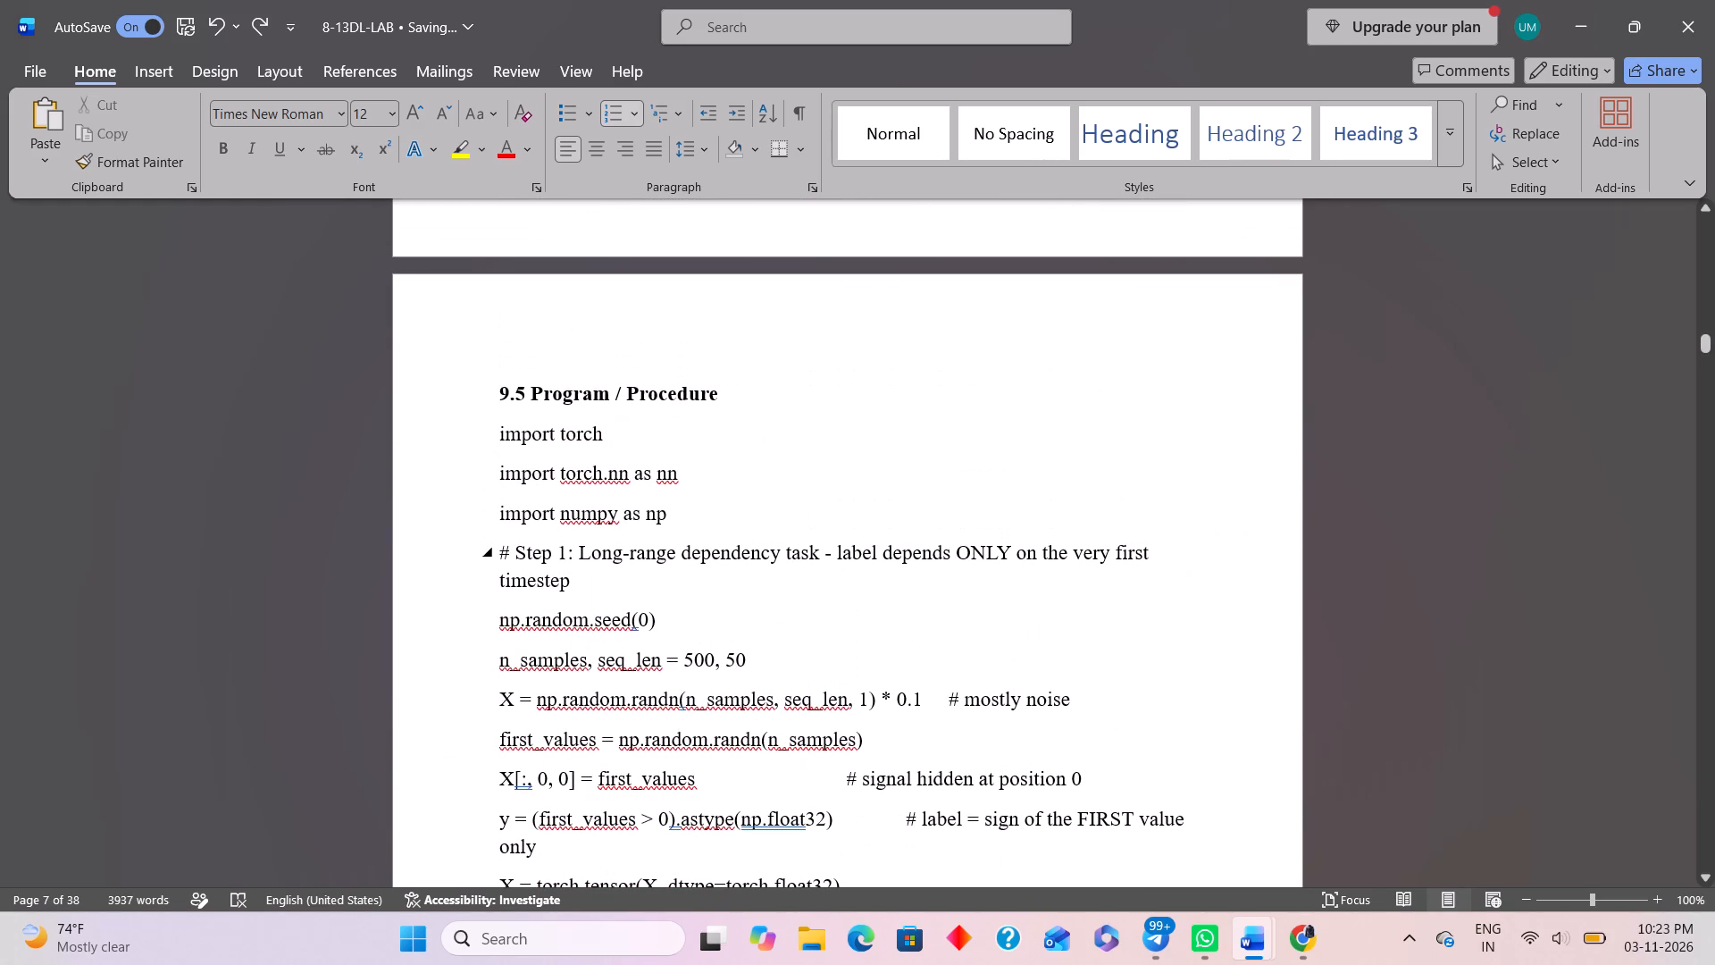
pyautogui.scroll(1, 696, 586)
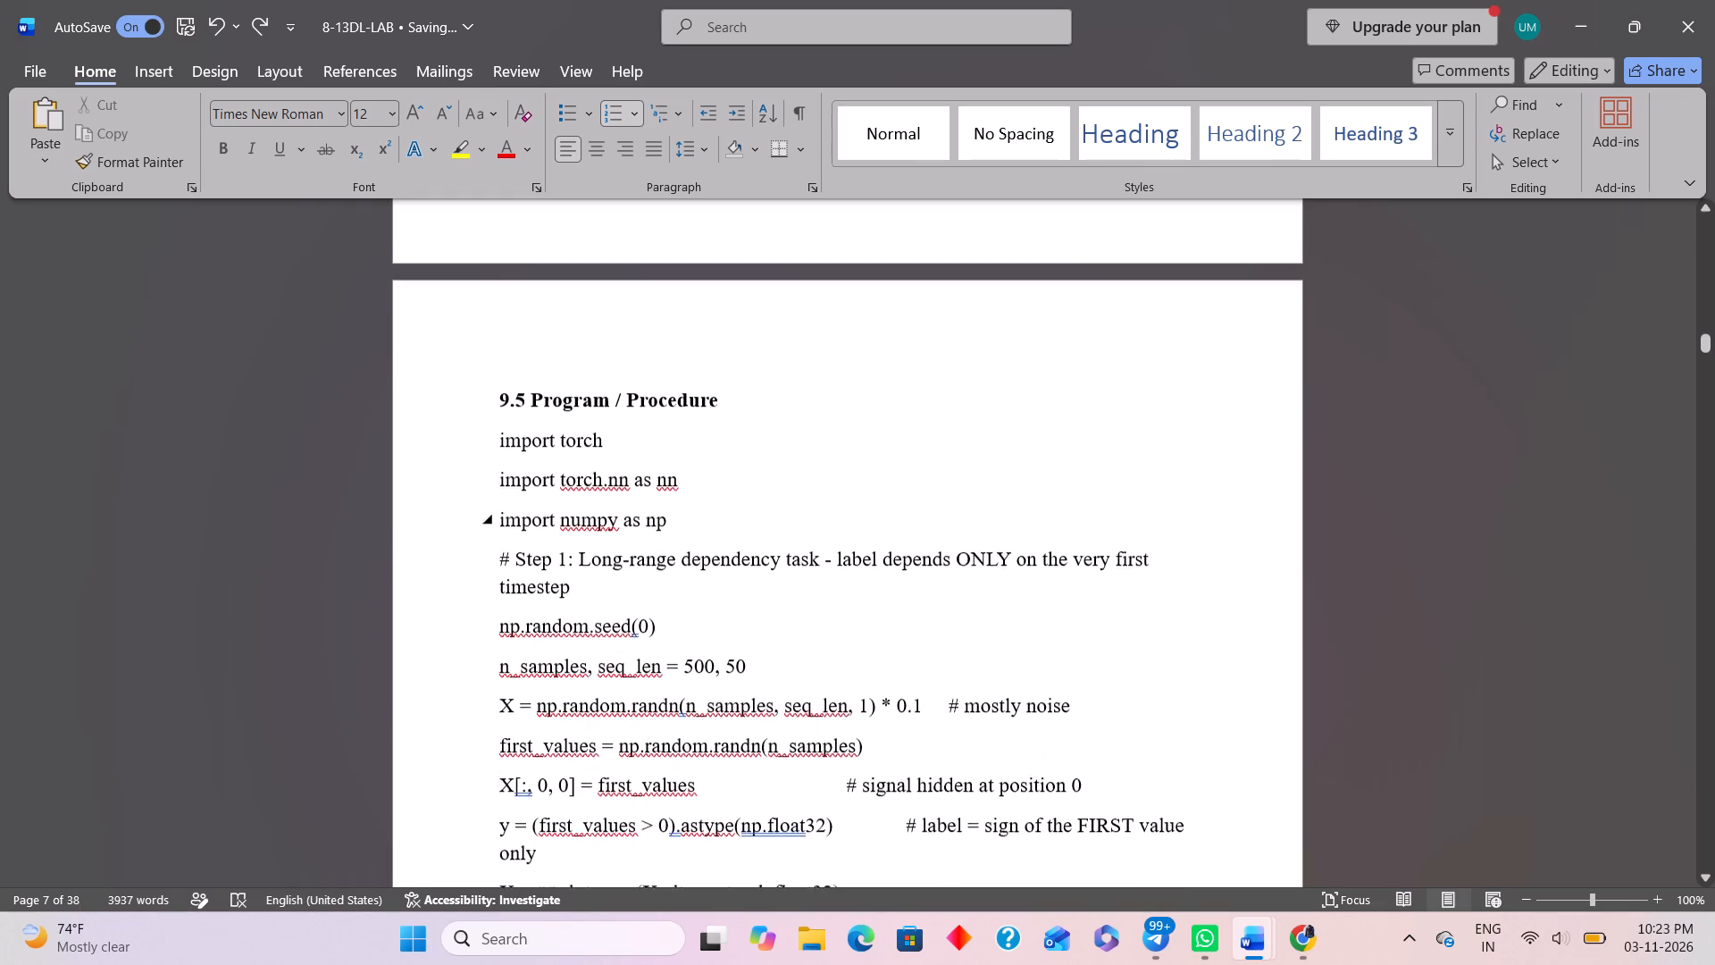
pyautogui.scroll(2, 696, 586)
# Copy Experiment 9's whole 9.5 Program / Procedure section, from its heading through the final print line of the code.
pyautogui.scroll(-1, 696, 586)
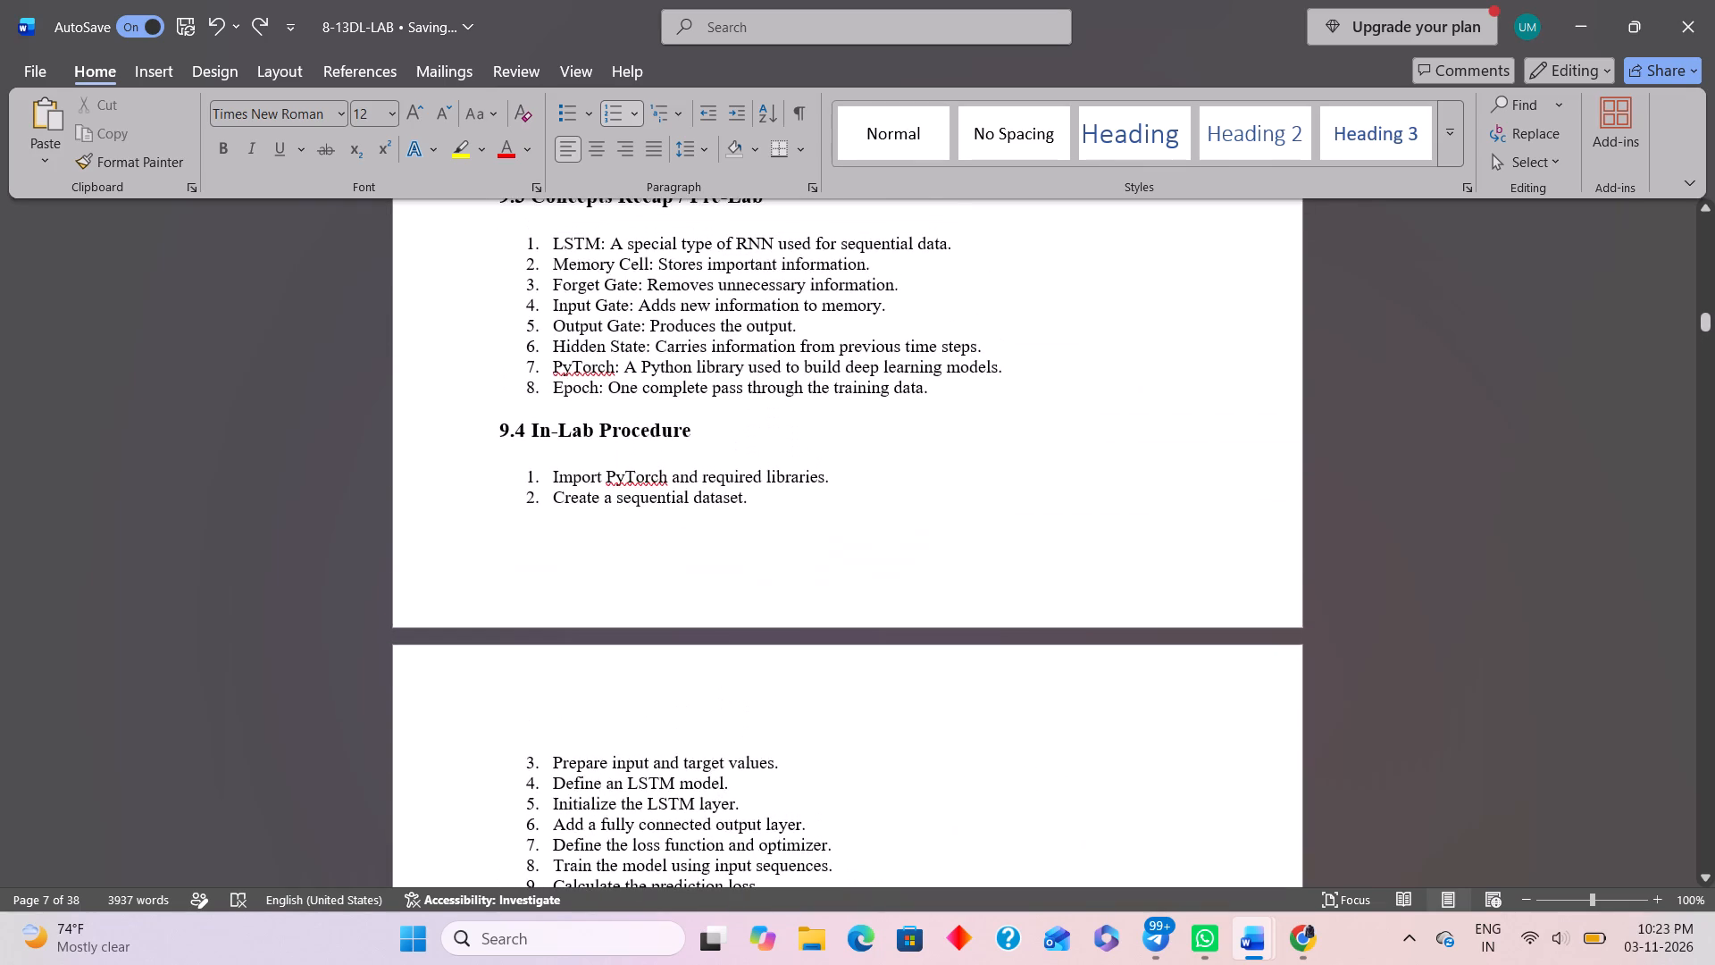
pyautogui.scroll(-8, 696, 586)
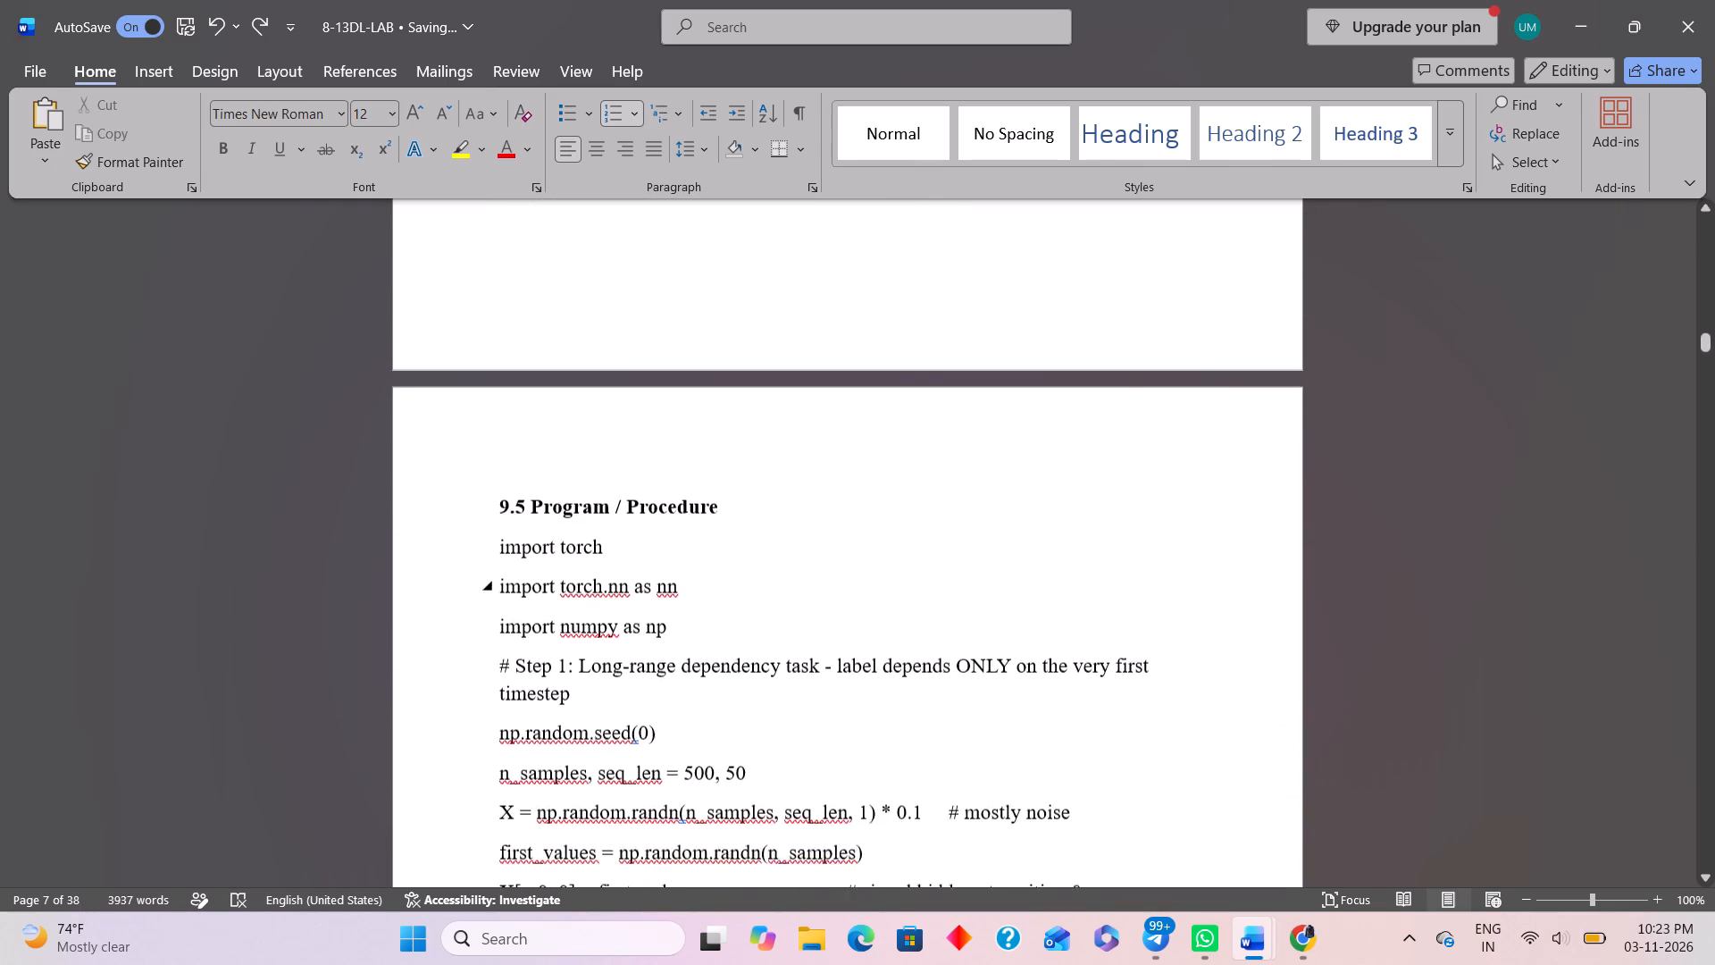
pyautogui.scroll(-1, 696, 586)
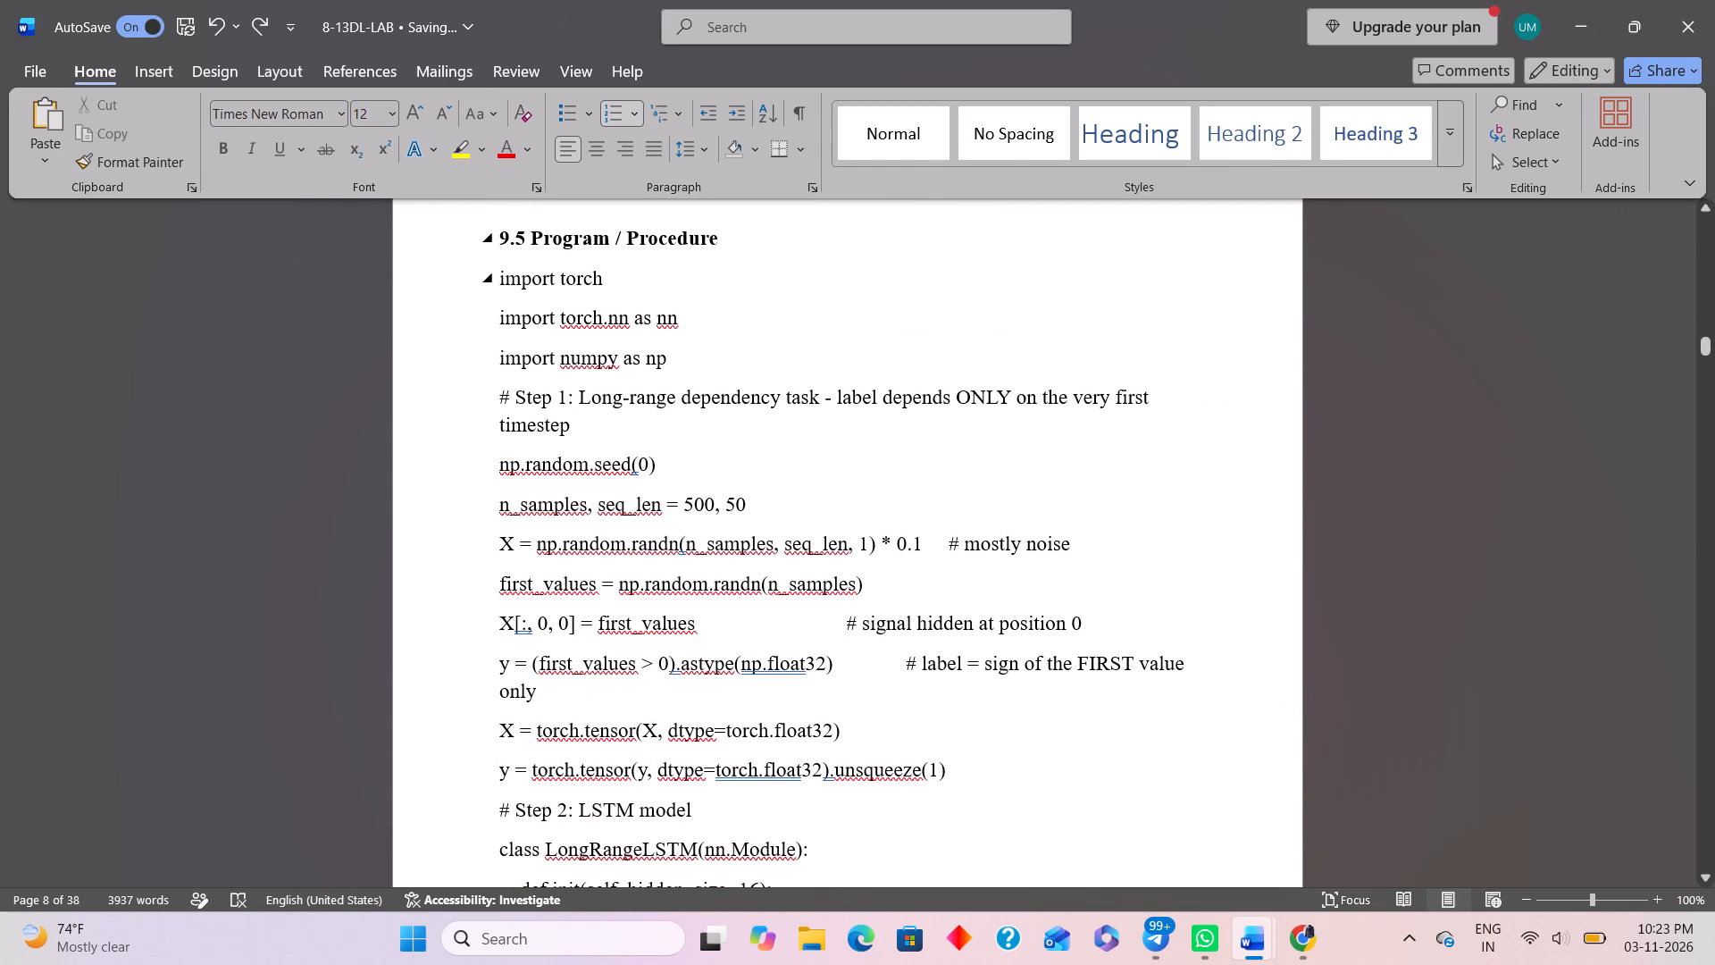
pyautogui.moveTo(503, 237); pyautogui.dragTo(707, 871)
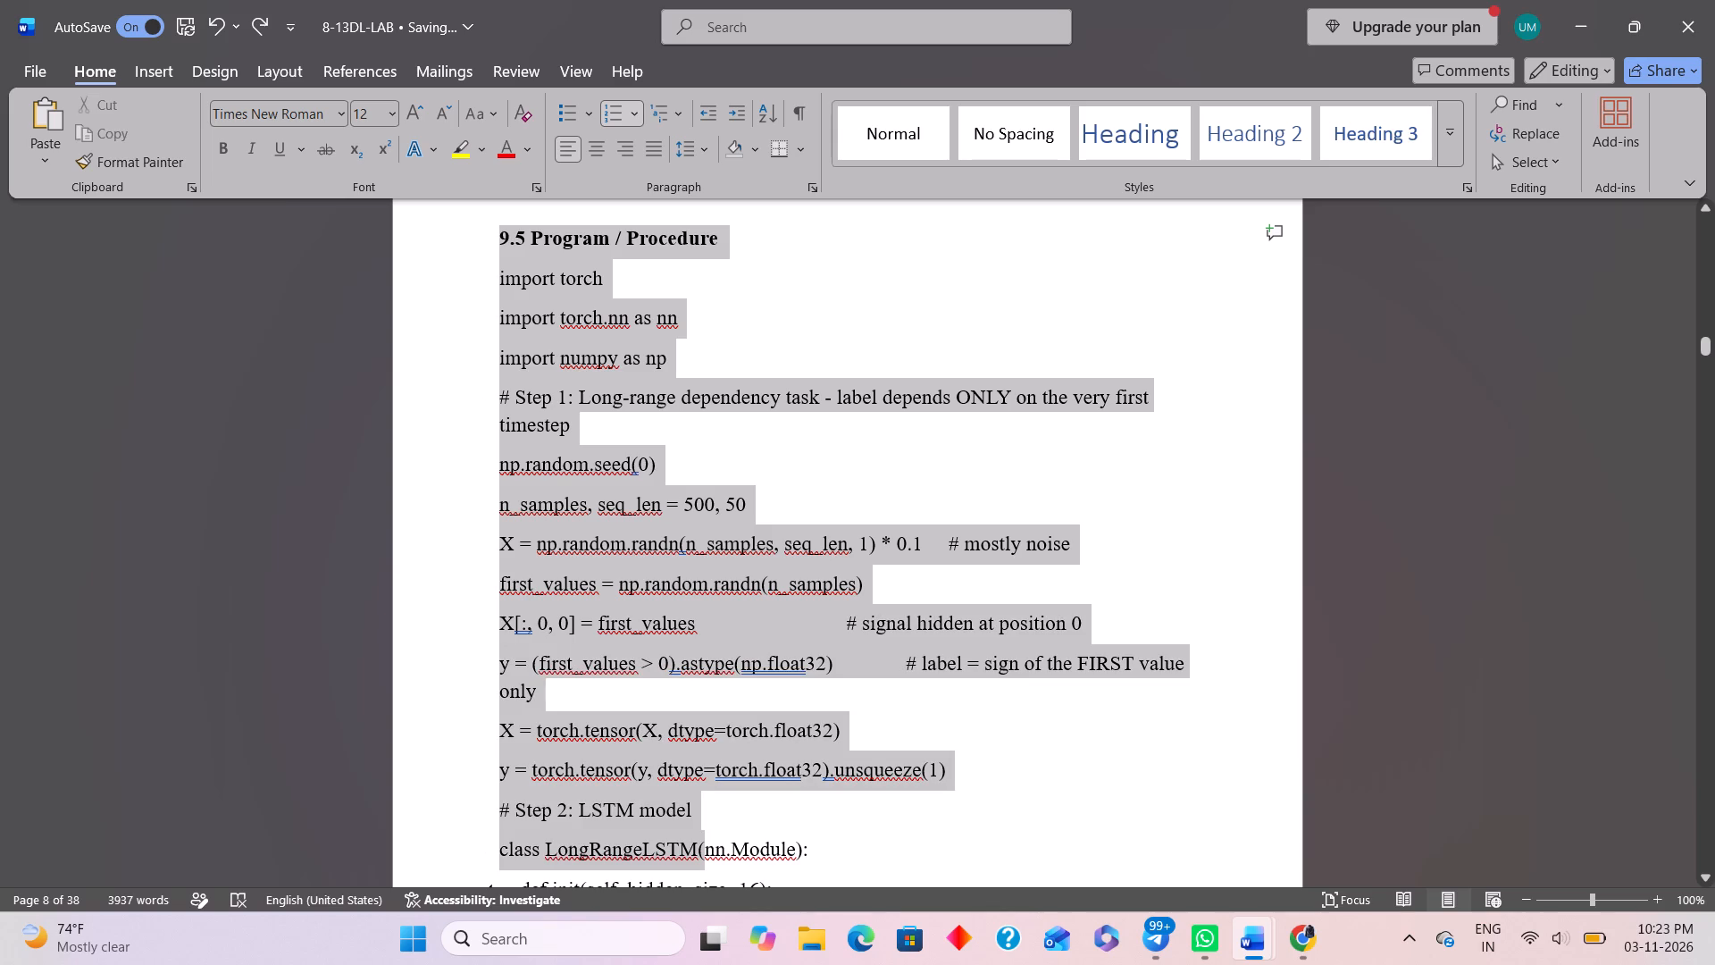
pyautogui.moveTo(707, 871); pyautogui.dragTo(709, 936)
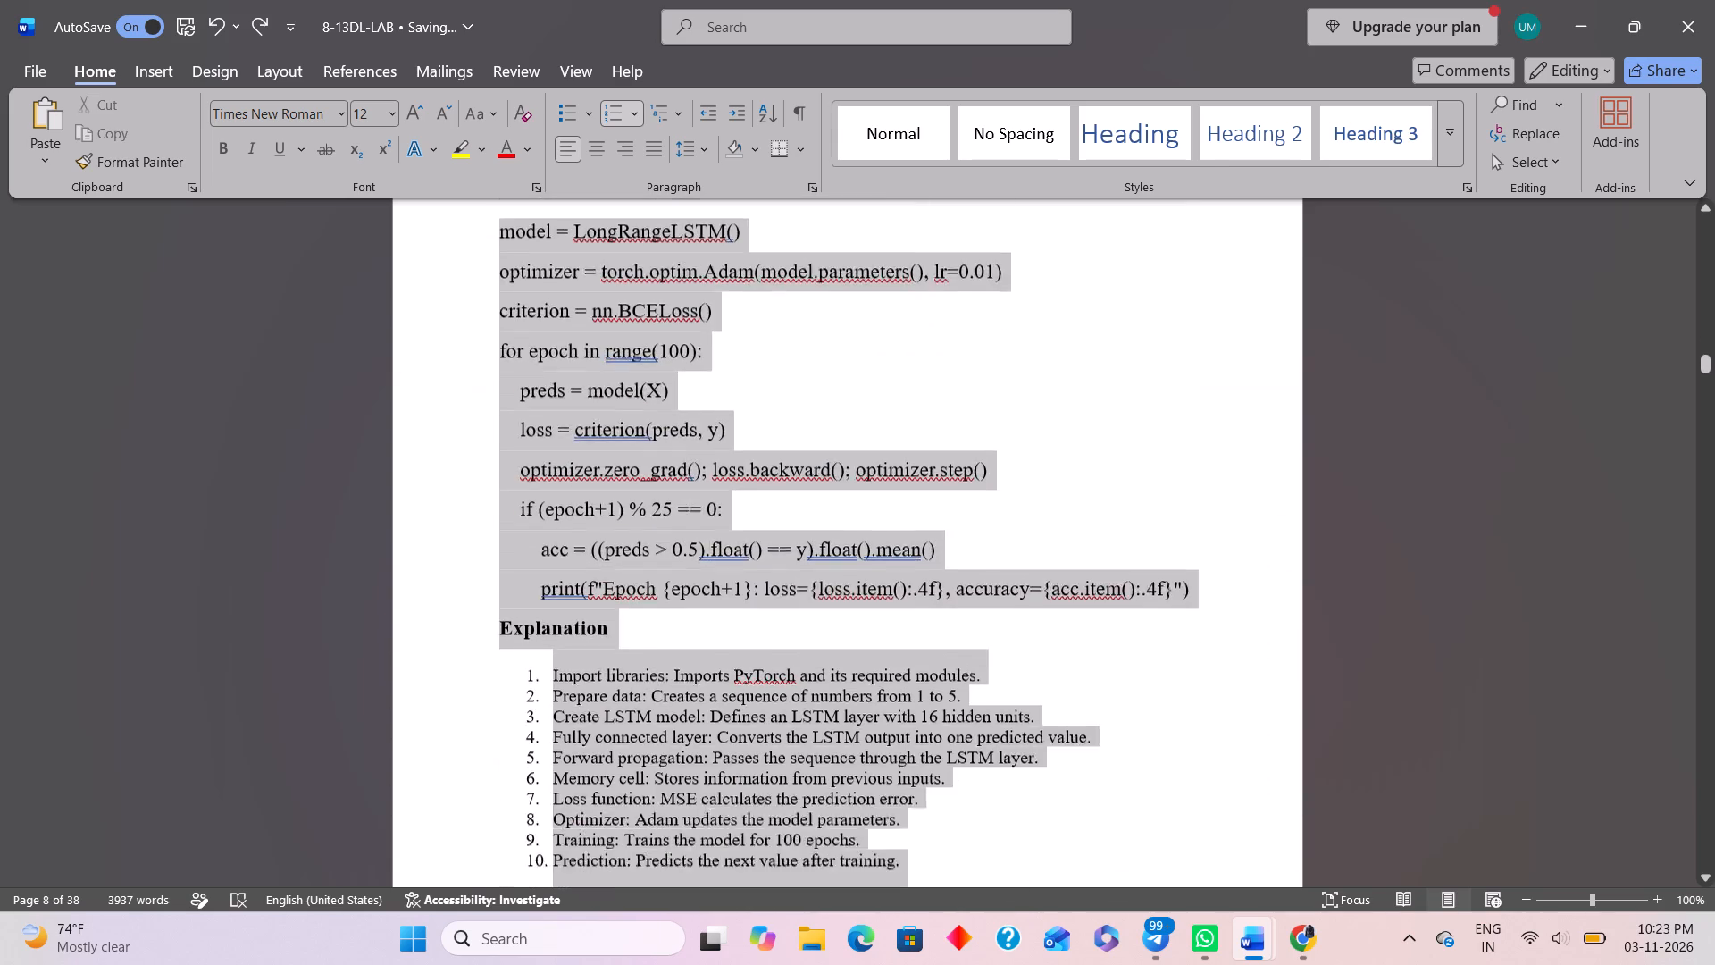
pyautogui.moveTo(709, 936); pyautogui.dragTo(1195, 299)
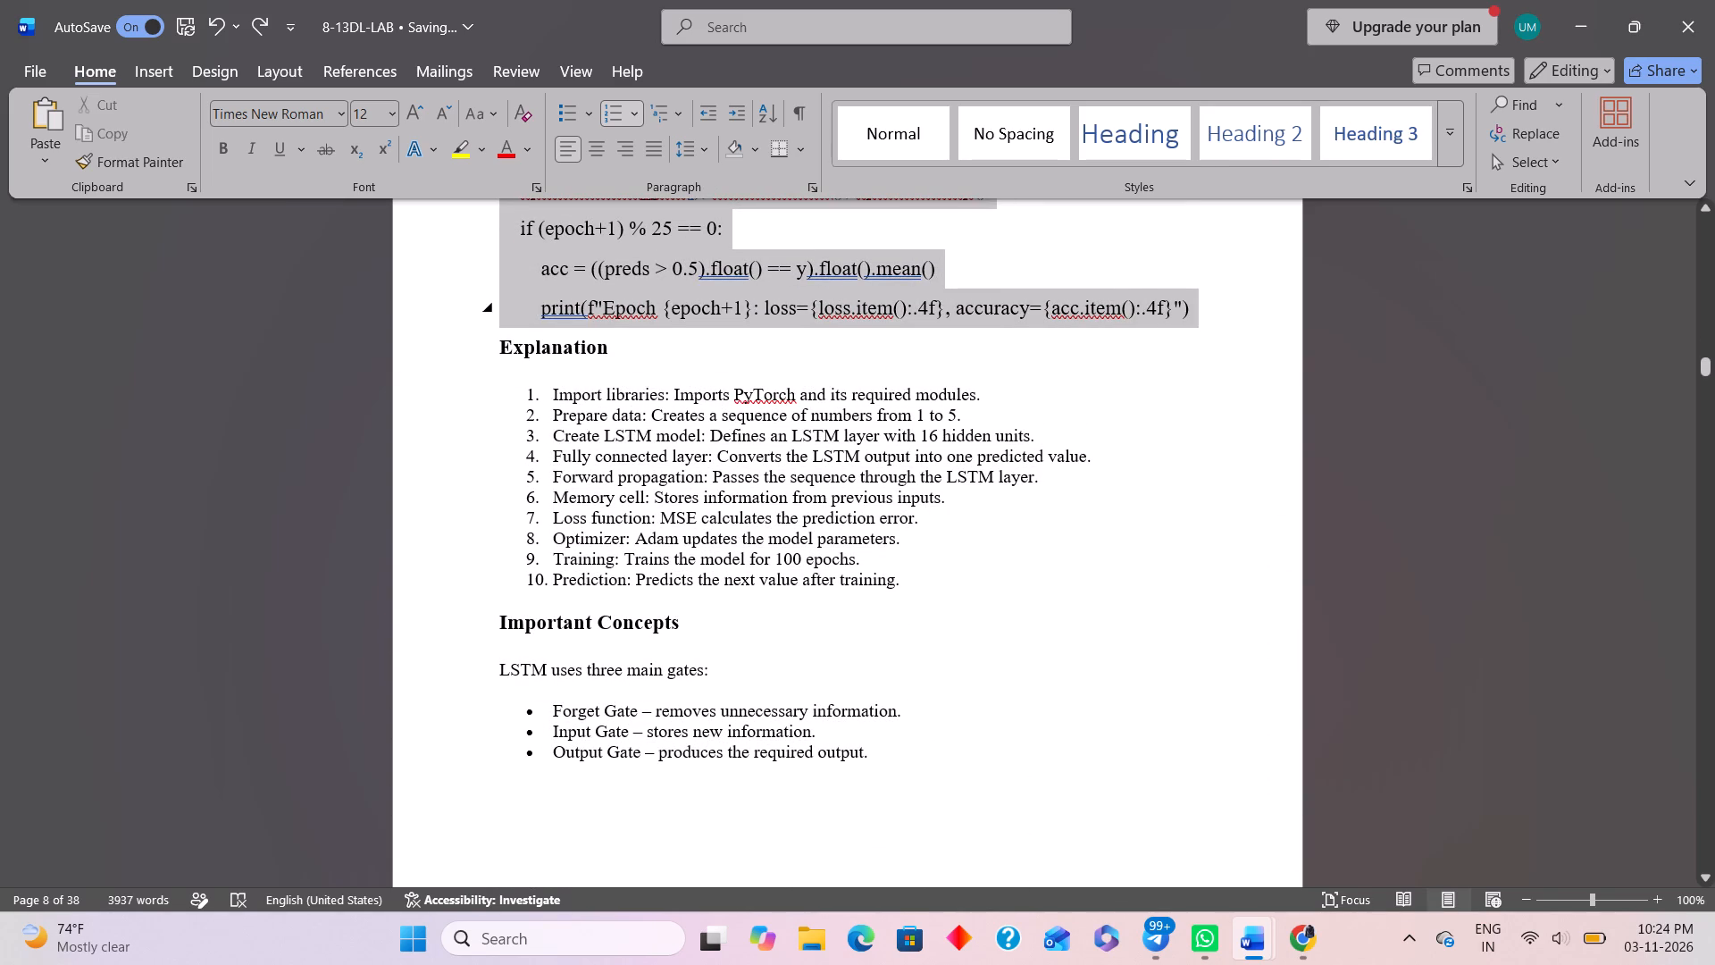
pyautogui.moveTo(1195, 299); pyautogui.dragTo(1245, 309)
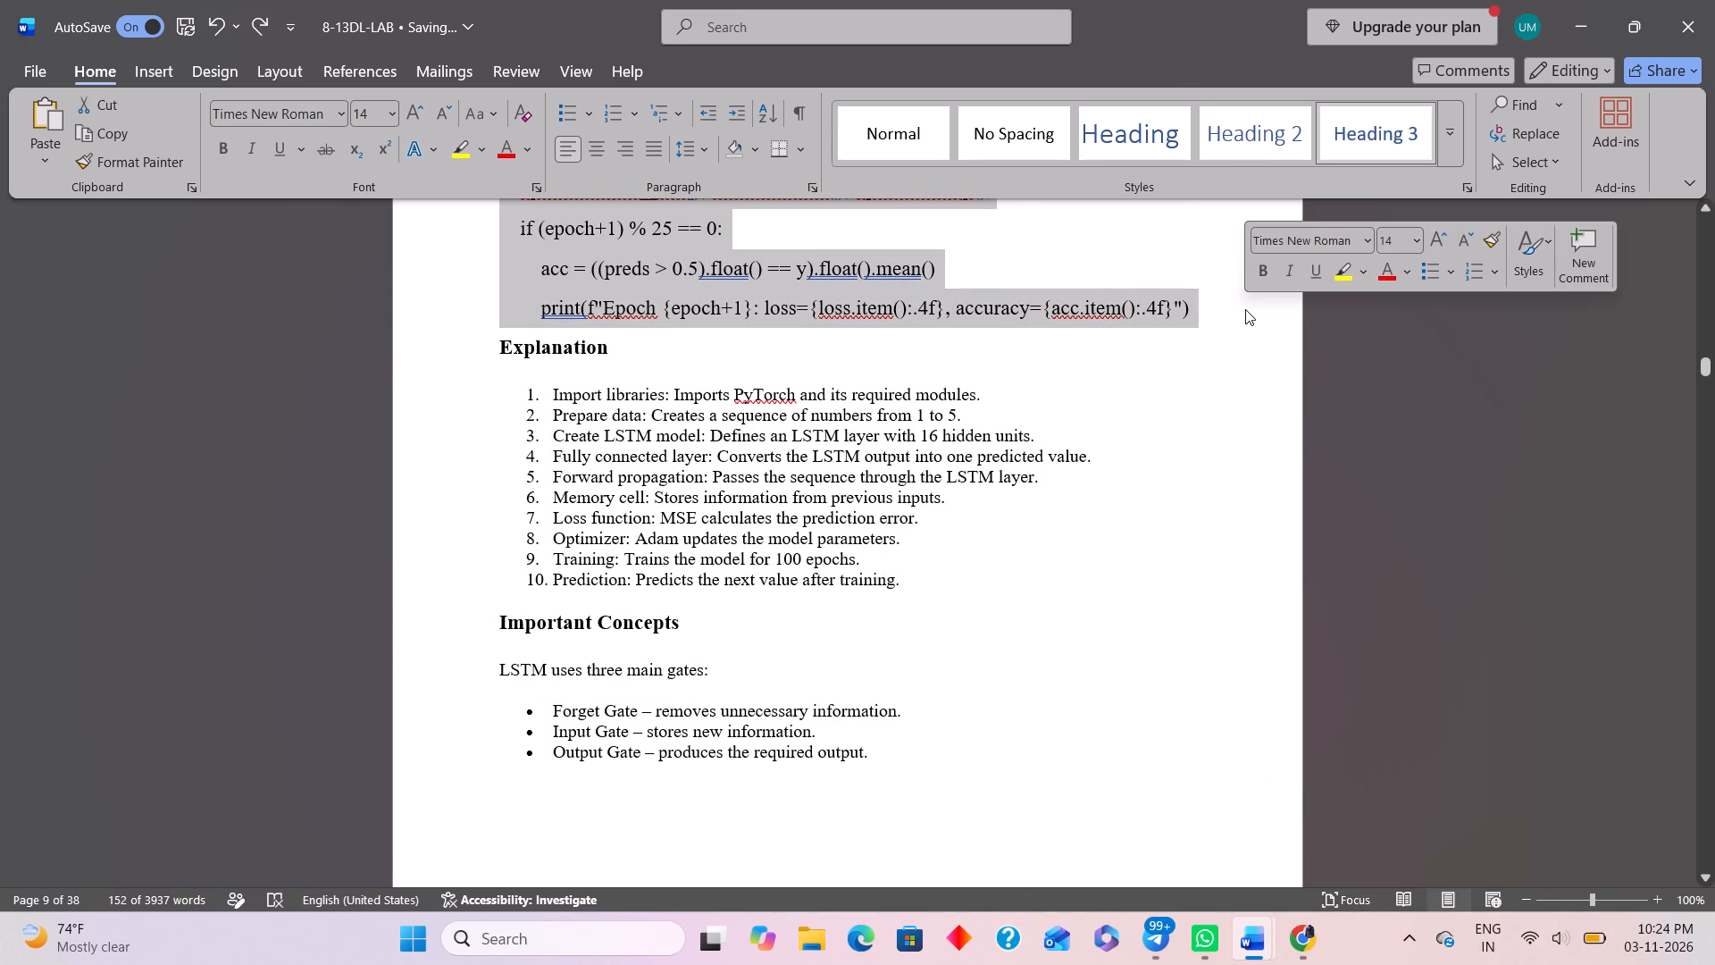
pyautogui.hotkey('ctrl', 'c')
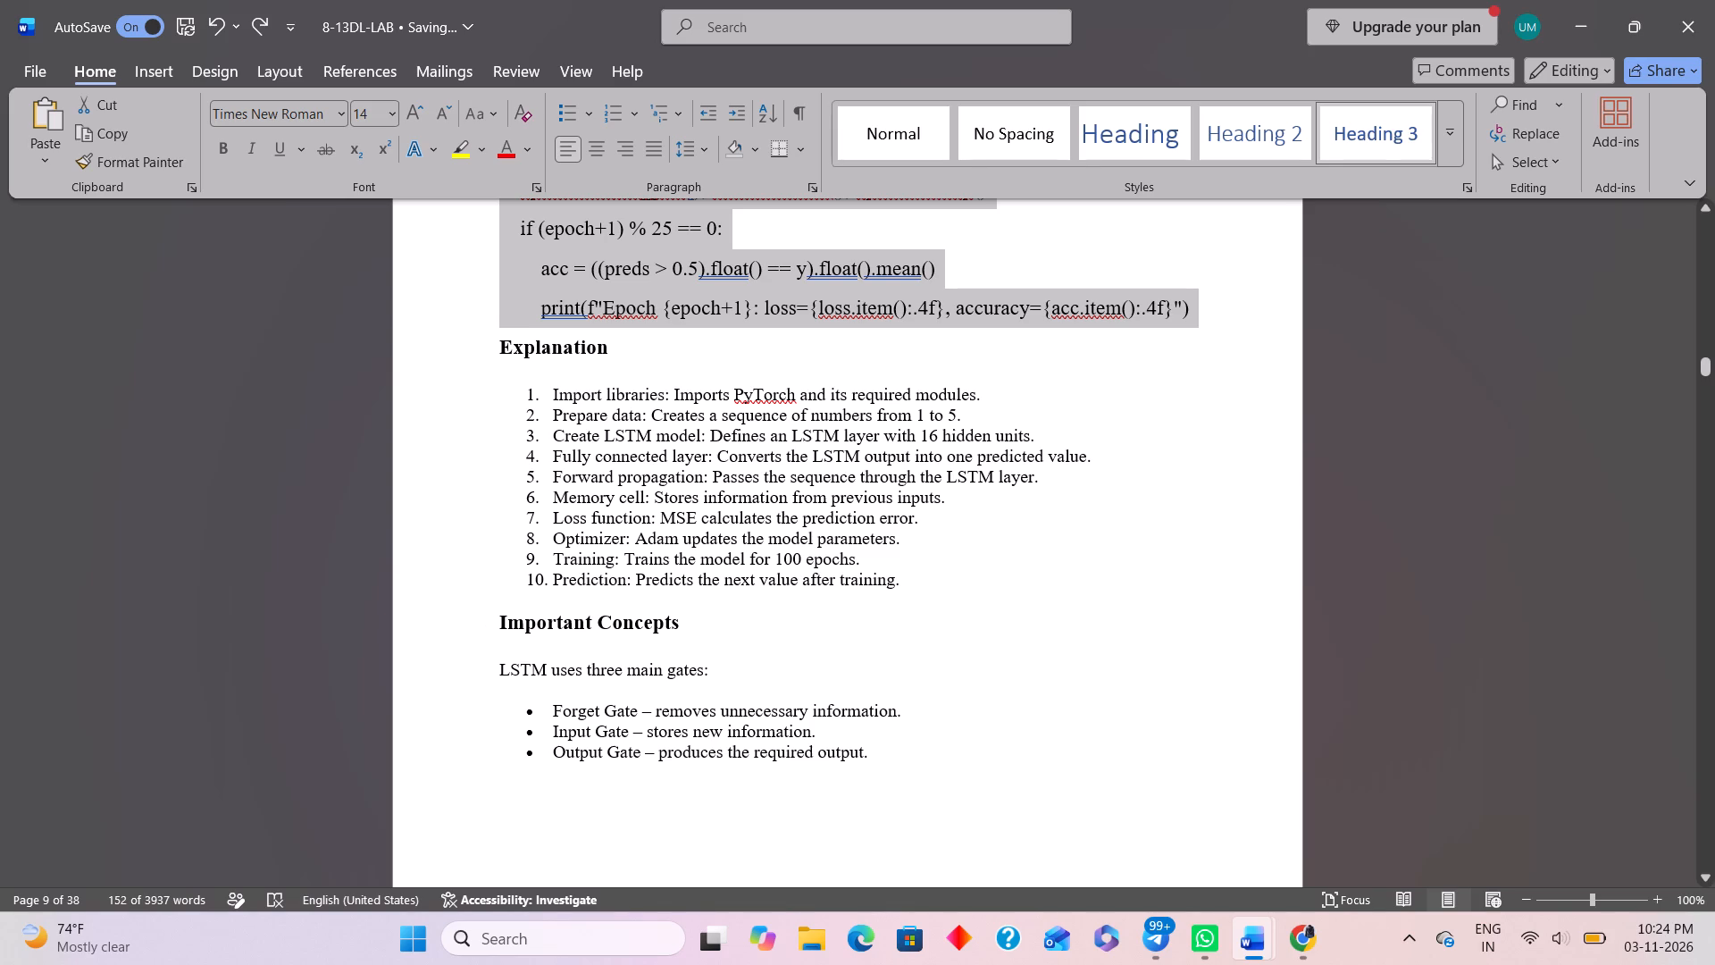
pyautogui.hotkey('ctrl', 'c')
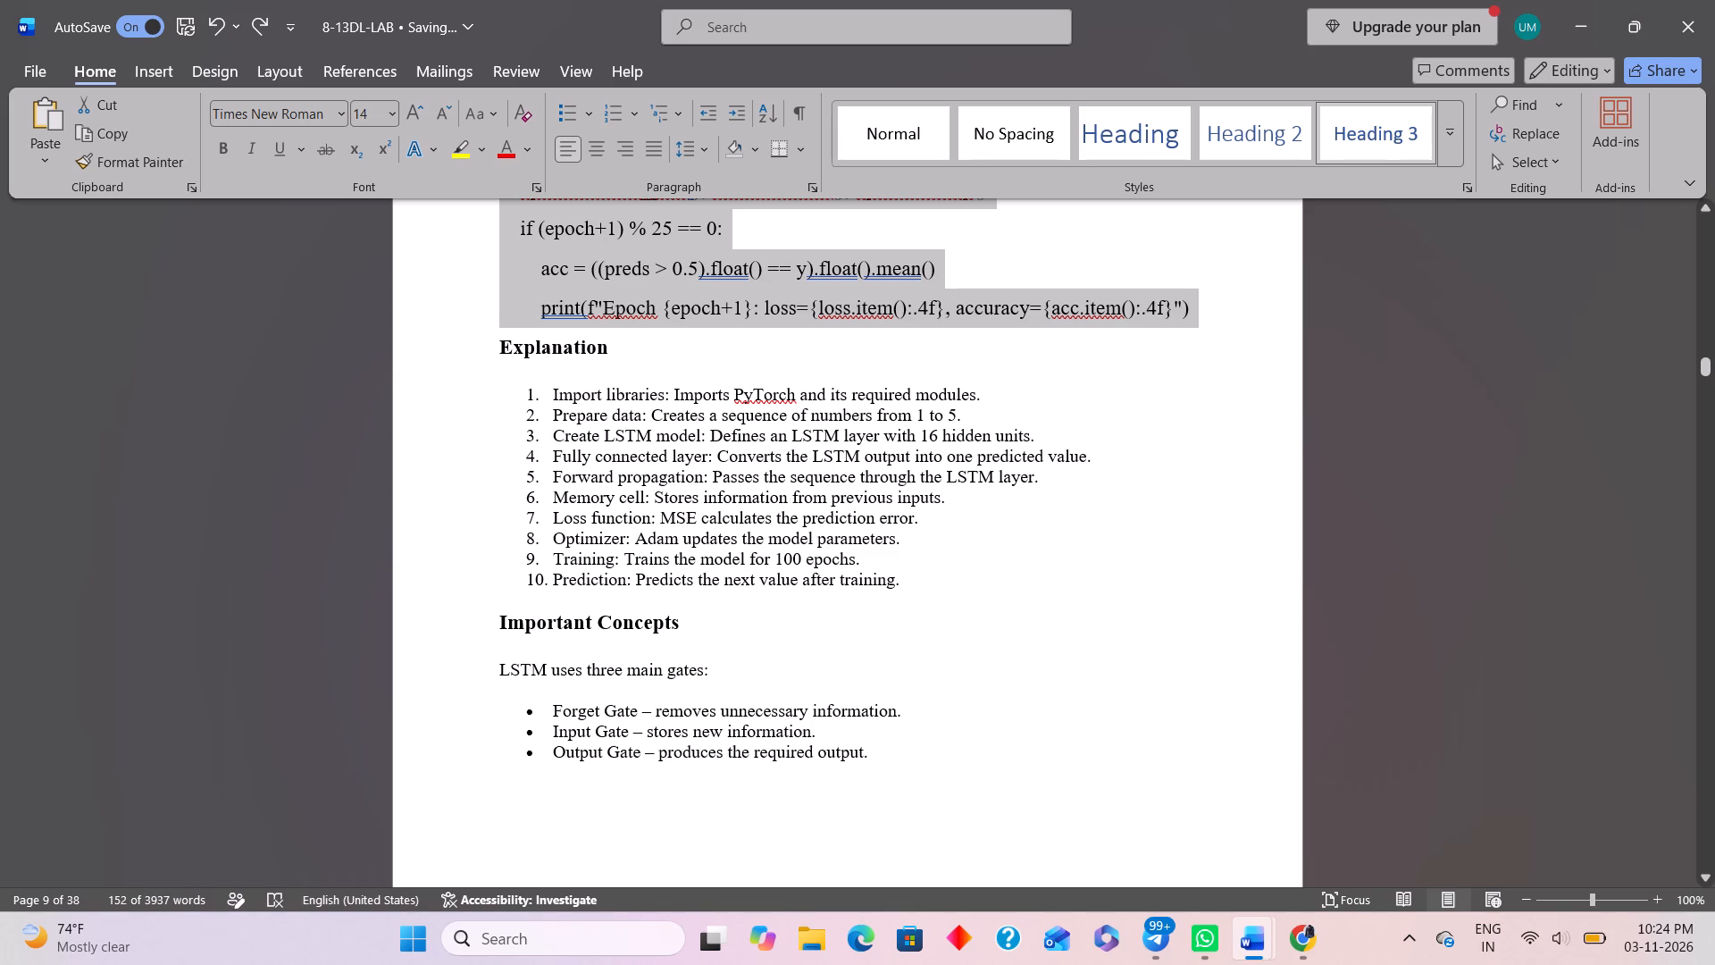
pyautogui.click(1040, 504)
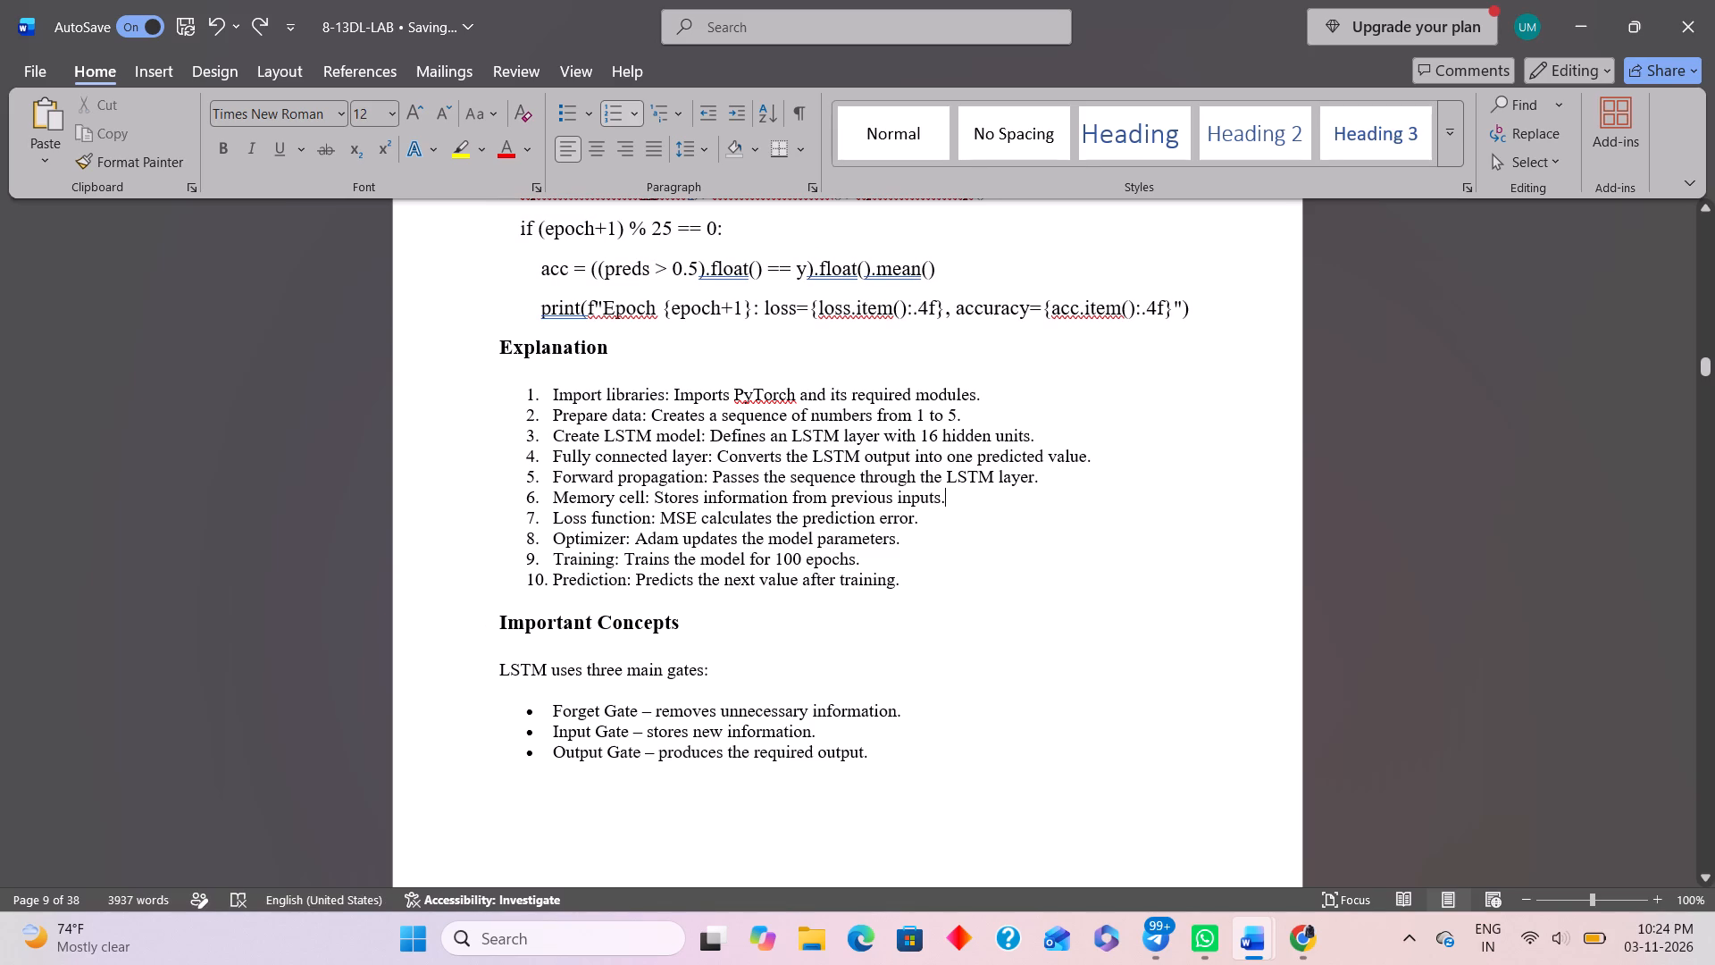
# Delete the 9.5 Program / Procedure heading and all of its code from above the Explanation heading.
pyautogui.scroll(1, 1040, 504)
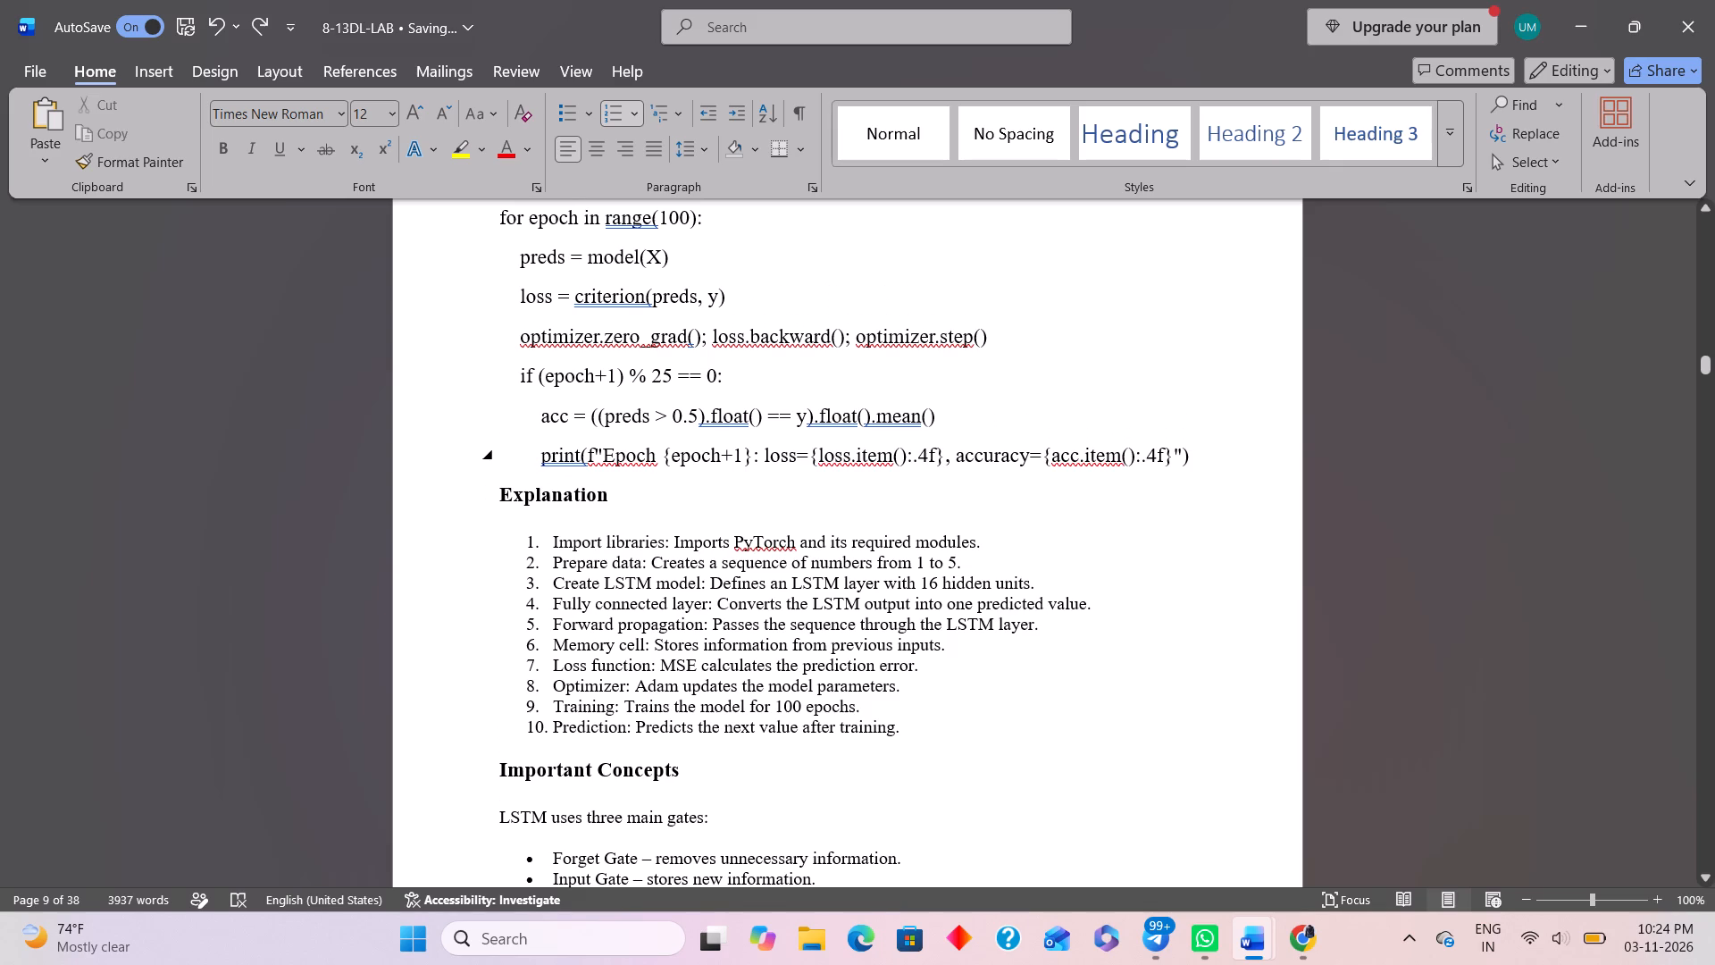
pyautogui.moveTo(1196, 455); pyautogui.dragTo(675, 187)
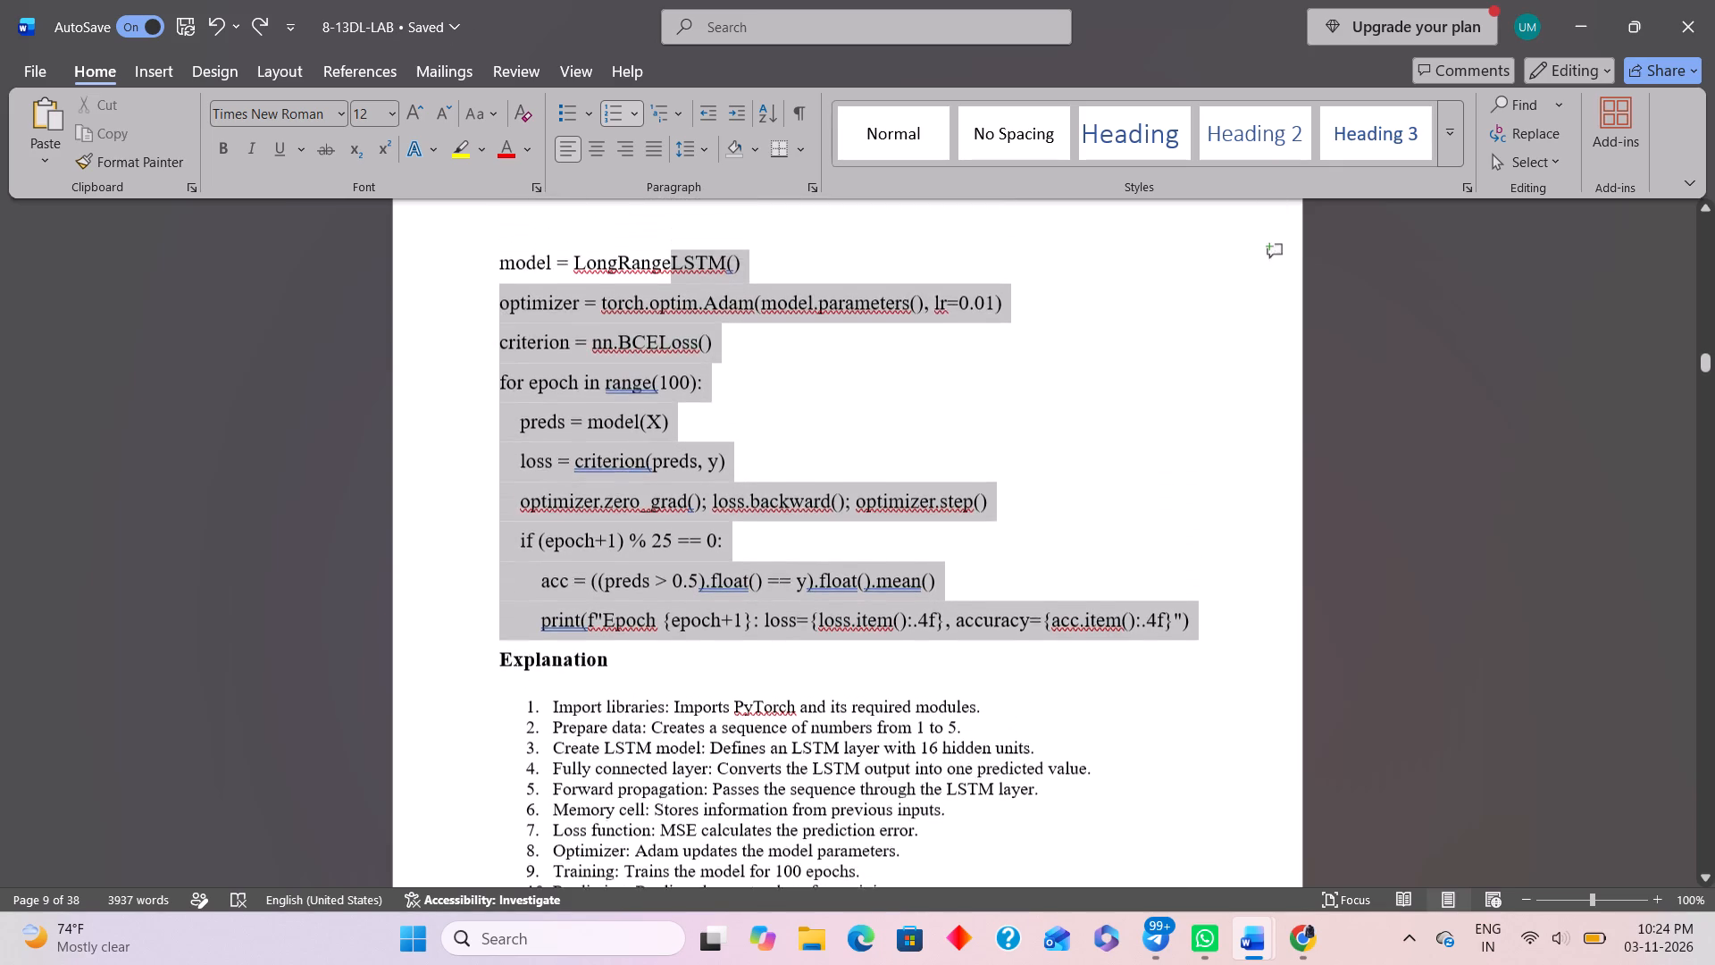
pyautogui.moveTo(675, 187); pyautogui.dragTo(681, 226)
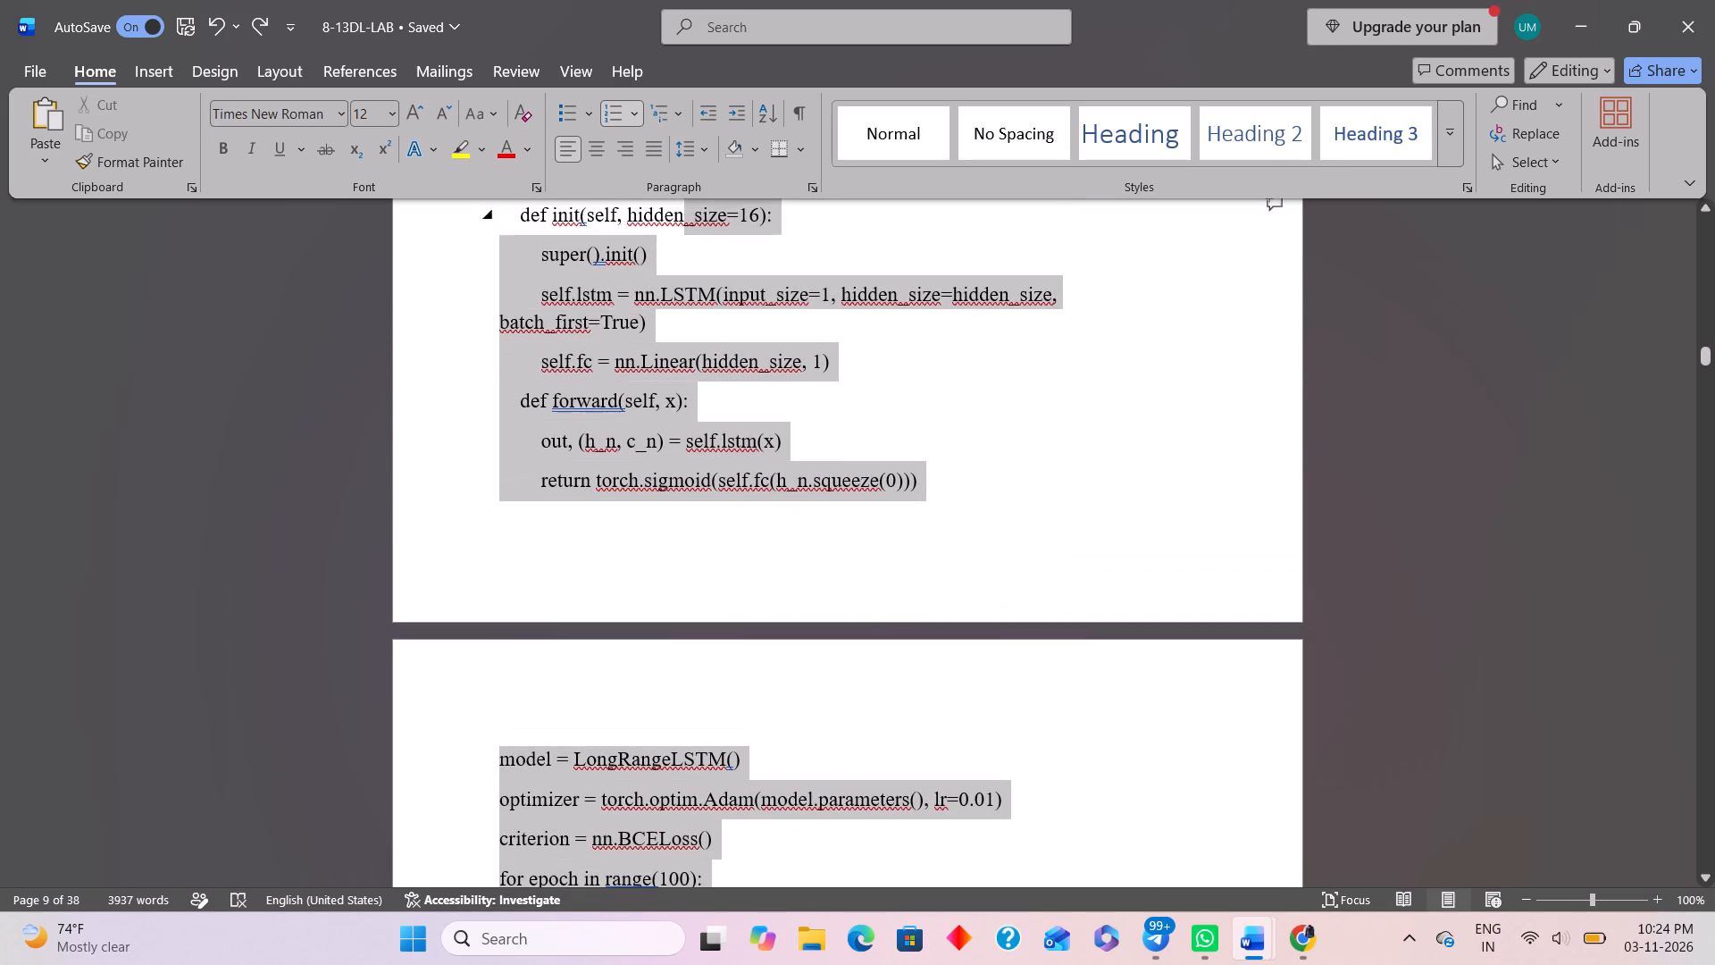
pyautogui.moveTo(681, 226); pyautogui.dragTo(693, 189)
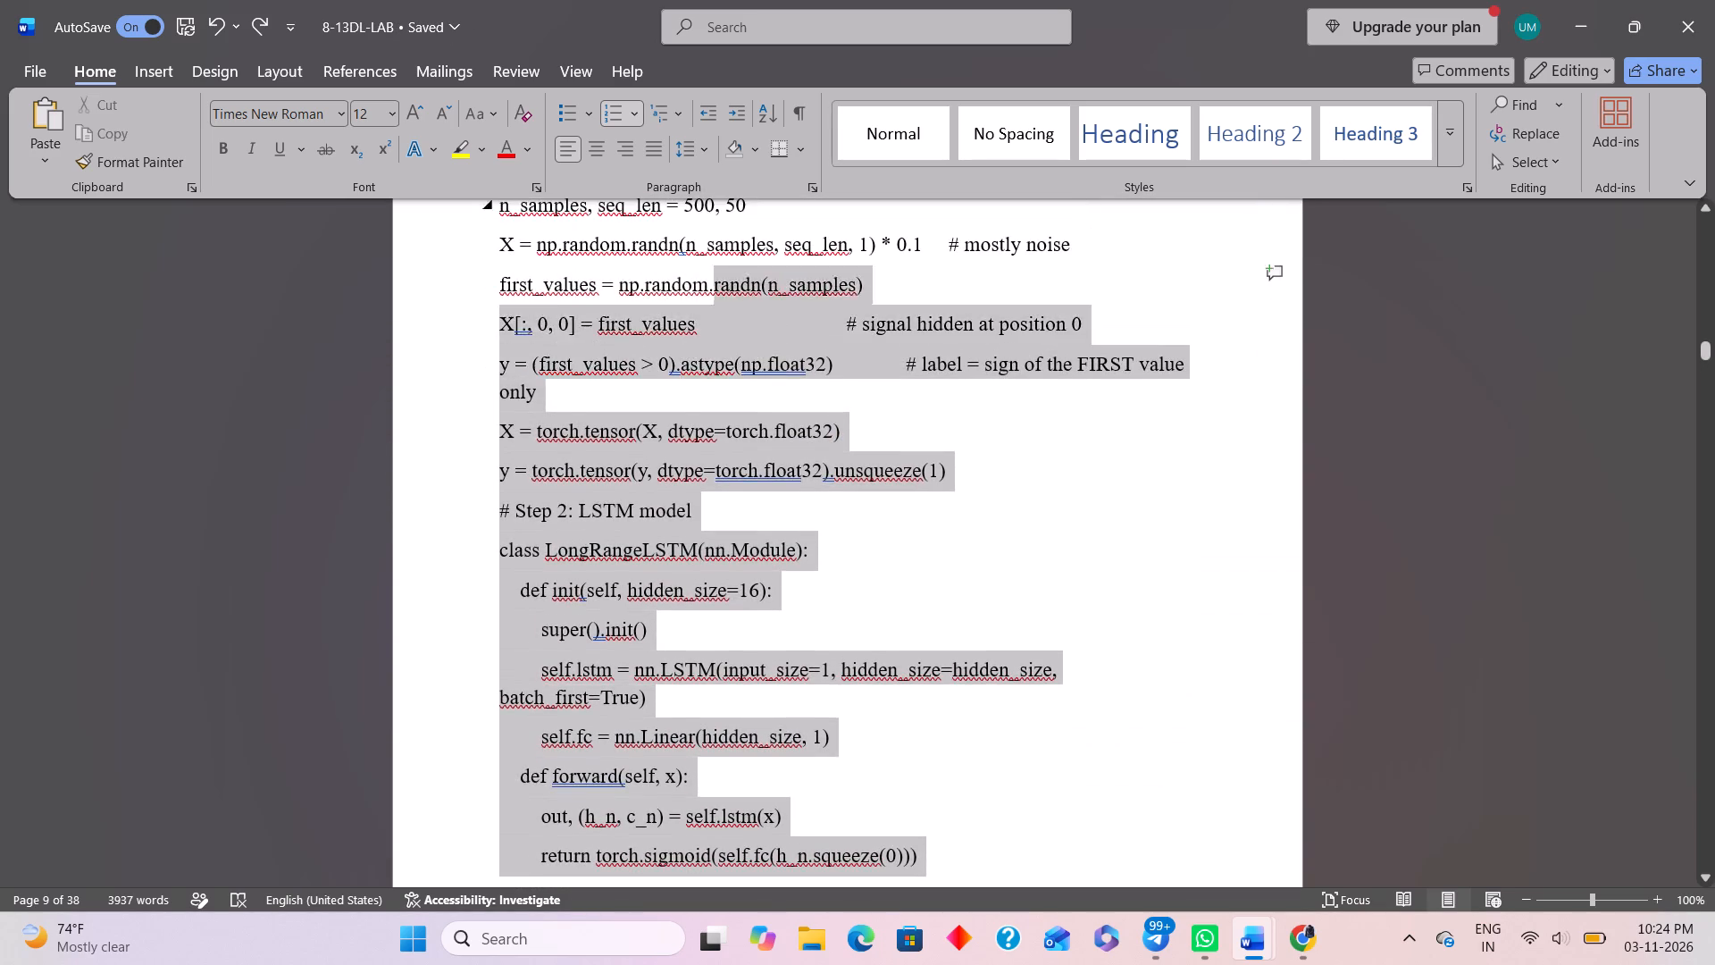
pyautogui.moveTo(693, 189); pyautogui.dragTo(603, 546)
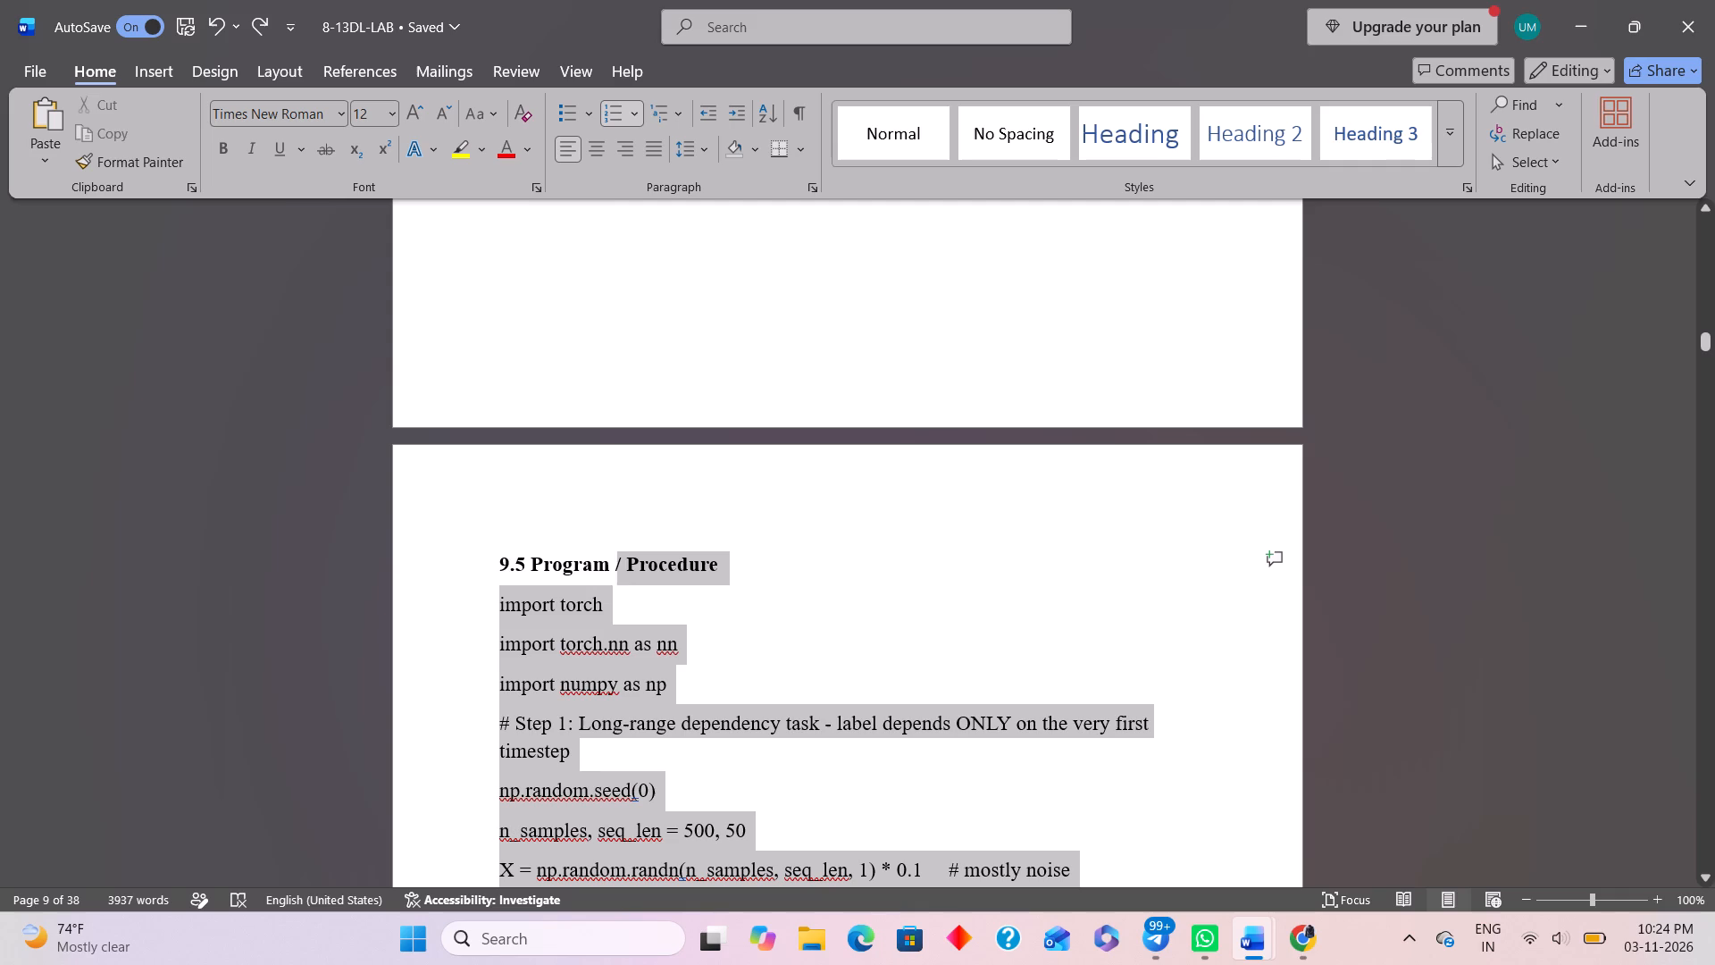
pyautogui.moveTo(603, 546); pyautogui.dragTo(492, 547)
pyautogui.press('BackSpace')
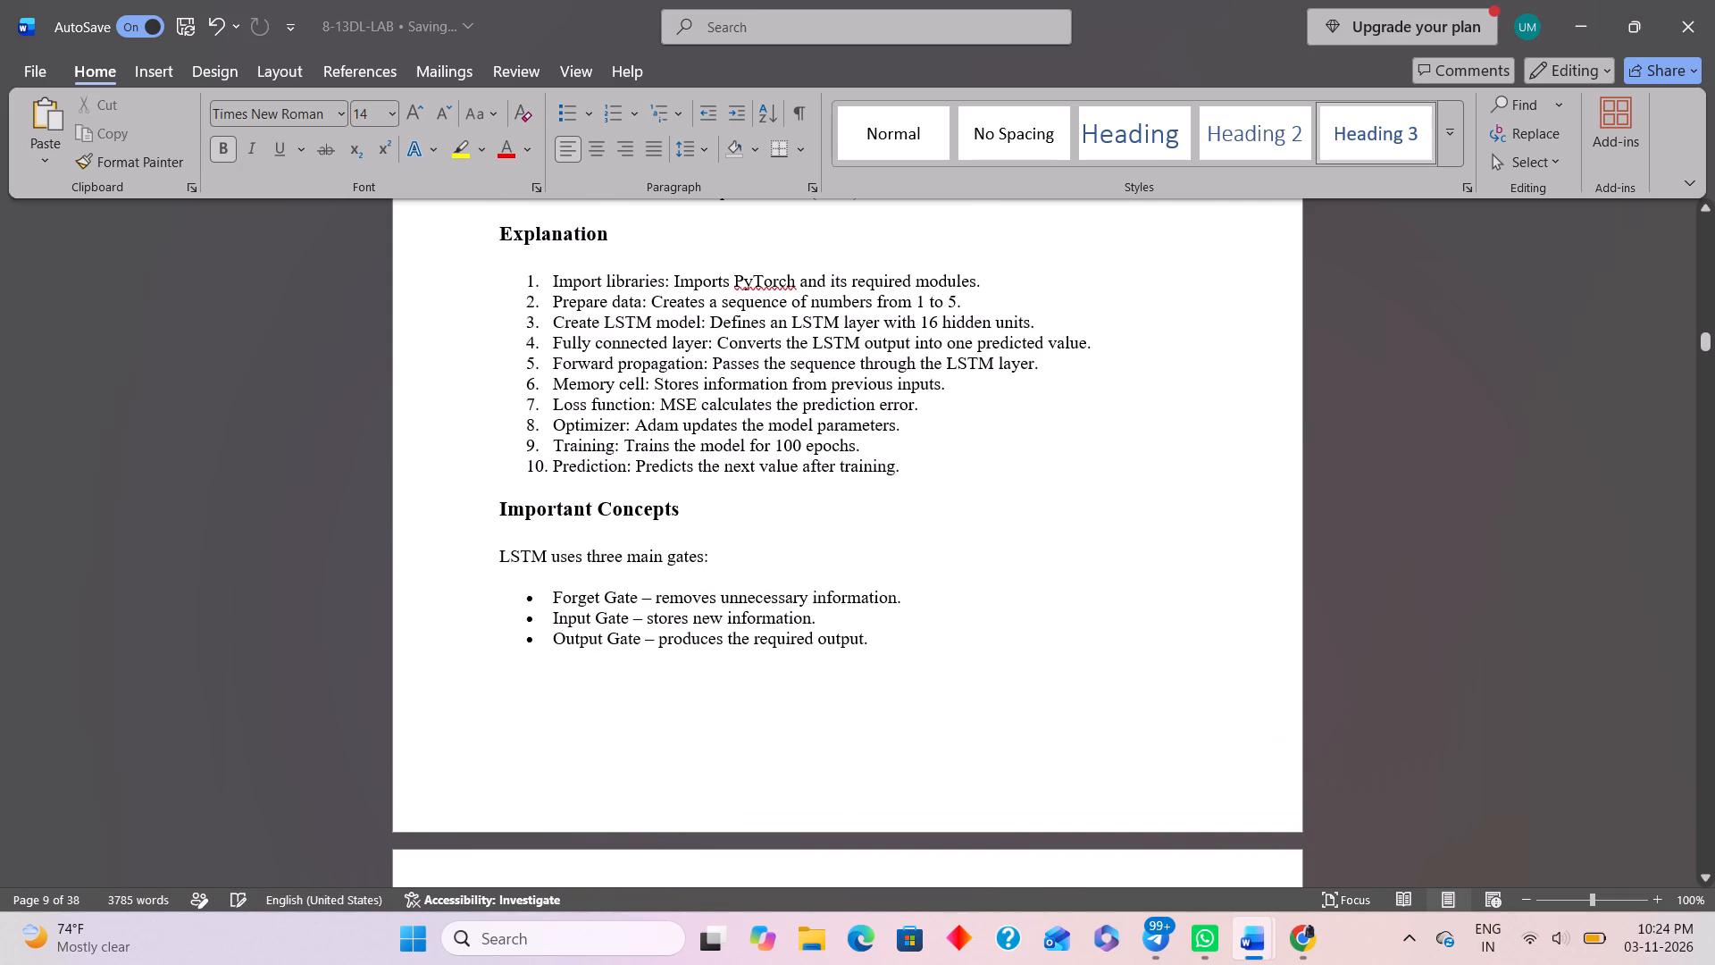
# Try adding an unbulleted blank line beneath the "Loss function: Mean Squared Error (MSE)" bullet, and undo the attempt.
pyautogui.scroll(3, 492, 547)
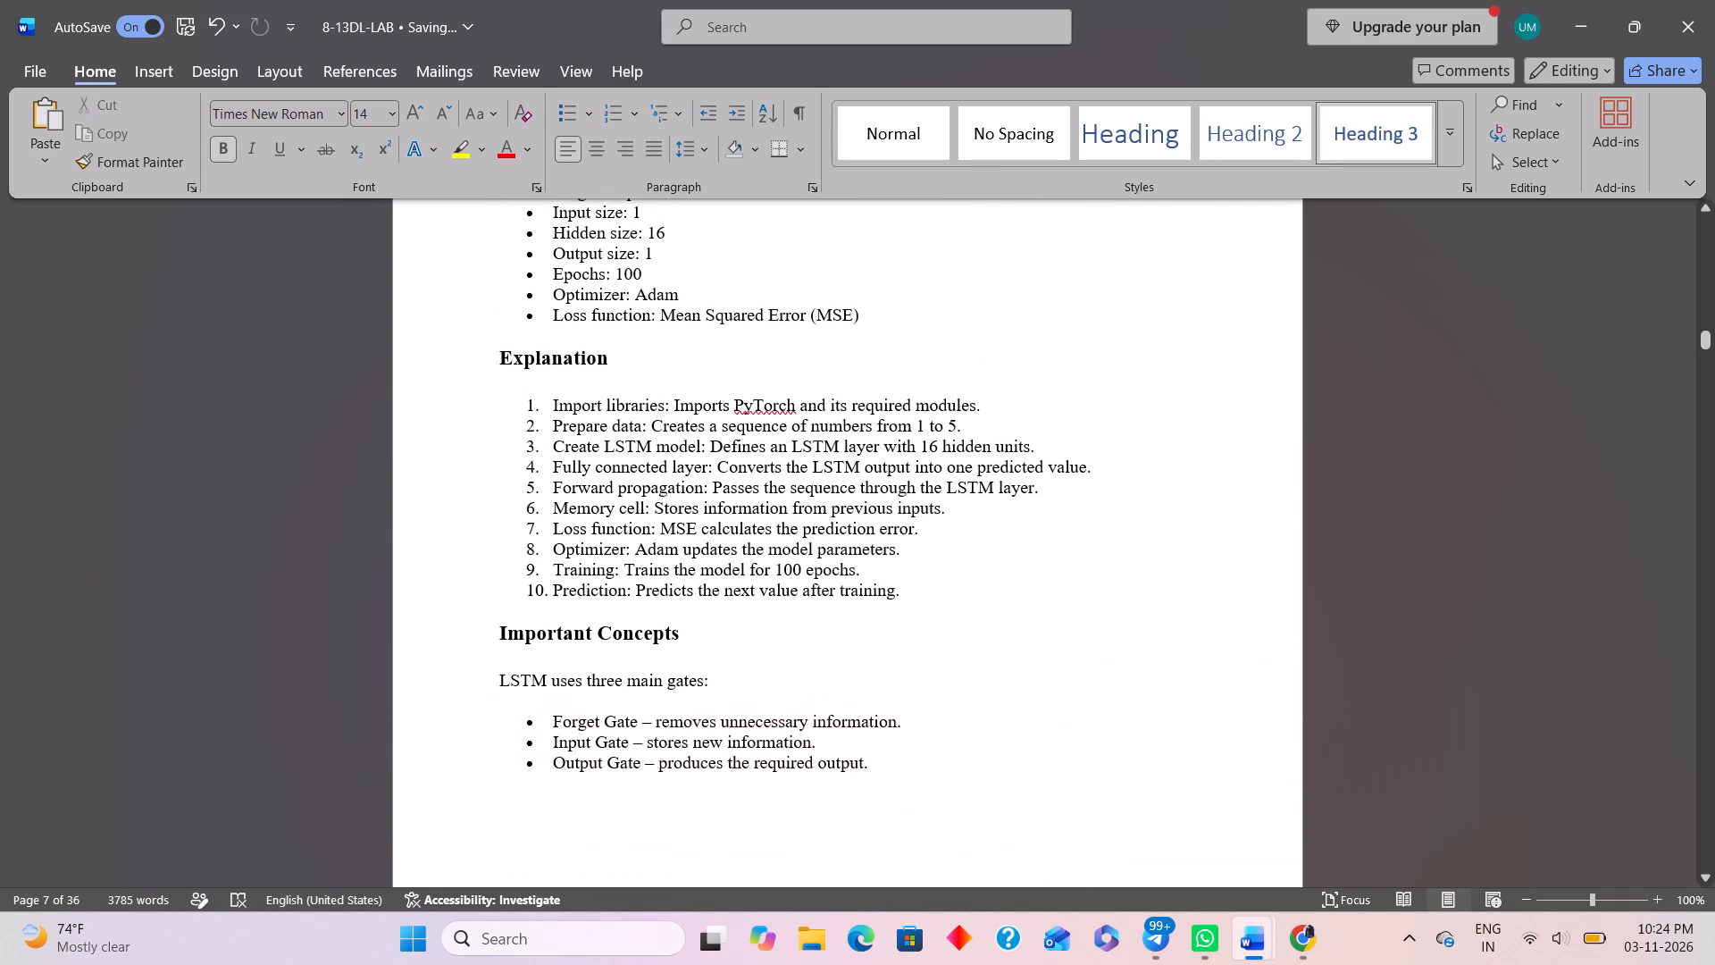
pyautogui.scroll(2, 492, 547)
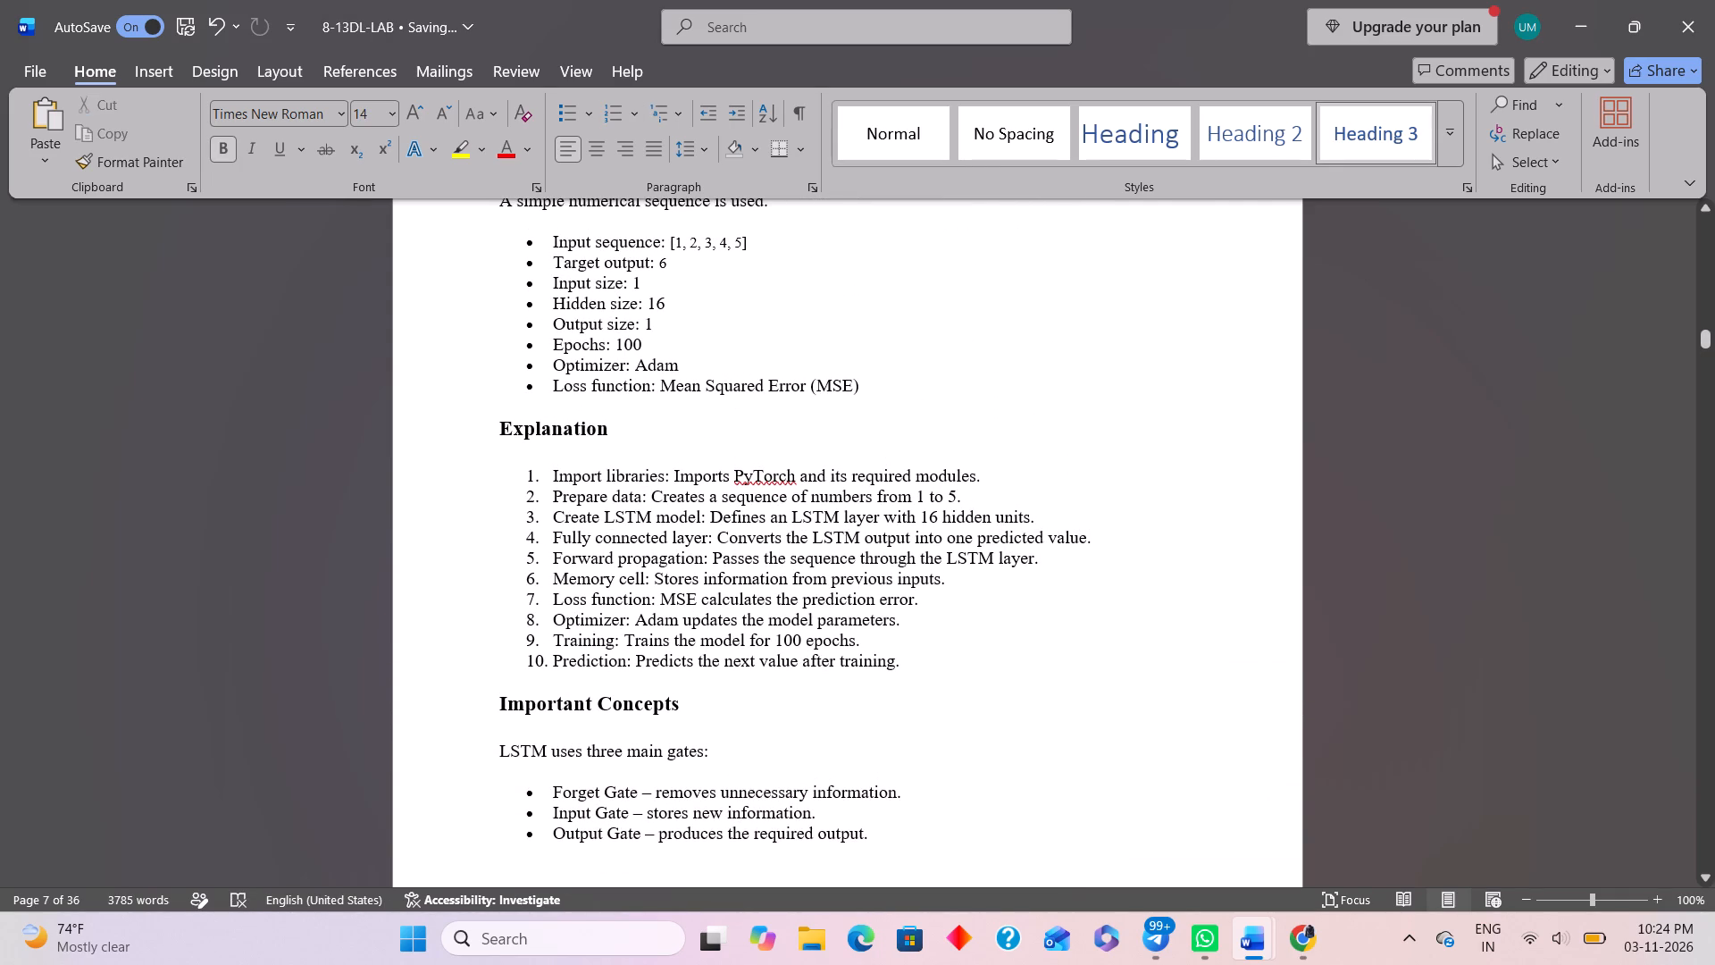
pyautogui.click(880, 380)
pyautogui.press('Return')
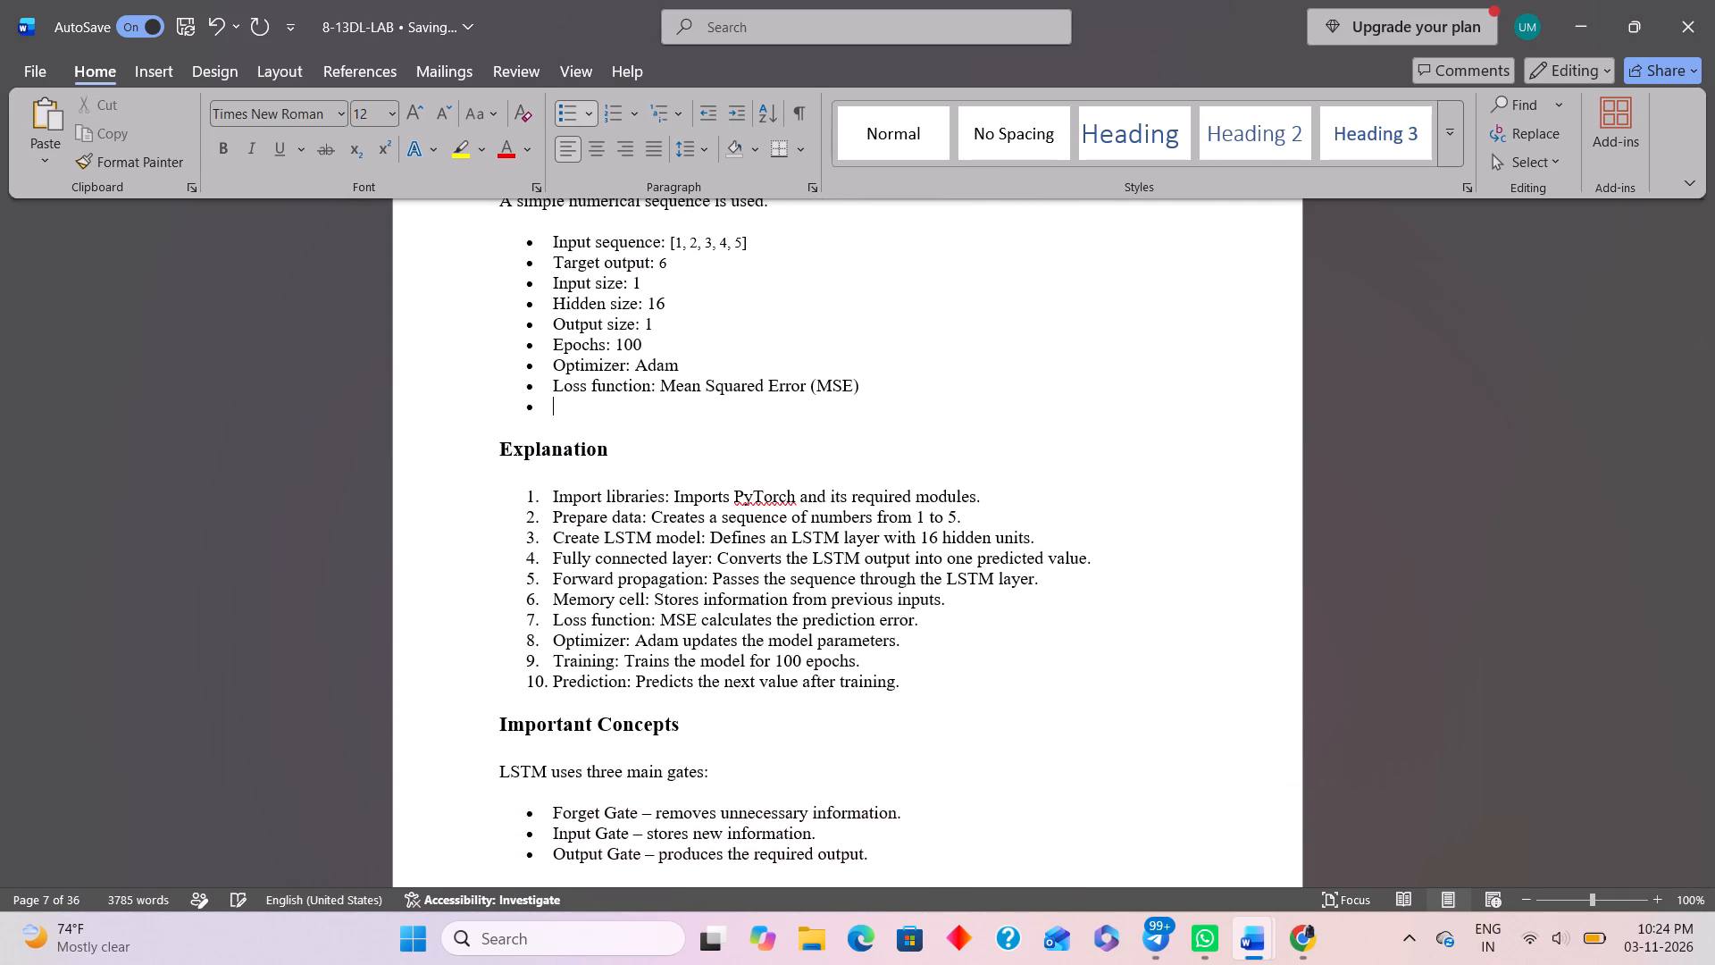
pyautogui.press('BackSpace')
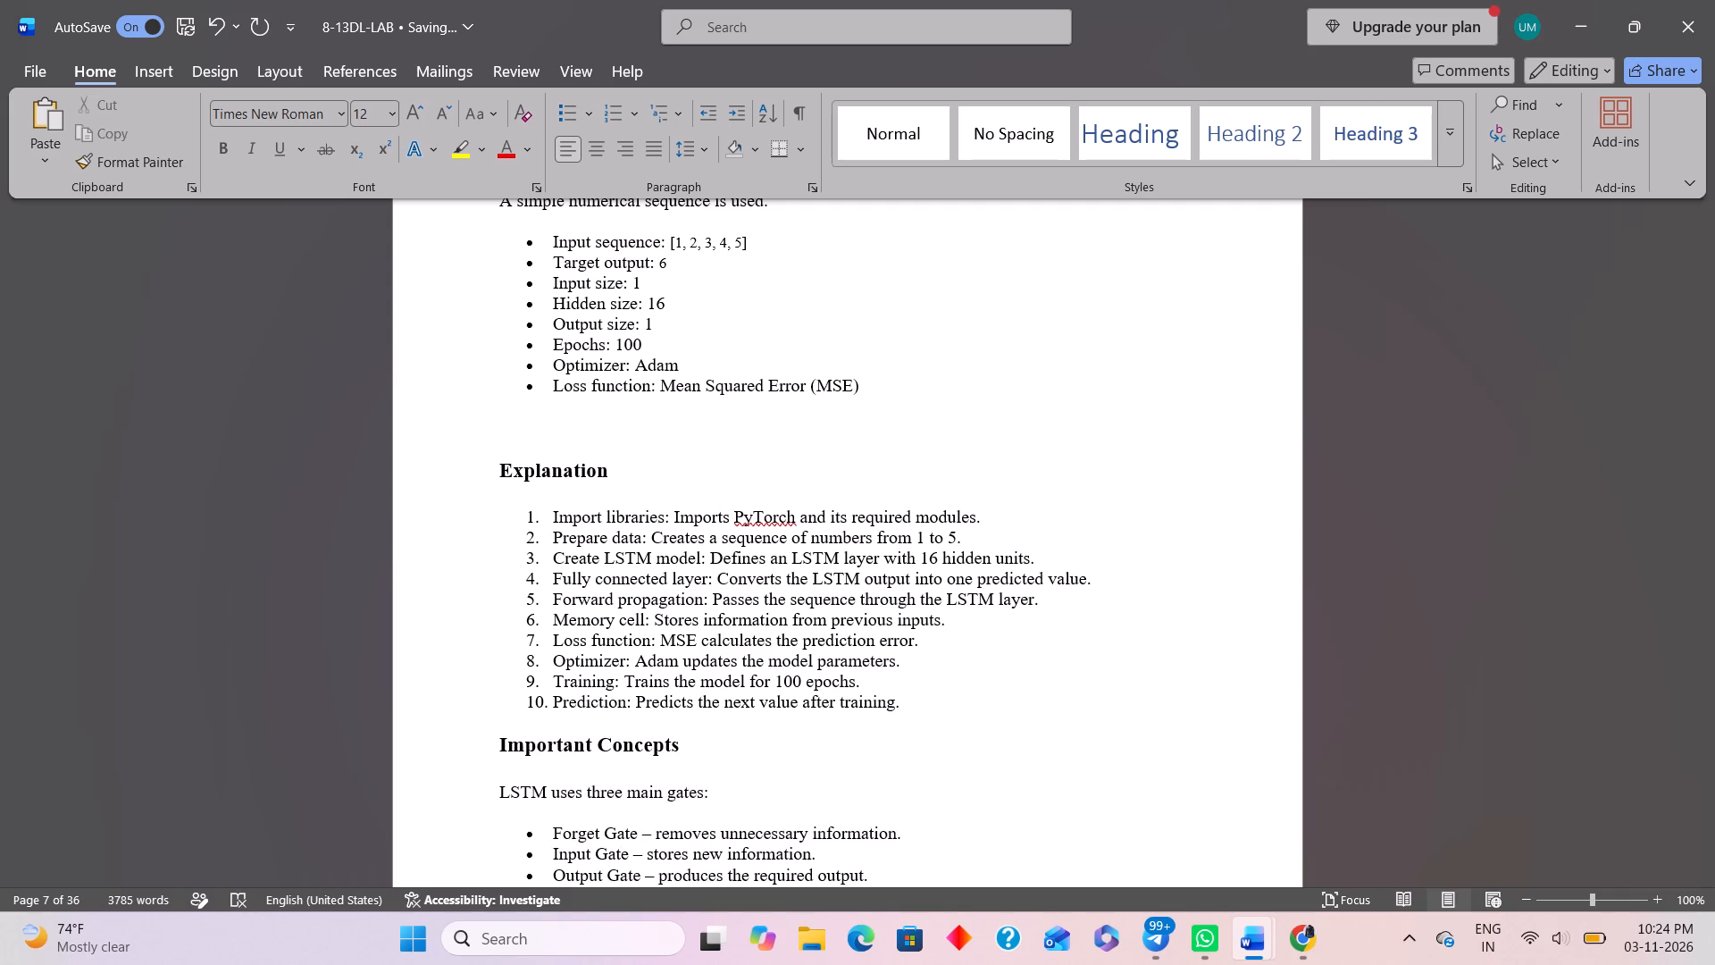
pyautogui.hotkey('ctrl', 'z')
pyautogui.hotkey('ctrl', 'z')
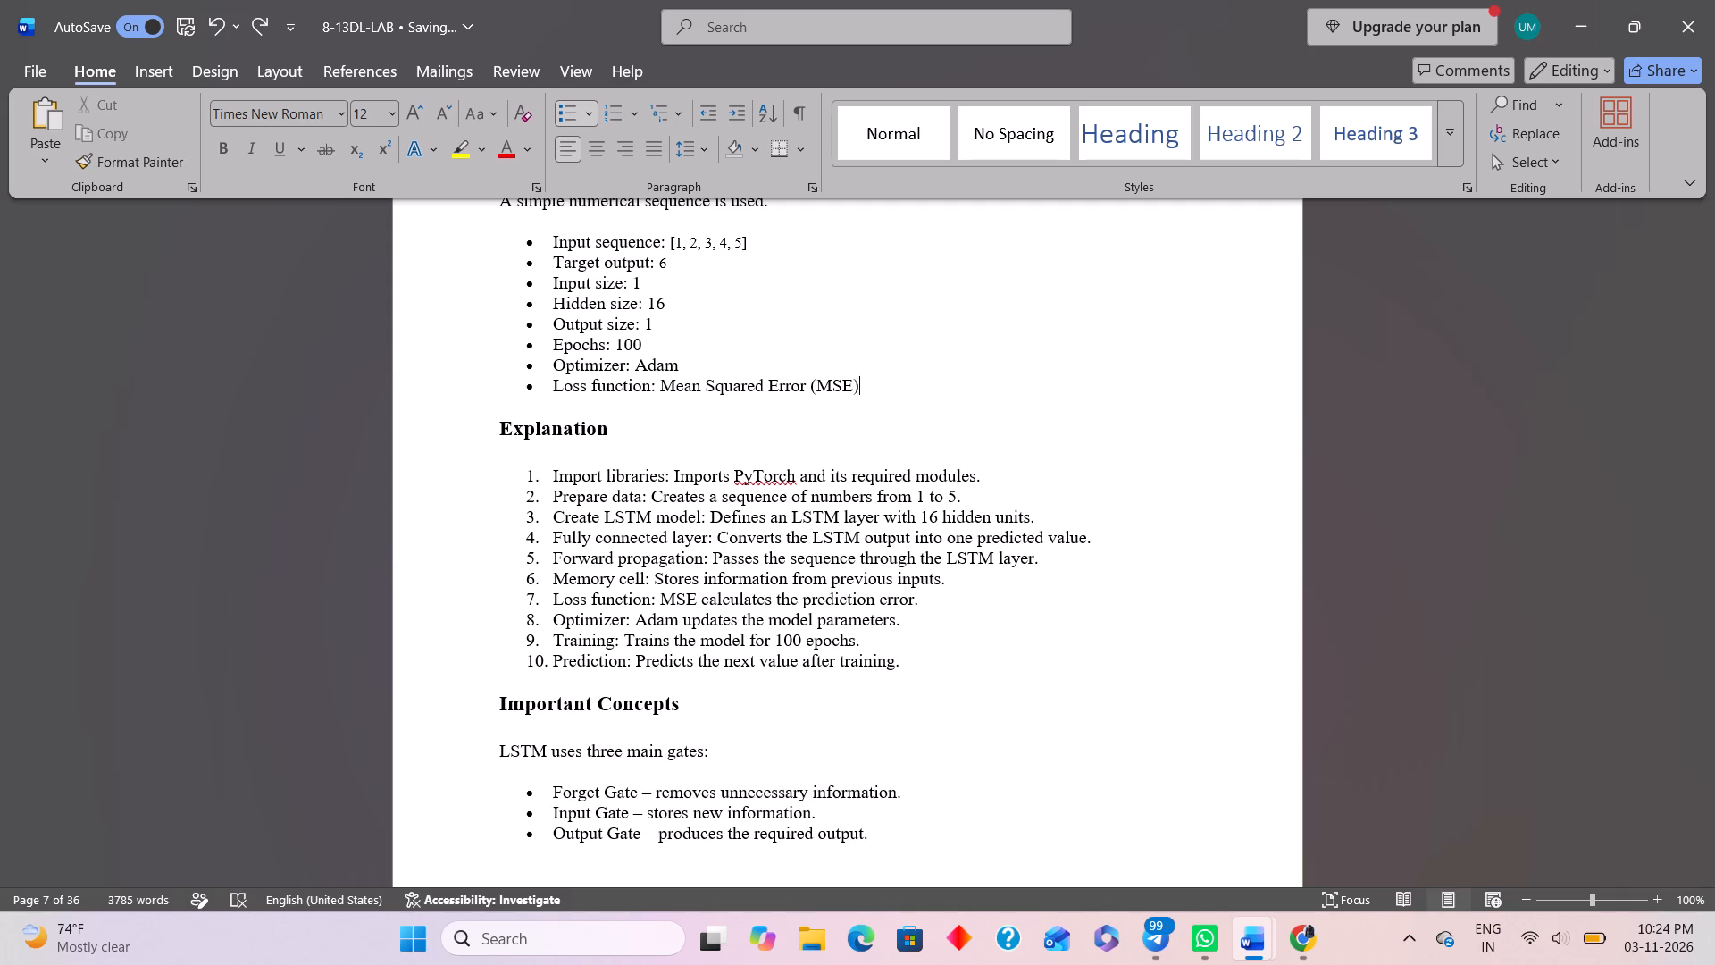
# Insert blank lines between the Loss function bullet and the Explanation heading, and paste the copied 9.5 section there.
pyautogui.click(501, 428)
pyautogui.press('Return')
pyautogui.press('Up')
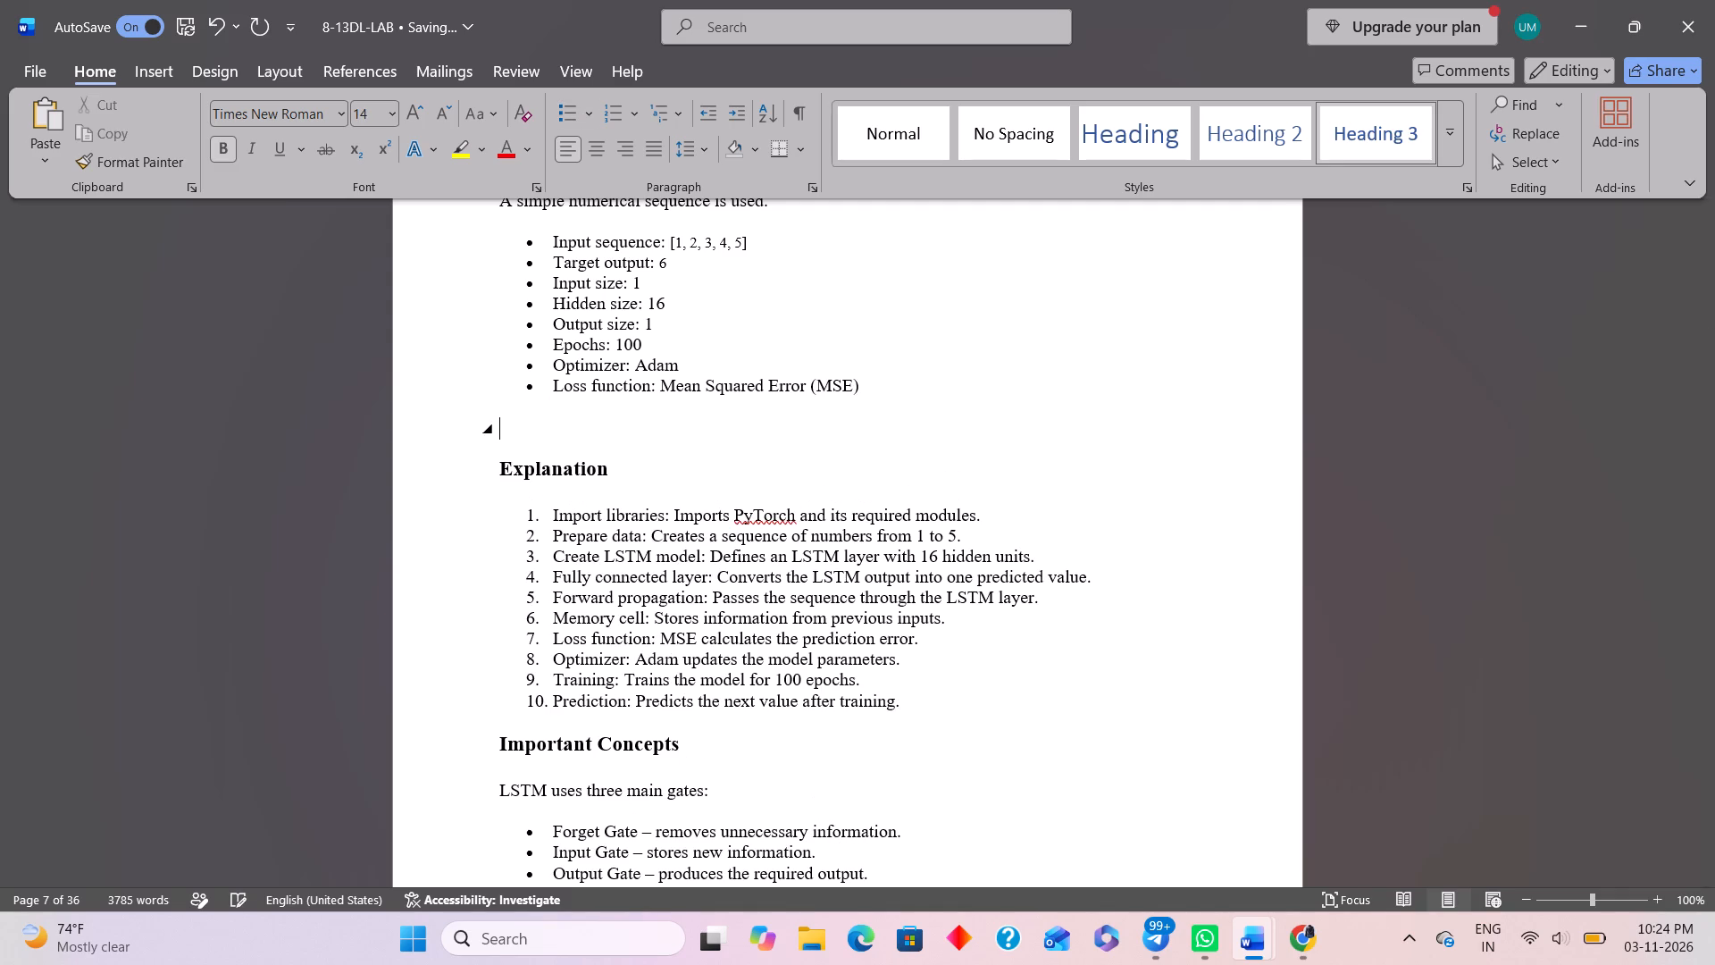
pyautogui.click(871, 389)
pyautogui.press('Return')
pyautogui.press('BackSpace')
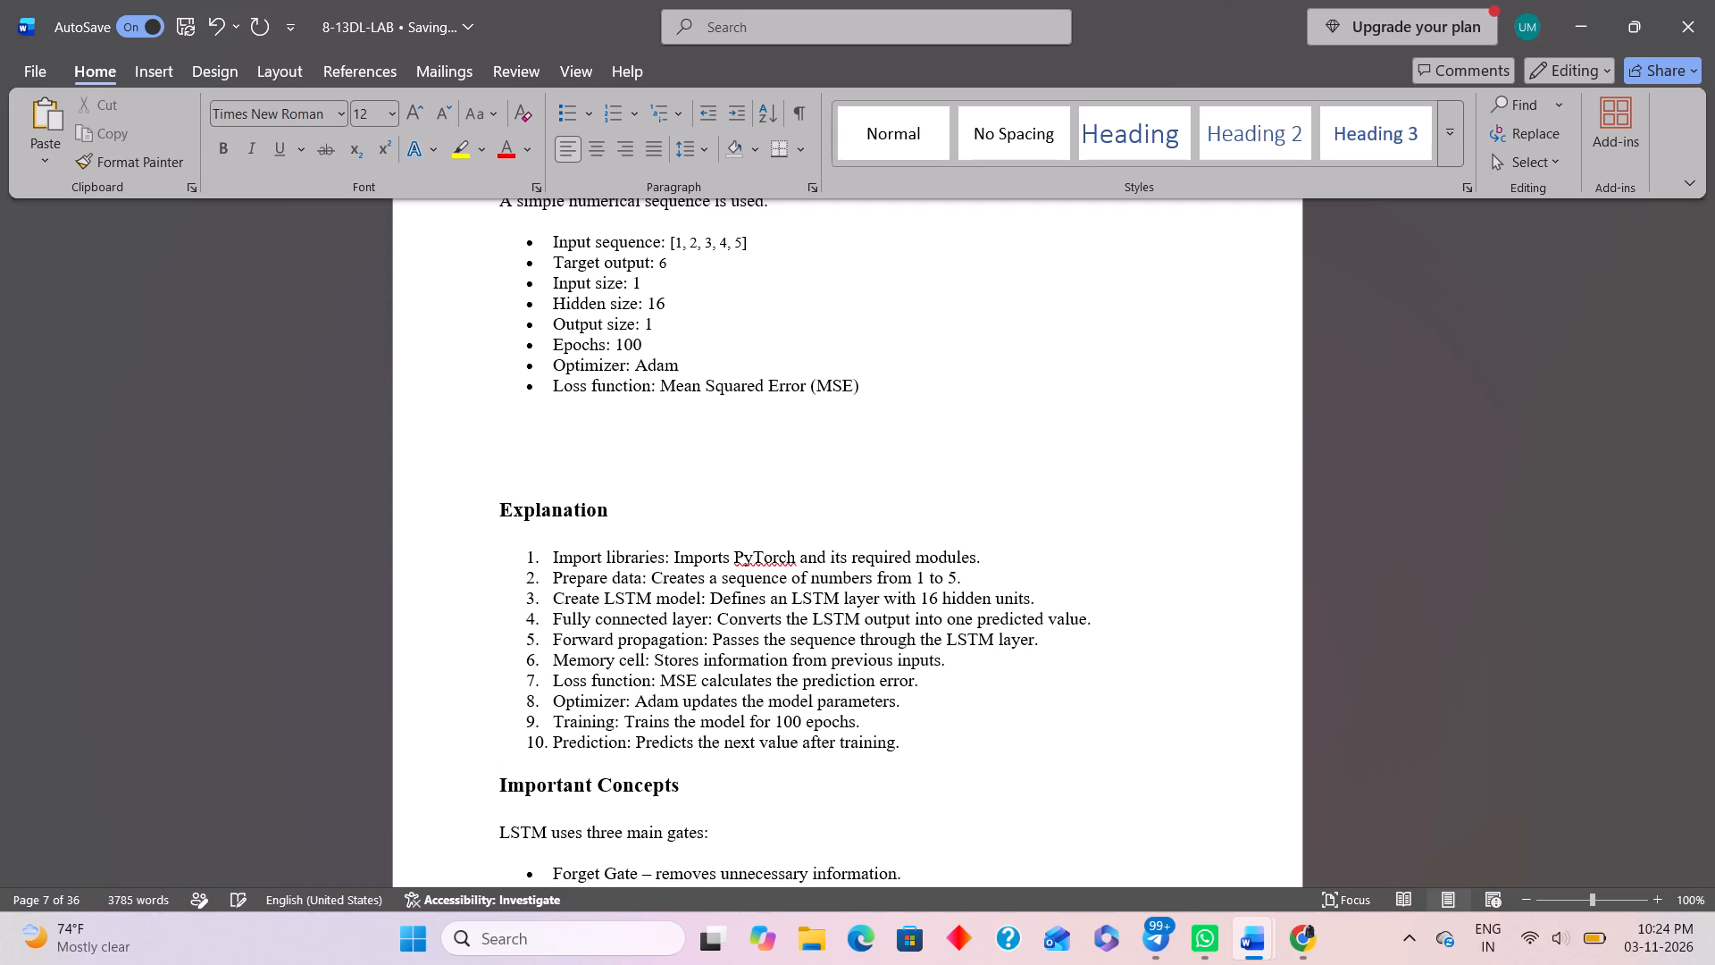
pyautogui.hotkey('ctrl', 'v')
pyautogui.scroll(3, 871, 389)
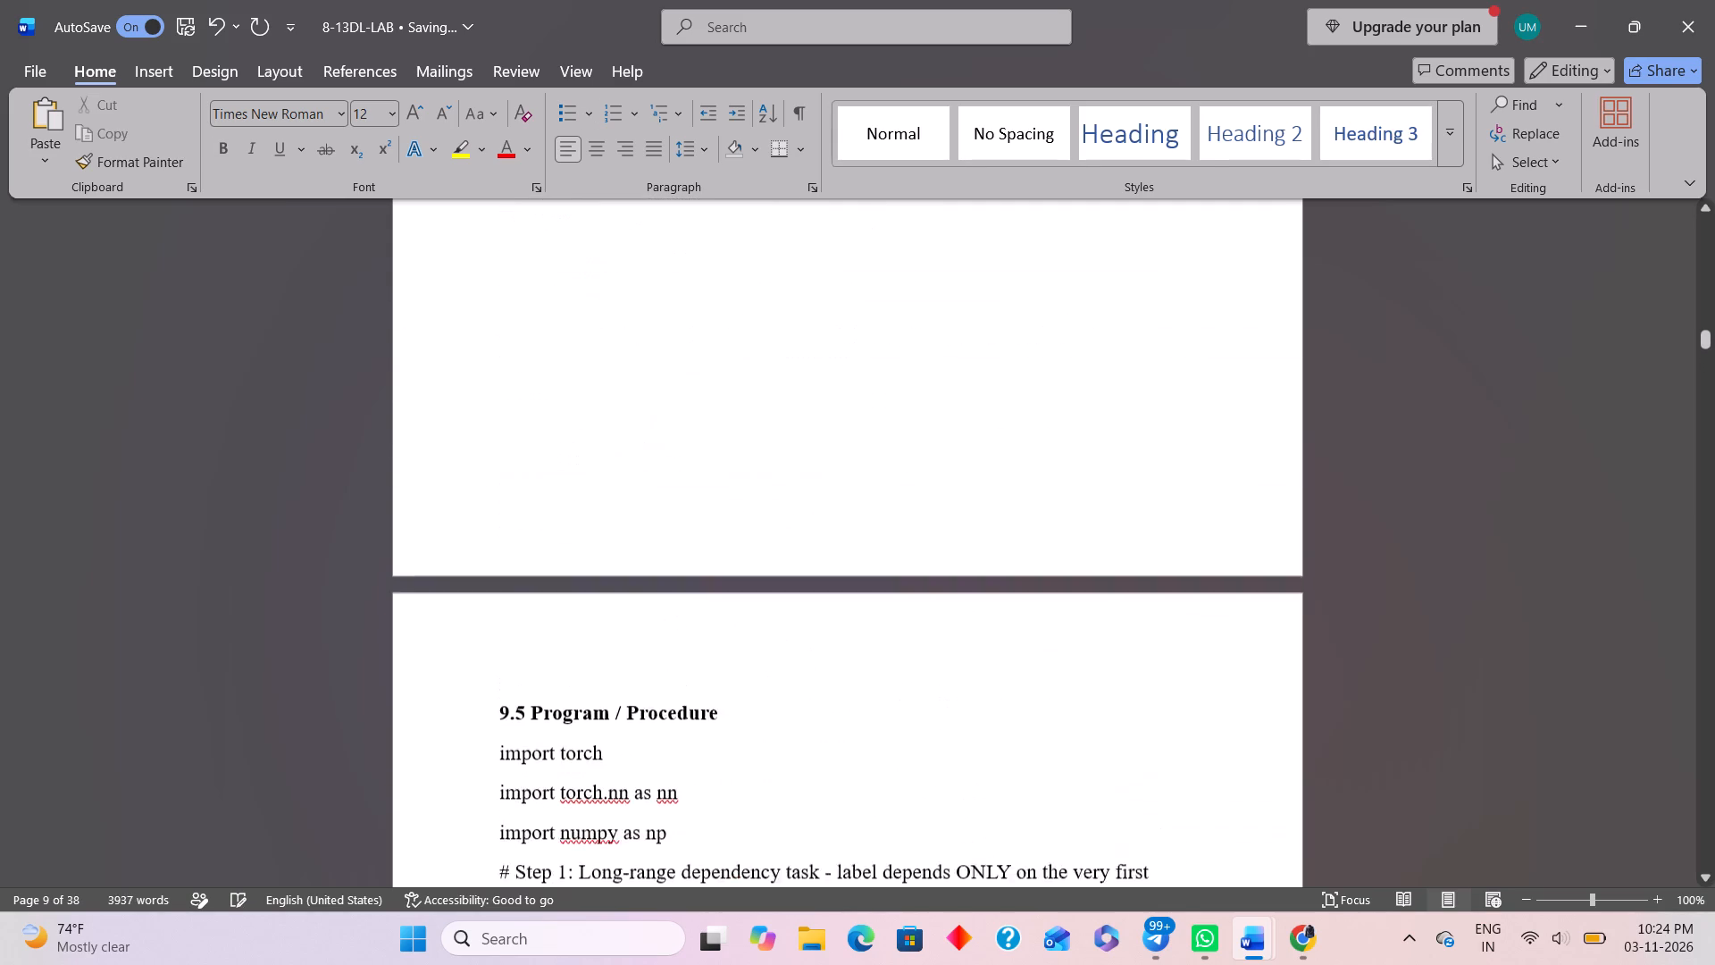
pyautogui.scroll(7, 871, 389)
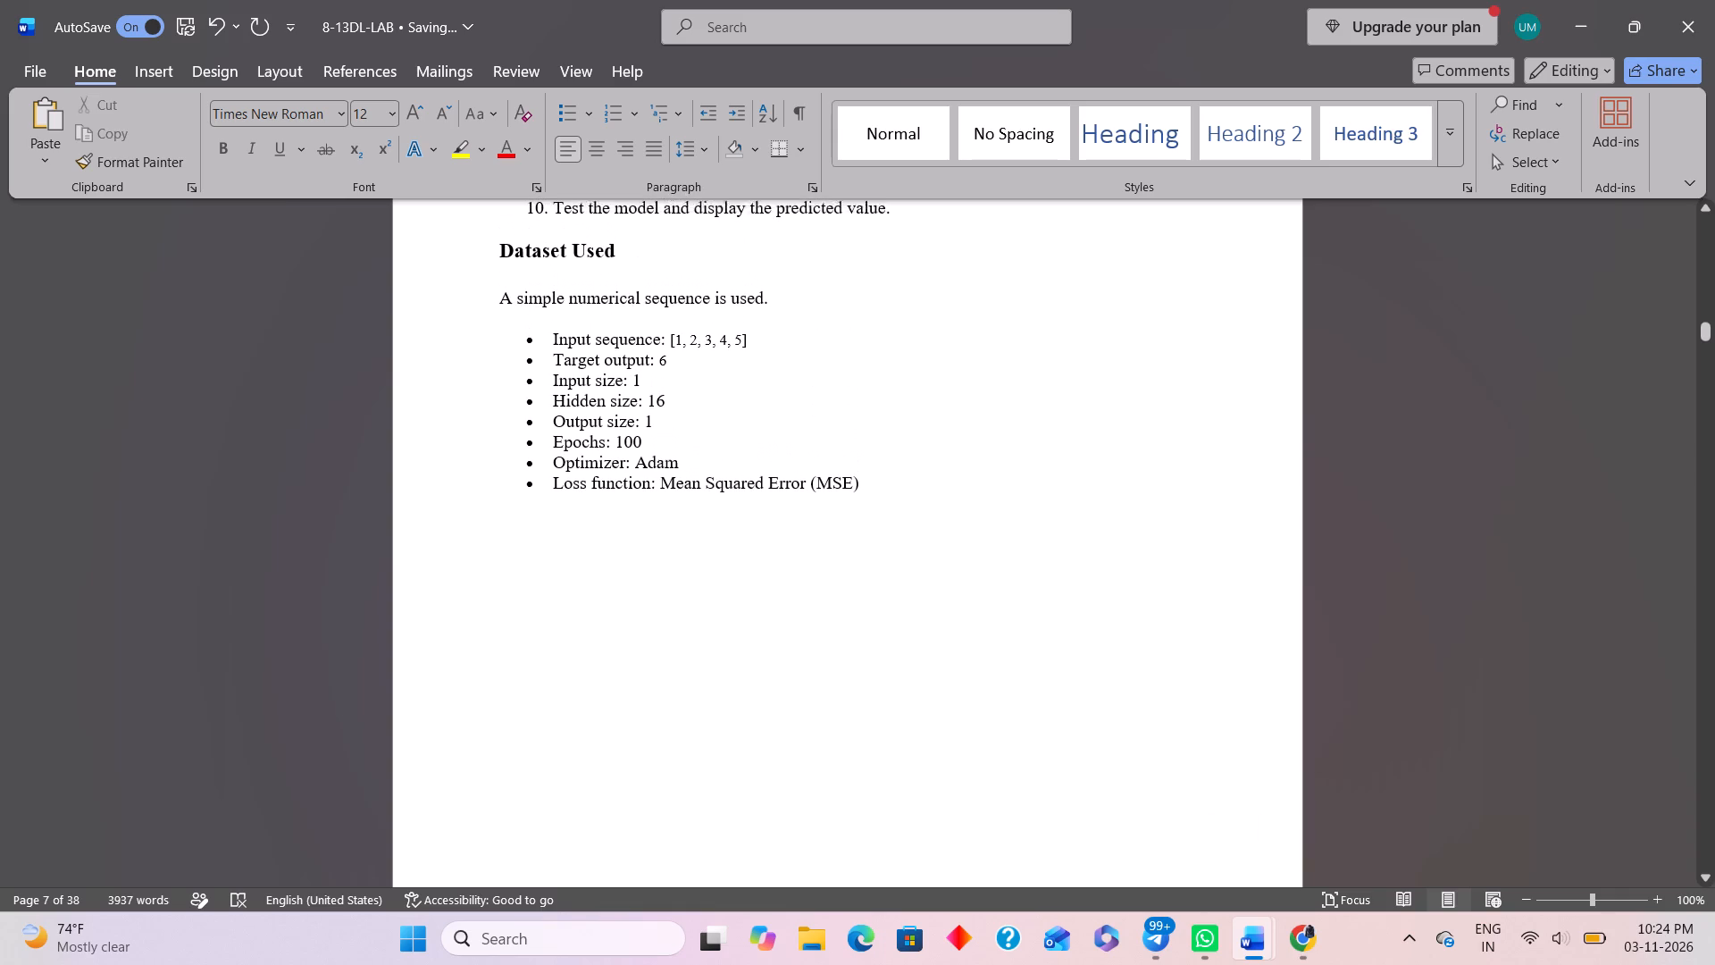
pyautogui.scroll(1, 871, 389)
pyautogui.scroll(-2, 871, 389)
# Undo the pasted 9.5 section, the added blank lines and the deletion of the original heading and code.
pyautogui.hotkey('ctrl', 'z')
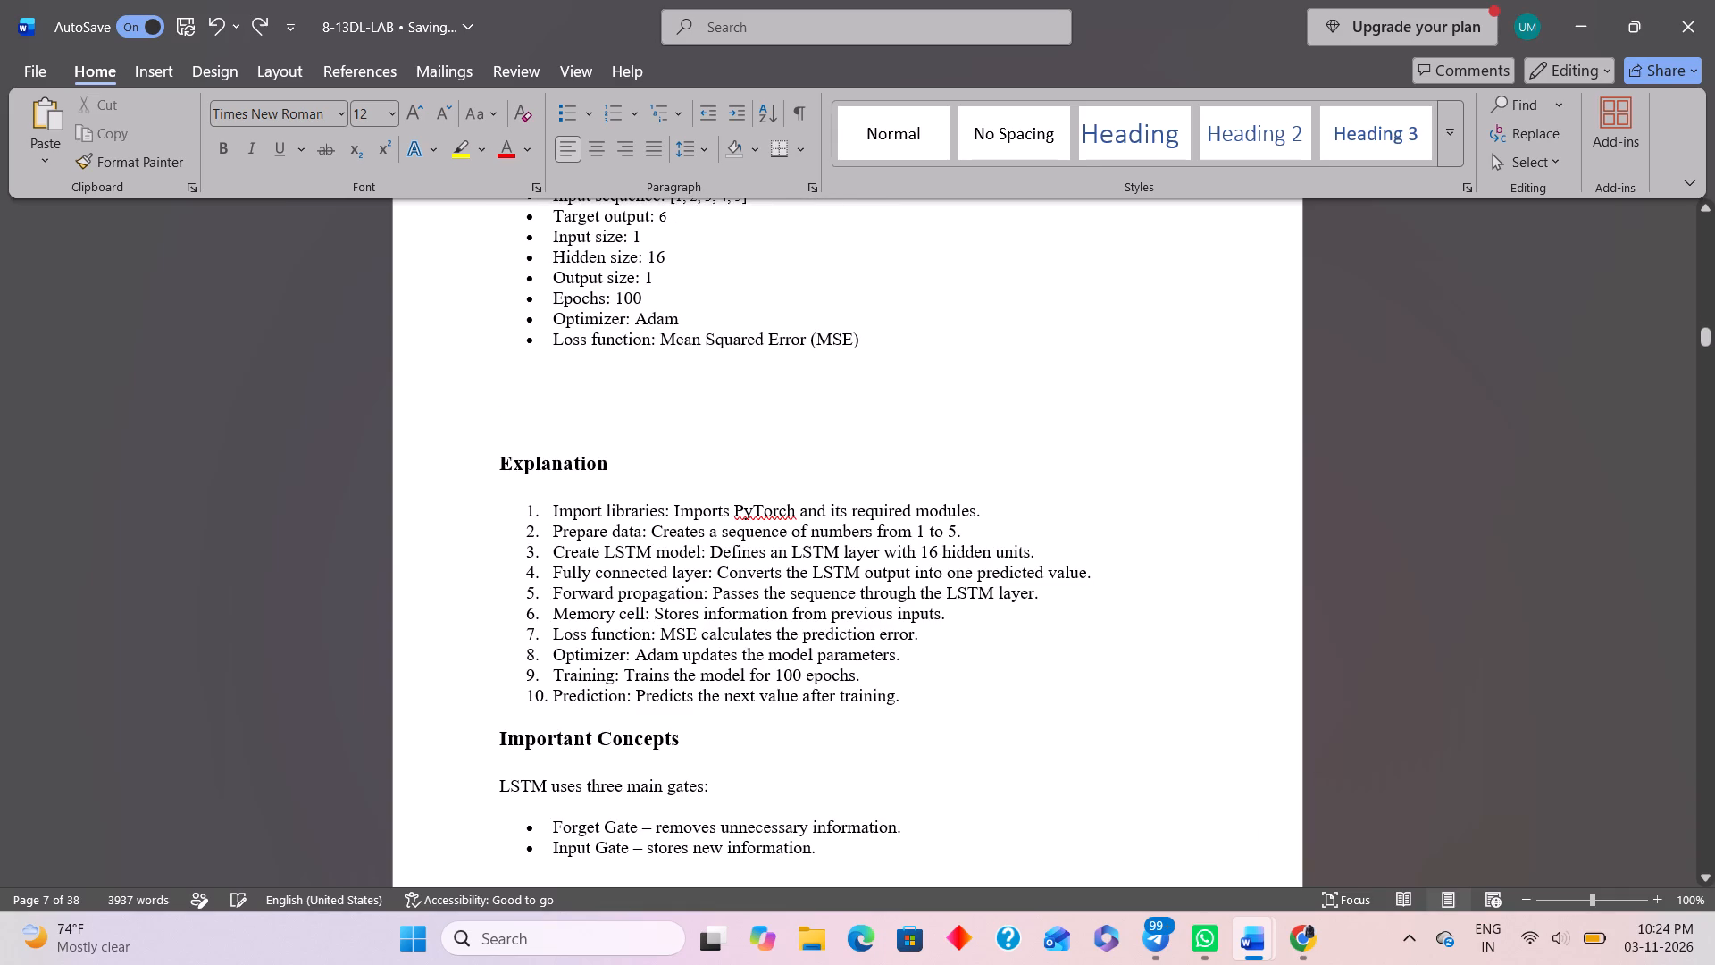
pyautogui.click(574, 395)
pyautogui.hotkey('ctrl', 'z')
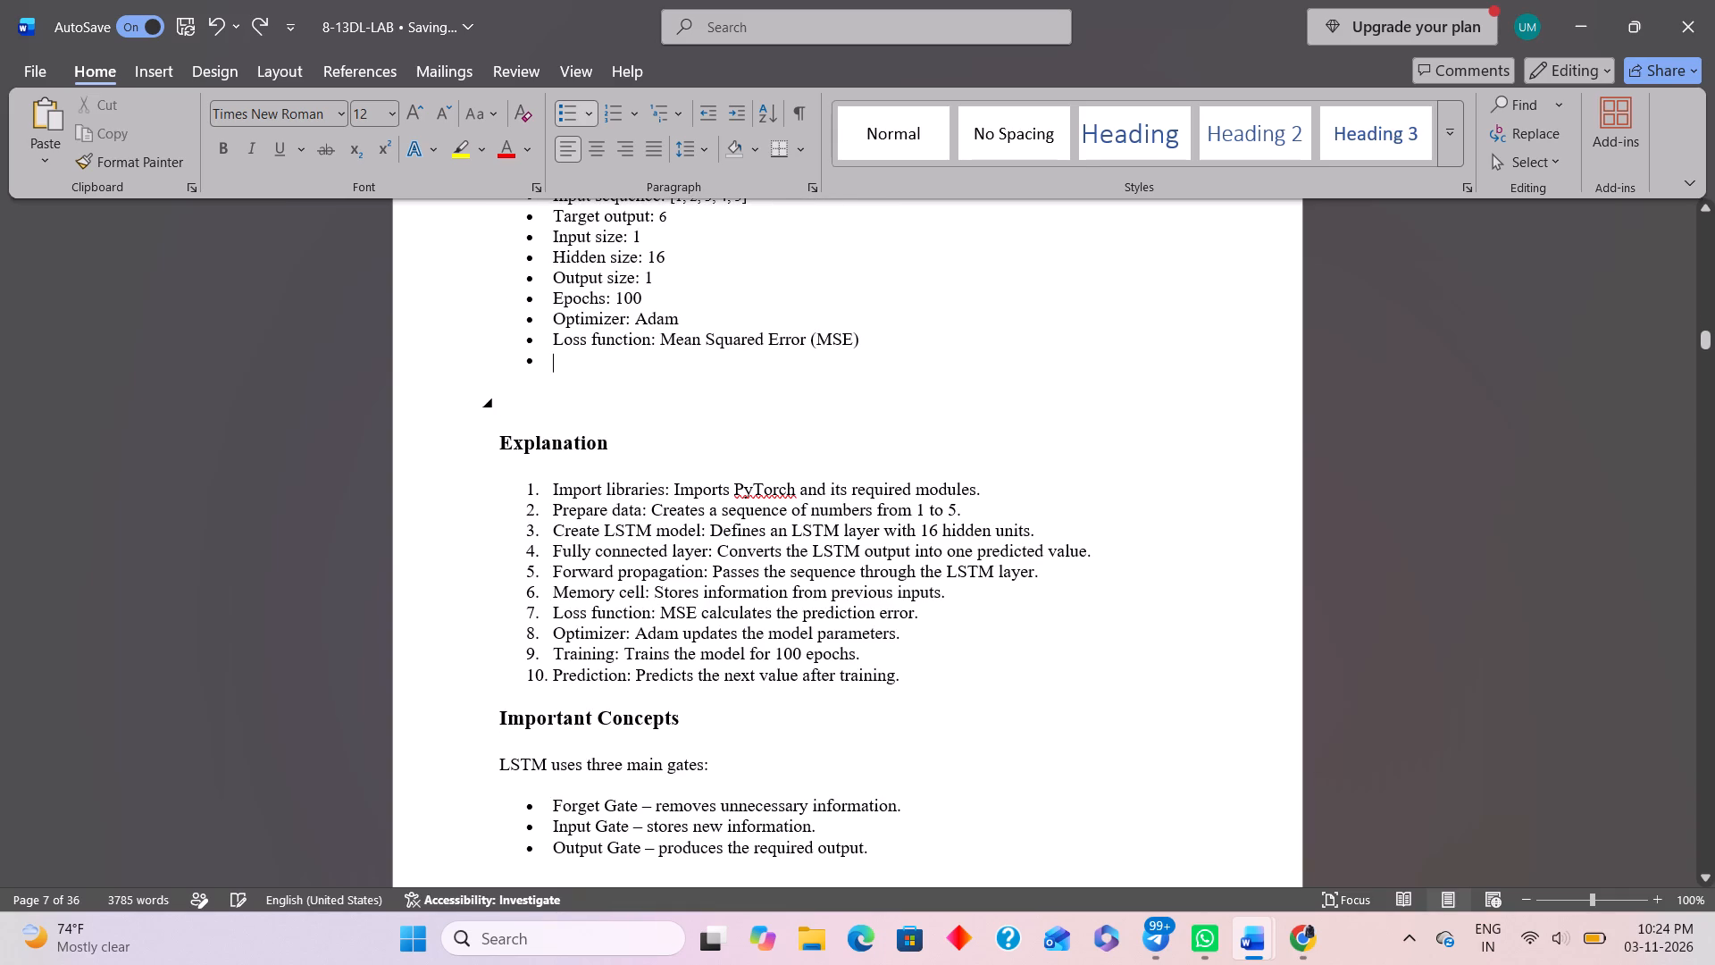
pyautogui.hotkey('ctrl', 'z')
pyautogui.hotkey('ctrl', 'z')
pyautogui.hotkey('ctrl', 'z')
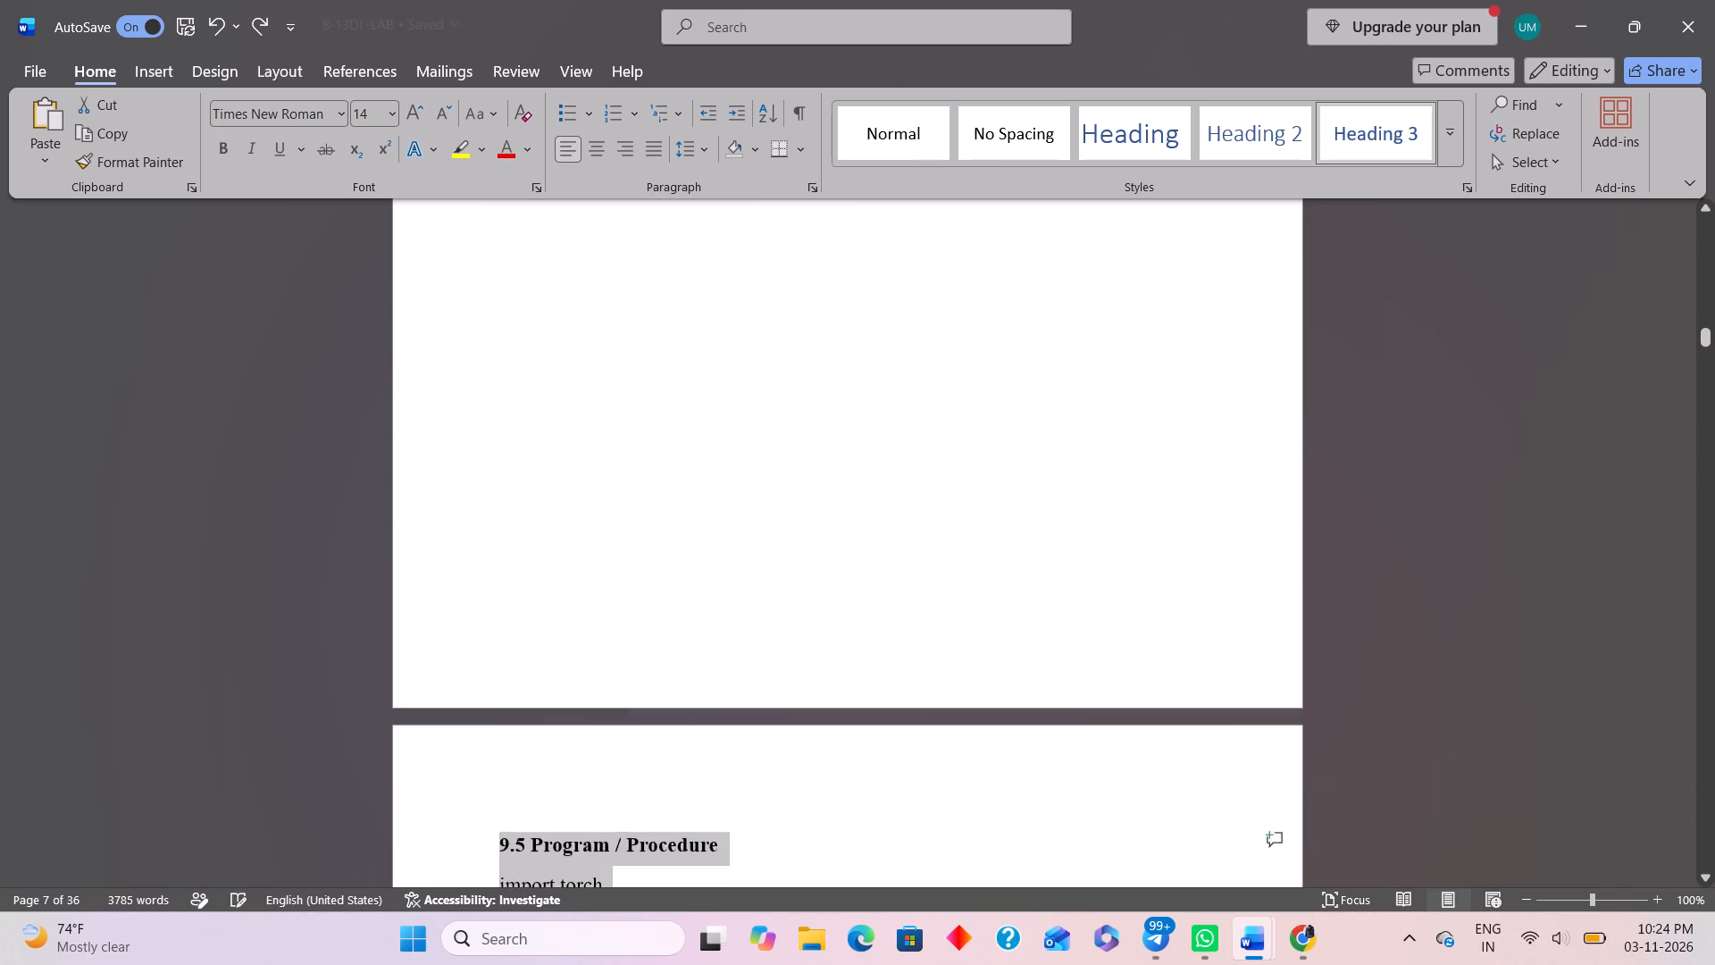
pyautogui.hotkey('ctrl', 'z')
# Copy the 9.5 Program / Procedure heading through the Step 1 comment, and paste it beneath the "Loss function: Mean Squared Error (MSE)" bullet.
pyautogui.keyDown('ctrl'); pyautogui.scroll(1, 574, 395); pyautogui.keyUp('ctrl')
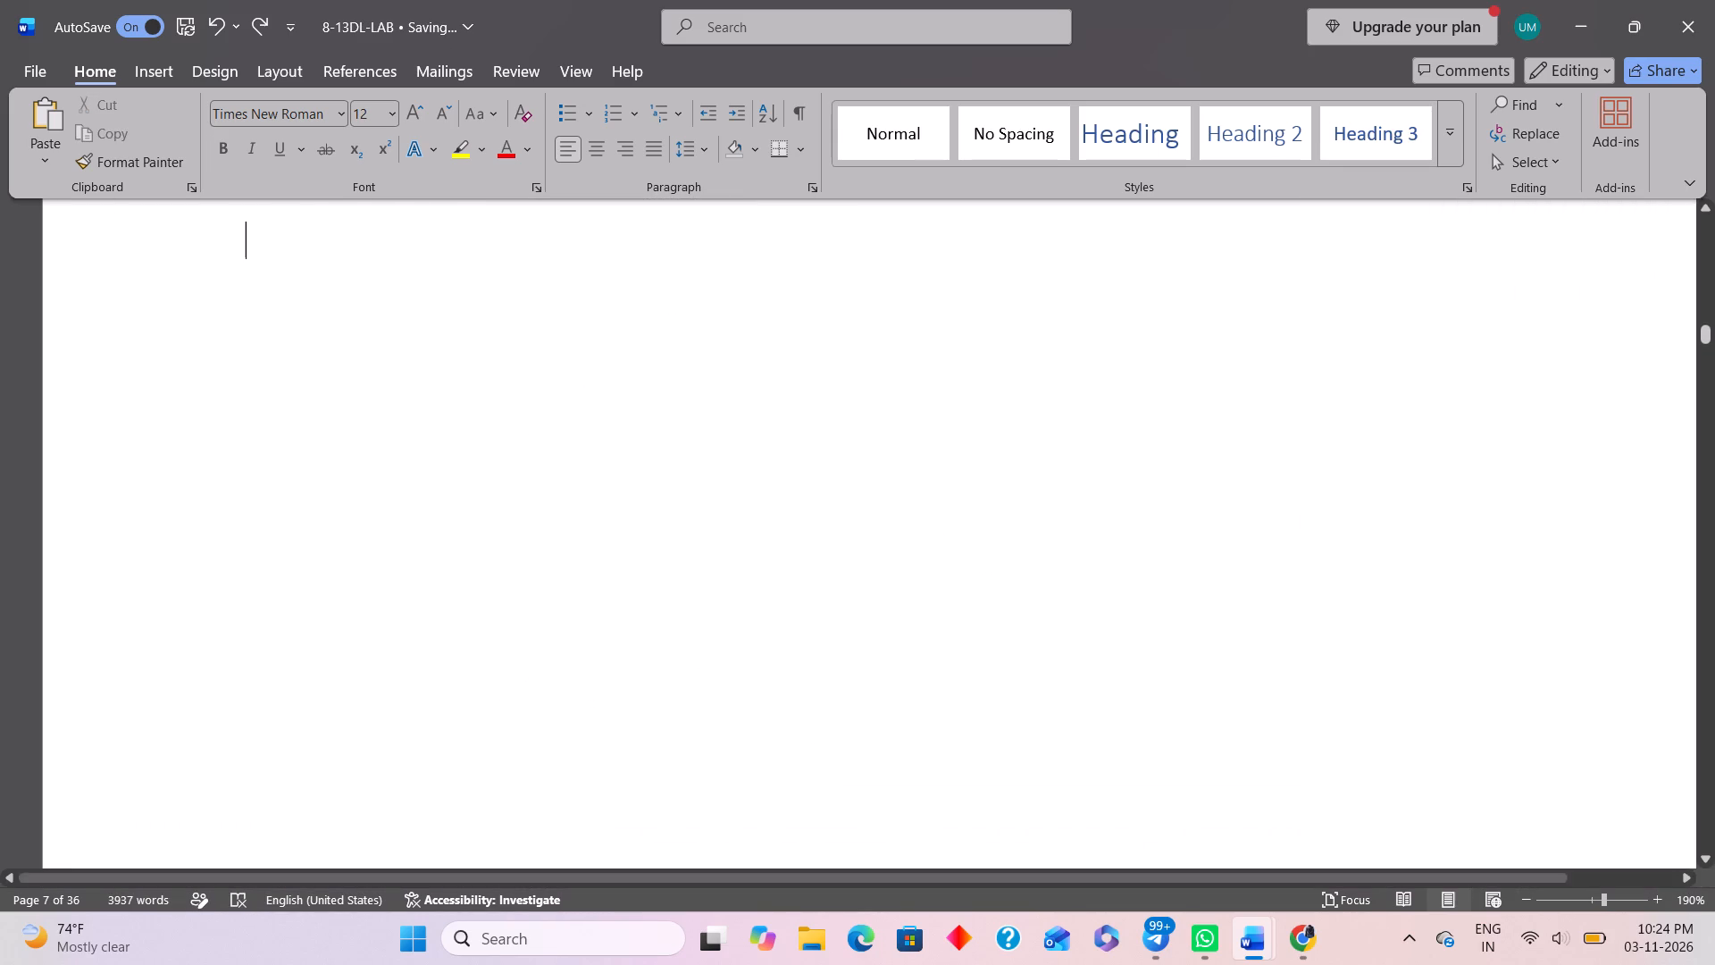
pyautogui.keyDown('ctrl'); pyautogui.scroll(1, 574, 395); pyautogui.keyUp('ctrl')
pyautogui.keyDown('ctrl'); pyautogui.scroll(-10, 574, 395); pyautogui.keyUp('ctrl')
pyautogui.scroll(2, 574, 395)
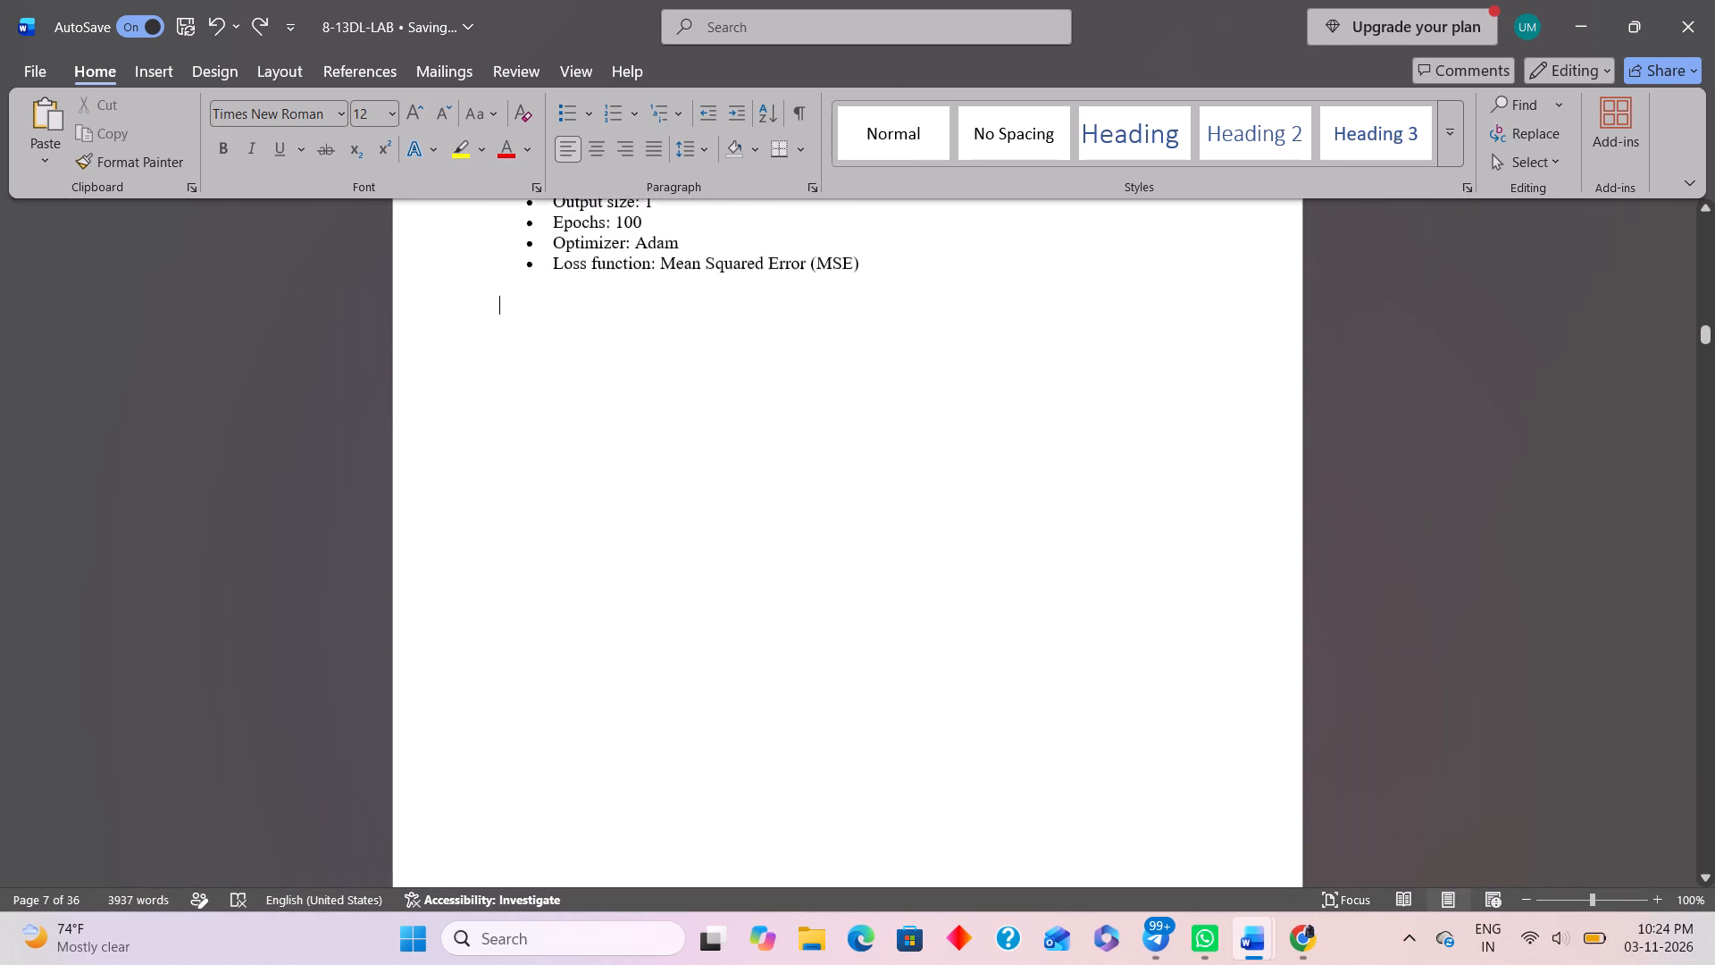
pyautogui.hscroll(1, 574, 395)
pyautogui.scroll(1, 574, 395)
pyautogui.scroll(-1, 574, 395)
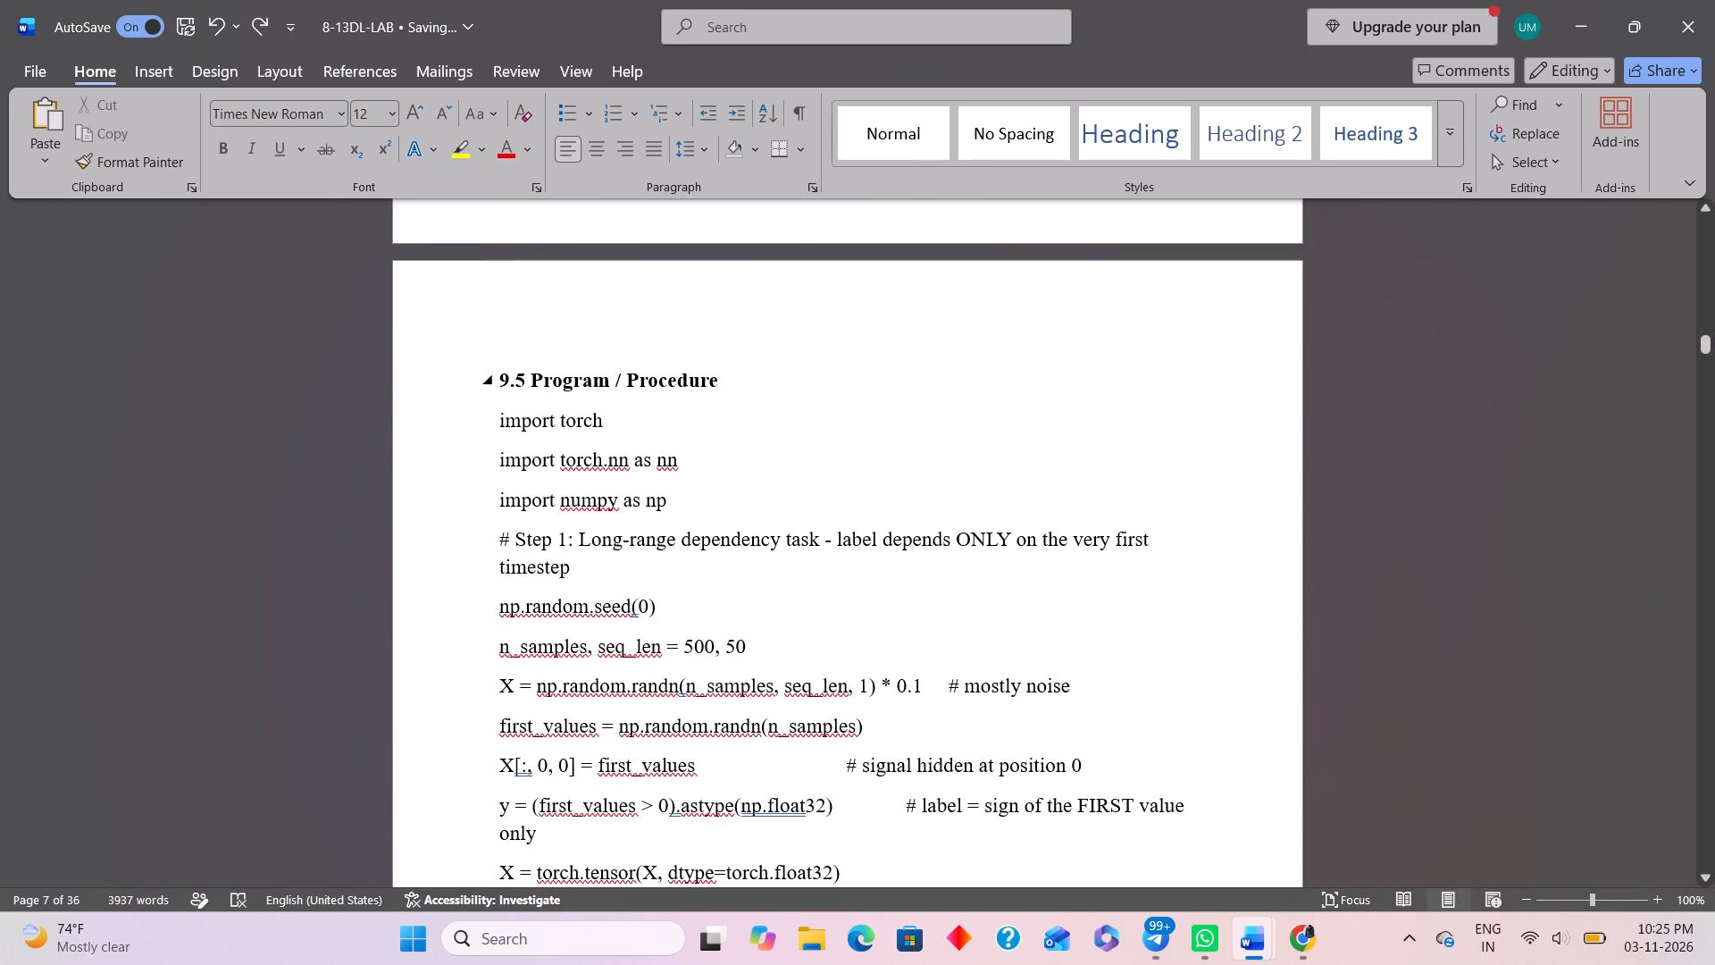
pyautogui.moveTo(590, 572); pyautogui.dragTo(477, 374)
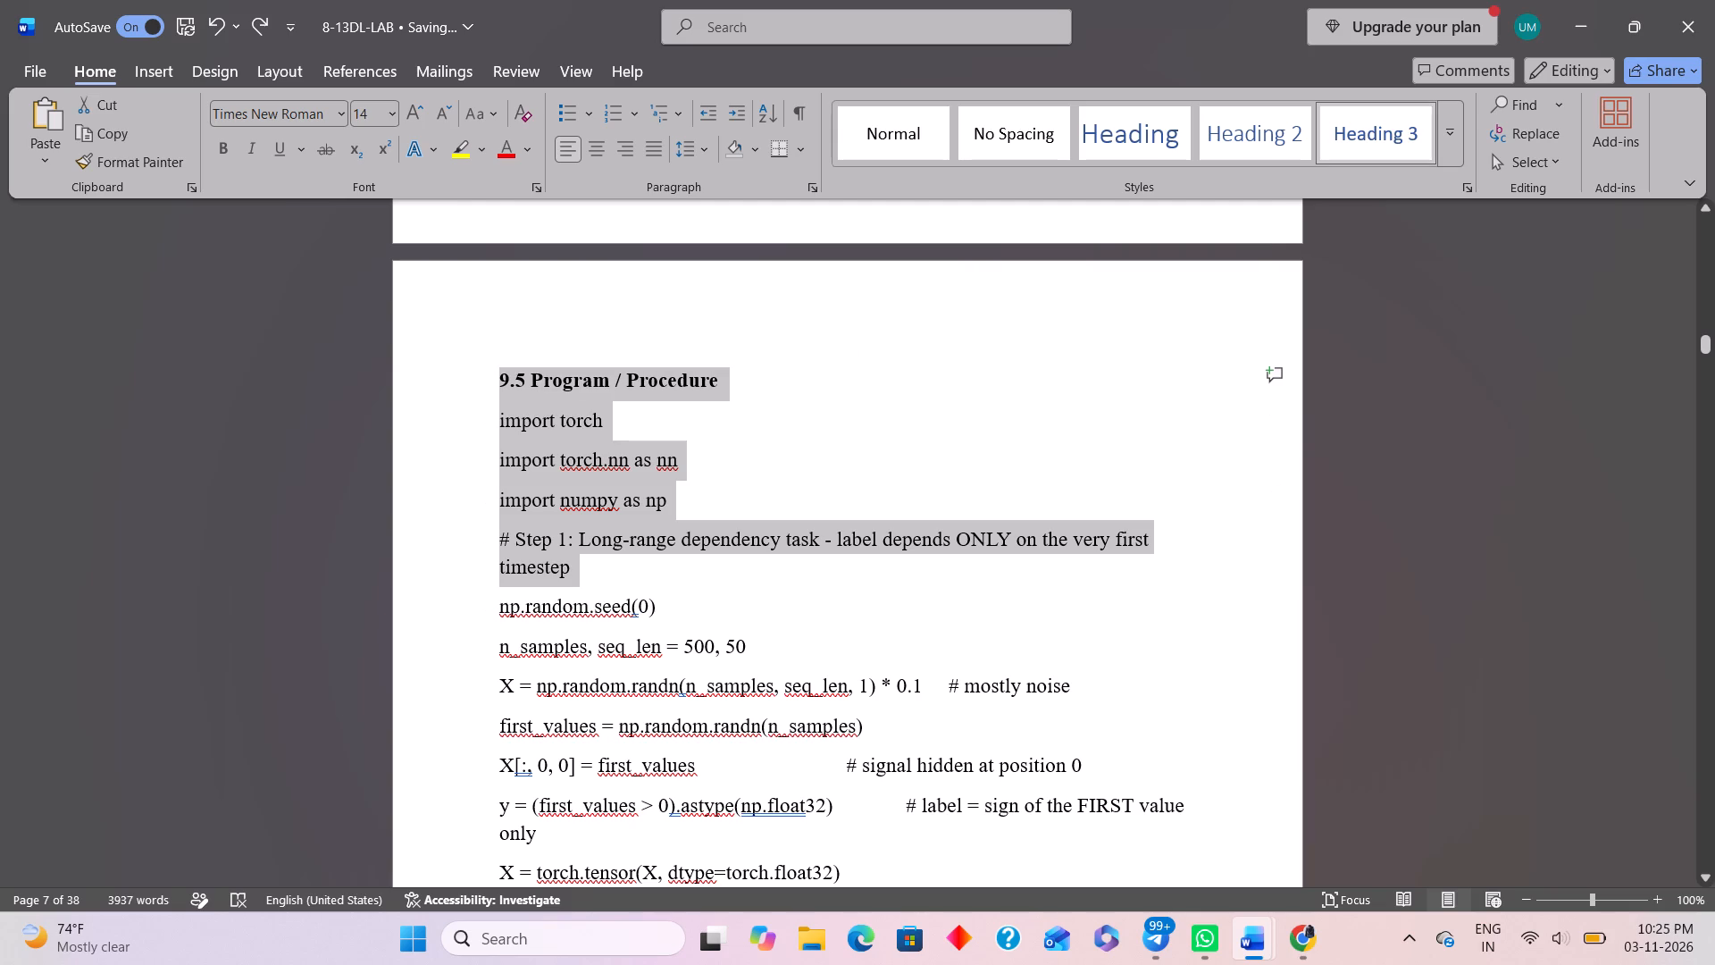
pyautogui.hotkey('ctrl', 'c')
pyautogui.click(686, 365)
pyautogui.scroll(1, 686, 365)
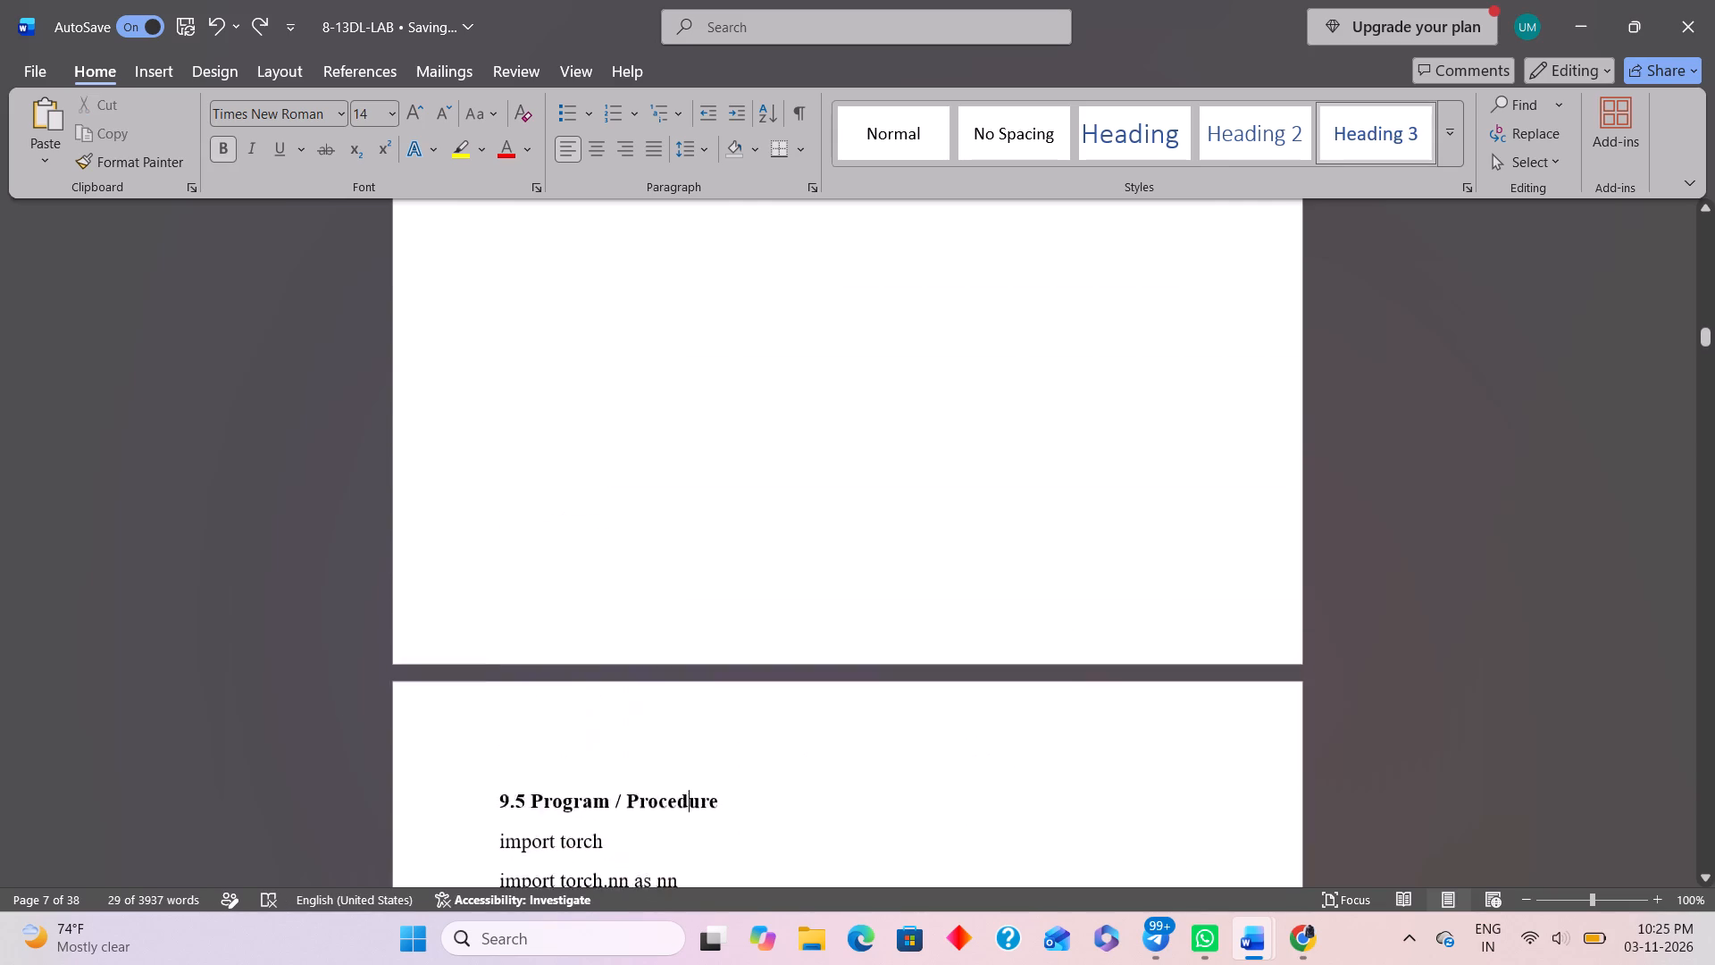
pyautogui.scroll(1, 686, 365)
pyautogui.click(898, 377)
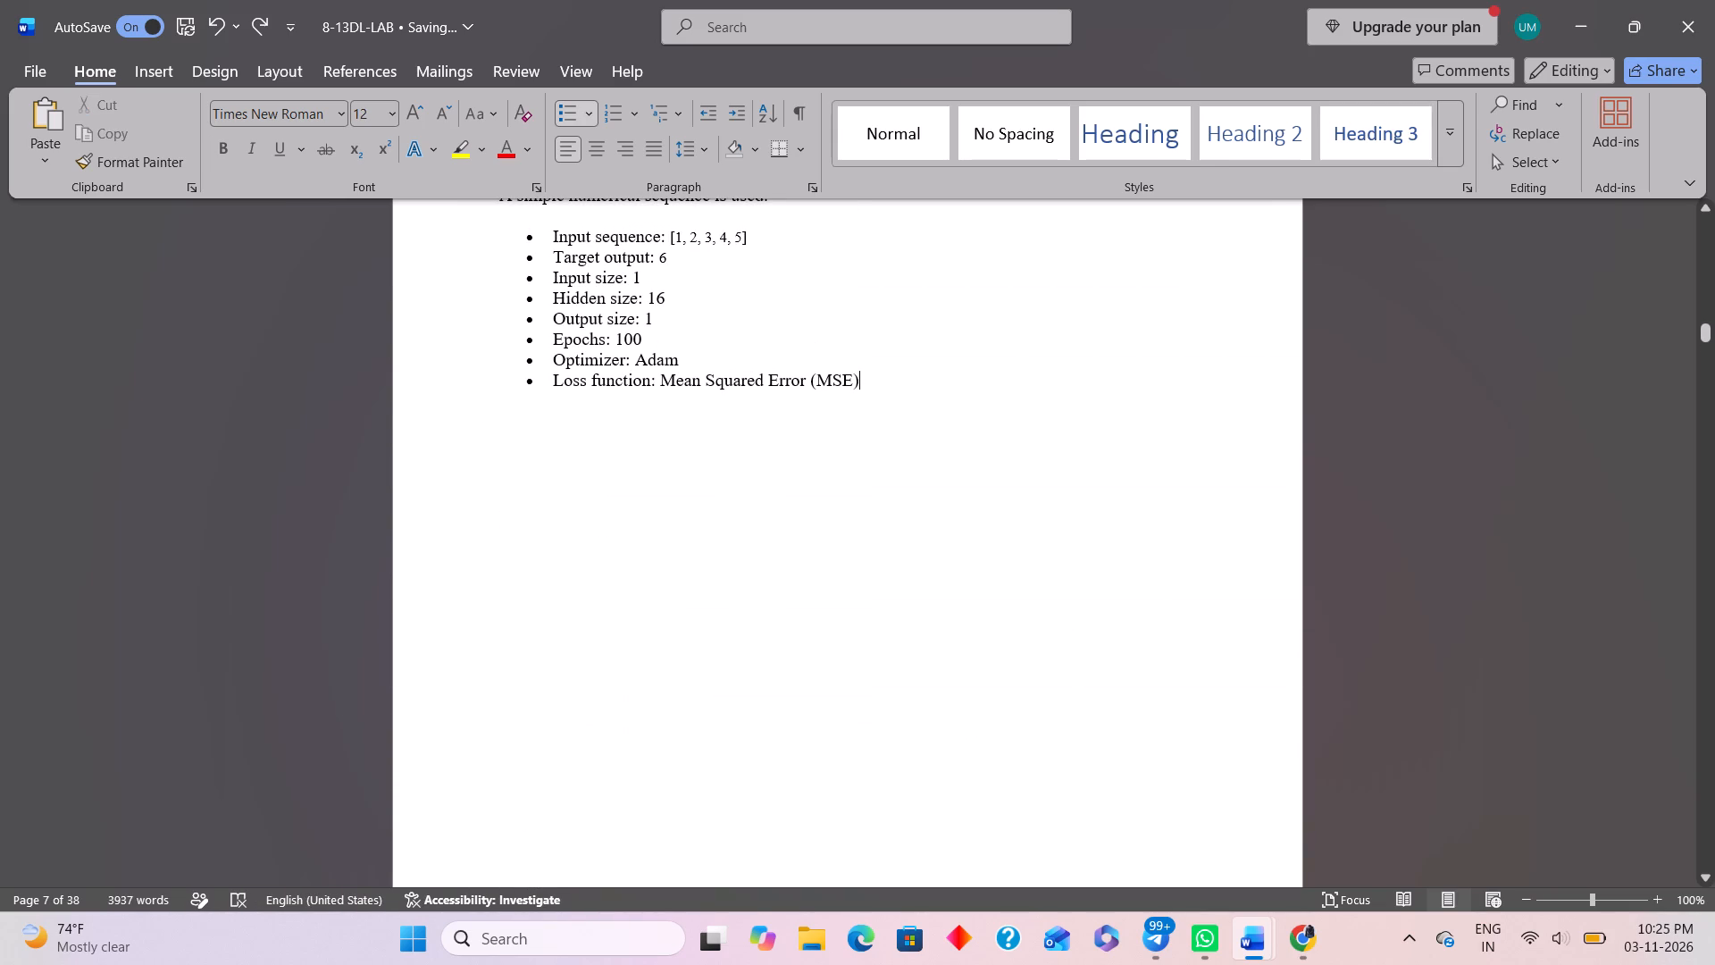
pyautogui.press('Return')
pyautogui.press('BackSpace')
pyautogui.hotkey('ctrl', 'v')
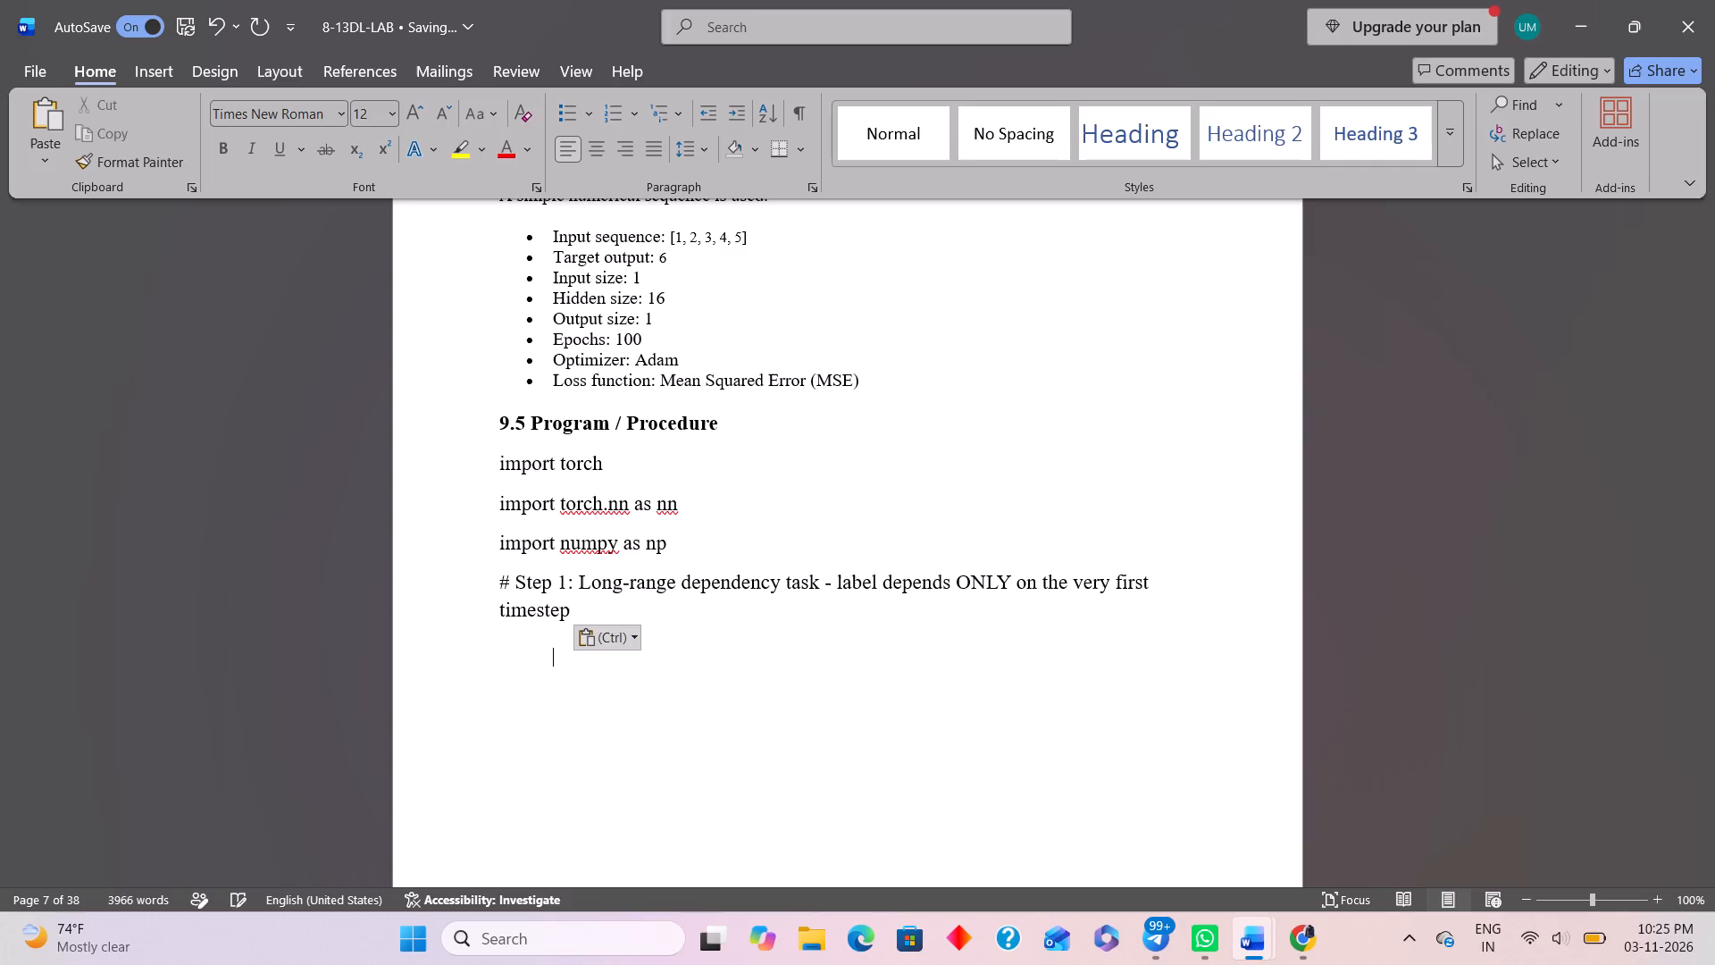
# Delete the original 9.5 heading, import lines and Step 1 comment that precede np.random.seed(0).
pyautogui.scroll(-2, 1012, 415)
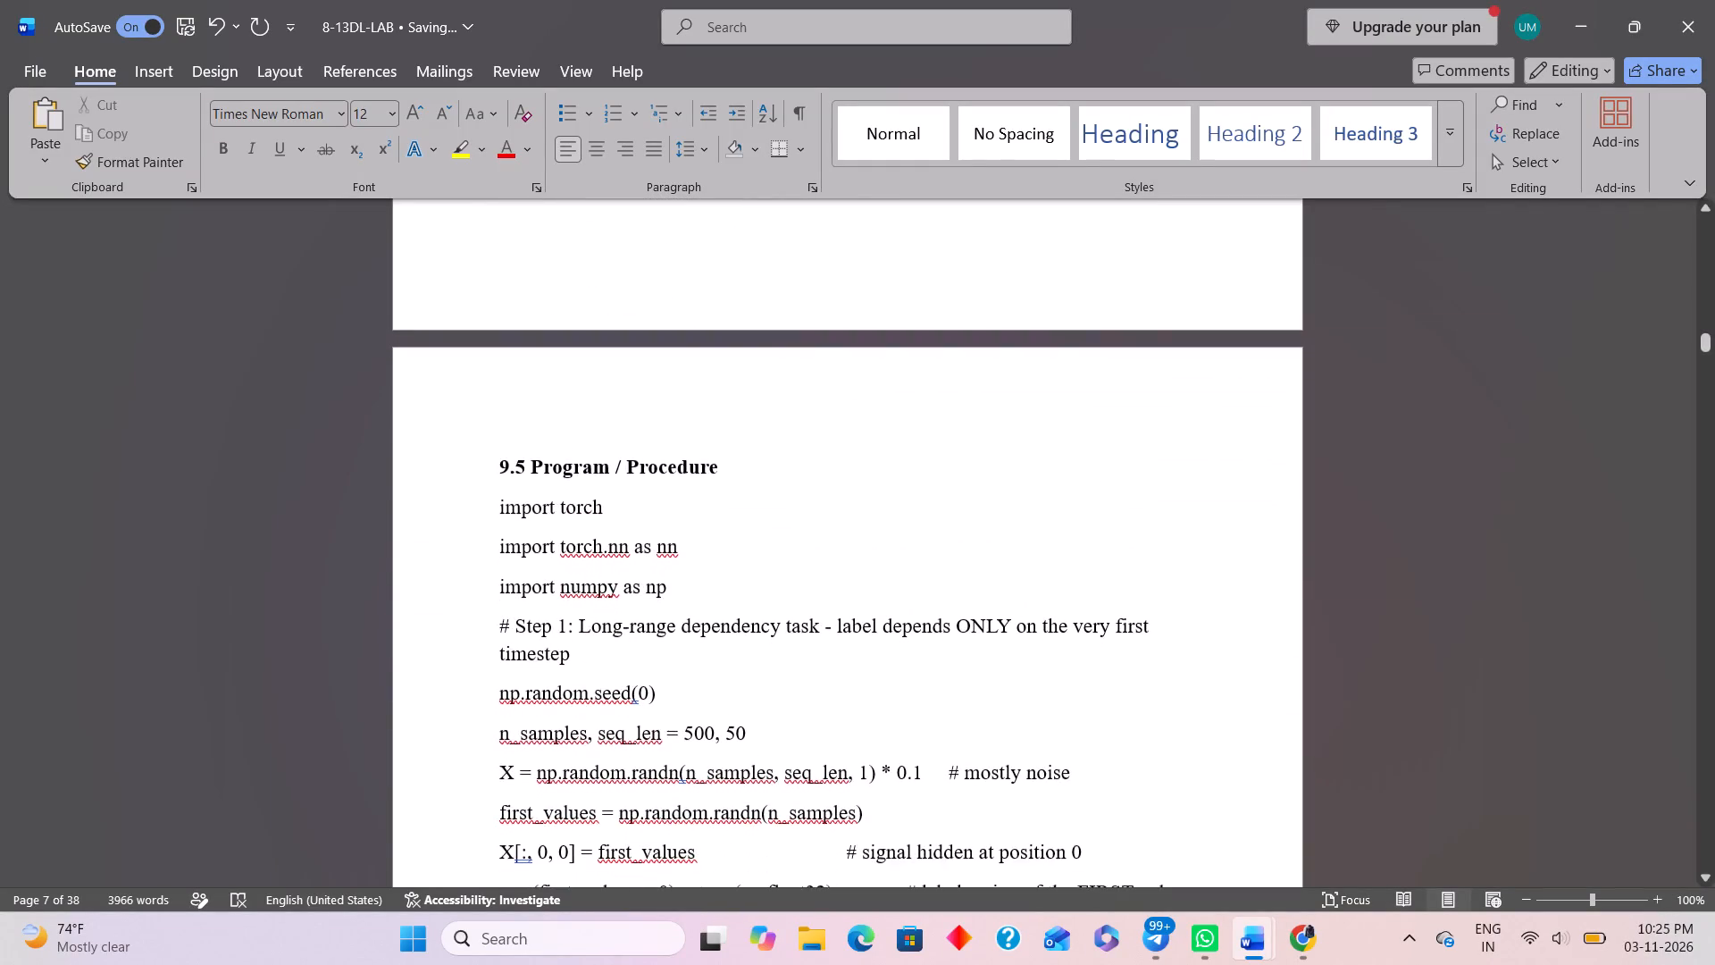
pyautogui.scroll(-1, 1012, 415)
pyautogui.moveTo(576, 622); pyautogui.dragTo(500, 436)
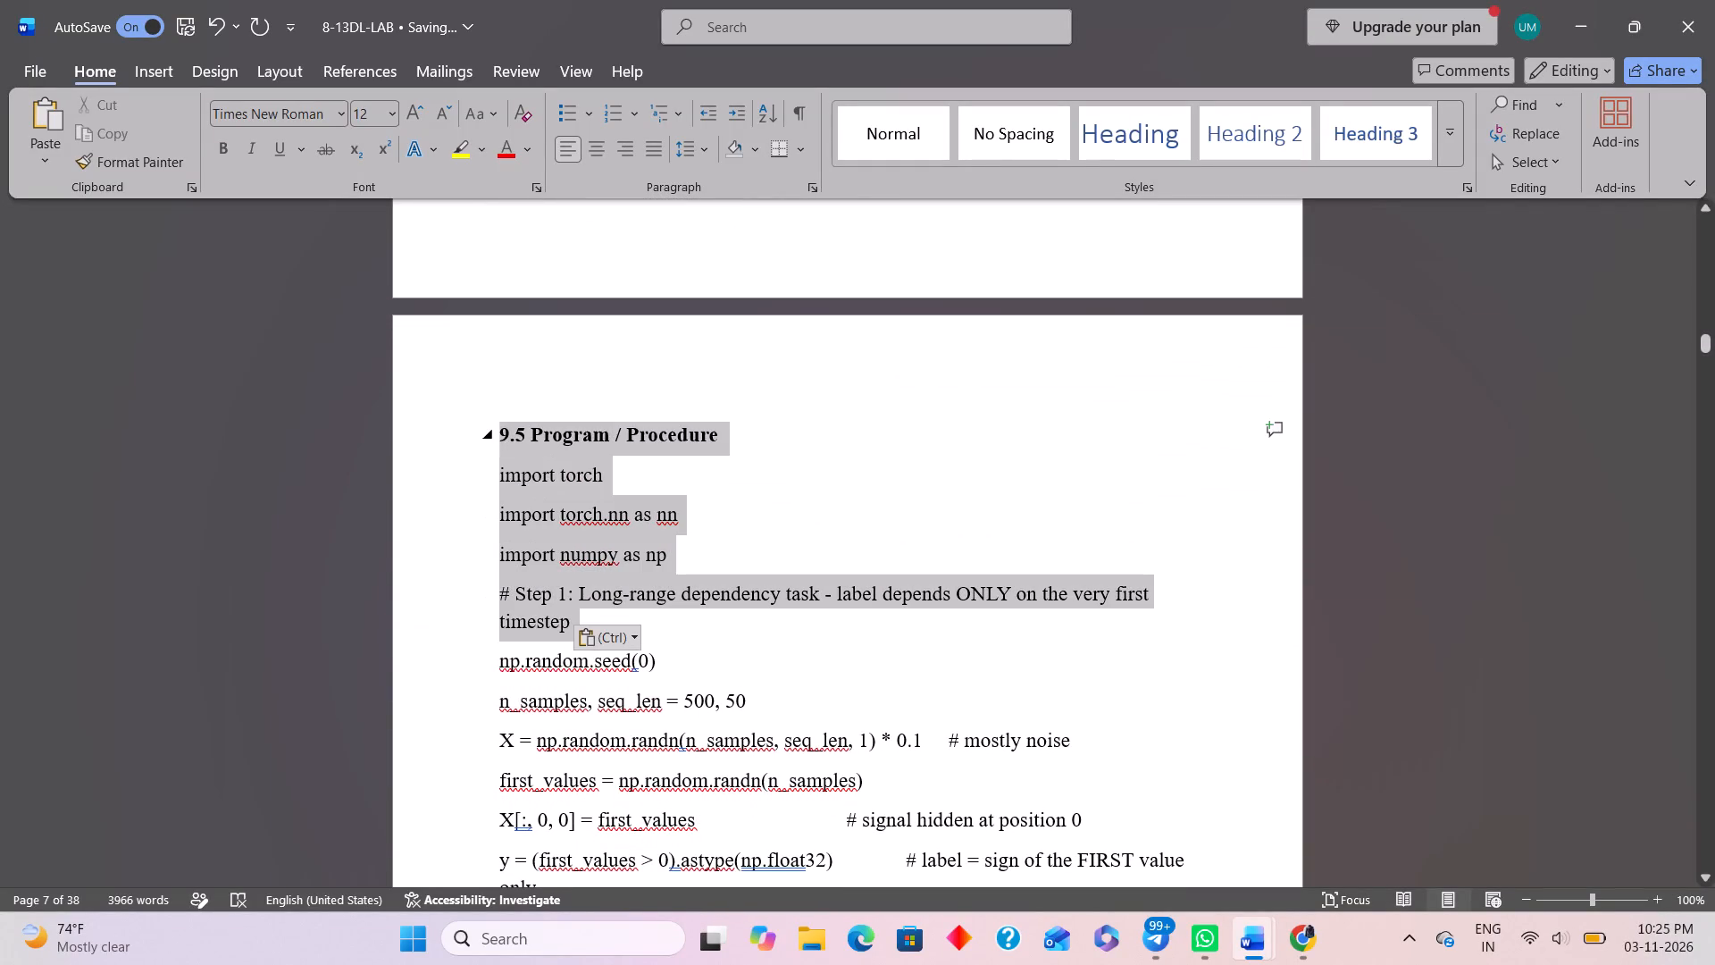
pyautogui.moveTo(500, 436); pyautogui.dragTo(499, 435)
pyautogui.press('BackSpace')
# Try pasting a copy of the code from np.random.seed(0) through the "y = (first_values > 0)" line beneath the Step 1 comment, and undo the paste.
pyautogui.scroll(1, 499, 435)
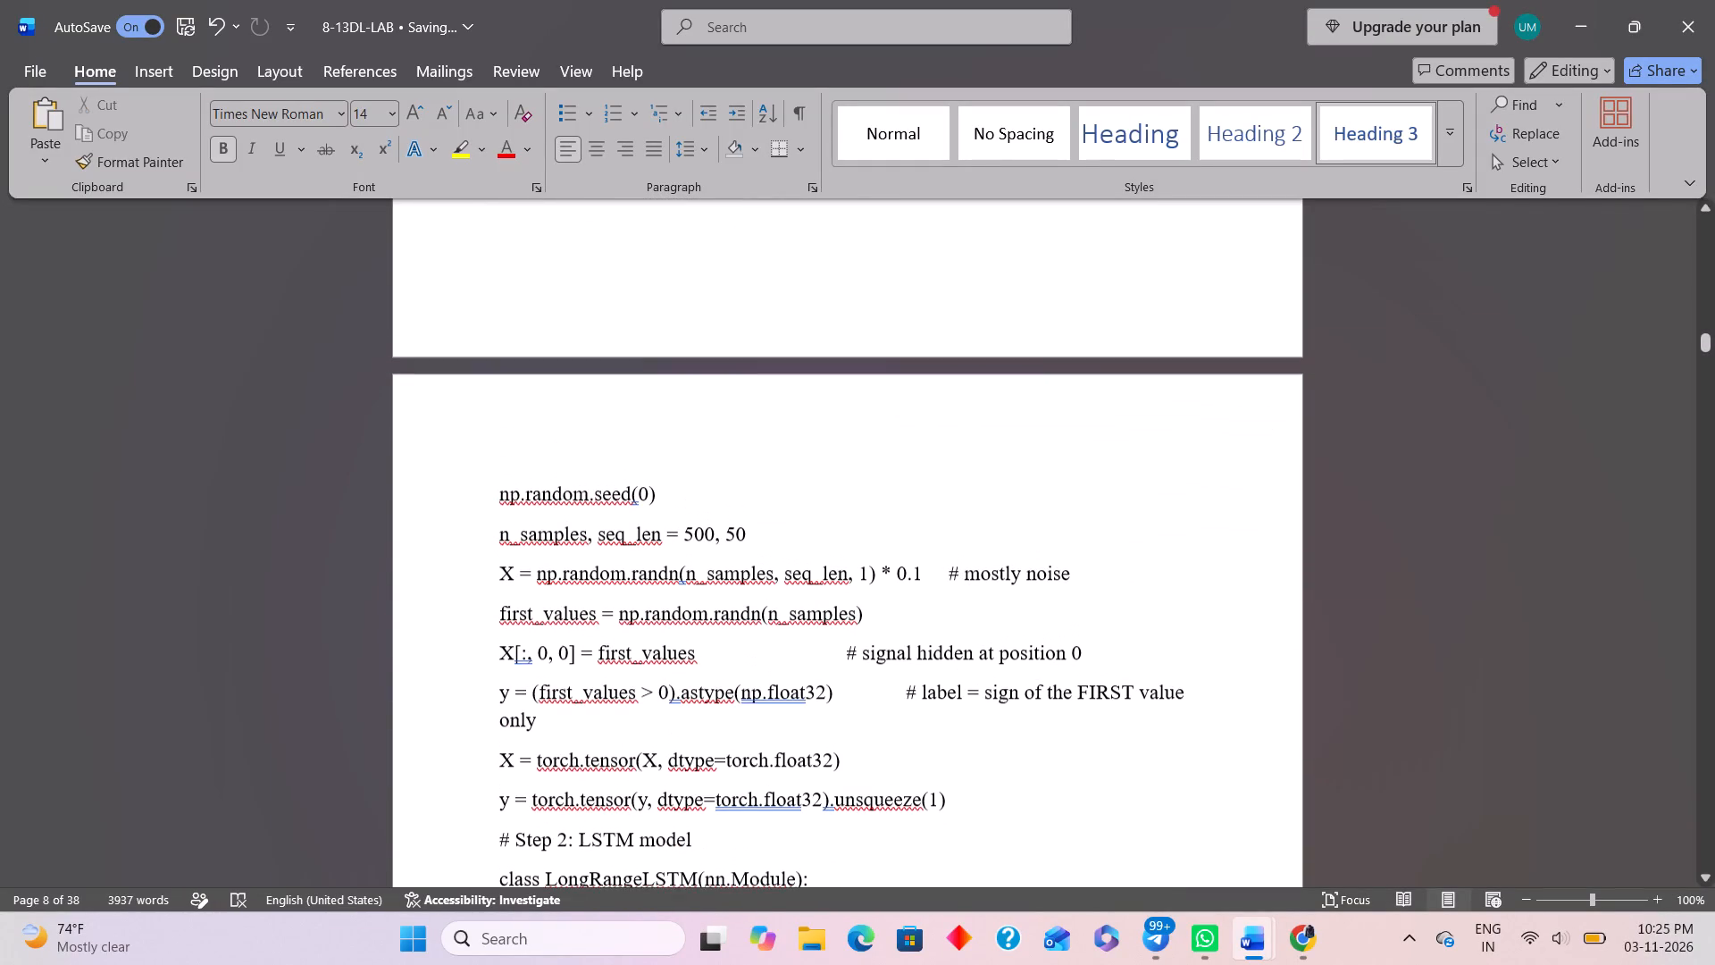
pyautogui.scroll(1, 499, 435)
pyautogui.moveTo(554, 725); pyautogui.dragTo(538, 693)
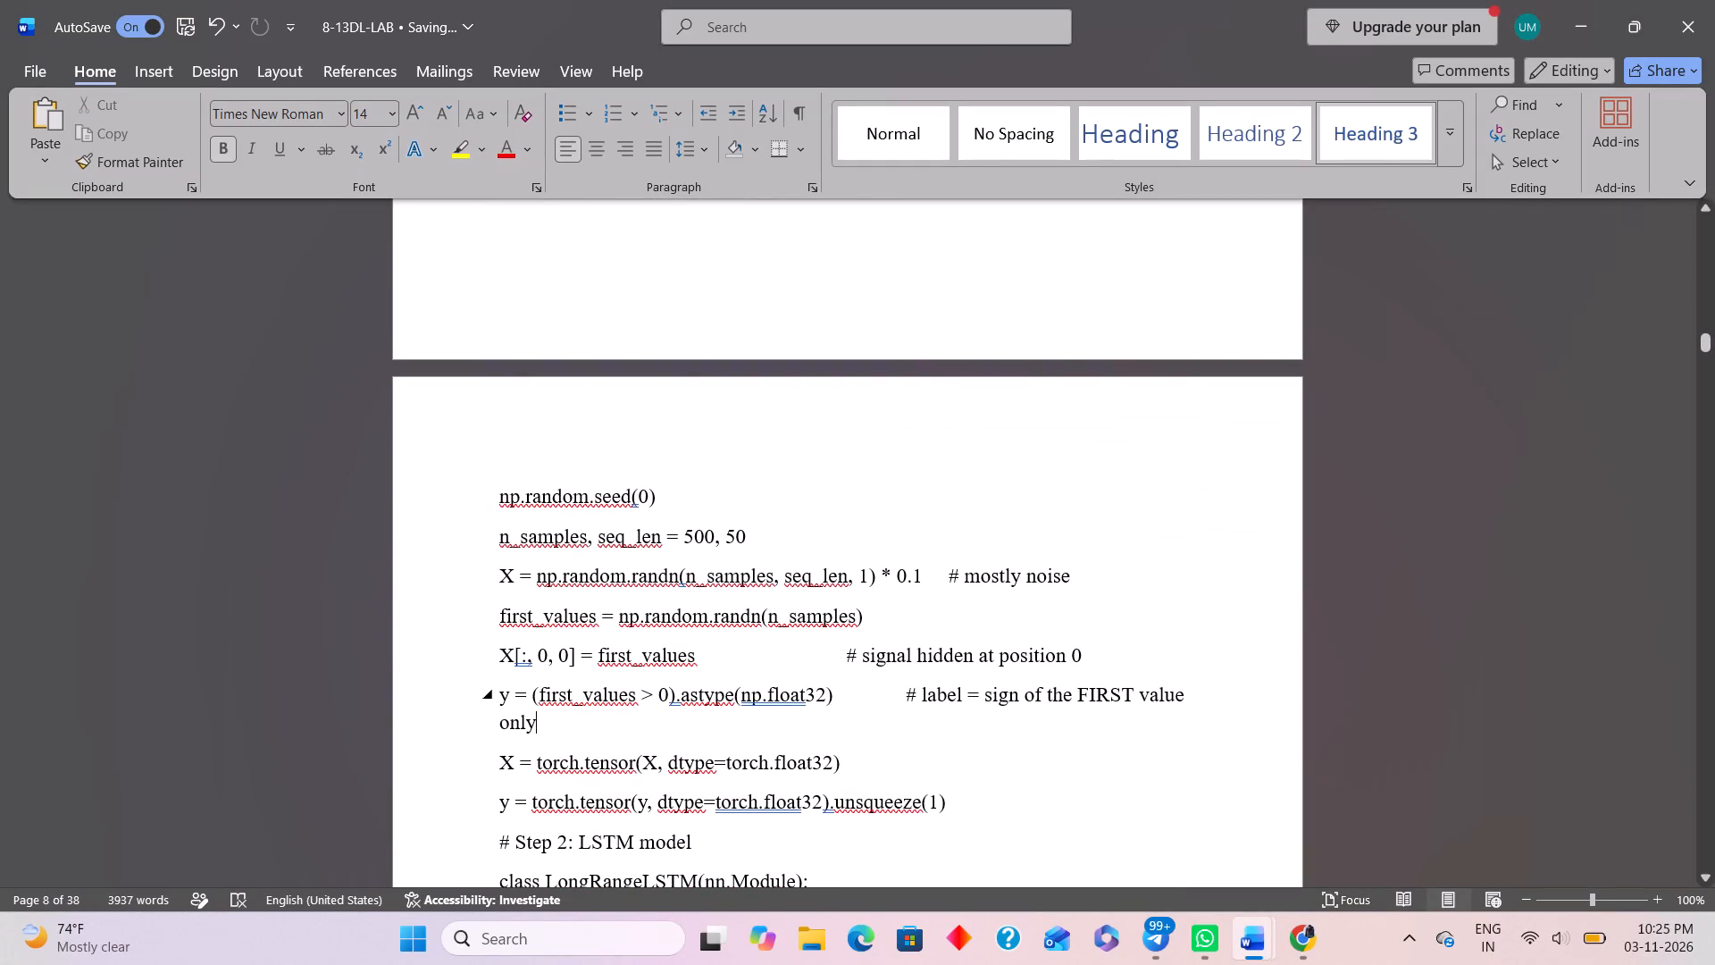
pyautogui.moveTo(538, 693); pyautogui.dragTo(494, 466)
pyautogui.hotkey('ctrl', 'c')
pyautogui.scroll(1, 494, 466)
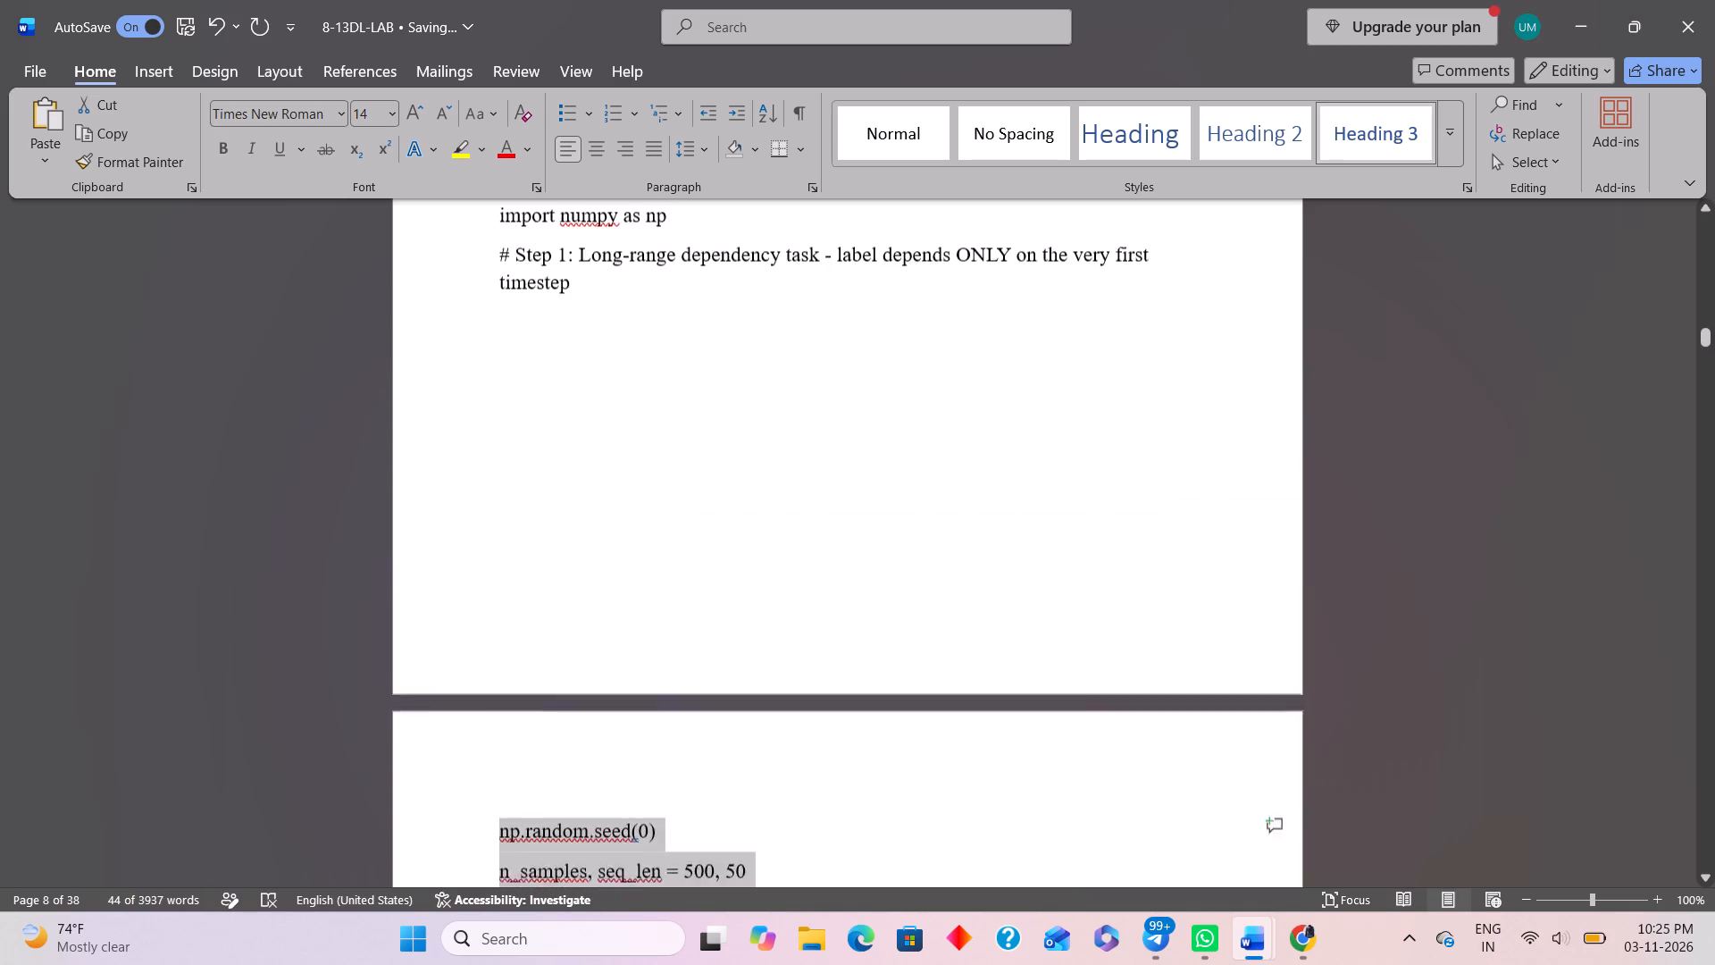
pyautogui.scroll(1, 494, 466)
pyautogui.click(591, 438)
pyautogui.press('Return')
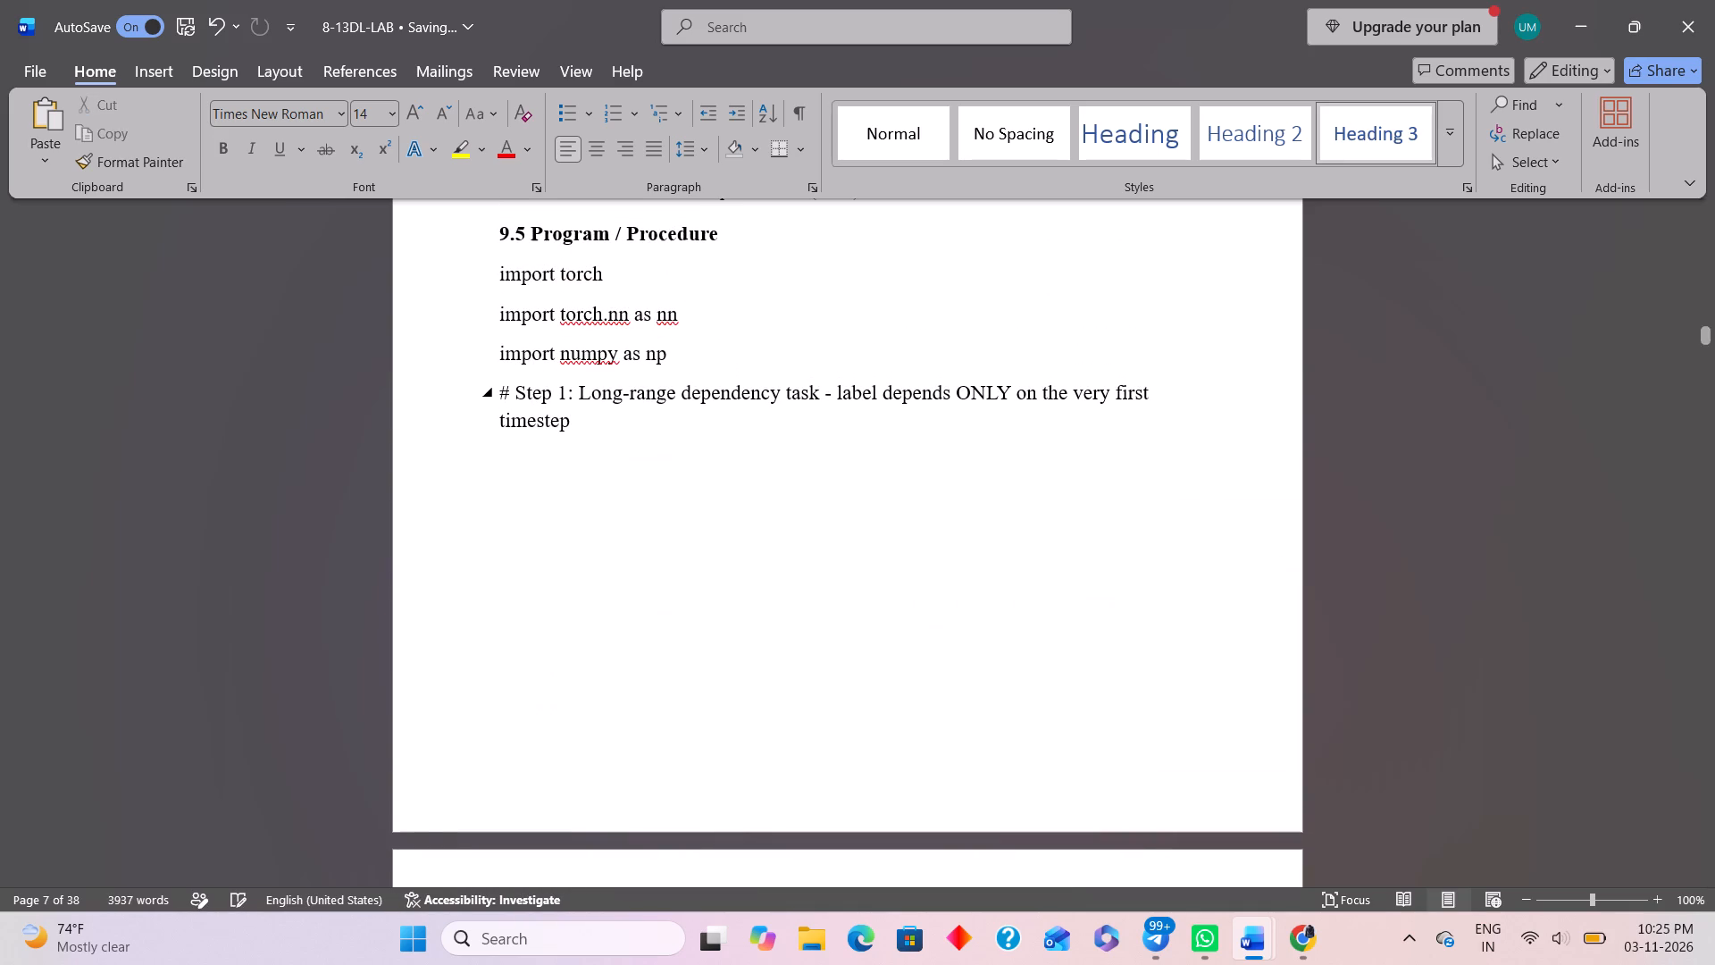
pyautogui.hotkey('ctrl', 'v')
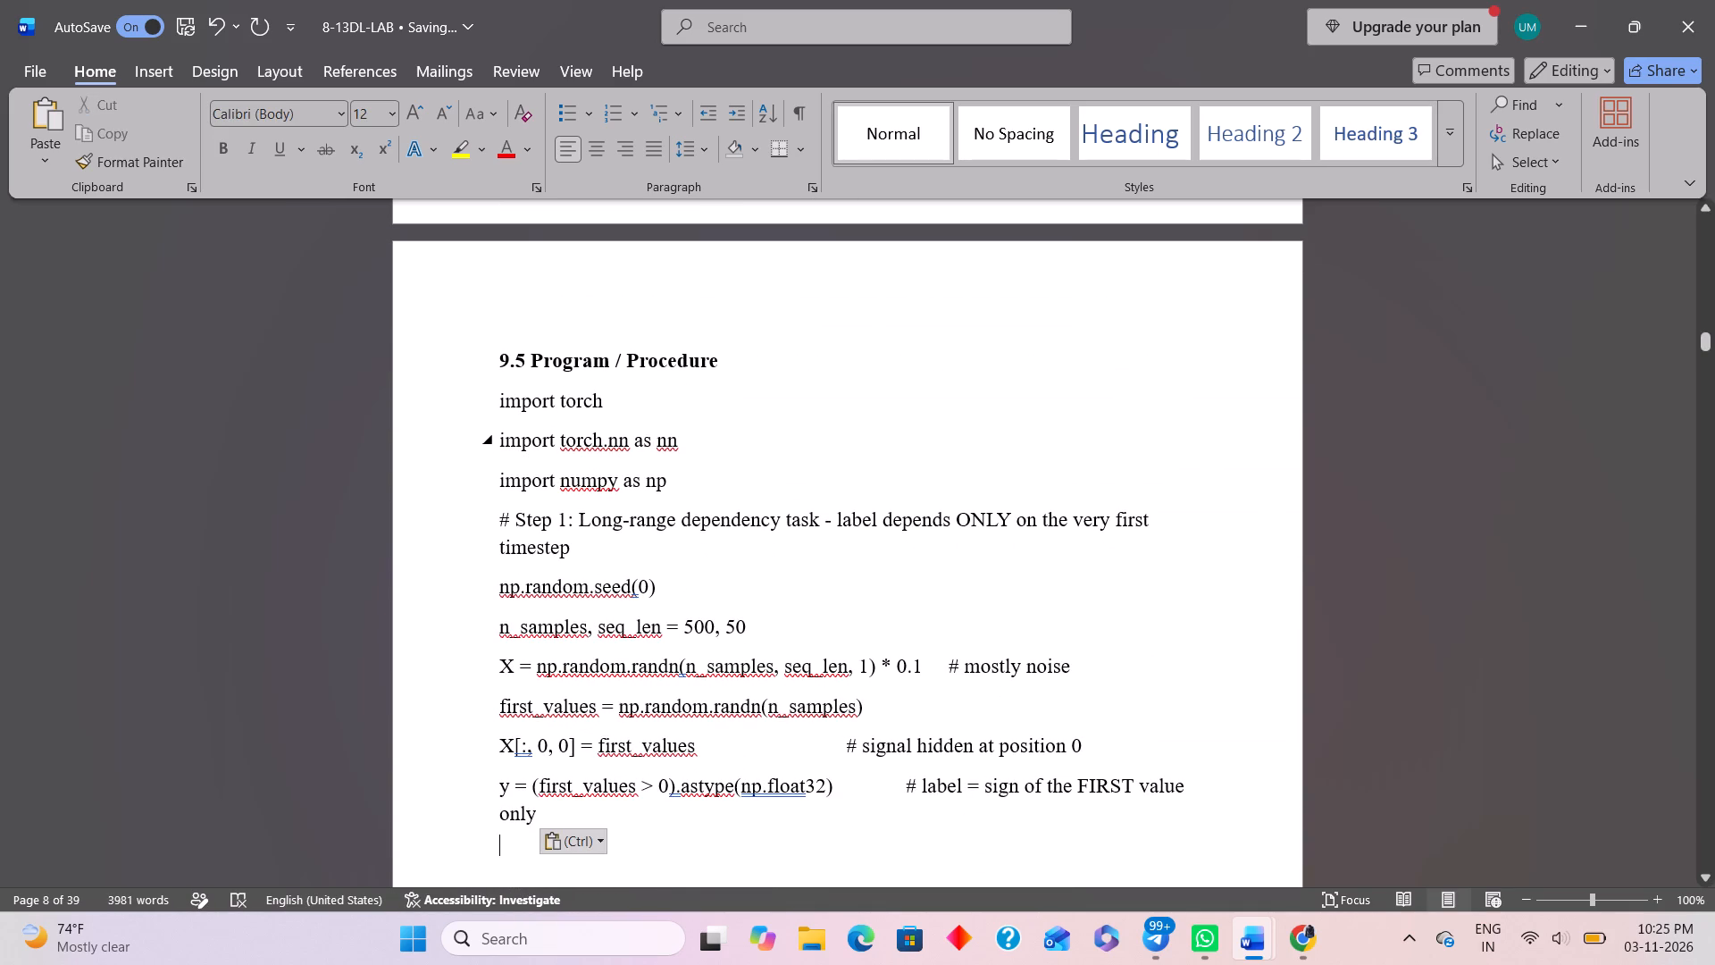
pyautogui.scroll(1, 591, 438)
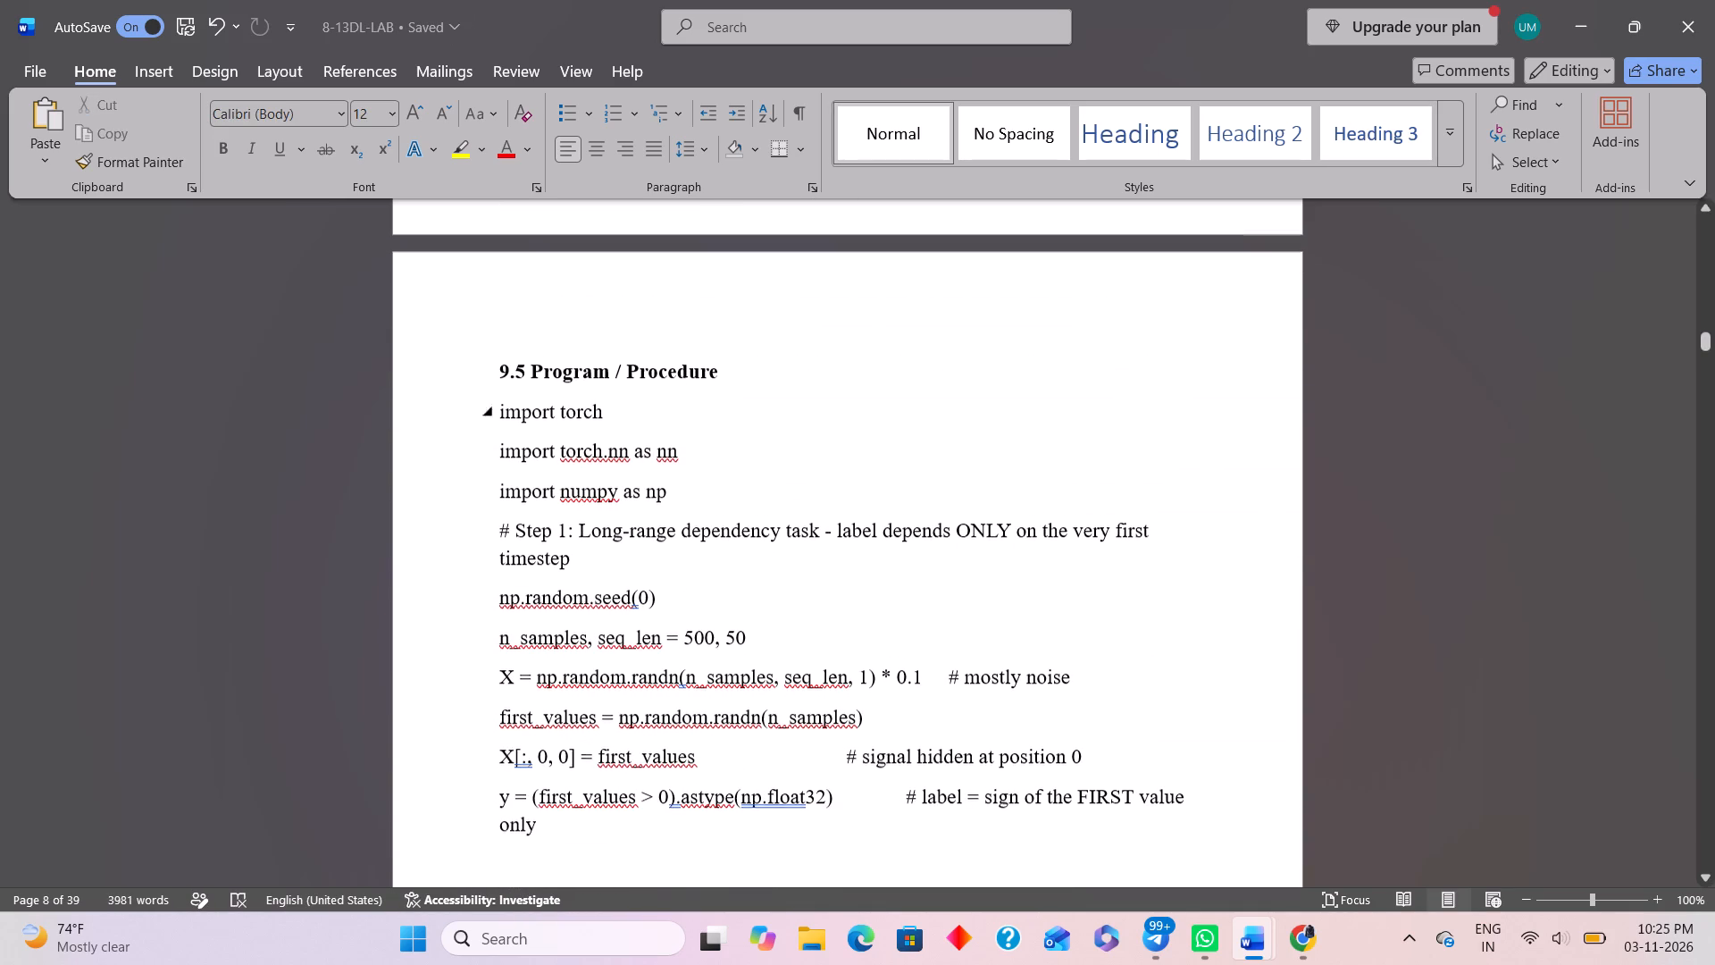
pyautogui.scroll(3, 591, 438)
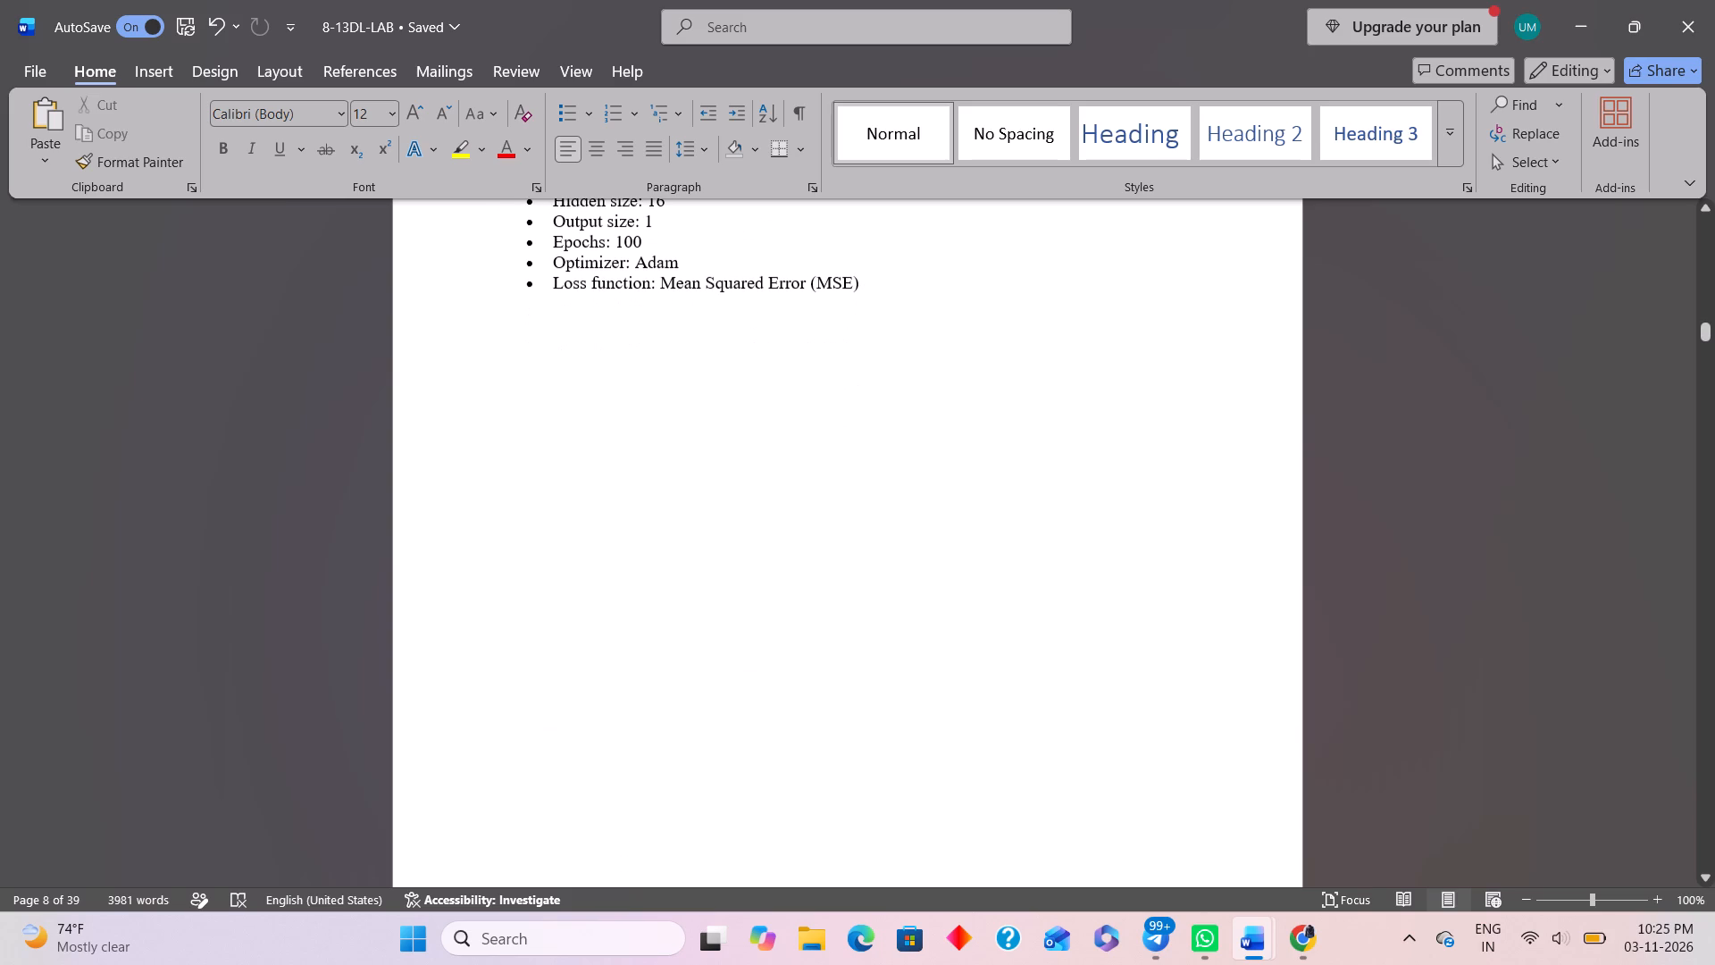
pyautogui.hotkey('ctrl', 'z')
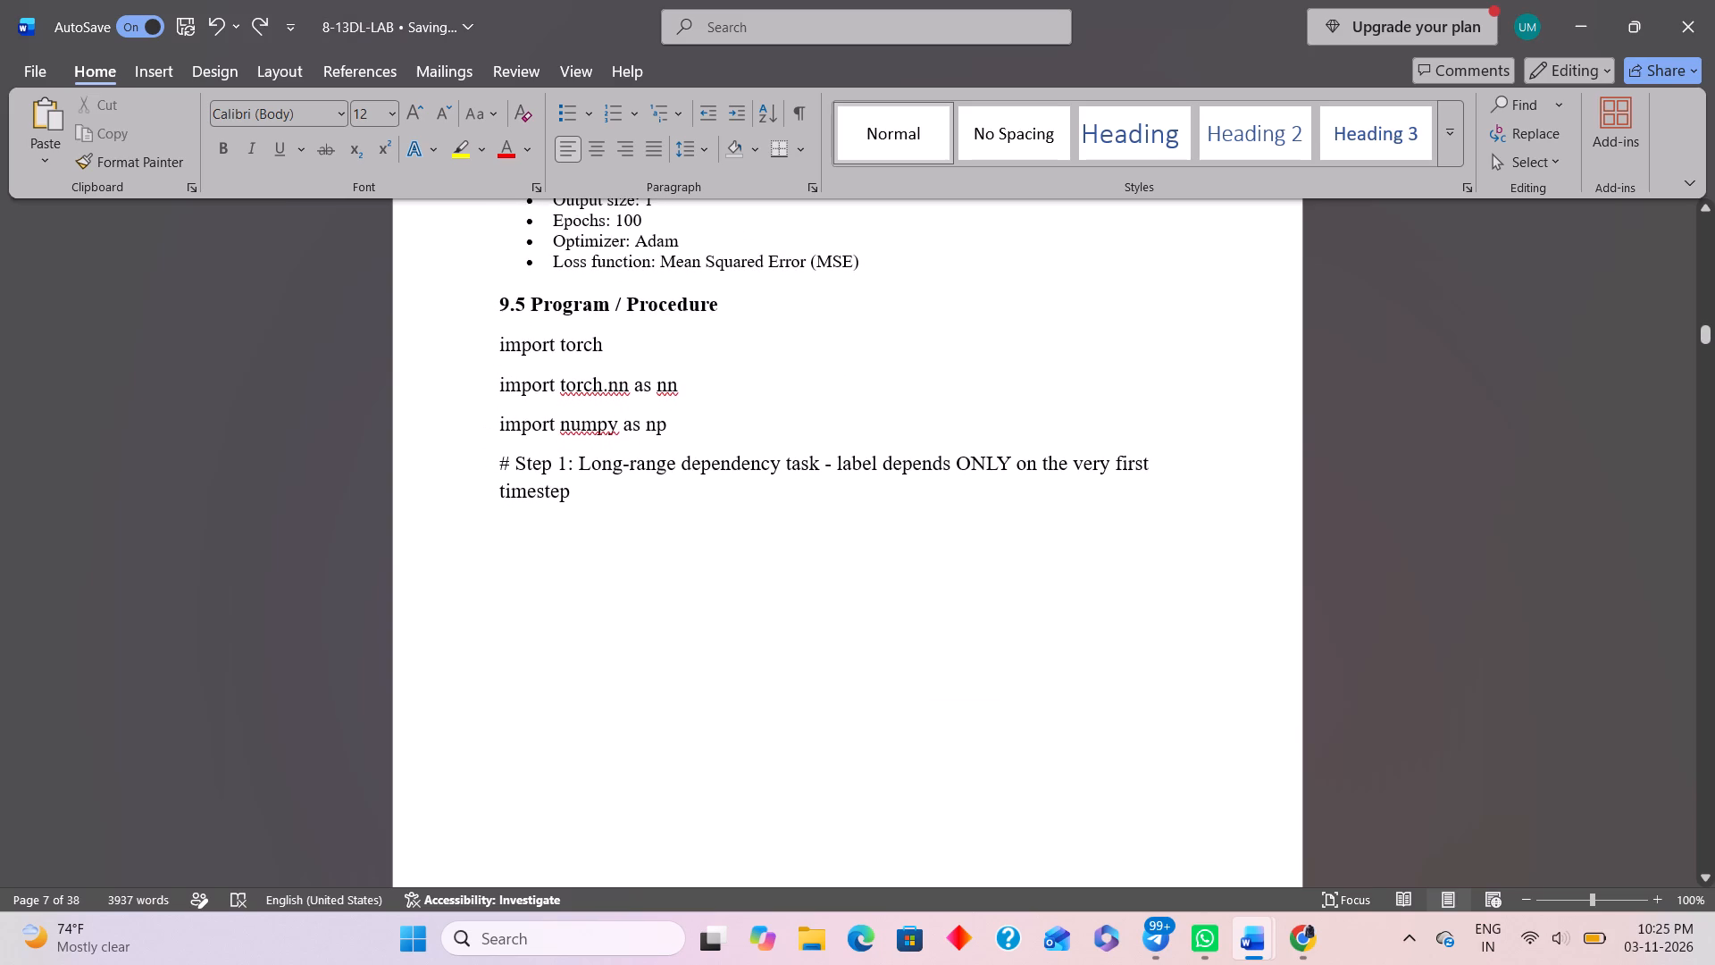
# Copy the four code lines from np.random.seed(0) through the first_values assignment, and paste them on a new line beneath the Step 1 comment.
pyautogui.click(607, 514)
pyautogui.scroll(-1, 607, 514)
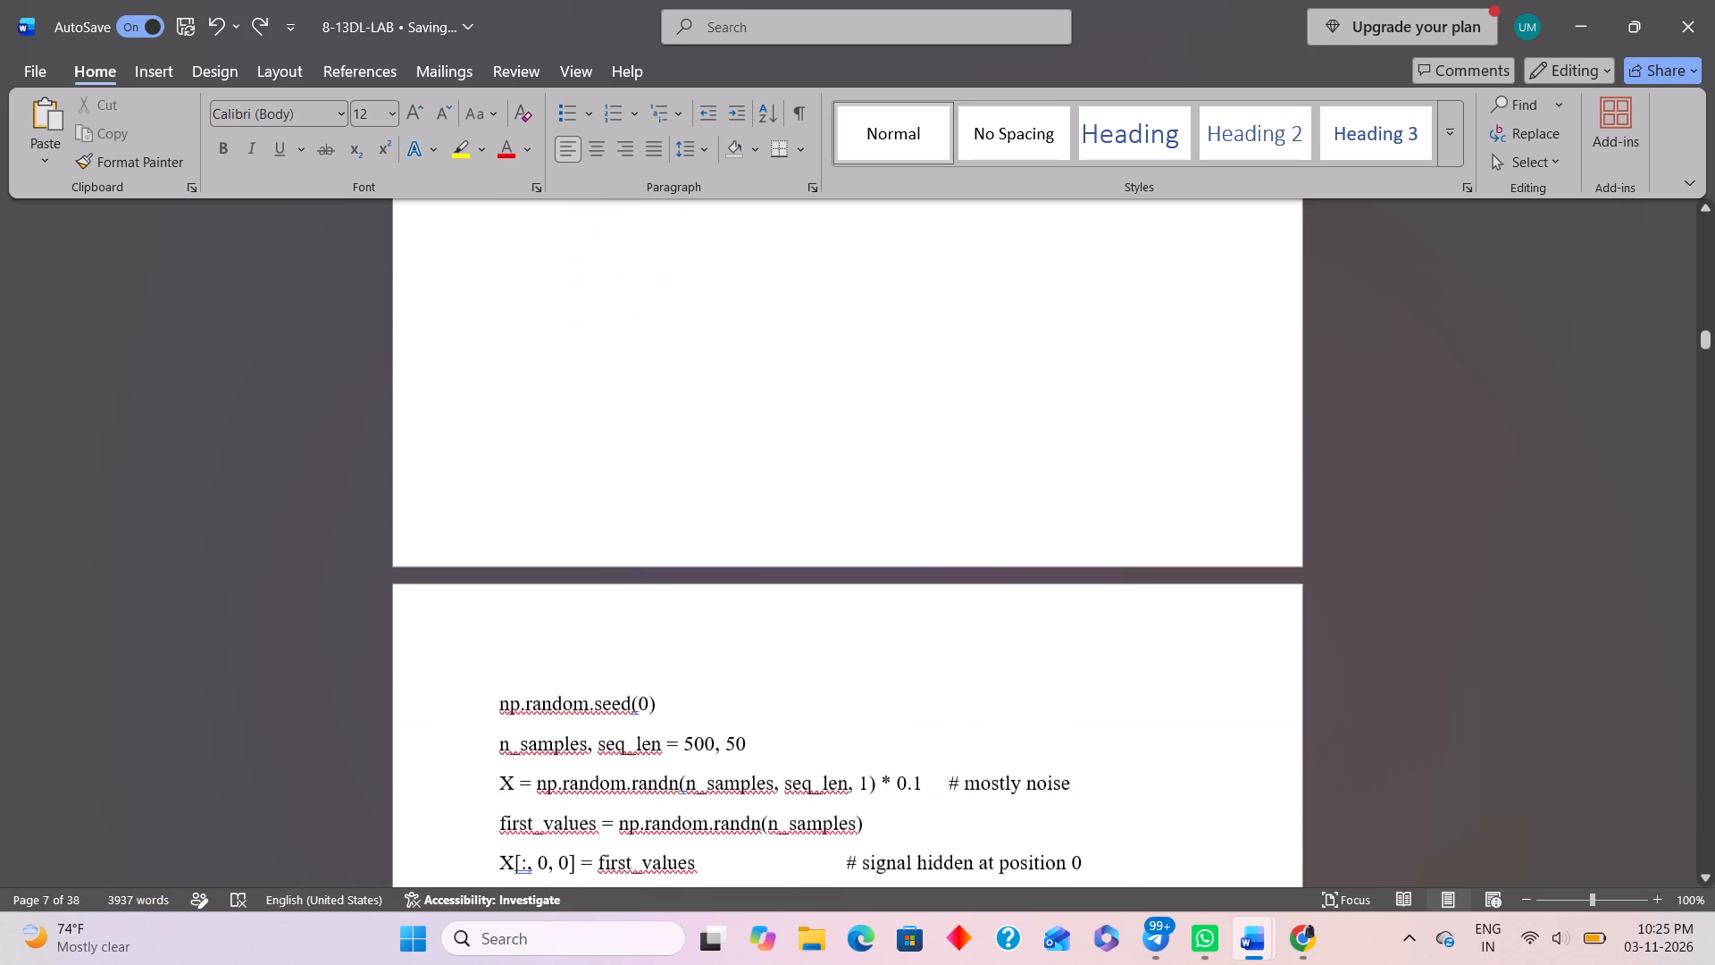
pyautogui.scroll(-1, 607, 514)
pyautogui.moveTo(875, 679); pyautogui.dragTo(486, 557)
pyautogui.hotkey('ctrl', 'c')
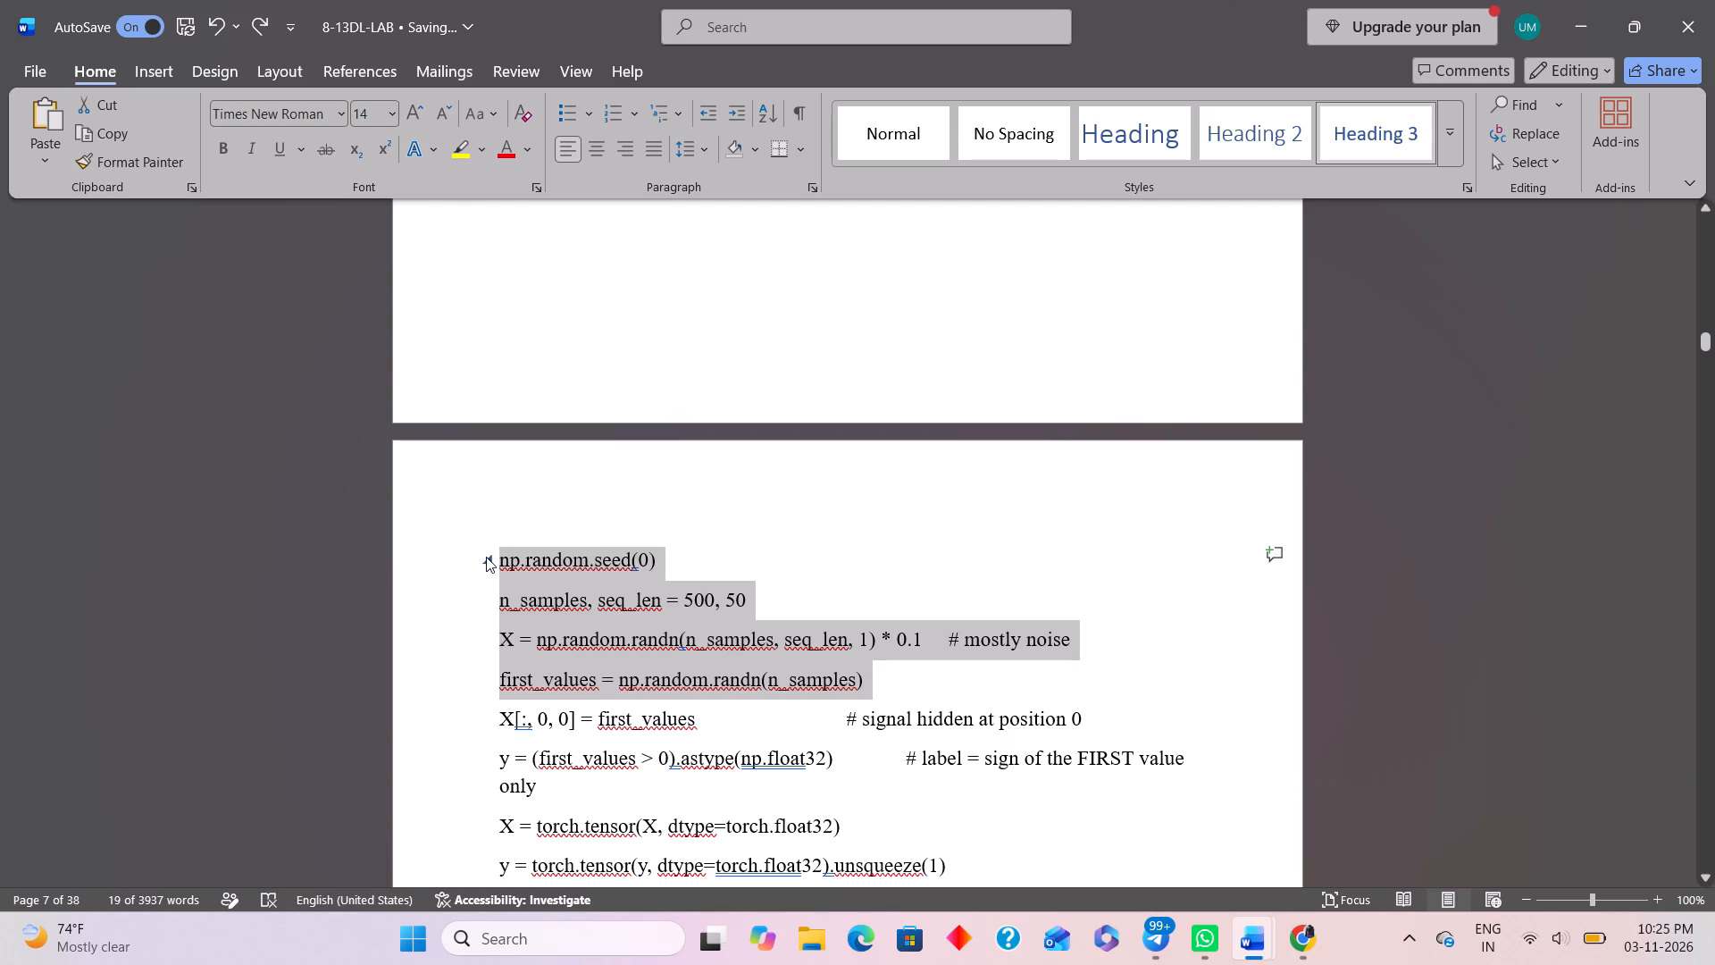
pyautogui.scroll(1, 486, 557)
pyautogui.click(575, 367)
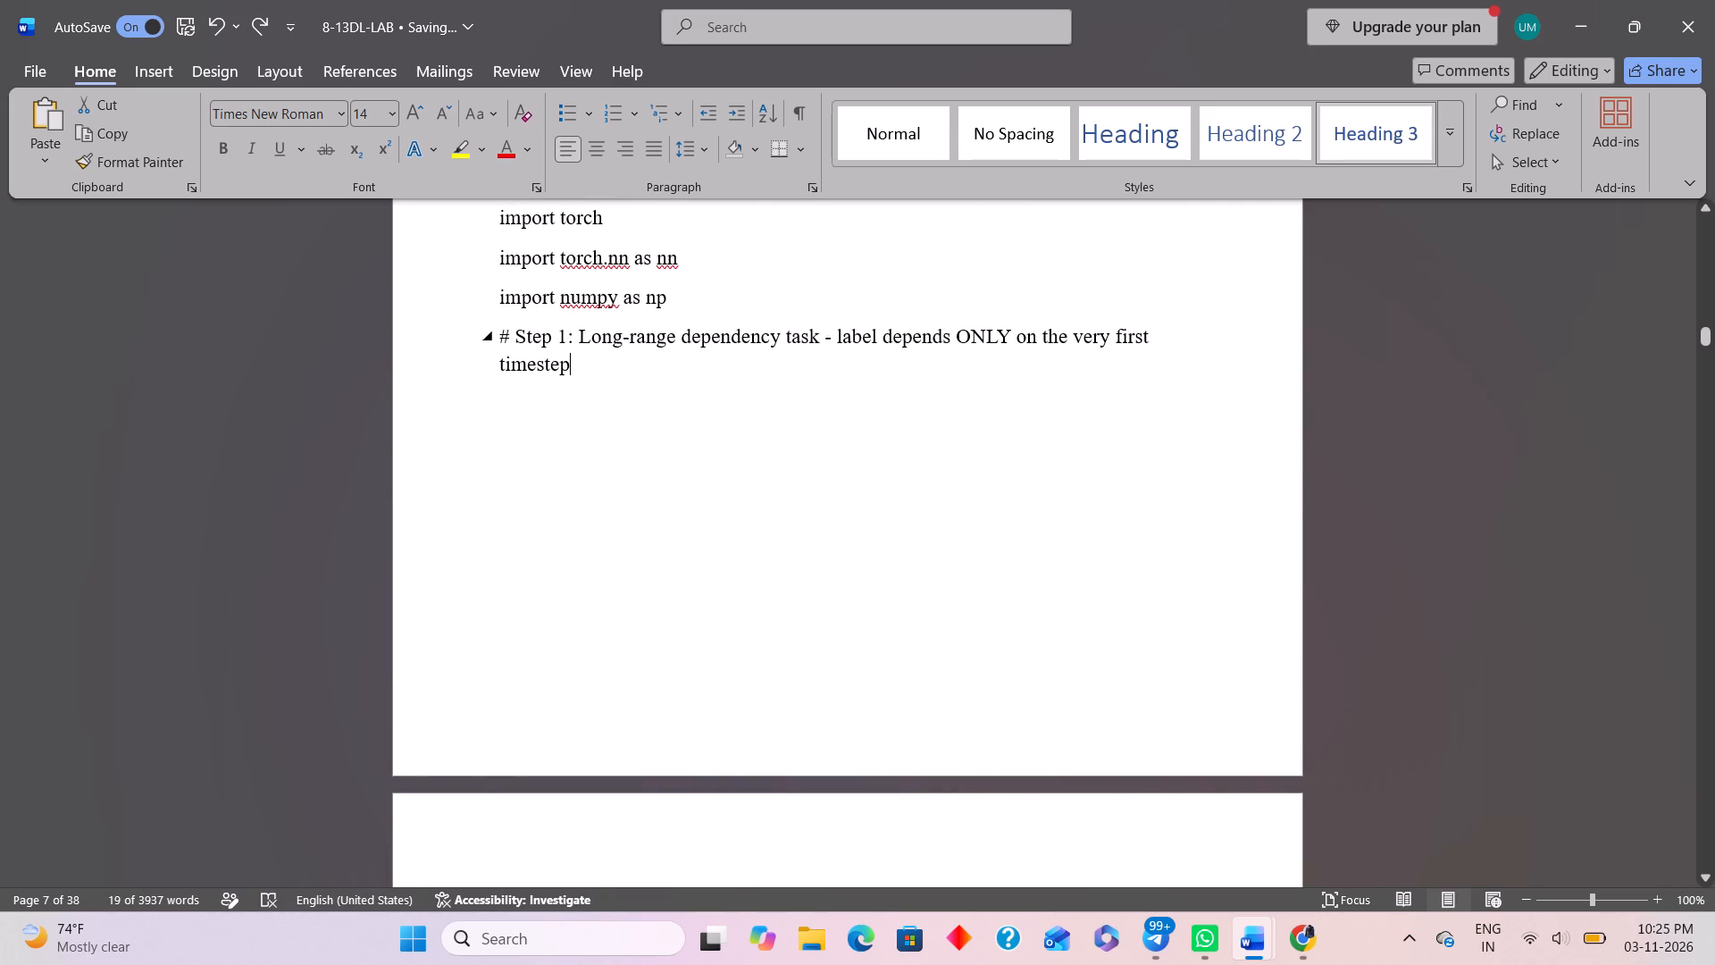
pyautogui.press('Return')
pyautogui.hotkey('ctrl', 'v')
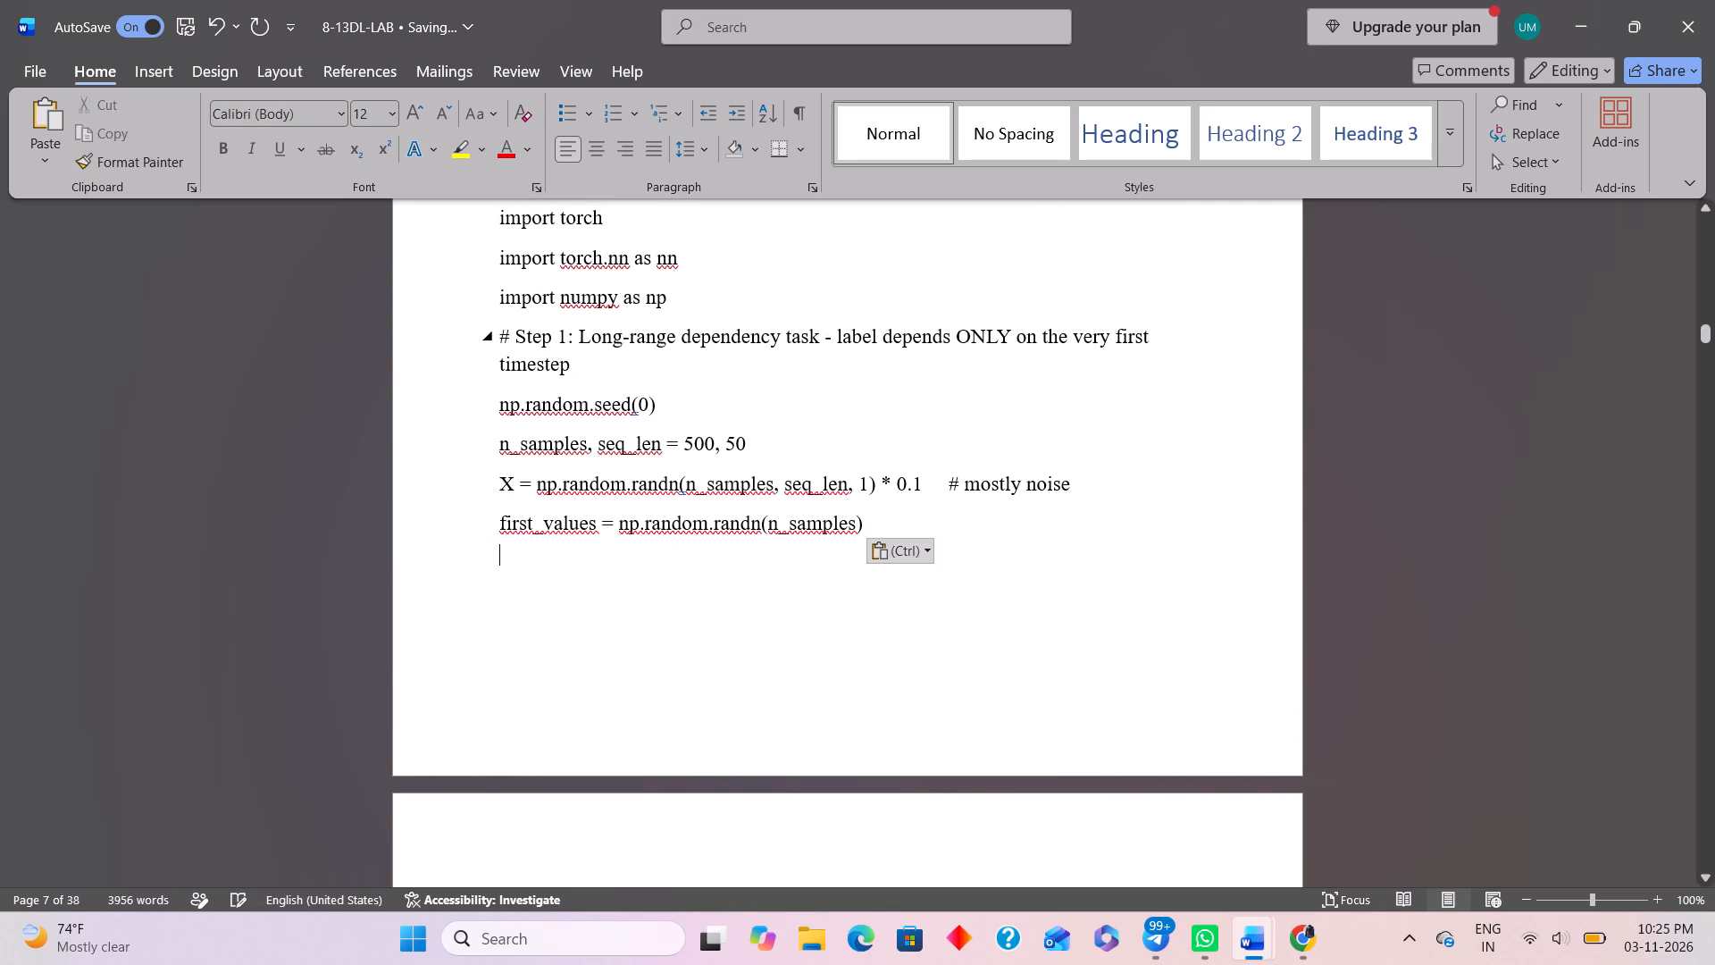
# Delete the blank line on the empty page between the pasted code and the original np.random.seed(0) line.
pyautogui.scroll(-3, 769, 616)
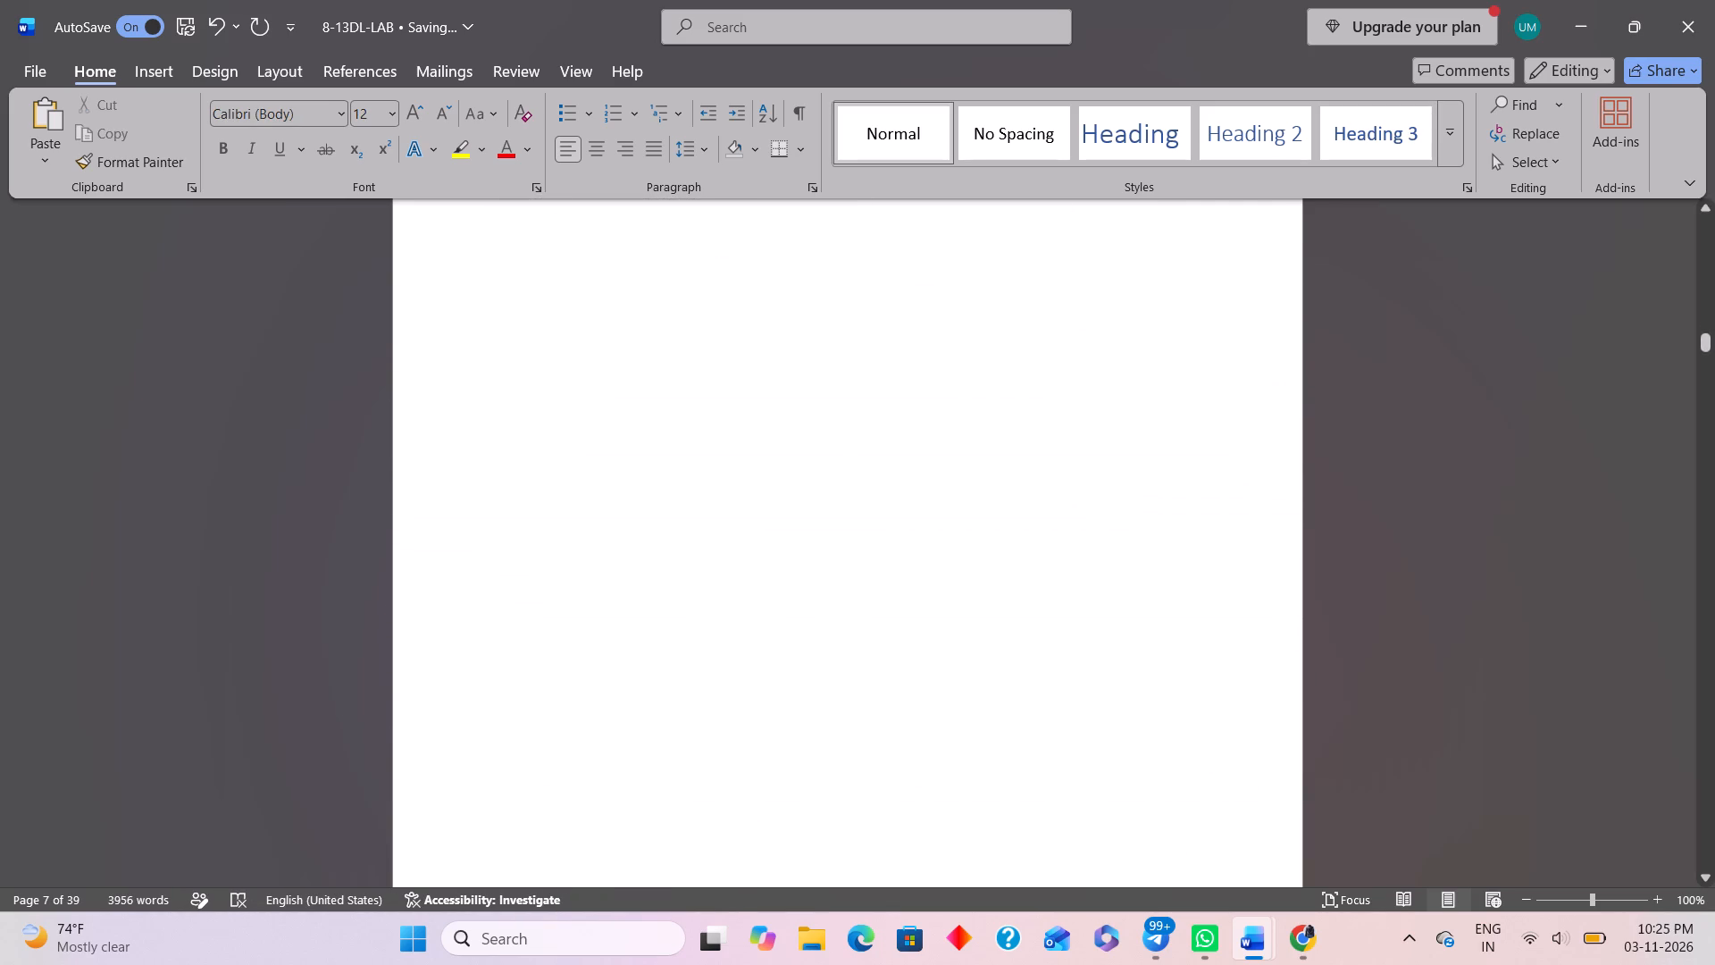
pyautogui.scroll(-2, 769, 616)
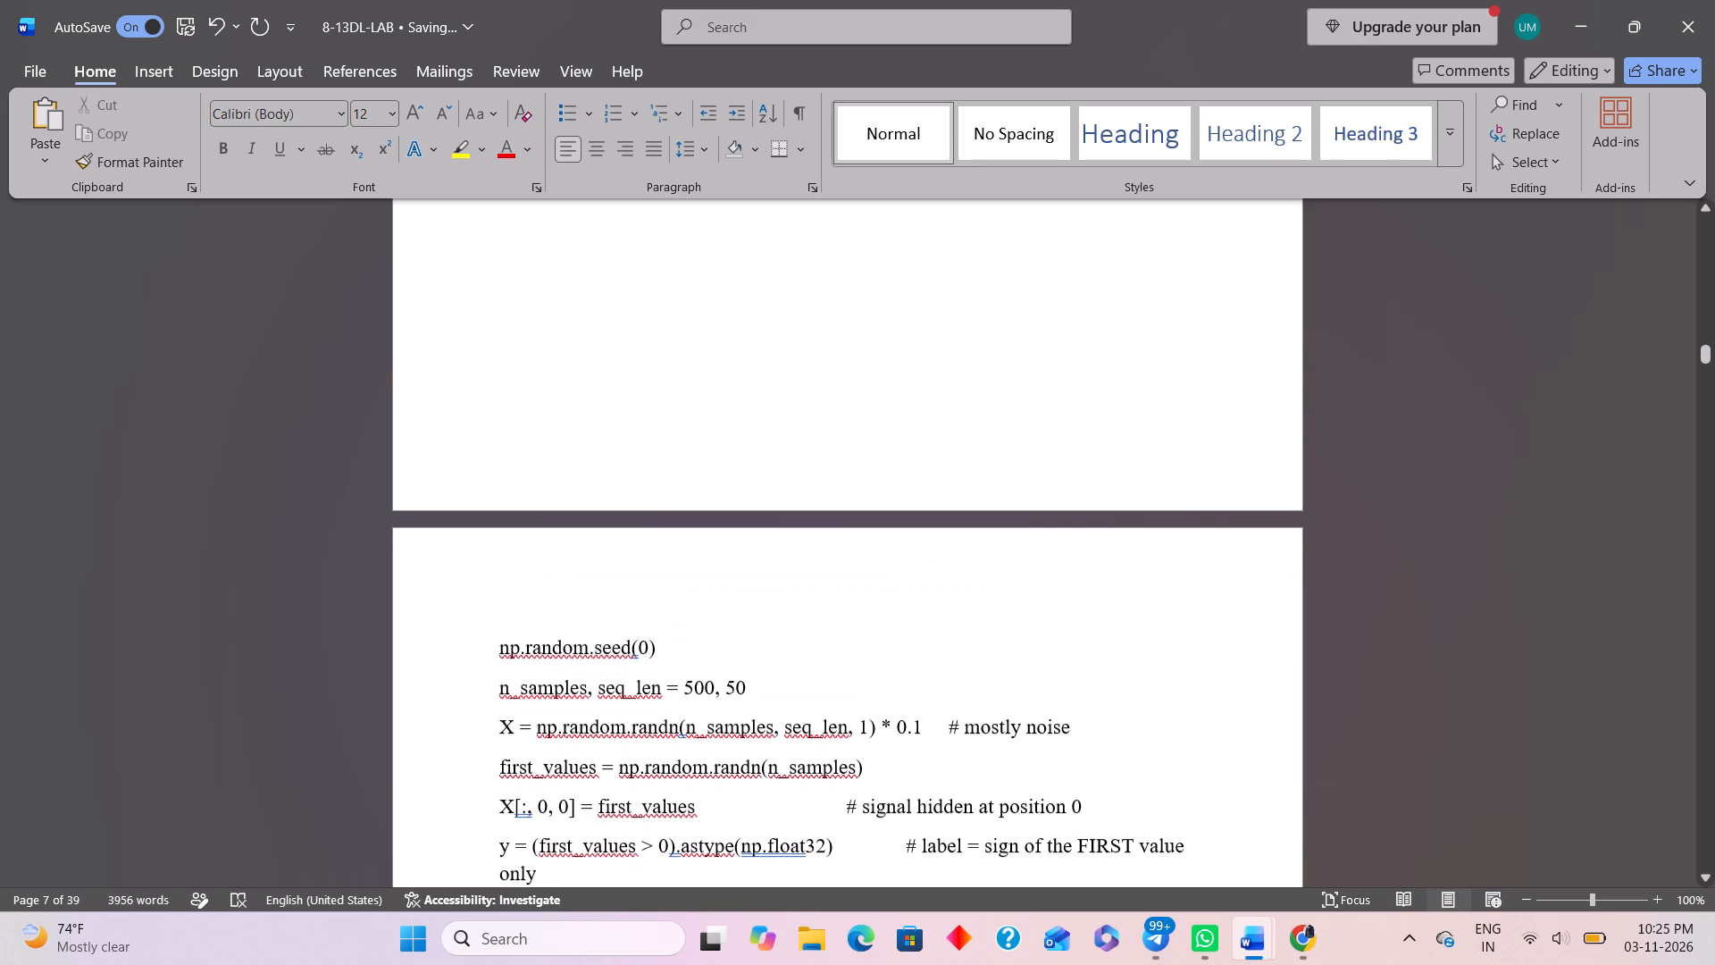
pyautogui.moveTo(1133, 282); pyautogui.dragTo(798, 304)
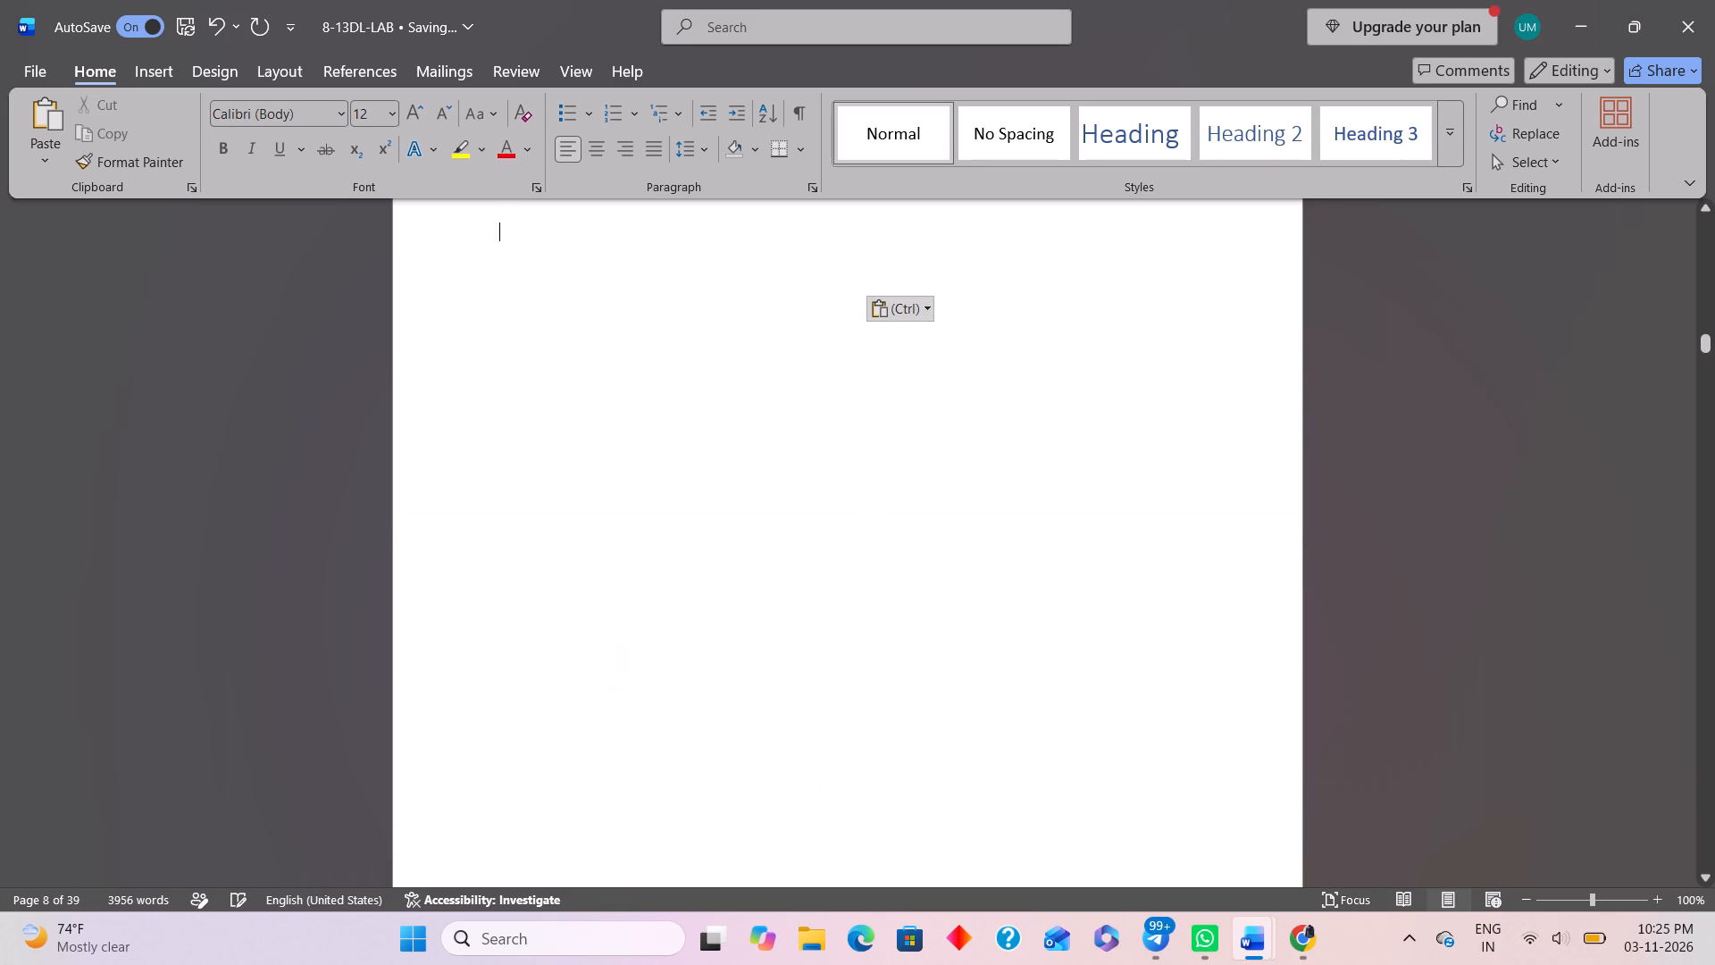
pyautogui.press('Delete')
# Copy the original np.random.seed(0) line and add a new line beneath the pasted first_values assignment.
pyautogui.scroll(3, 798, 304)
pyautogui.scroll(-1, 798, 304)
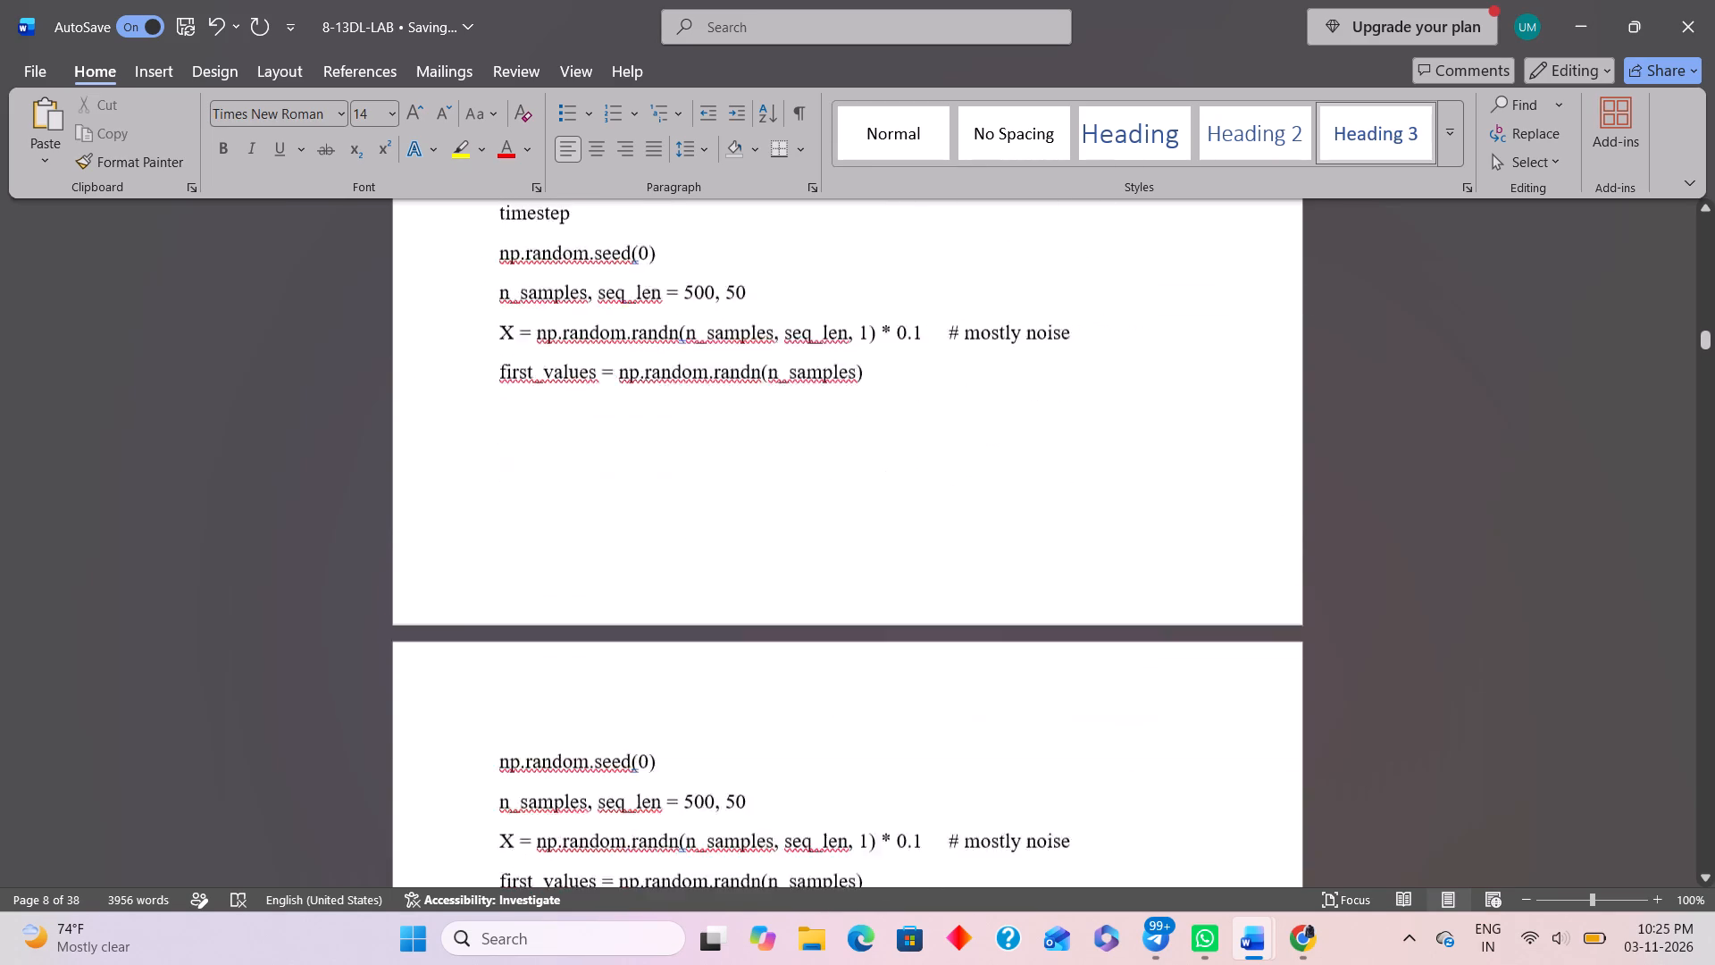
pyautogui.scroll(-1, 798, 304)
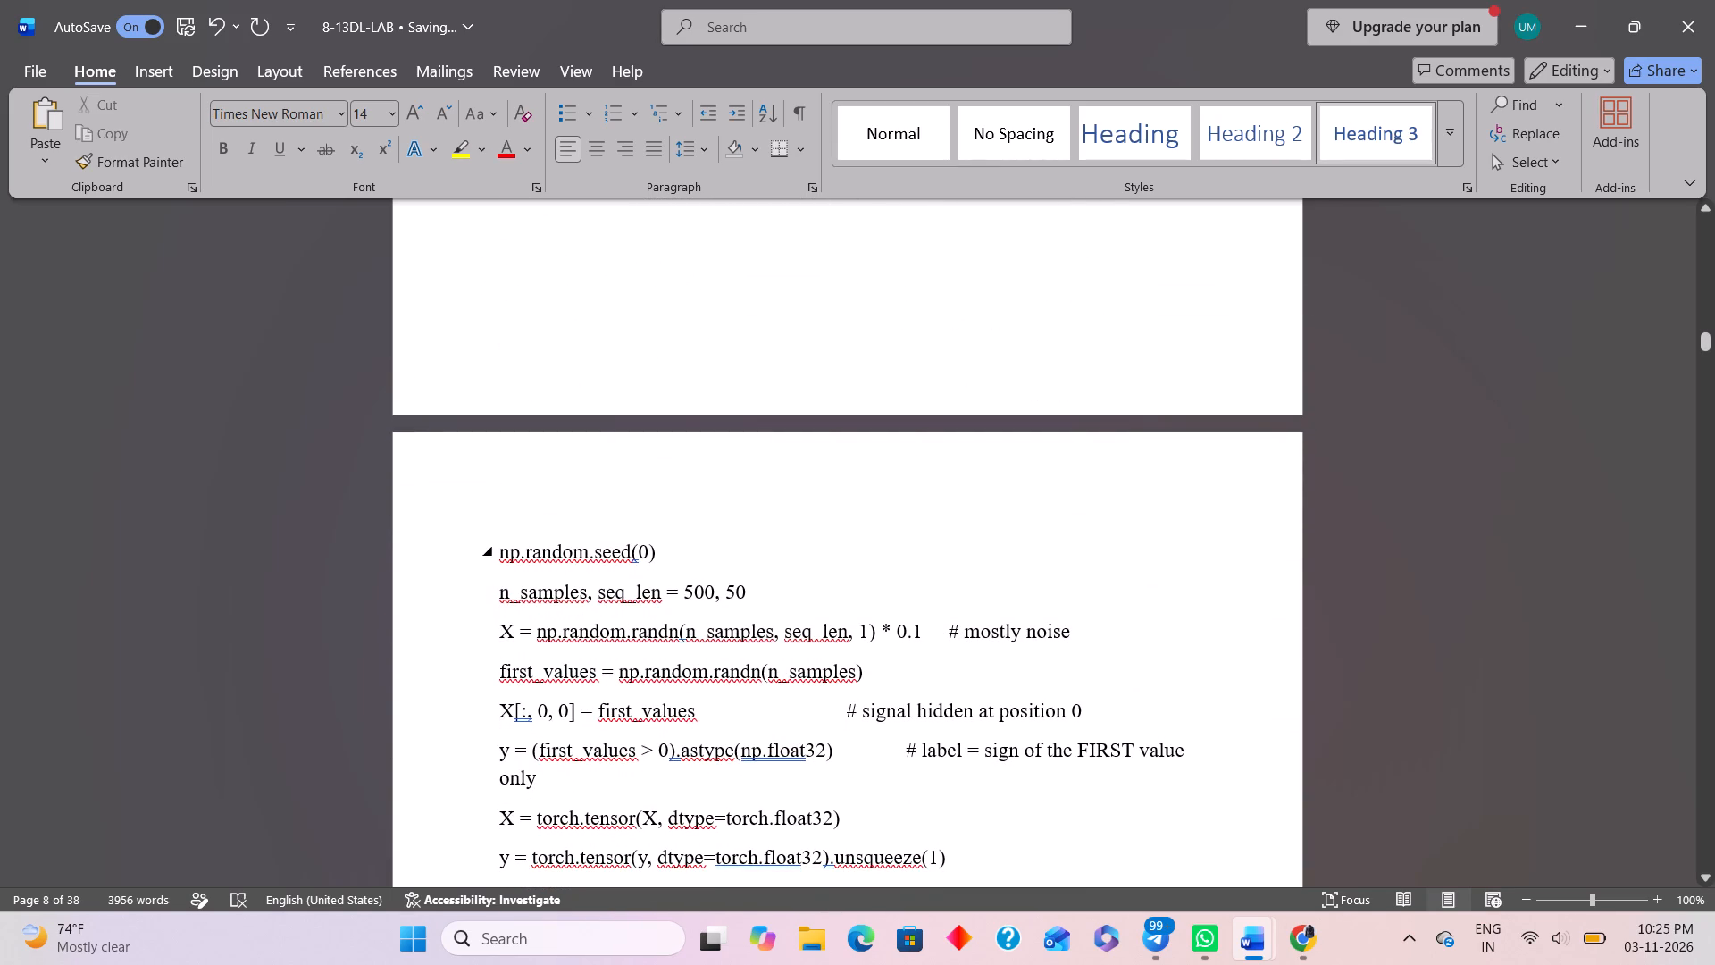
pyautogui.moveTo(677, 559); pyautogui.dragTo(505, 534)
pyautogui.hotkey('ctrl', 'c')
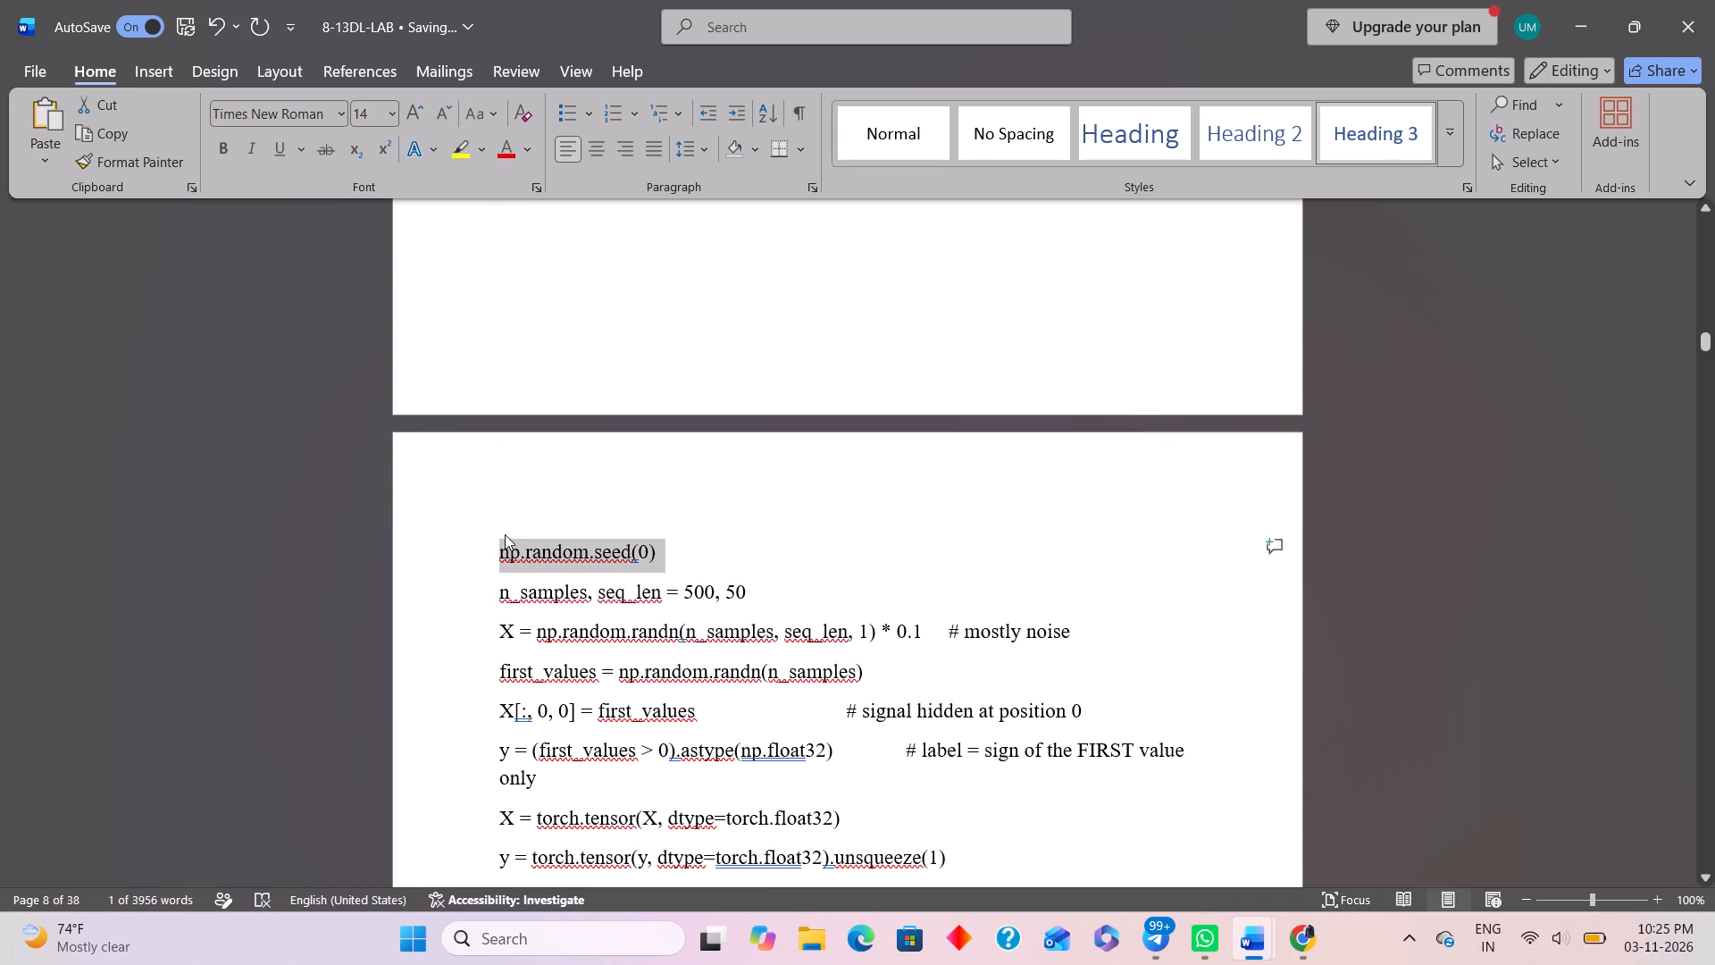
pyautogui.scroll(1, 505, 534)
pyautogui.click(870, 398)
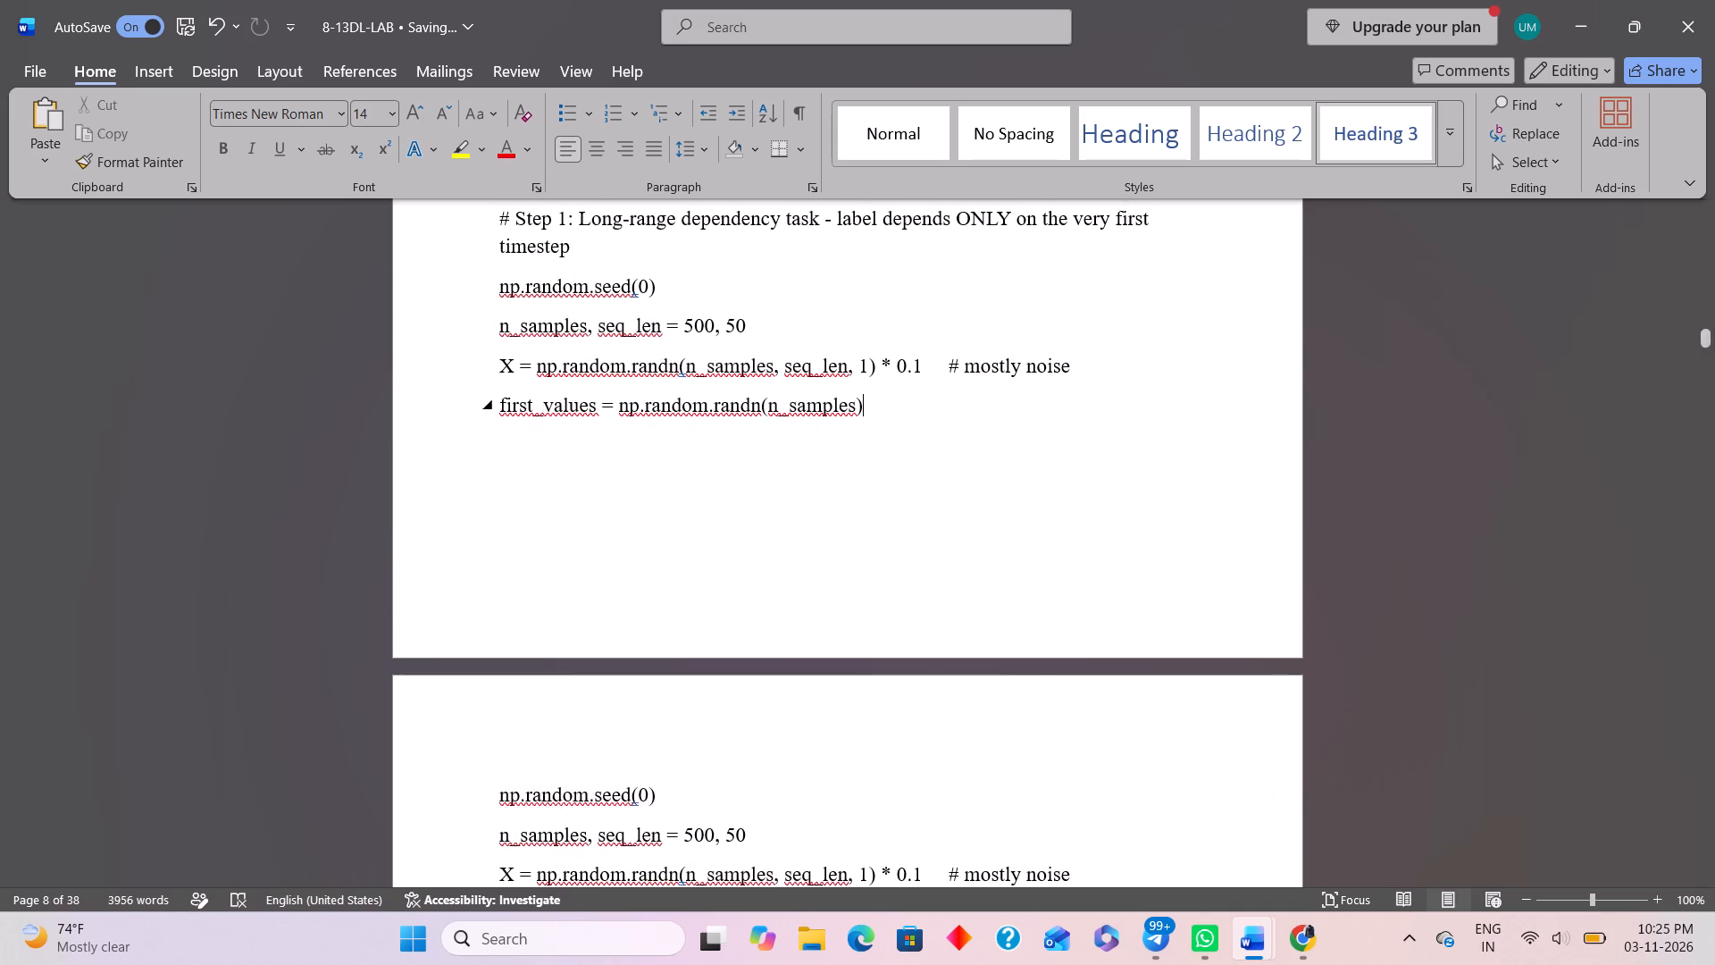
pyautogui.press('Return')
# Examine the page gap after the pasted code, switching to Web Layout and back to Print Layout.
pyautogui.scroll(-2, 870, 398)
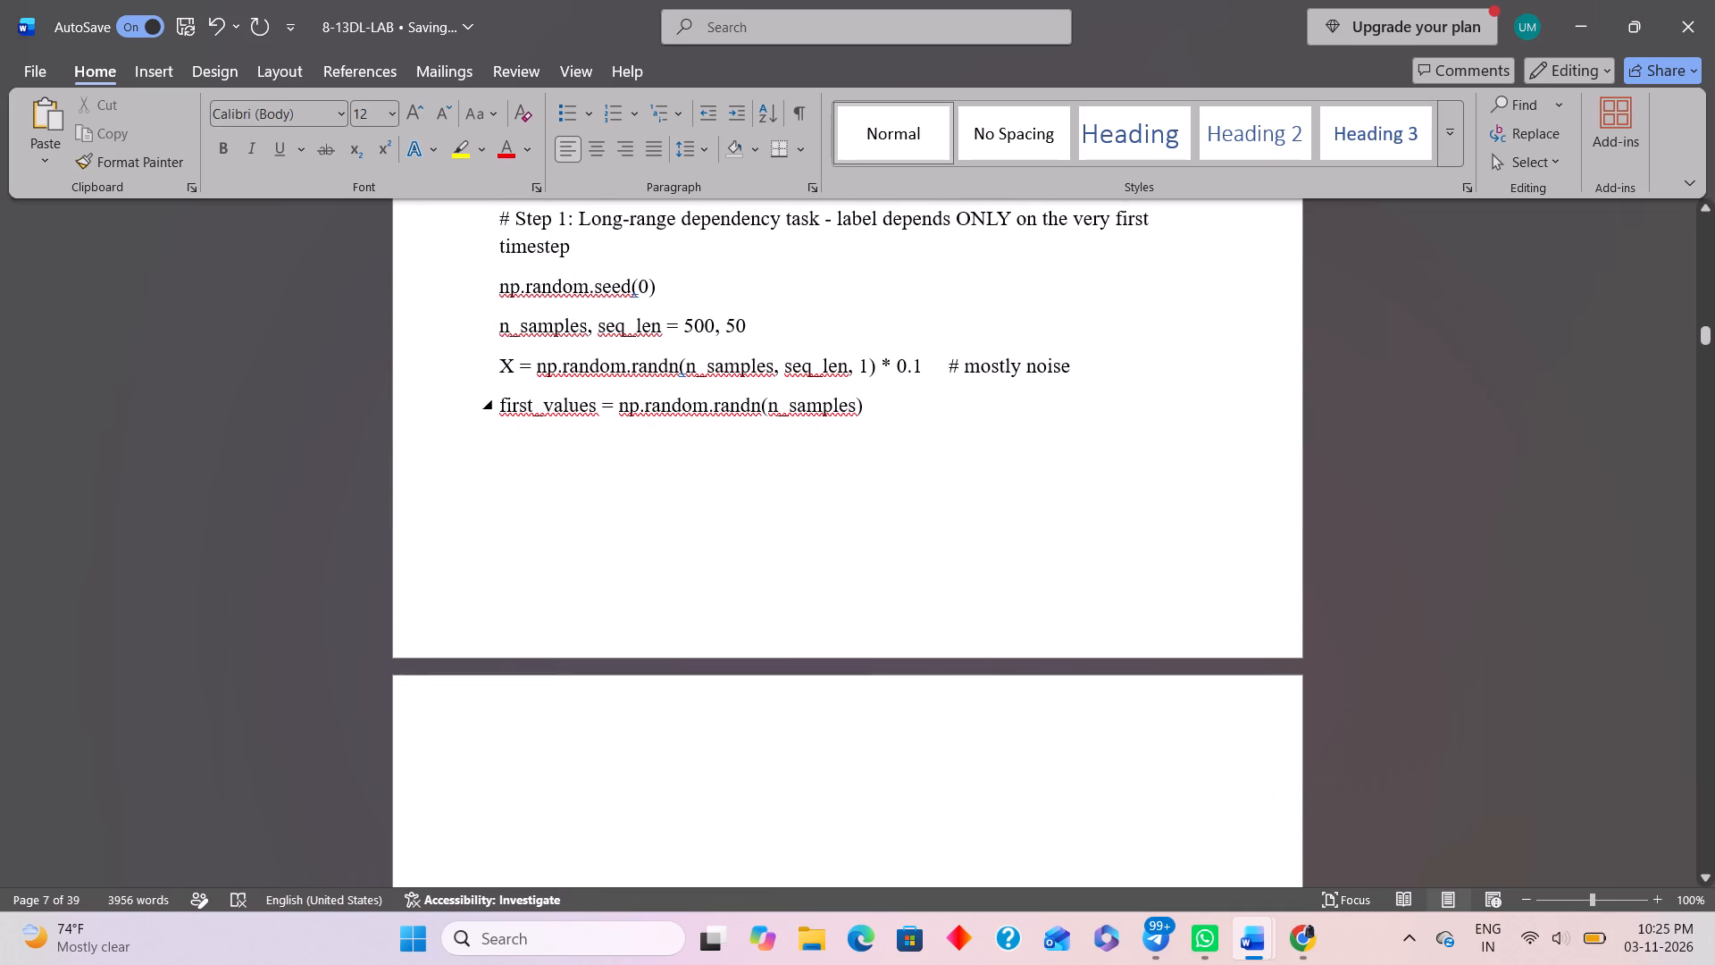
pyautogui.scroll(-1, 870, 398)
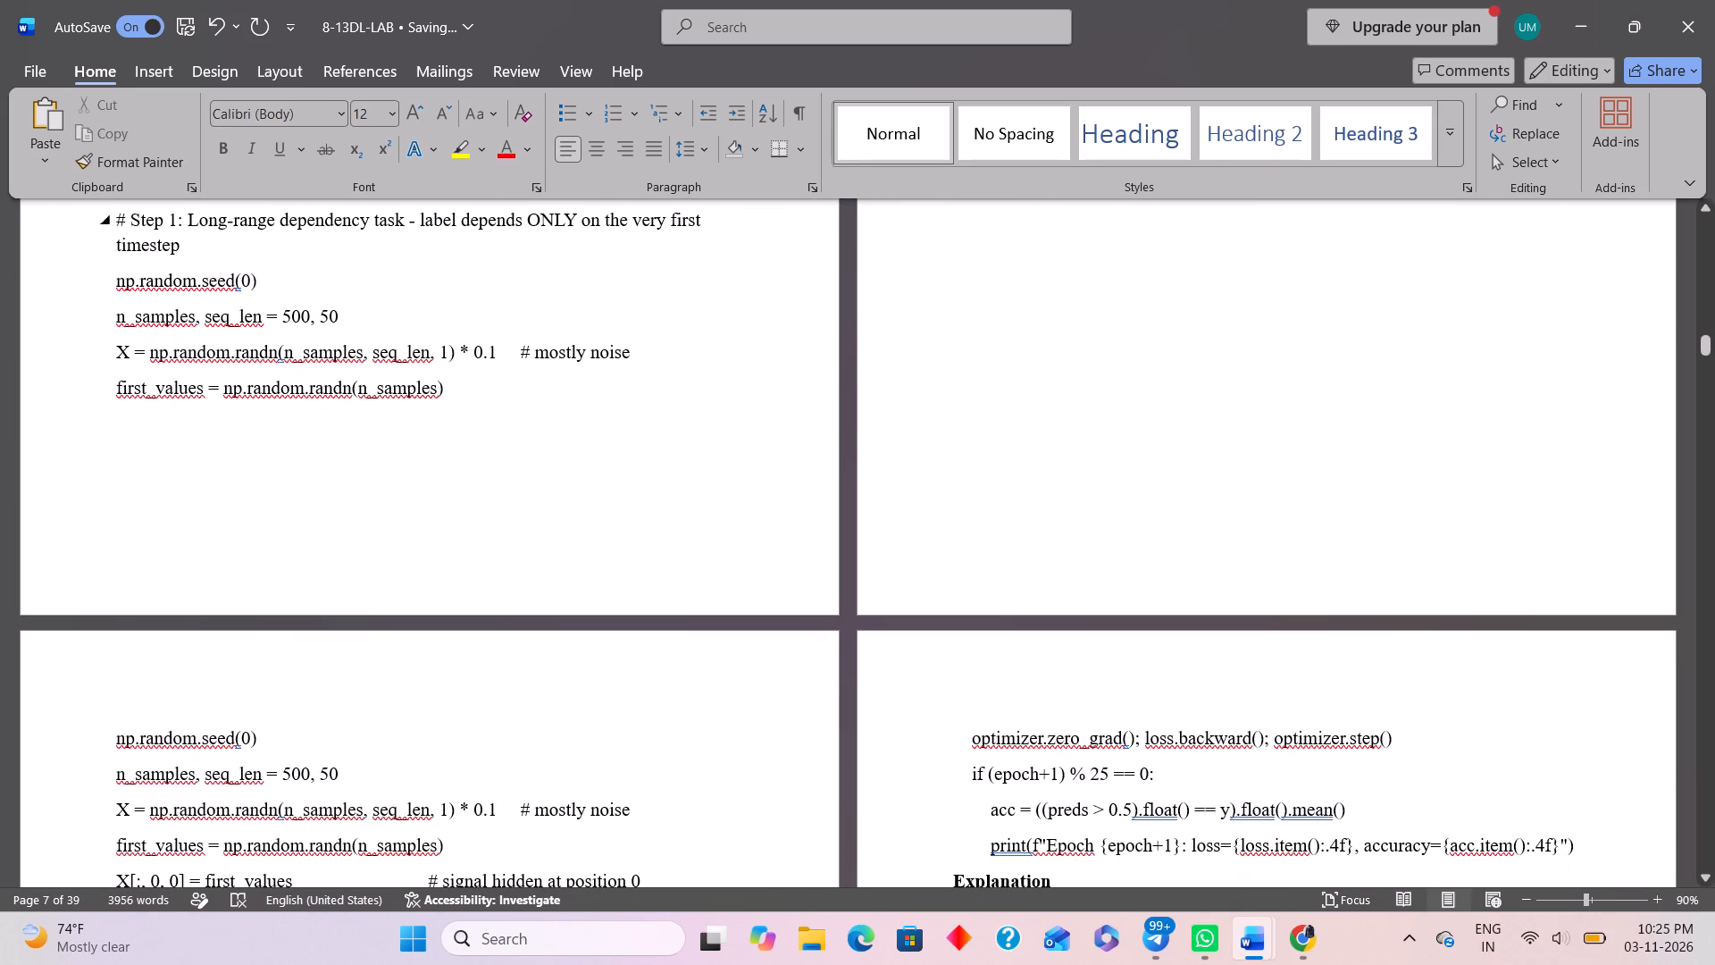
pyautogui.click(1492, 902)
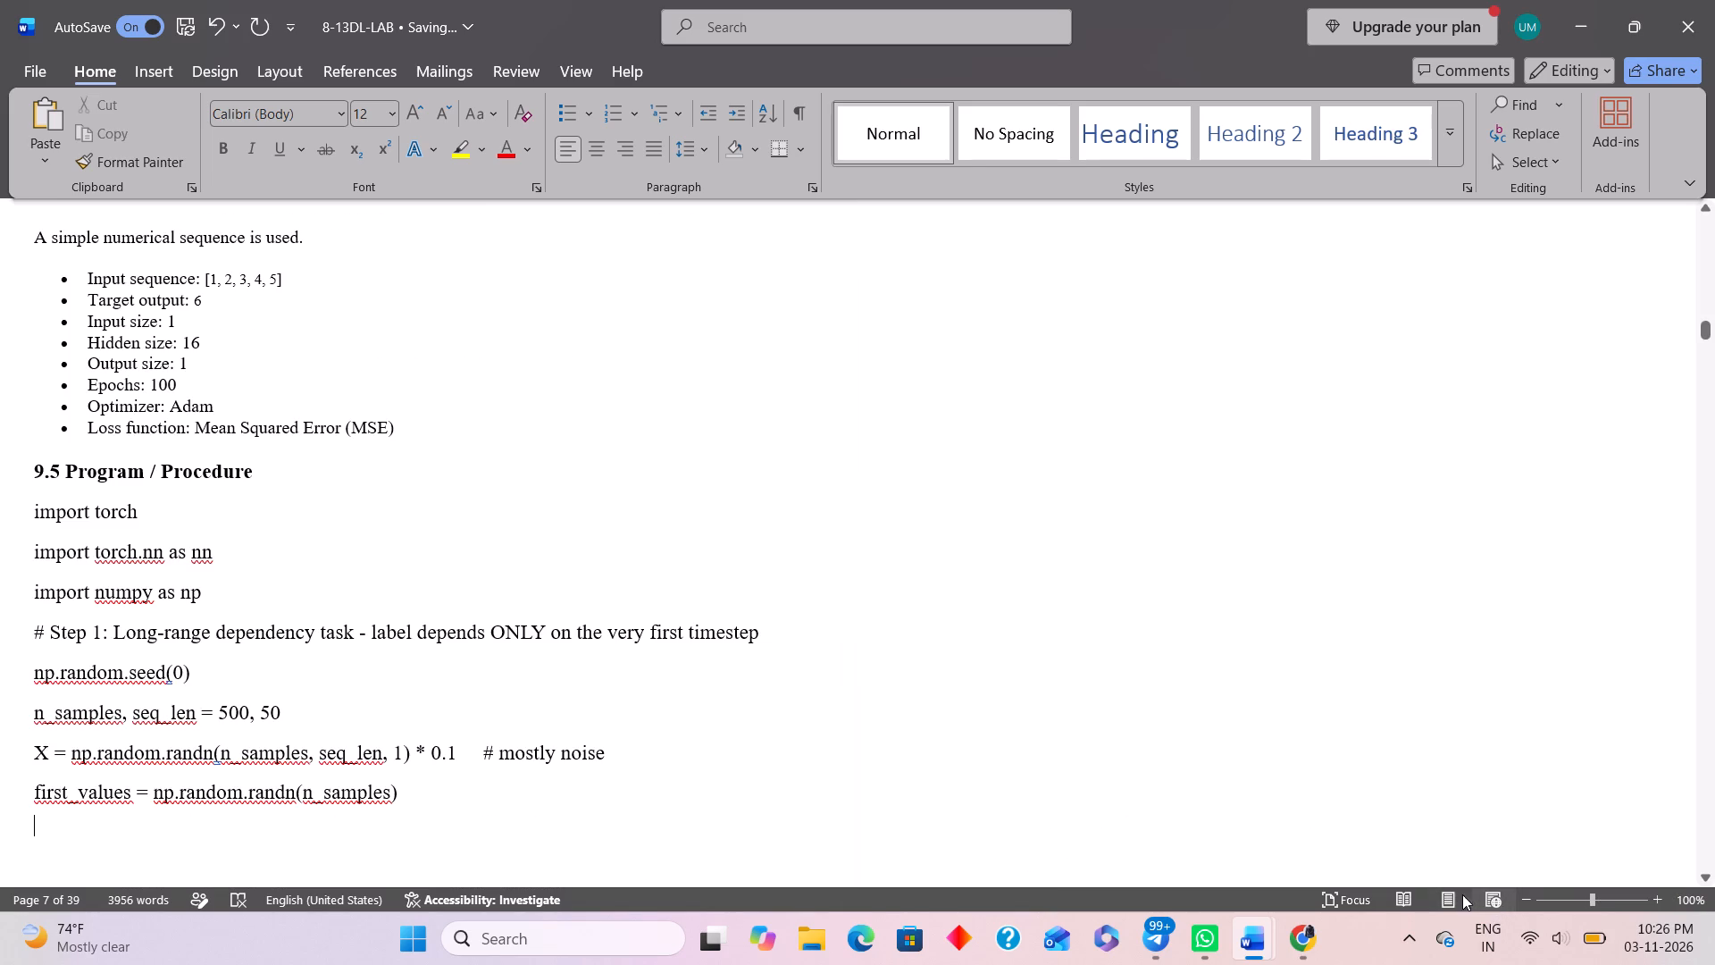
pyautogui.click(1457, 896)
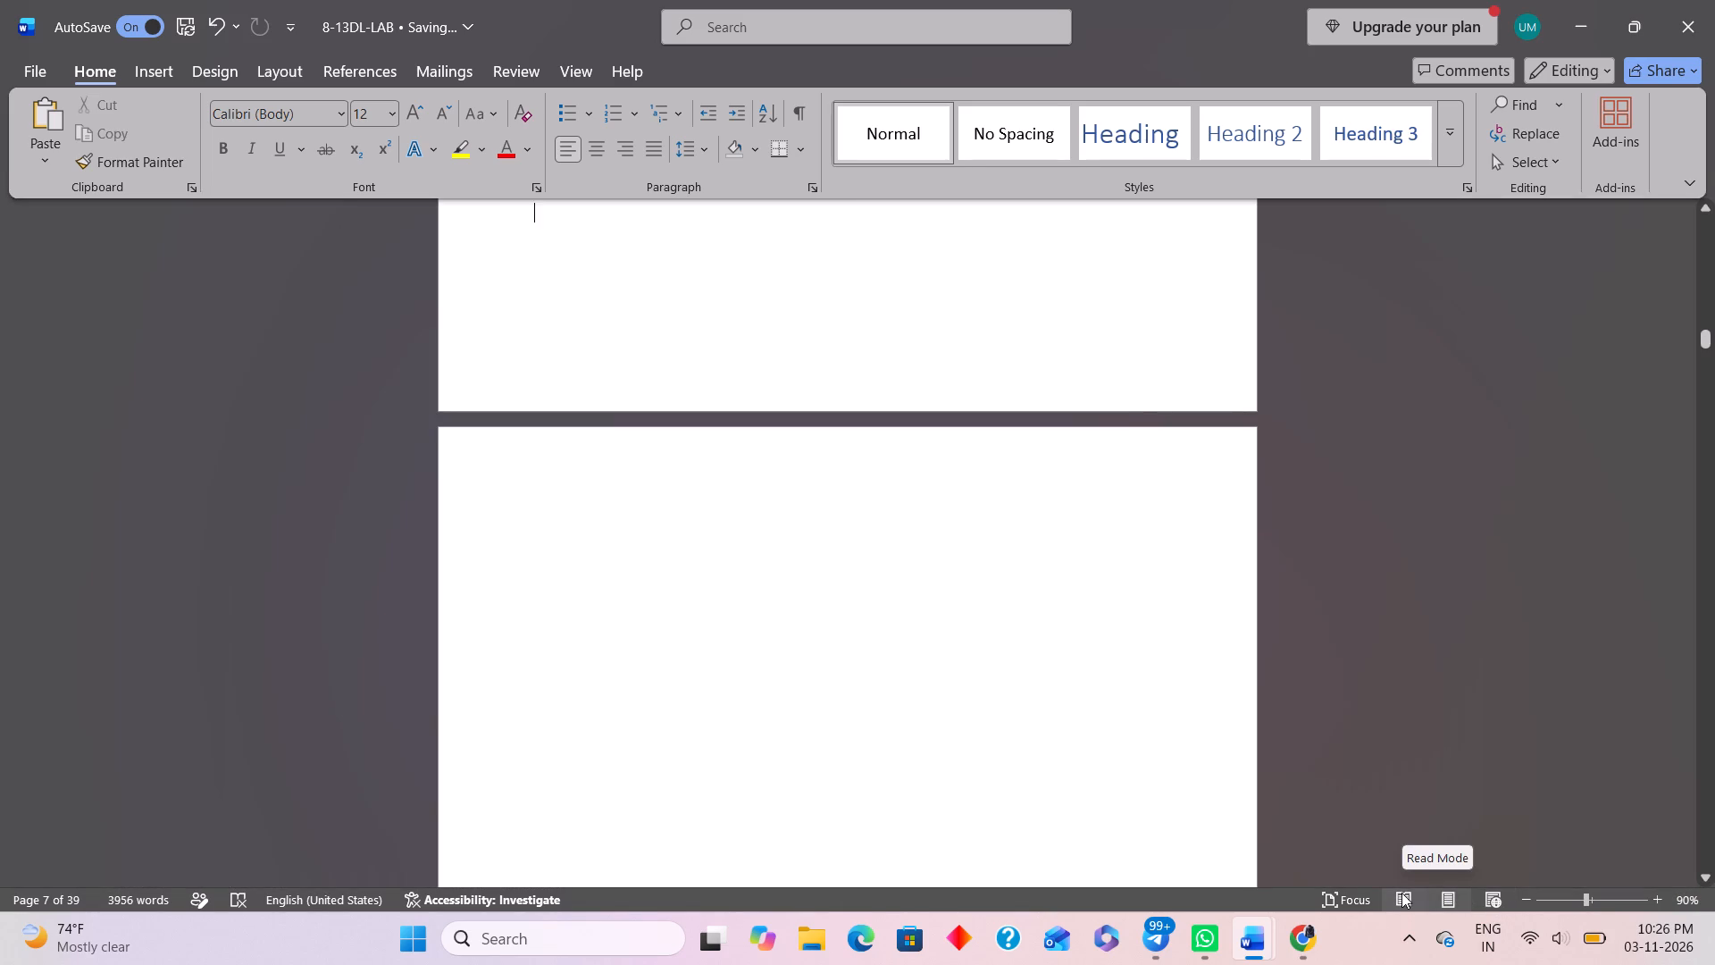
pyautogui.scroll(1, 1452, 818)
pyautogui.scroll(-1, 1452, 818)
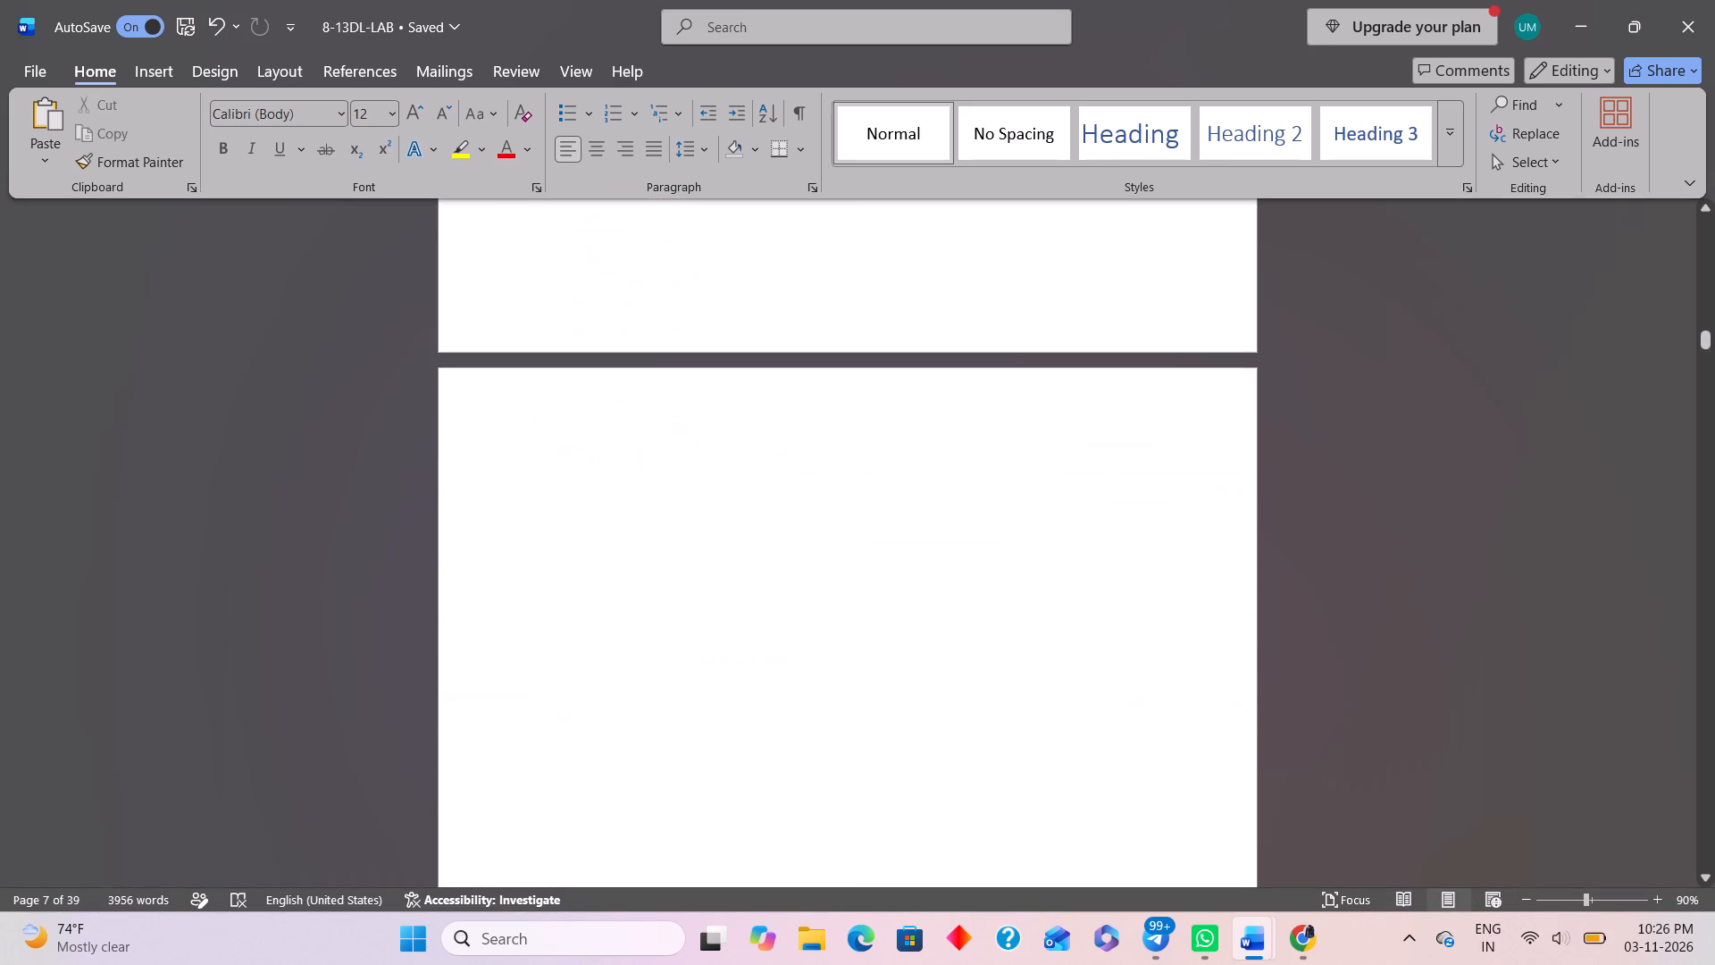
pyautogui.scroll(-1, 1452, 818)
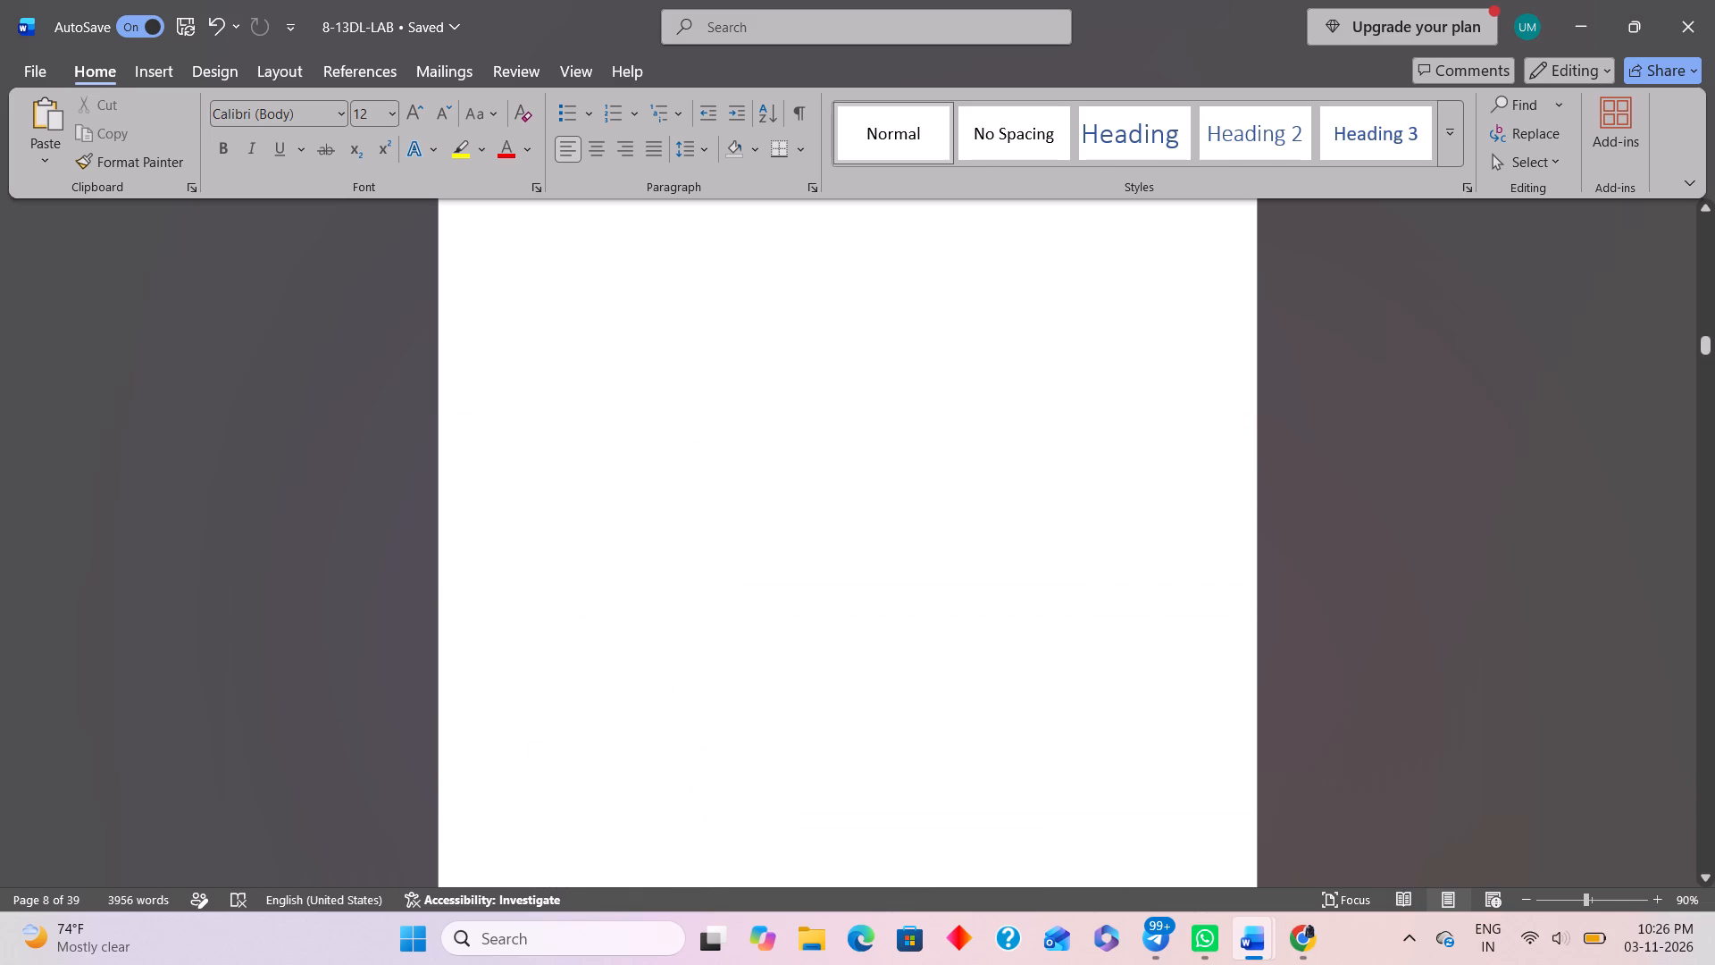
# Delete the empty paragraph on the blank page between the pasted code and the original np.random.seed(0) line.
pyautogui.scroll(-1, 1452, 818)
pyautogui.scroll(1, 1452, 818)
pyautogui.moveTo(1209, 726); pyautogui.dragTo(1073, 668)
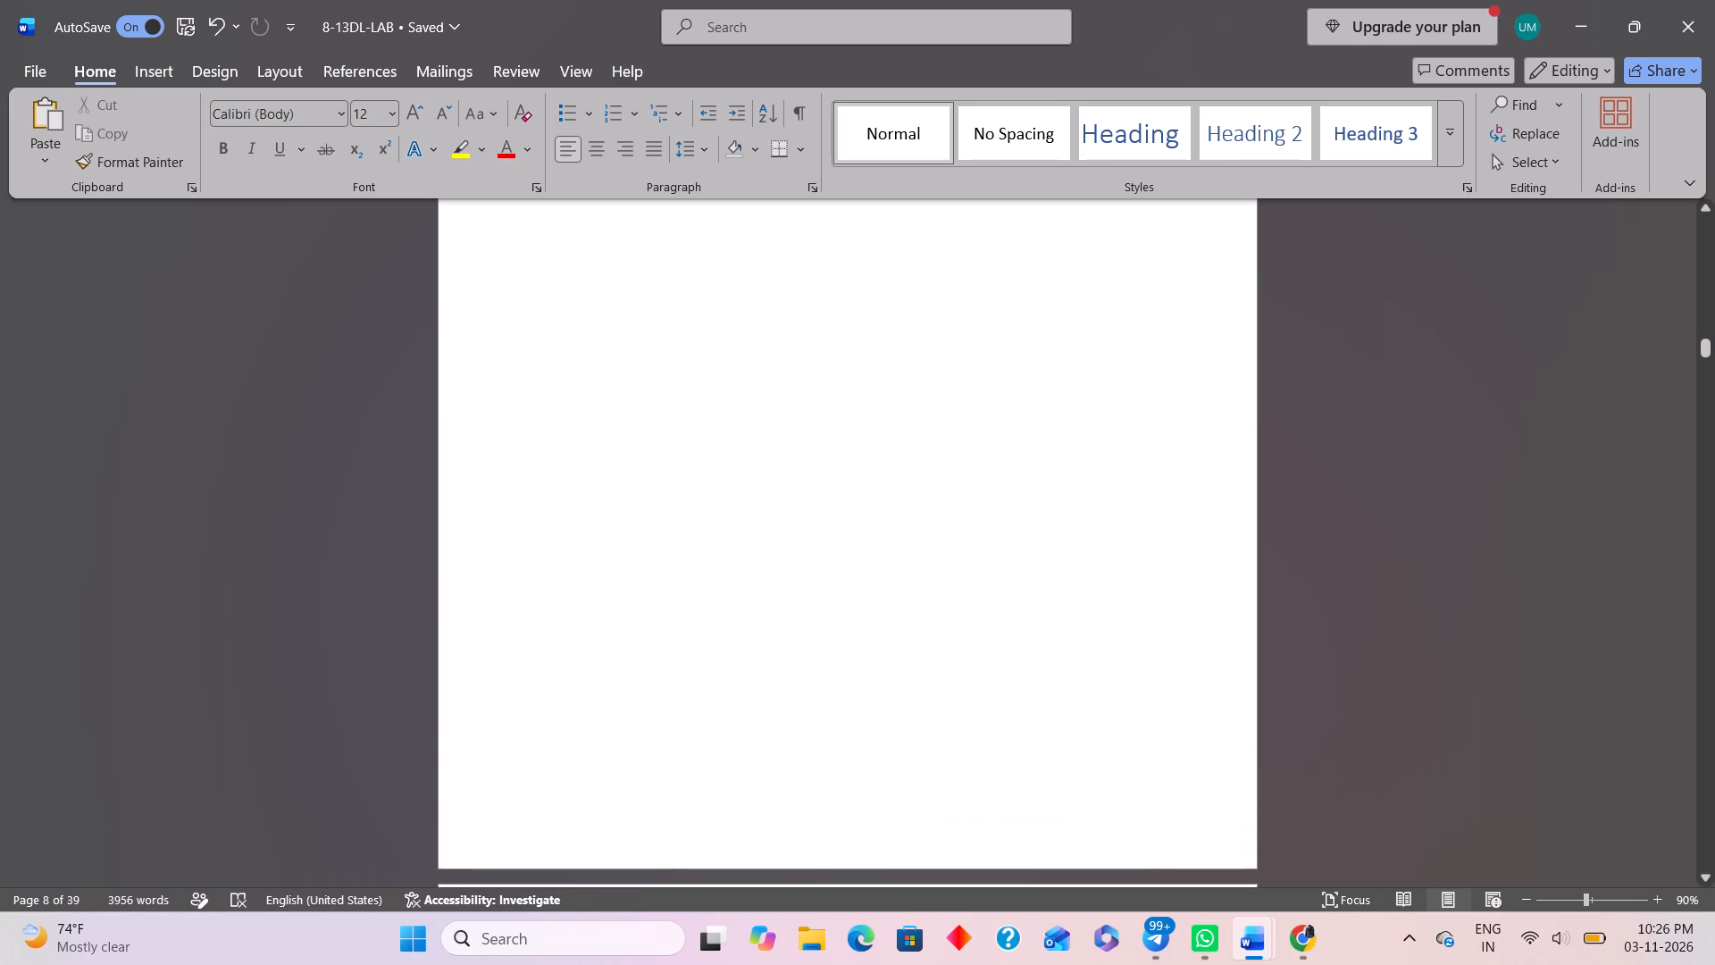
pyautogui.moveTo(1073, 668); pyautogui.dragTo(715, 491)
pyautogui.click(715, 491)
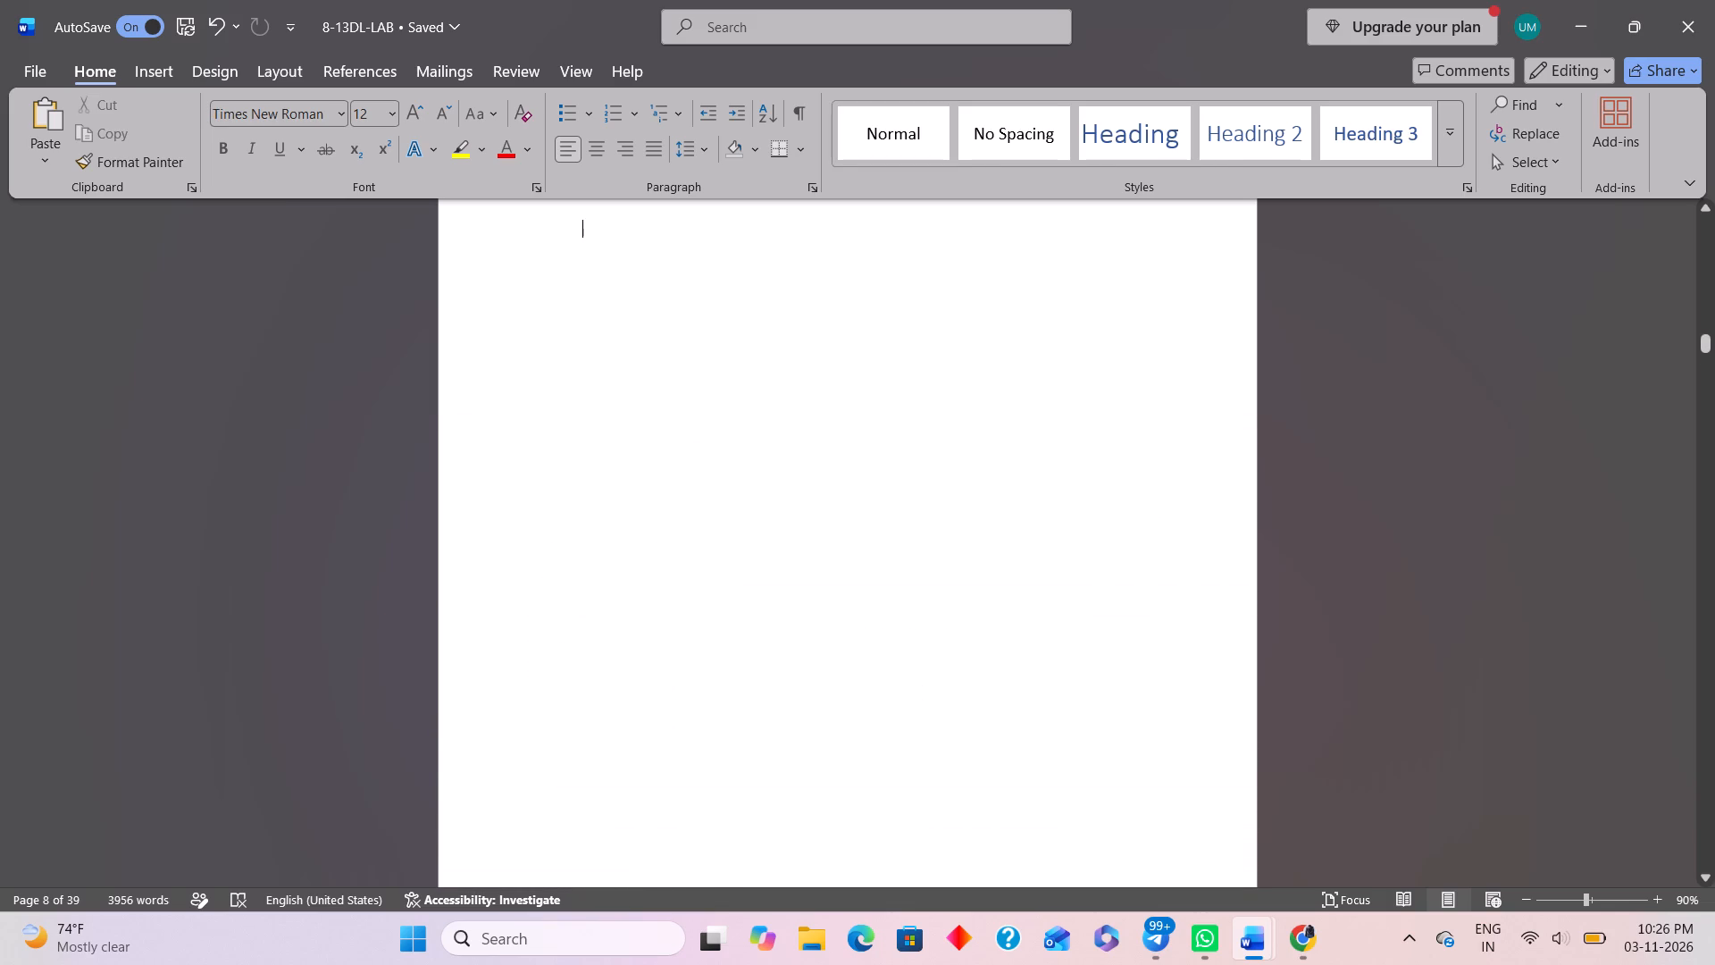
pyautogui.press('Delete')
# Examine the 9.5 Program / Procedure code and the page gap between the pasted lines and the original np.random.seed(0) line.
pyautogui.scroll(2, 715, 491)
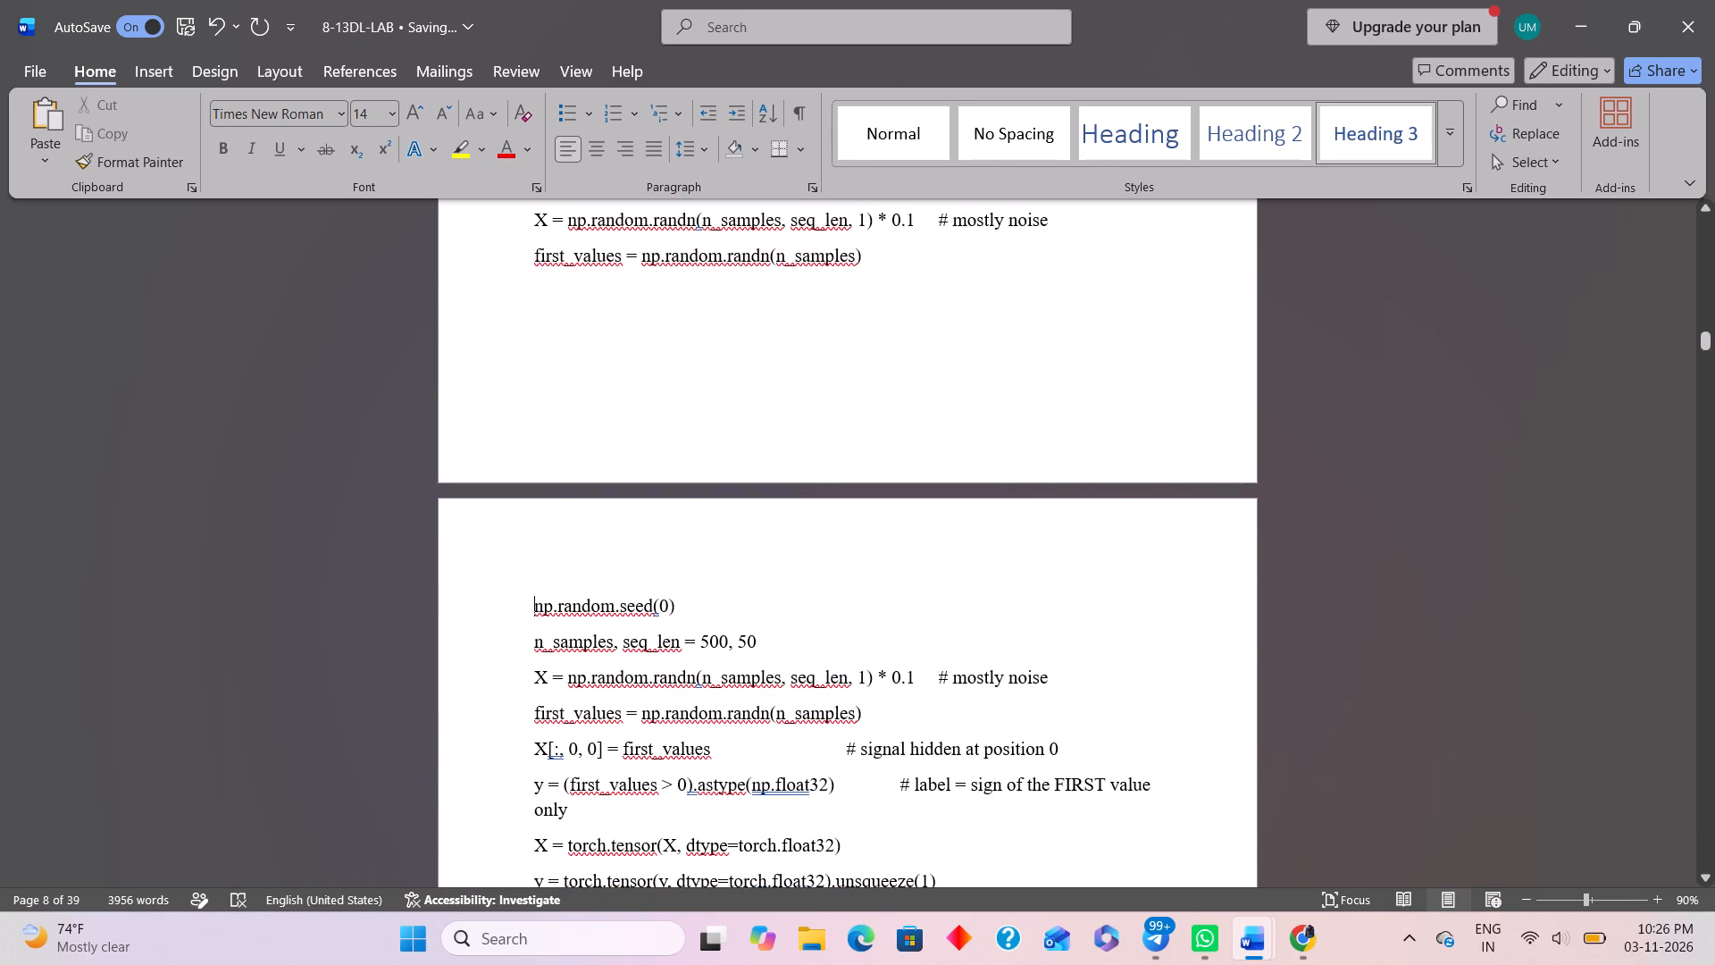
pyautogui.scroll(2, 715, 491)
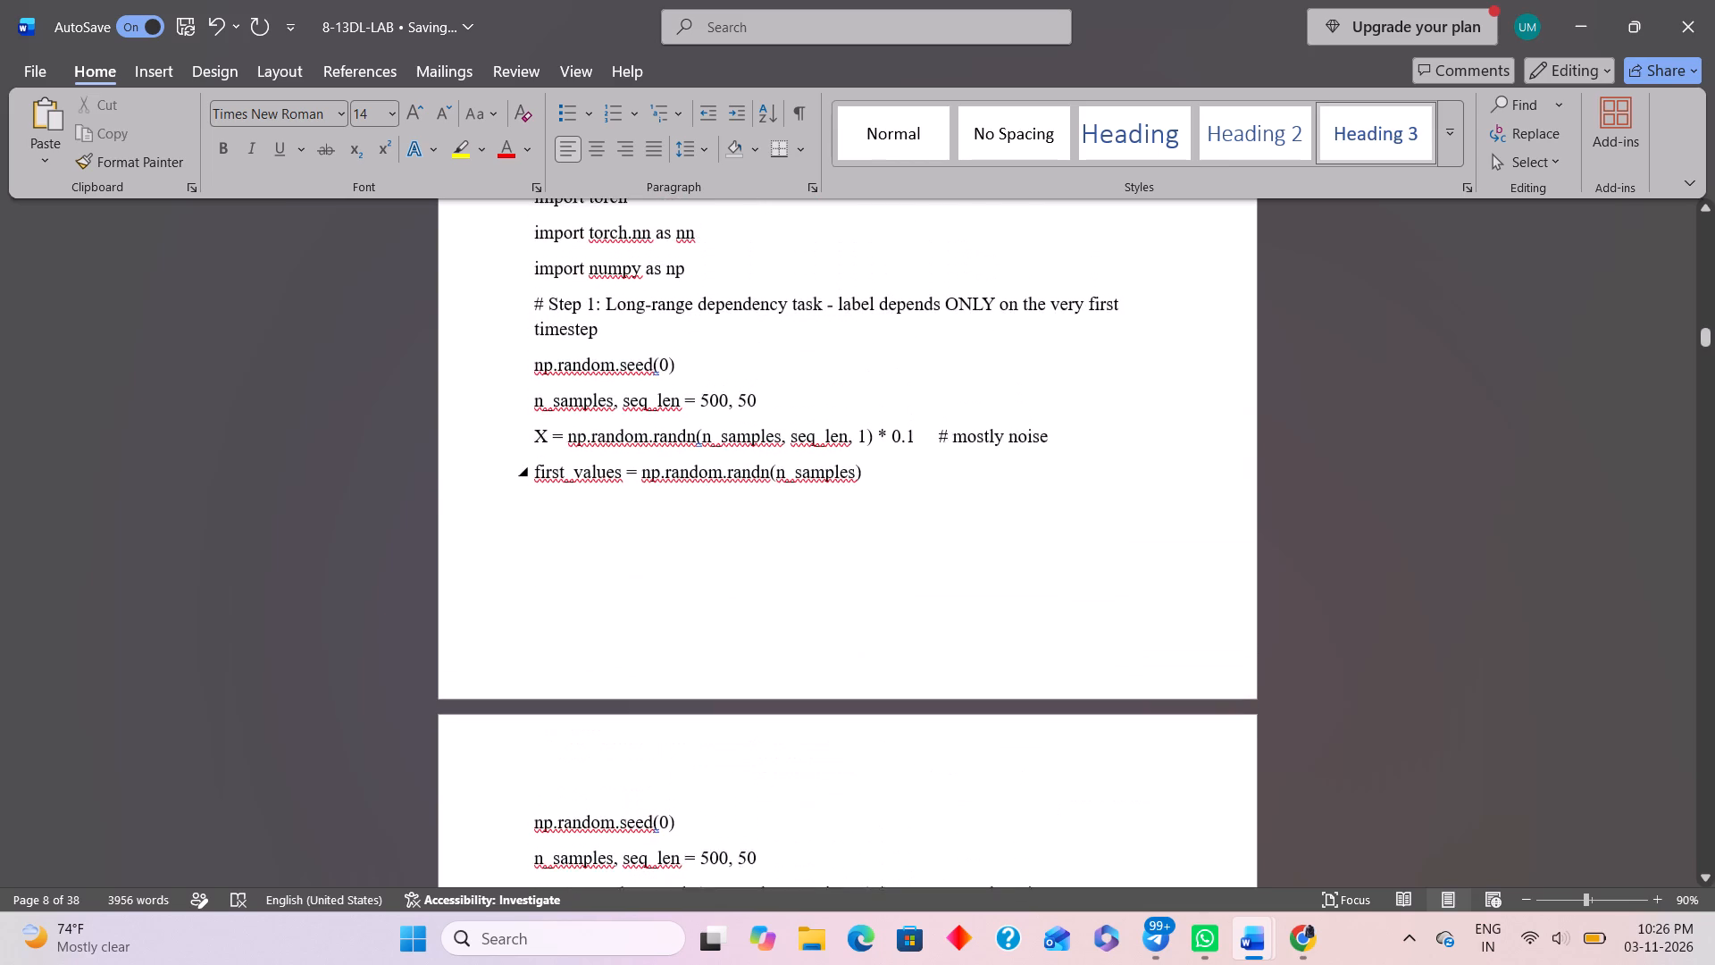
pyautogui.scroll(1, 715, 491)
pyautogui.hscroll(2, 715, 491)
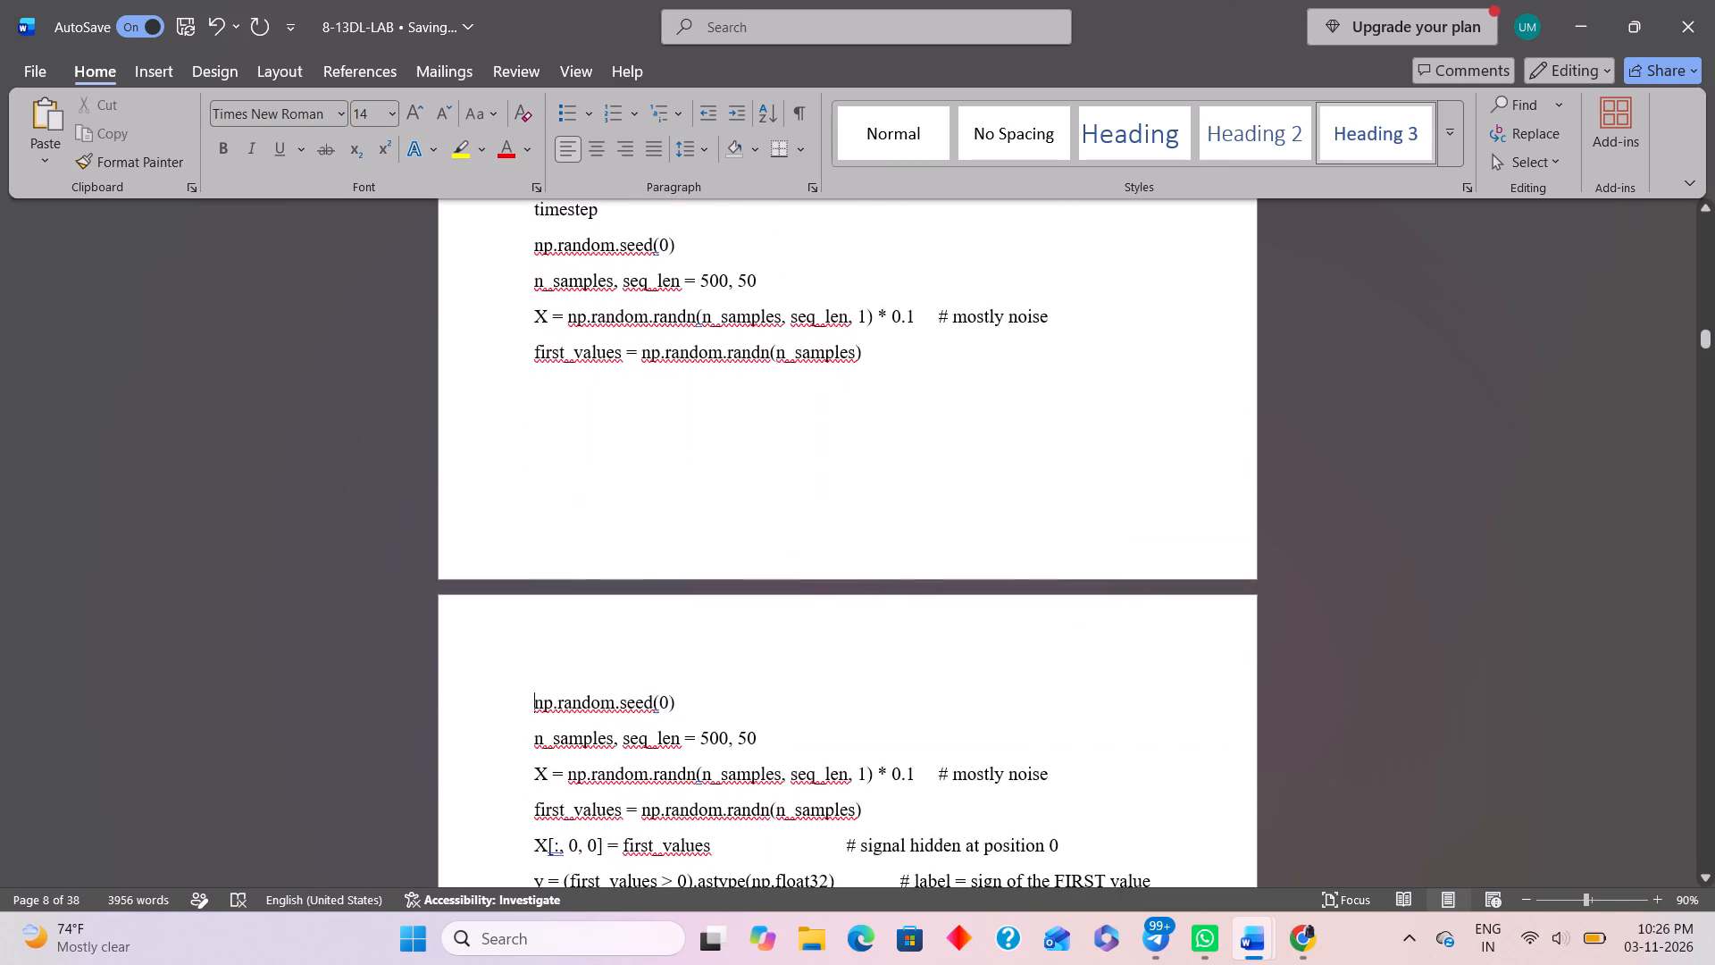
pyautogui.scroll(3, 715, 491)
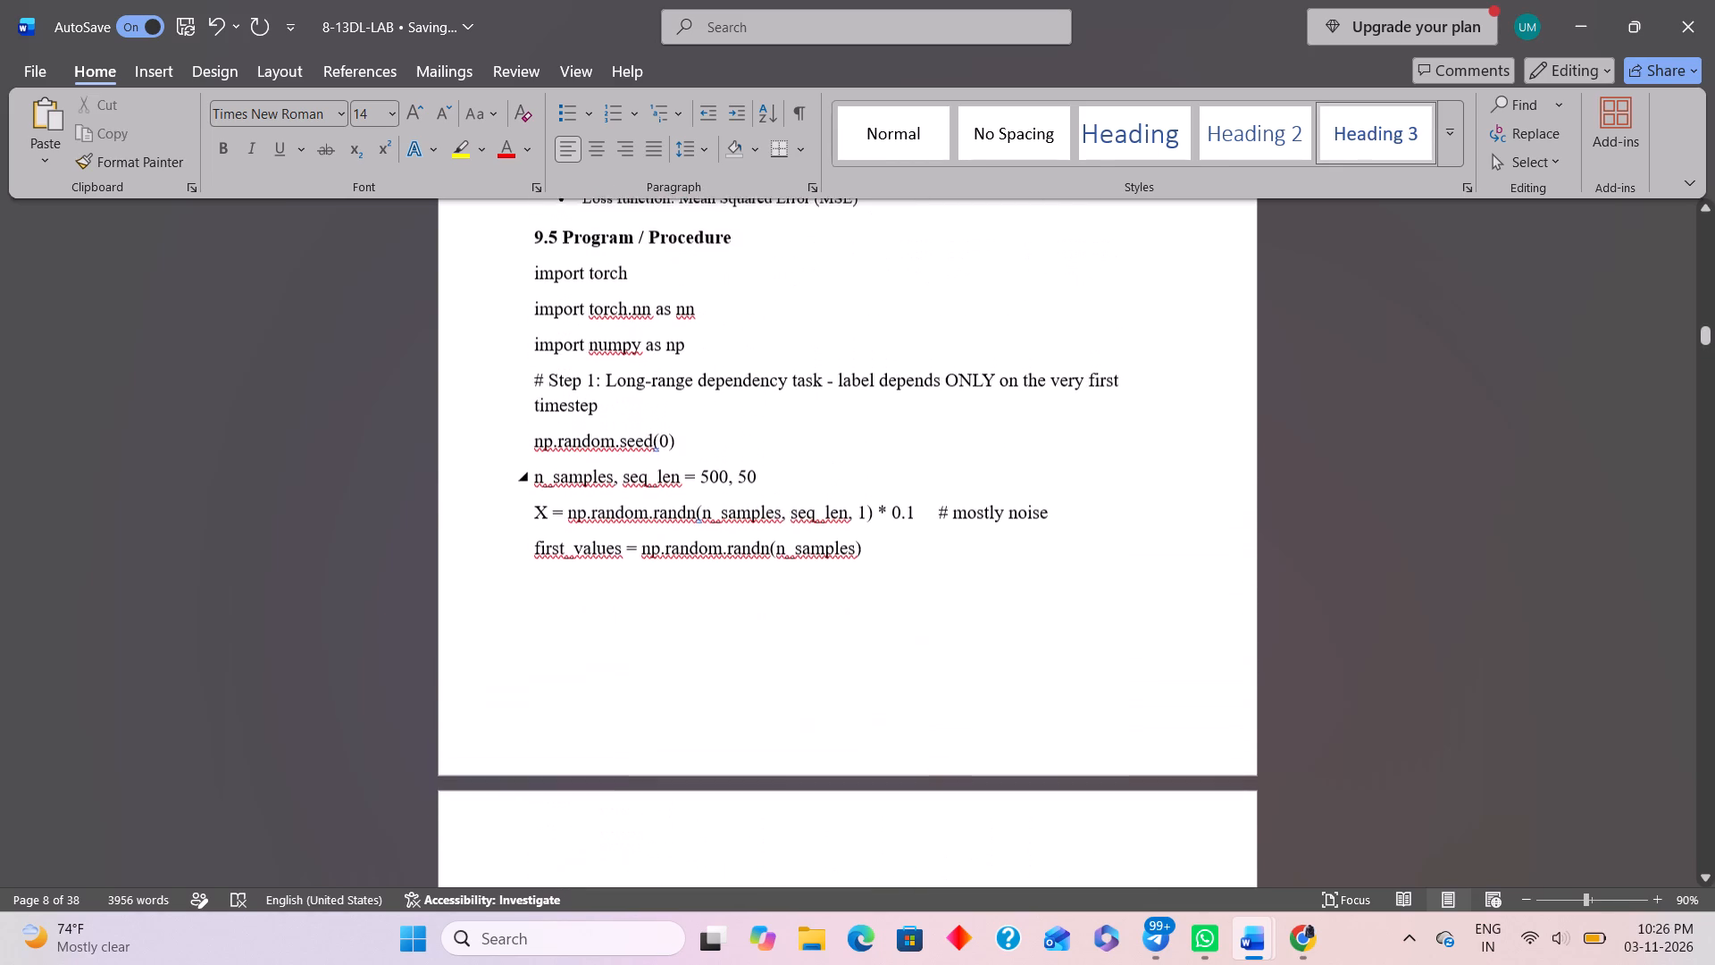
# Look through the remaining pages of Experiment 9, past the Viva-Voce Questions, to the start of Experiment 10.
pyautogui.scroll(-4, 715, 491)
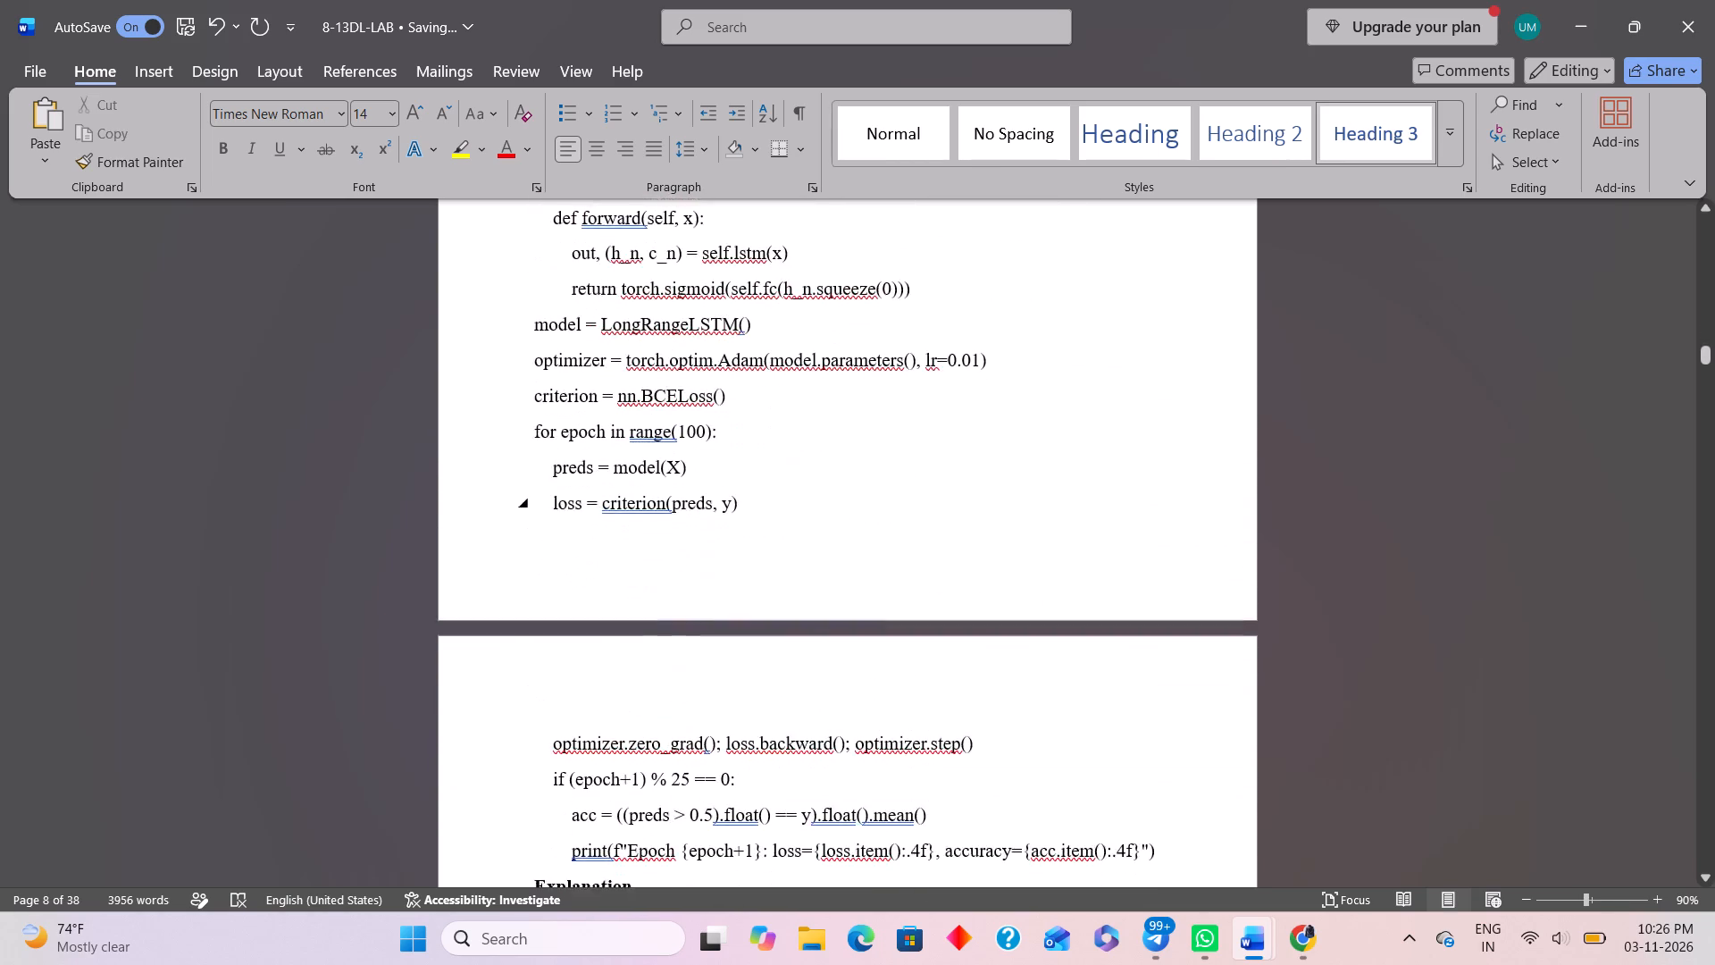
pyautogui.scroll(-6, 715, 491)
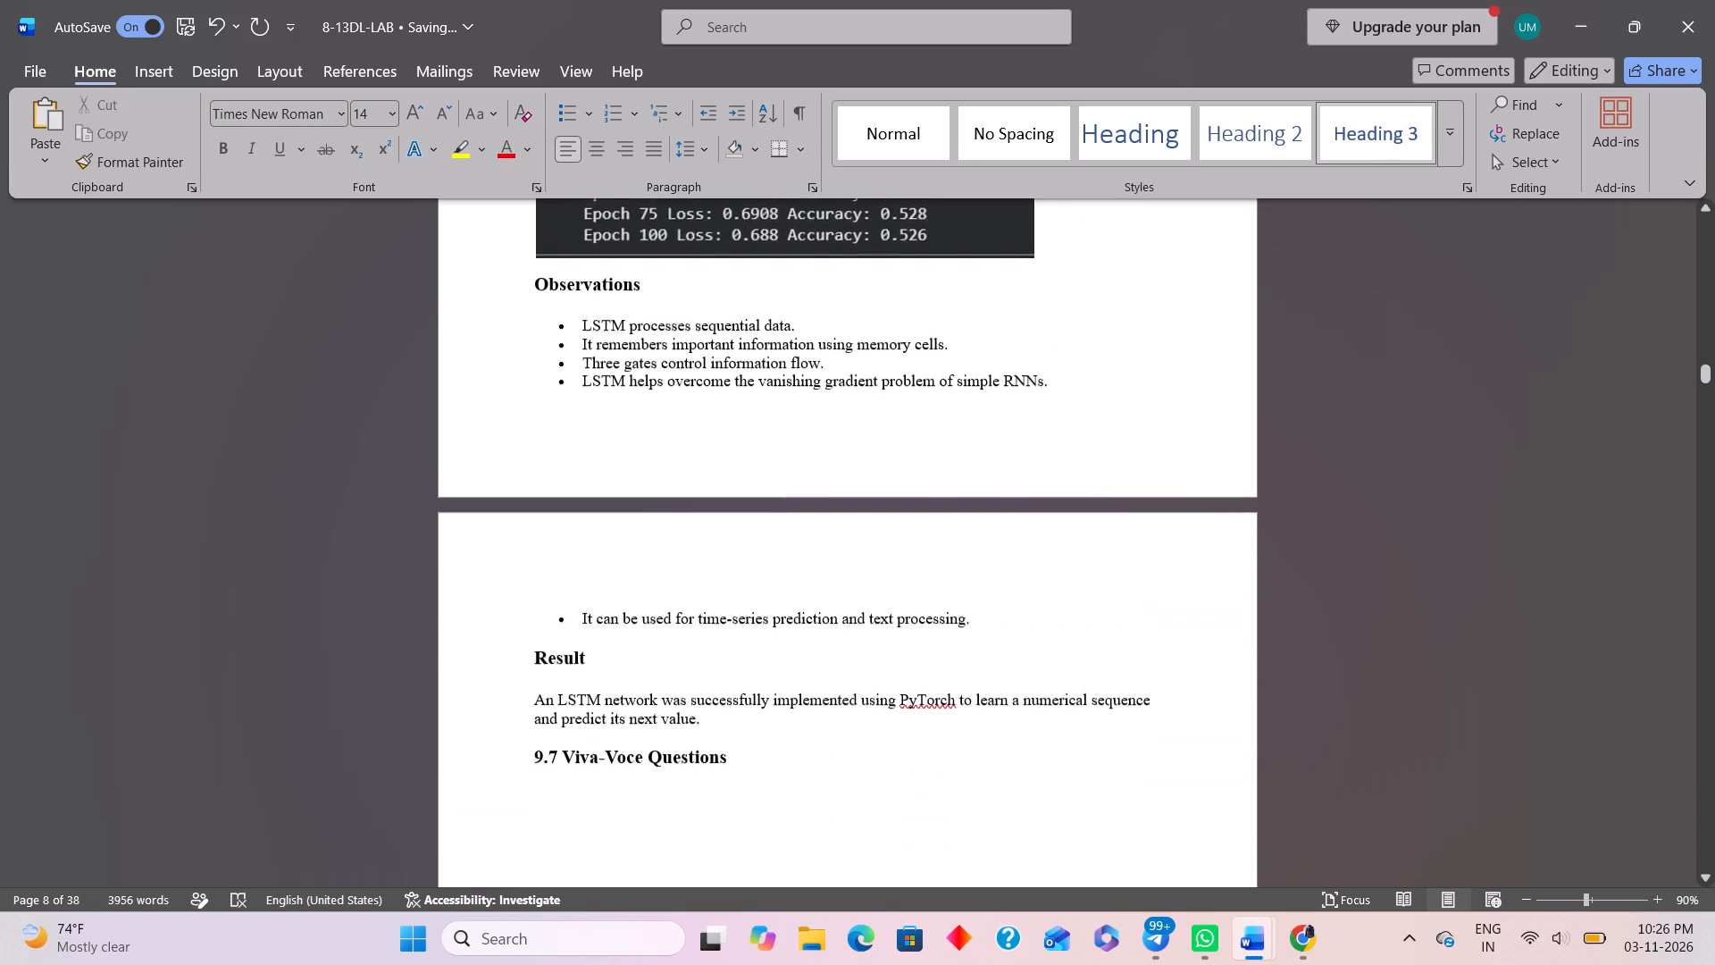
pyautogui.scroll(-6, 715, 491)
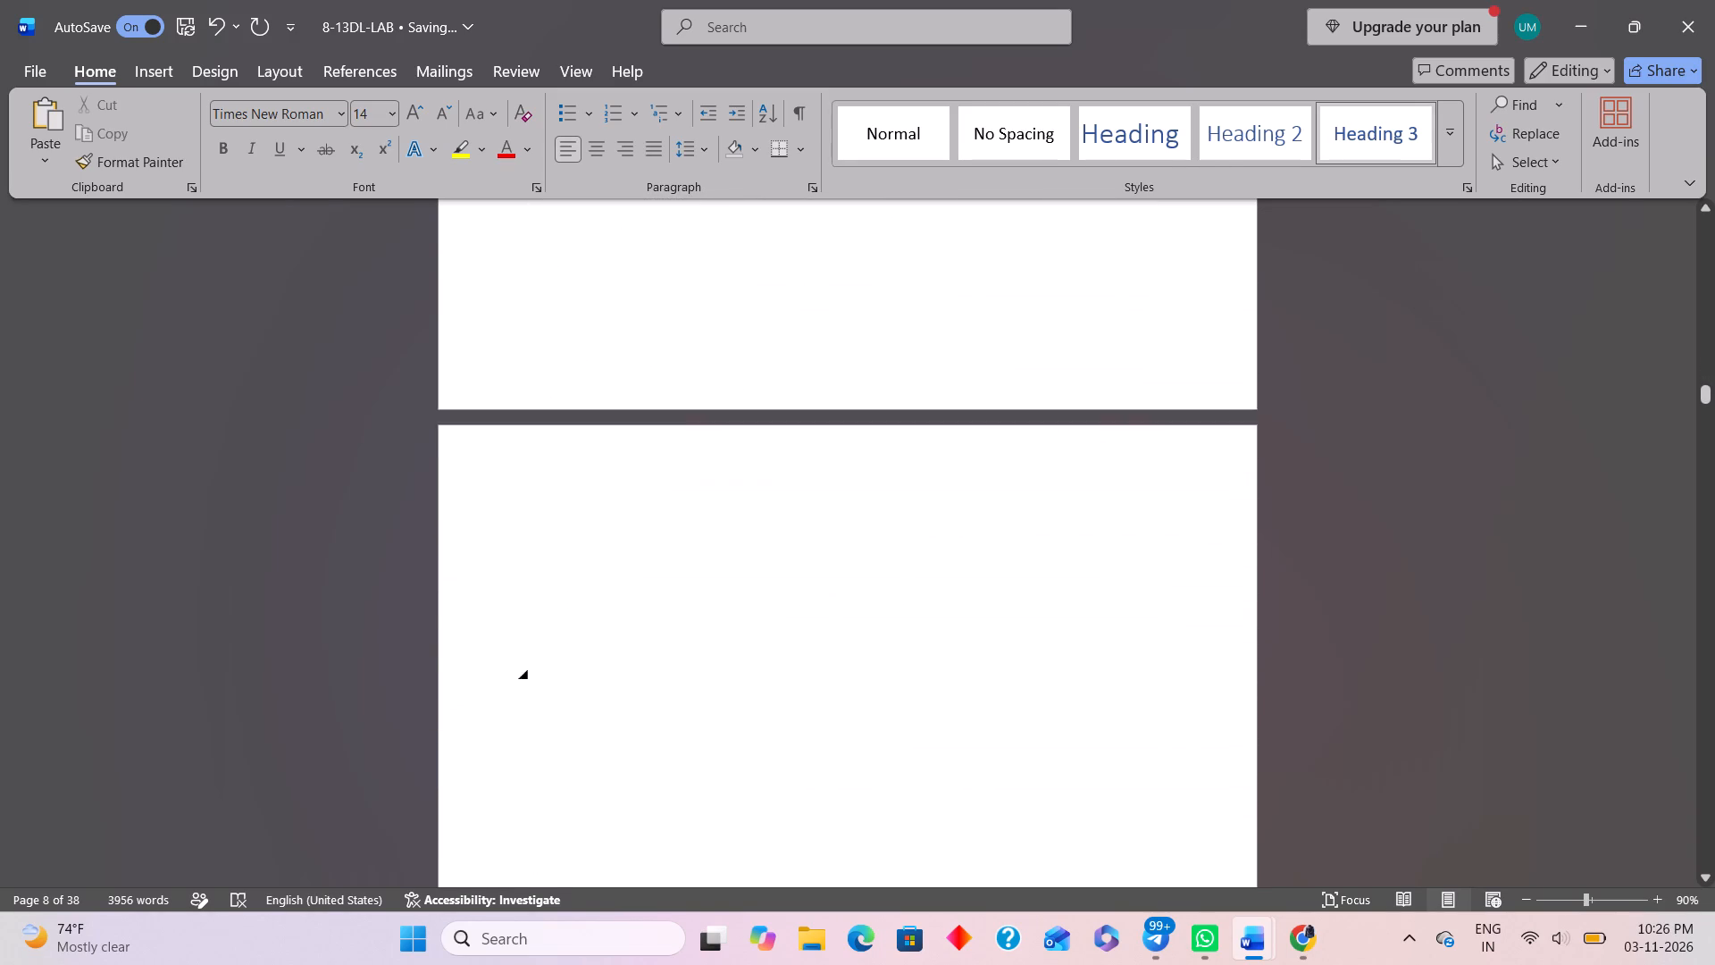
pyautogui.scroll(-2, 715, 491)
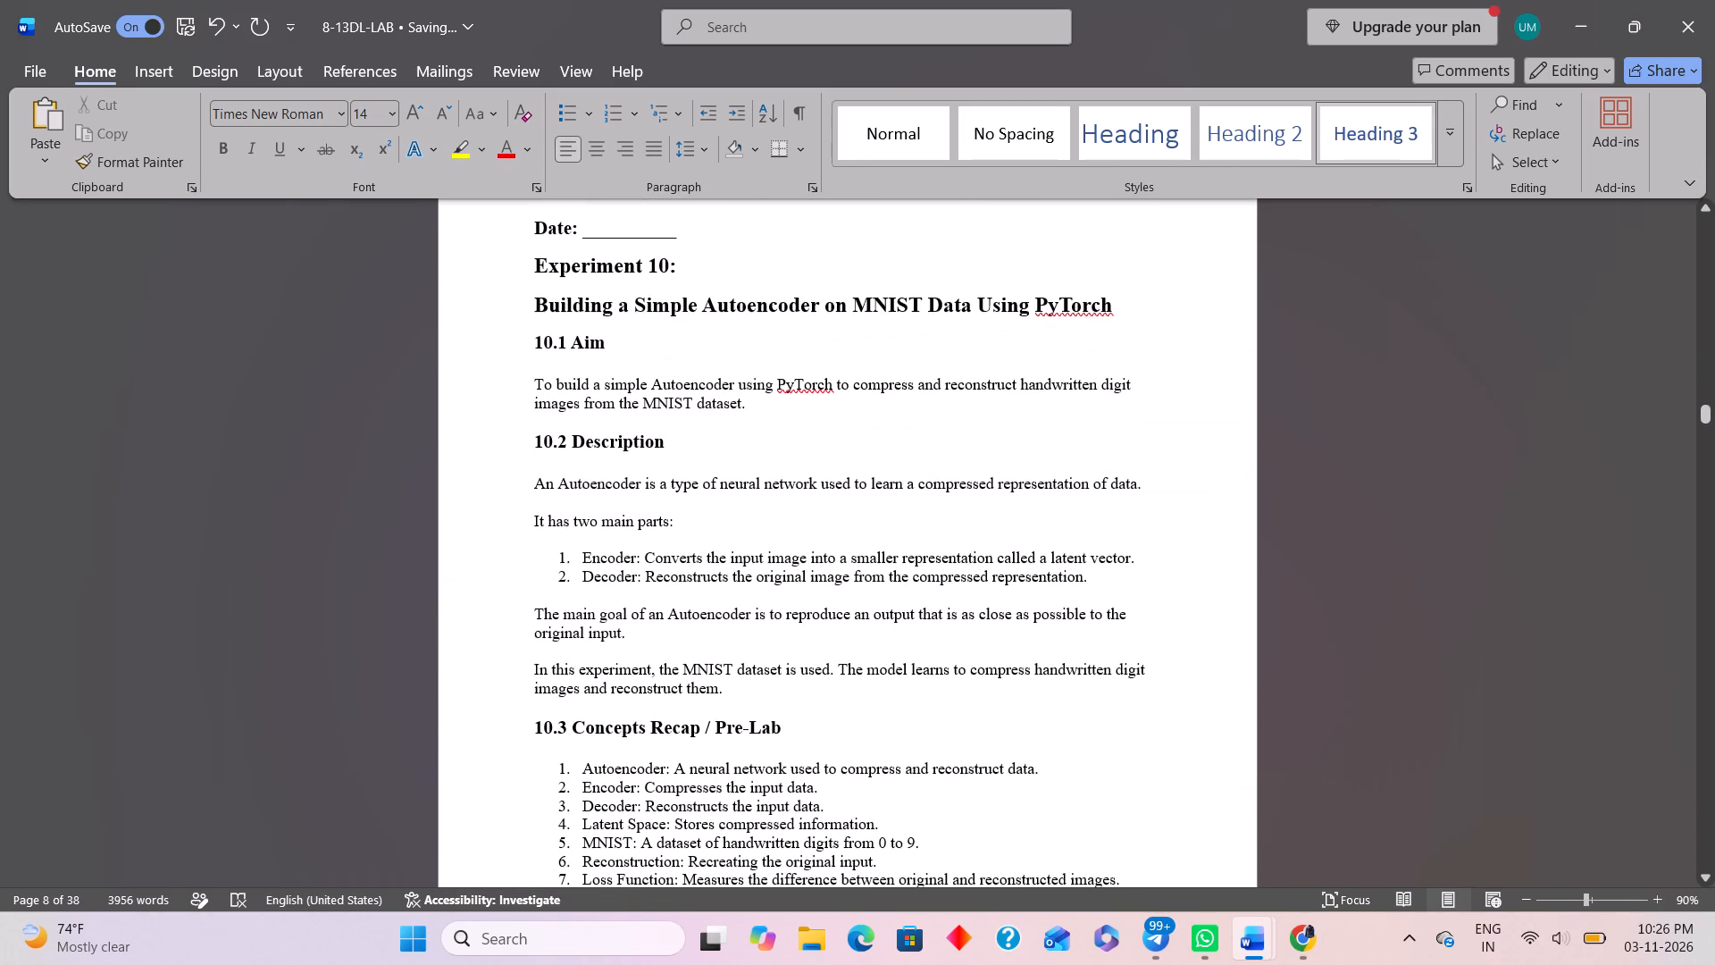
pyautogui.scroll(-1, 715, 491)
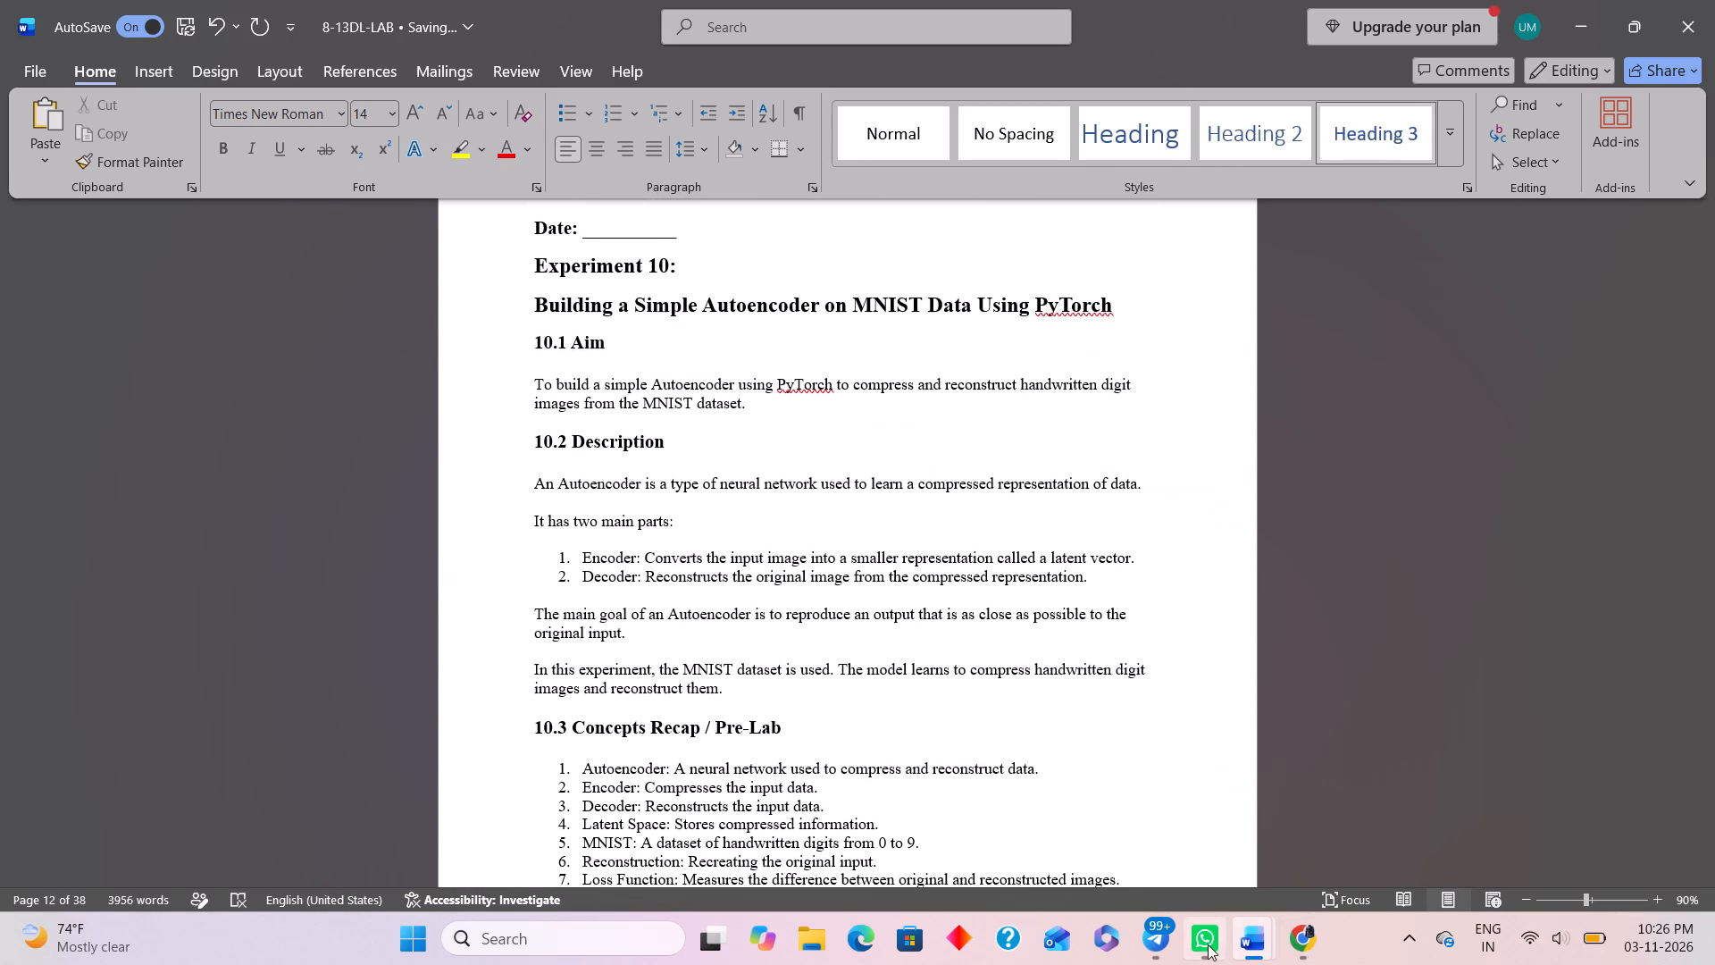
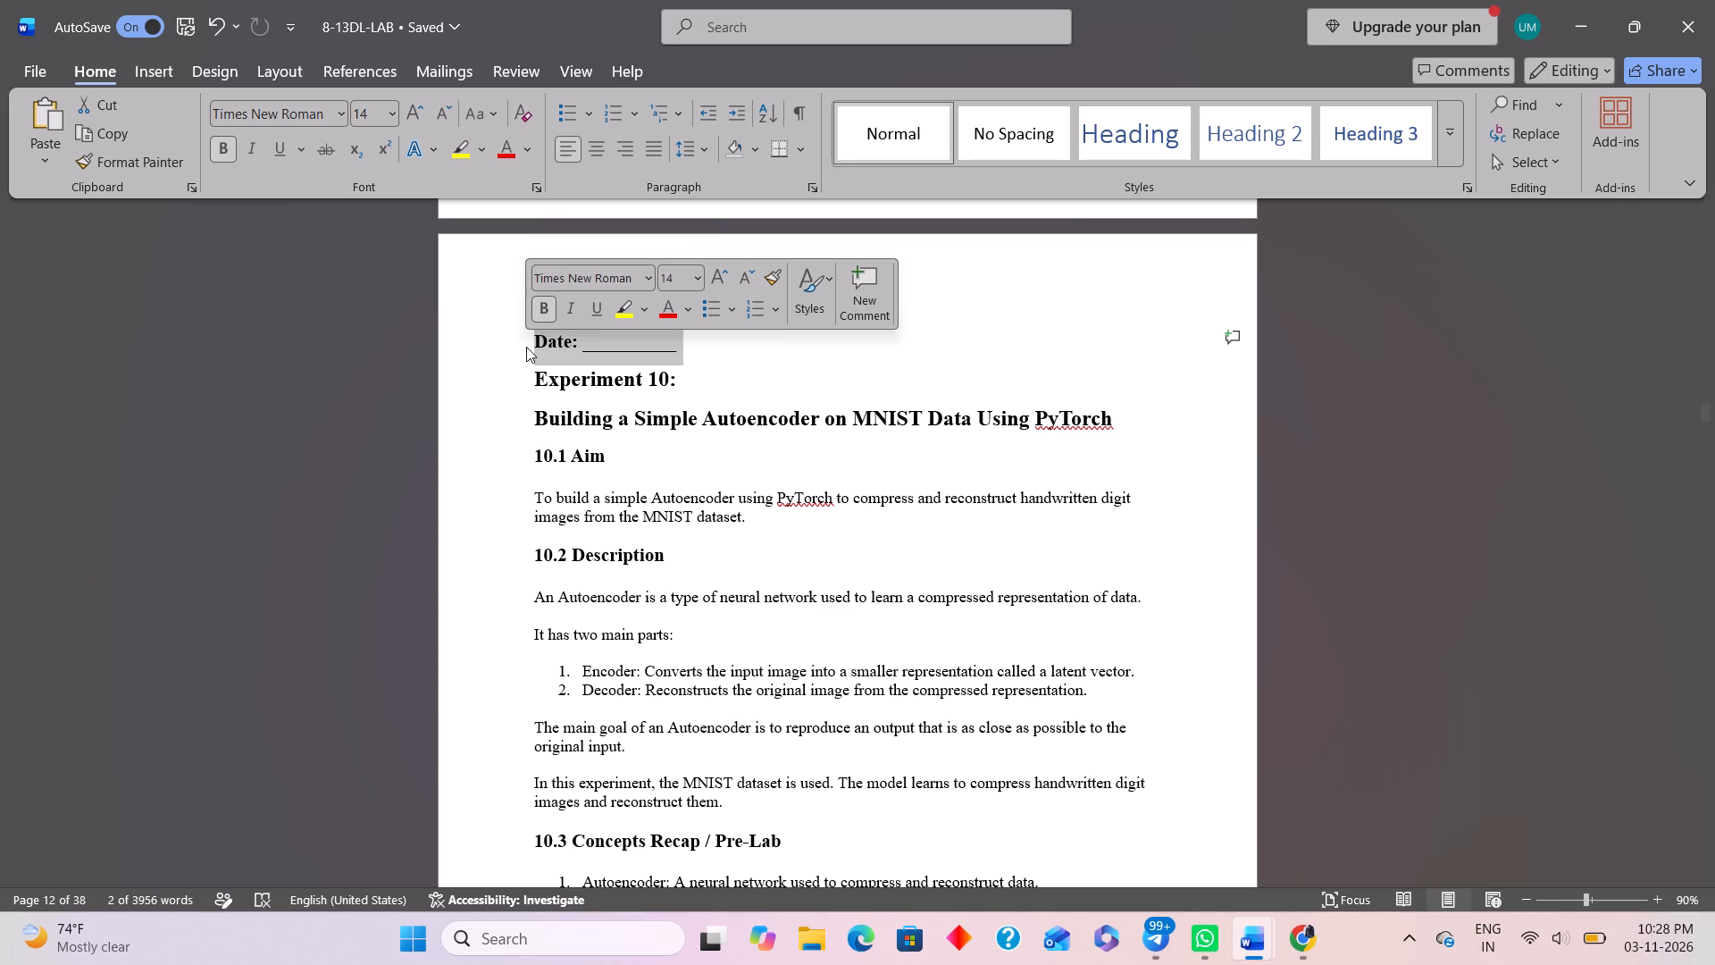
# Right-align the Date line above the Experiment 10 heading.
pyautogui.click(632, 148)
pyautogui.click(639, 315)
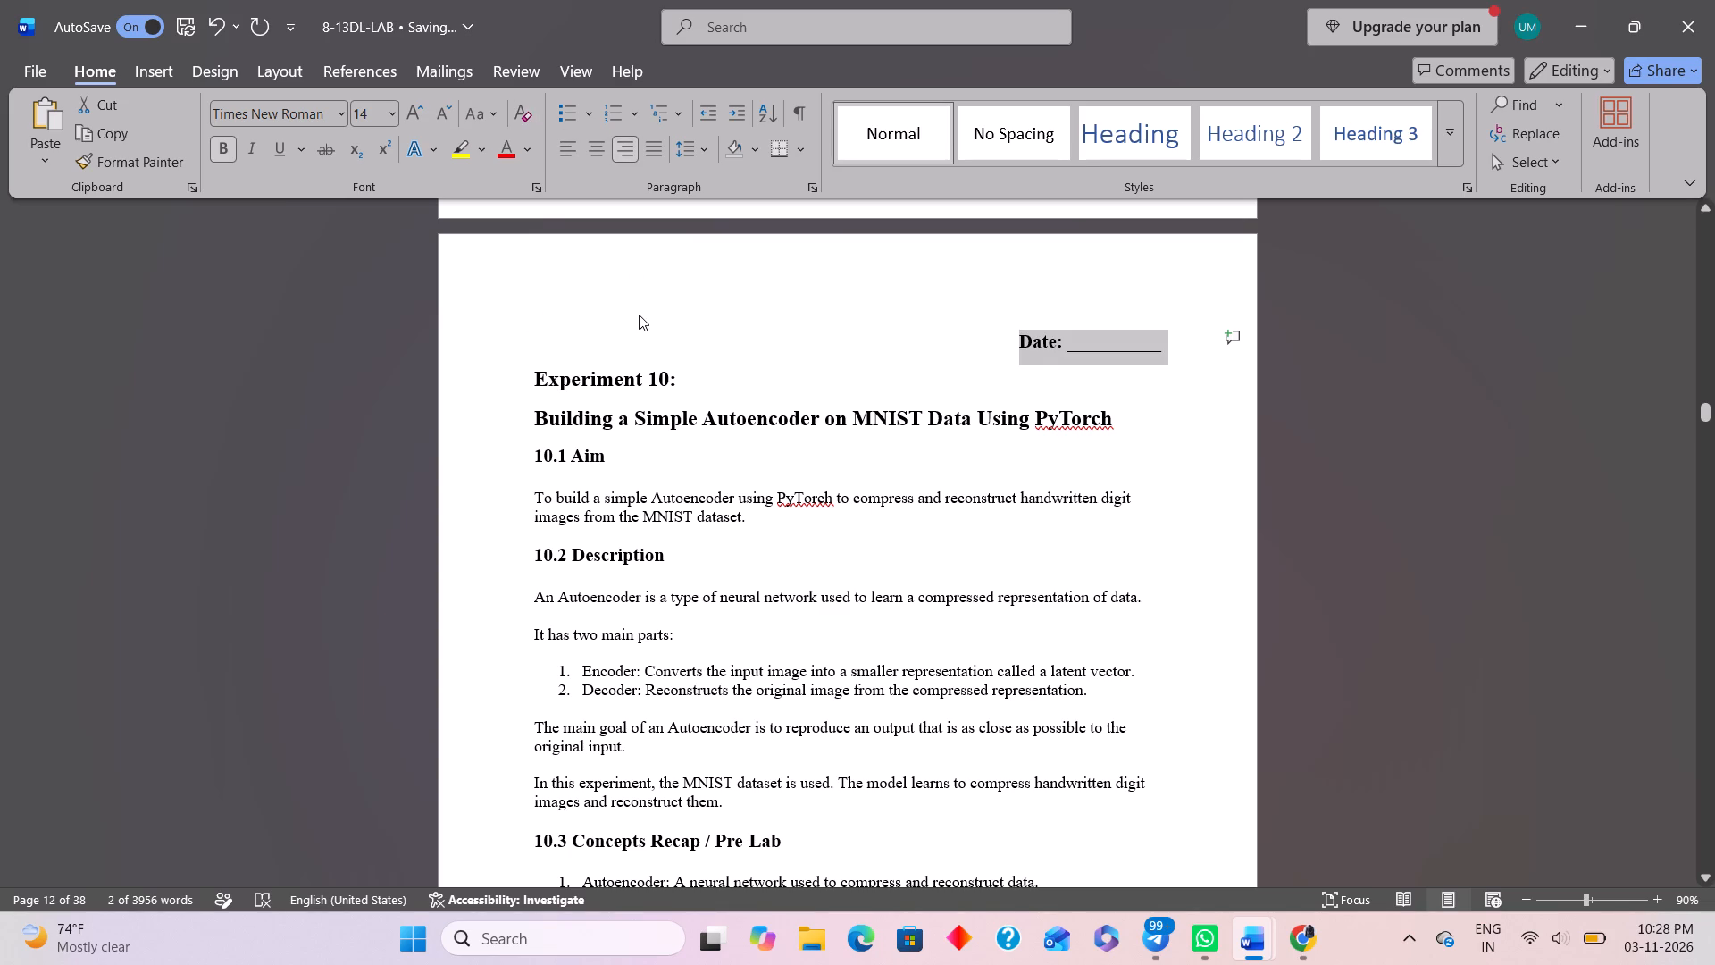
# Delete the empty lines before the "# Step 2: Autoencoder" and "# Step 1: Load MNIST" comments in the 10.5 Program / Procedure code.
pyautogui.scroll(-5, 639, 315)
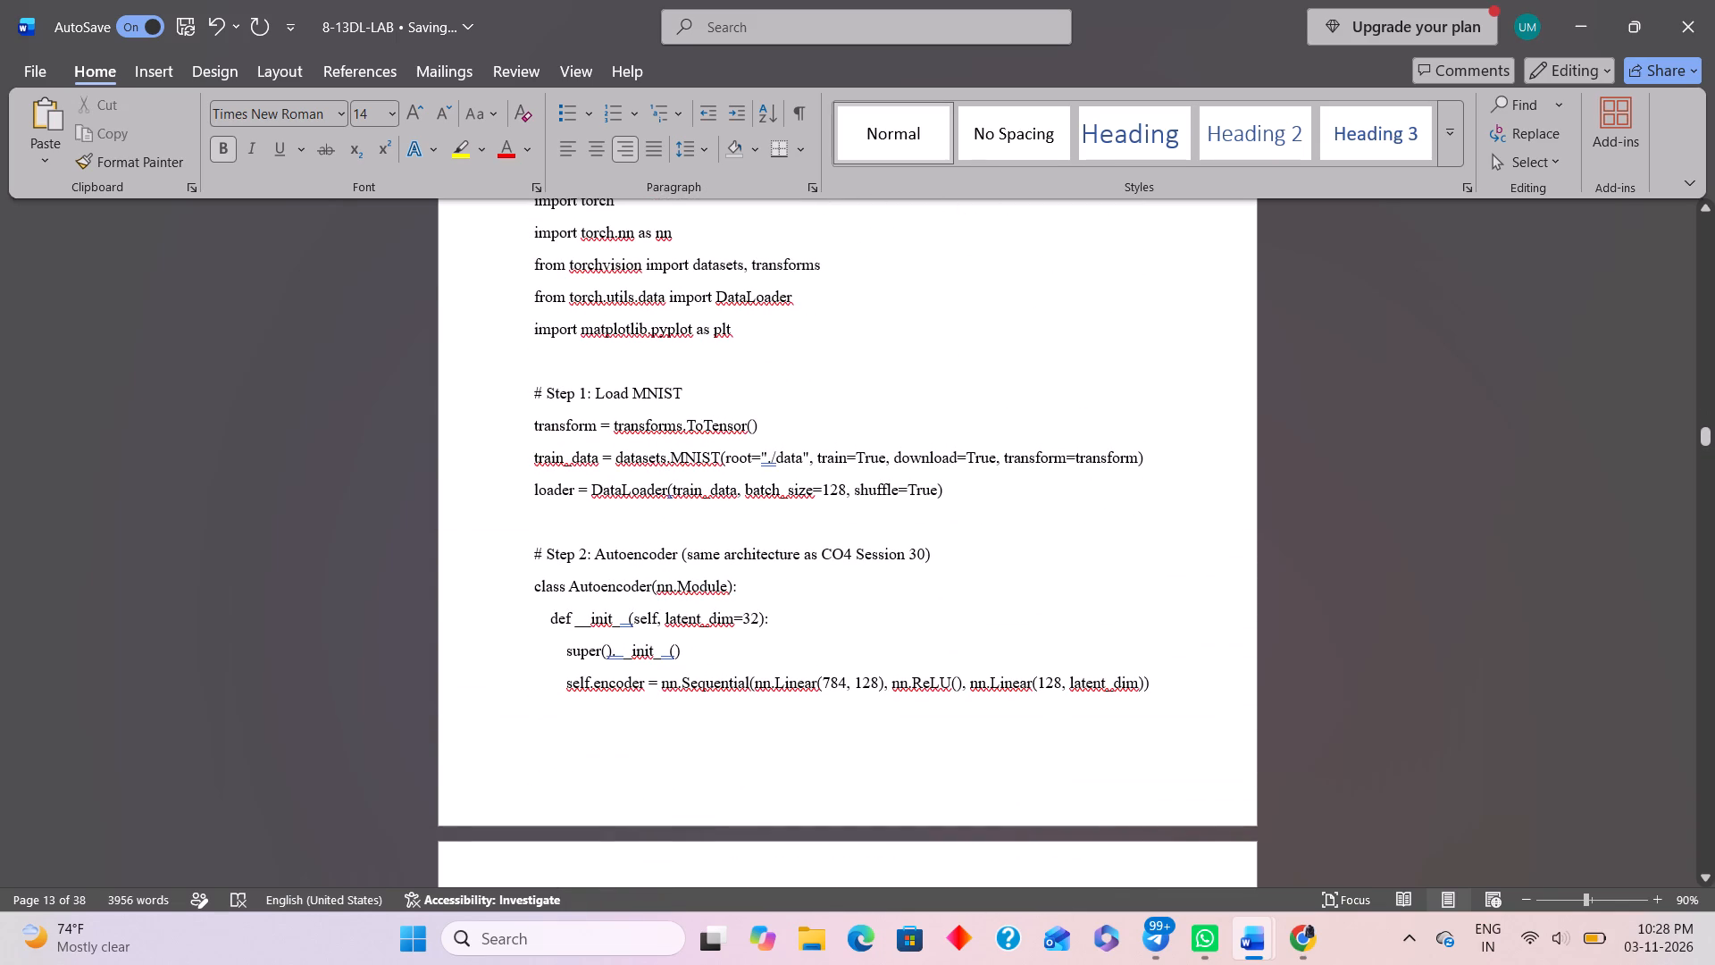
pyautogui.click(535, 524)
pyautogui.press('BackSpace')
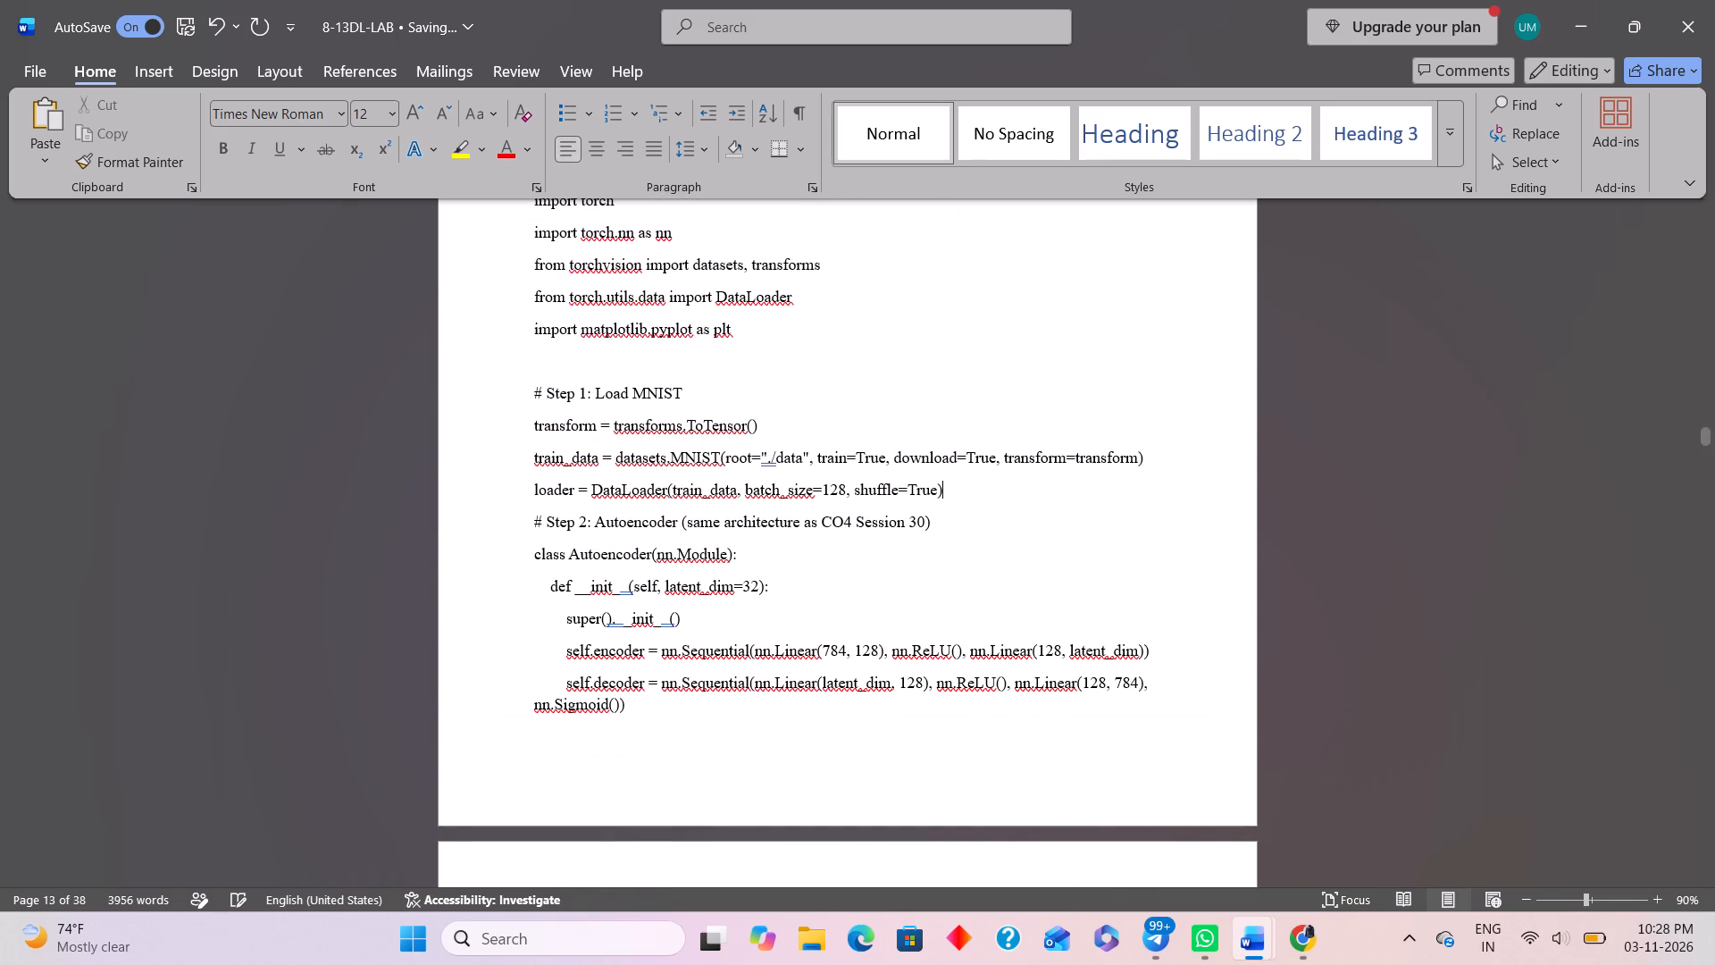
pyautogui.click(538, 357)
pyautogui.press('BackSpace')
# Delete the empty line between return self.decoder(z) and model = Autoencoder() in the Experiment 10 code.
pyautogui.scroll(1, 538, 357)
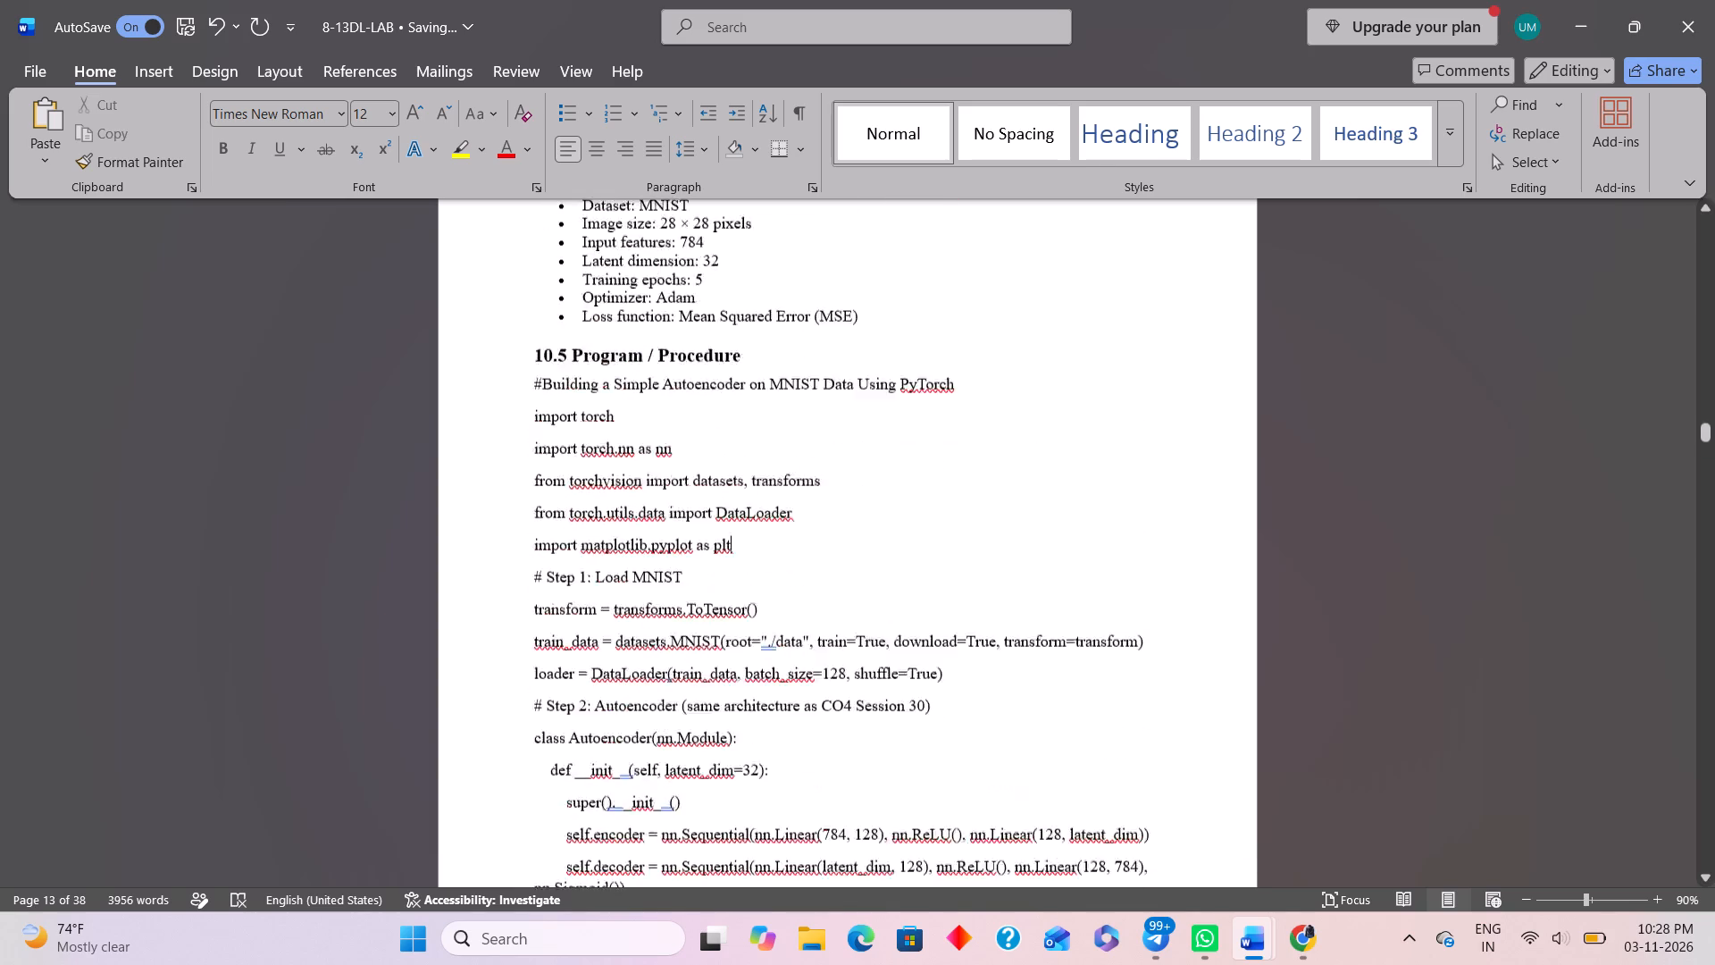
pyautogui.scroll(4, 538, 357)
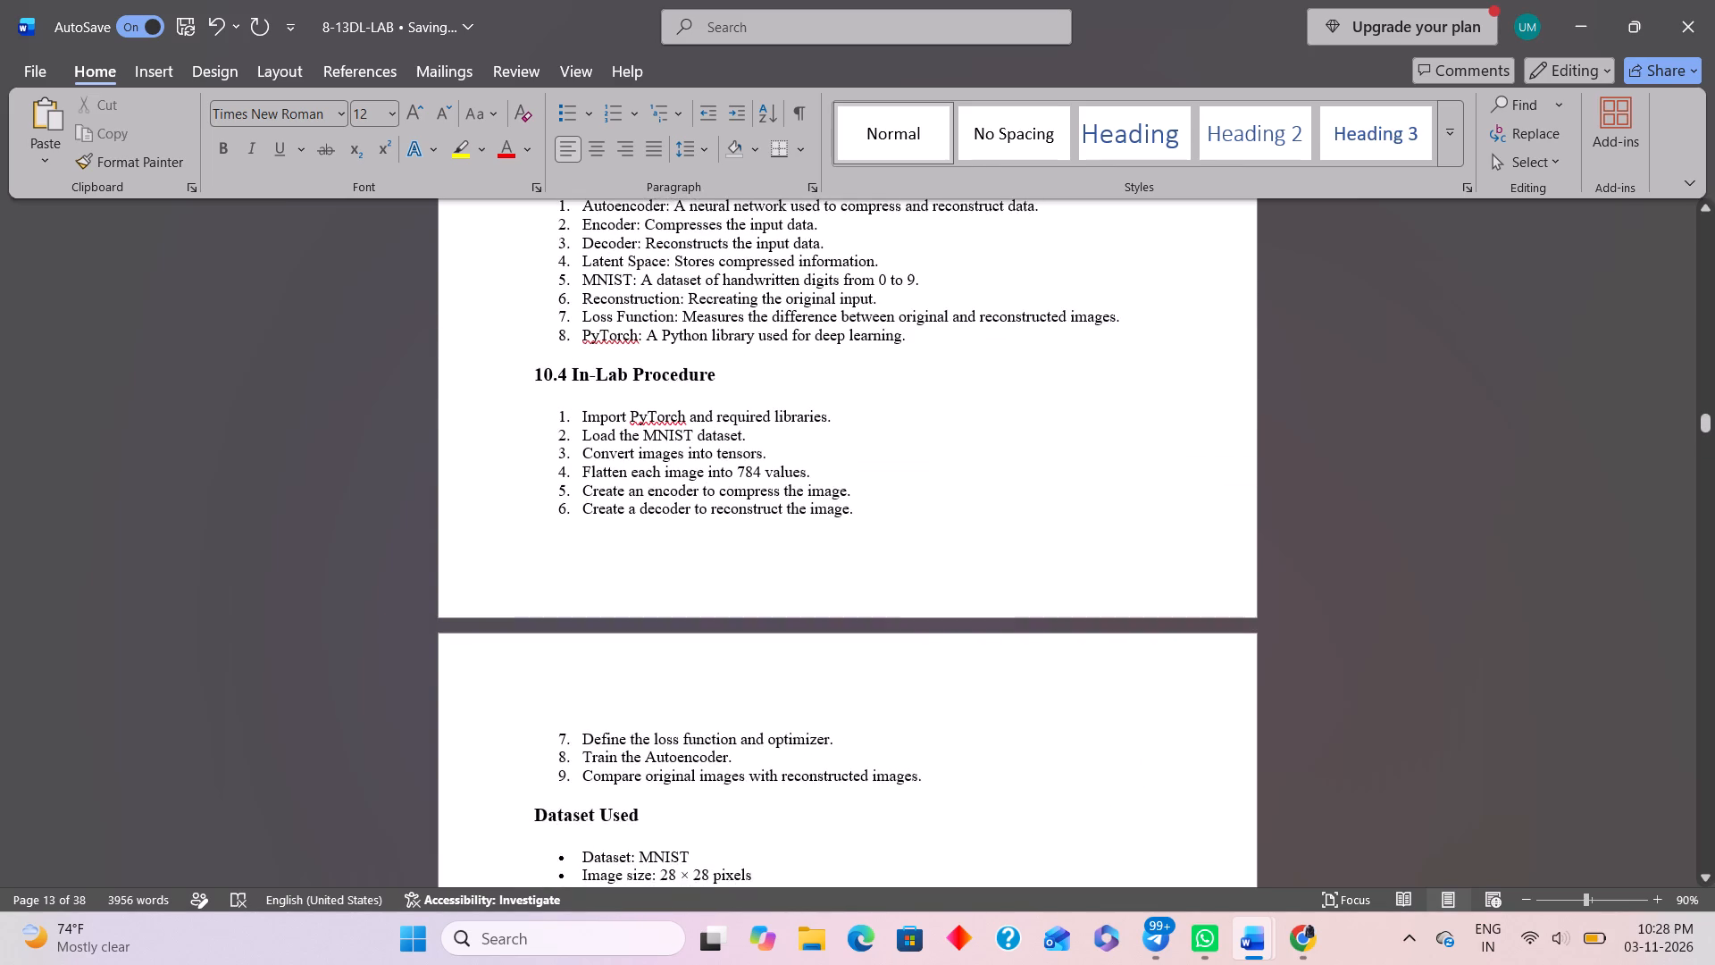
pyautogui.scroll(4, 538, 357)
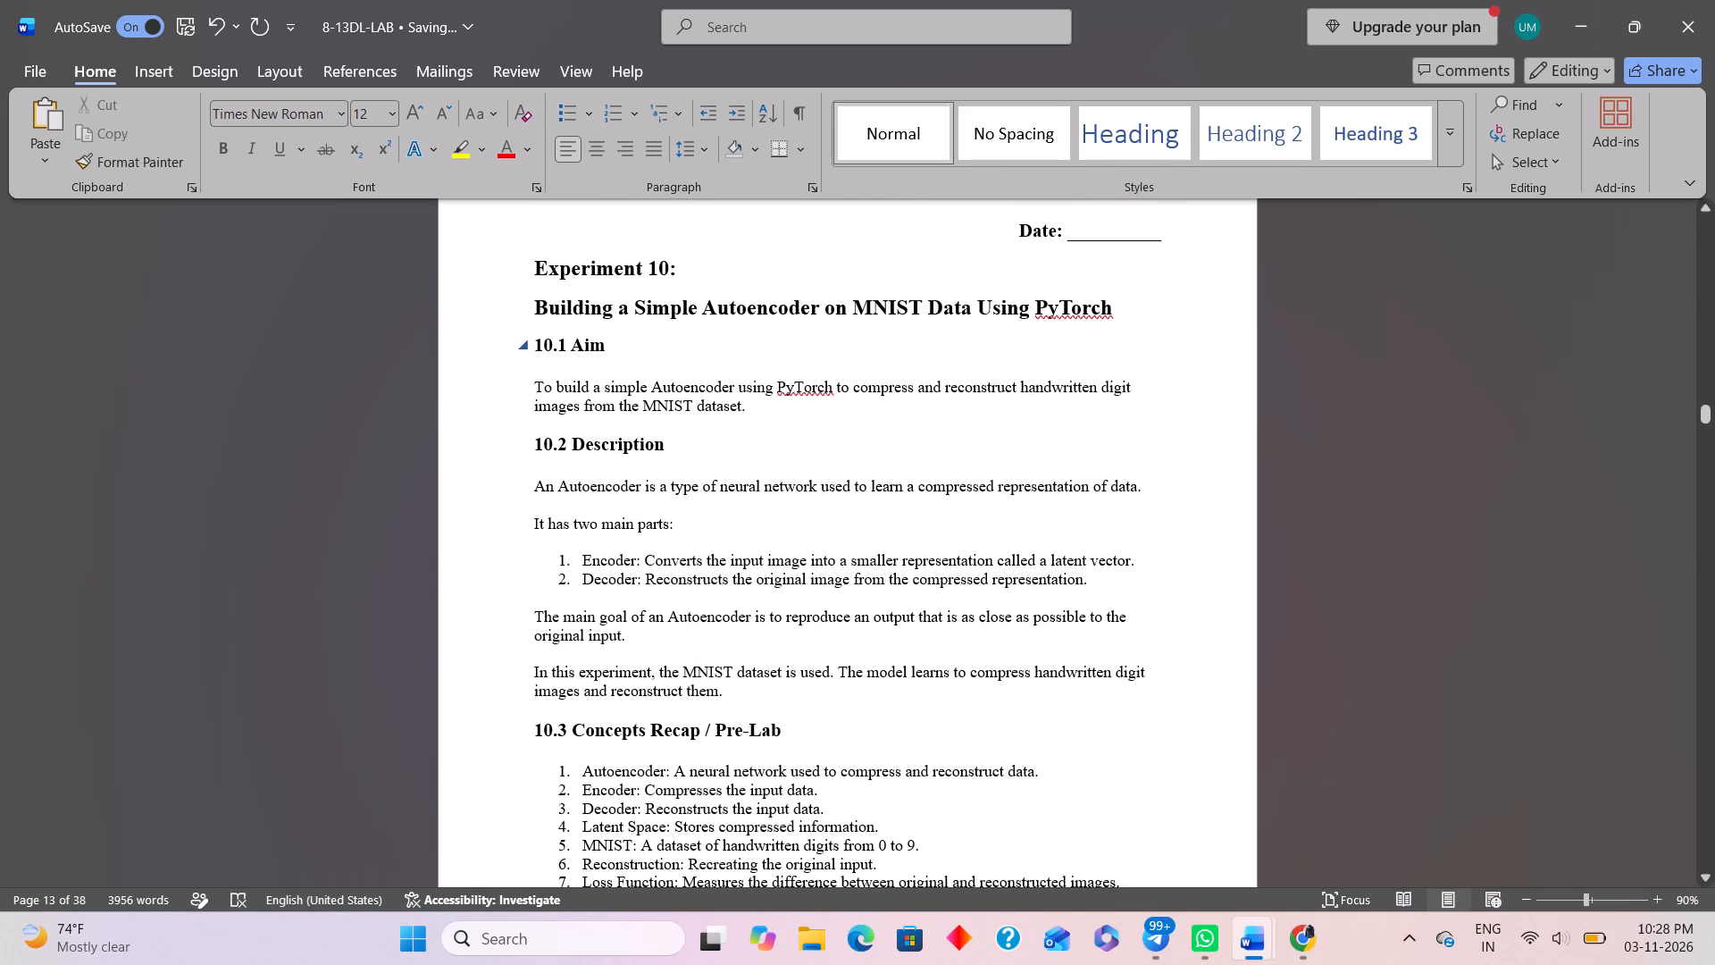
pyautogui.scroll(-6, 537, 539)
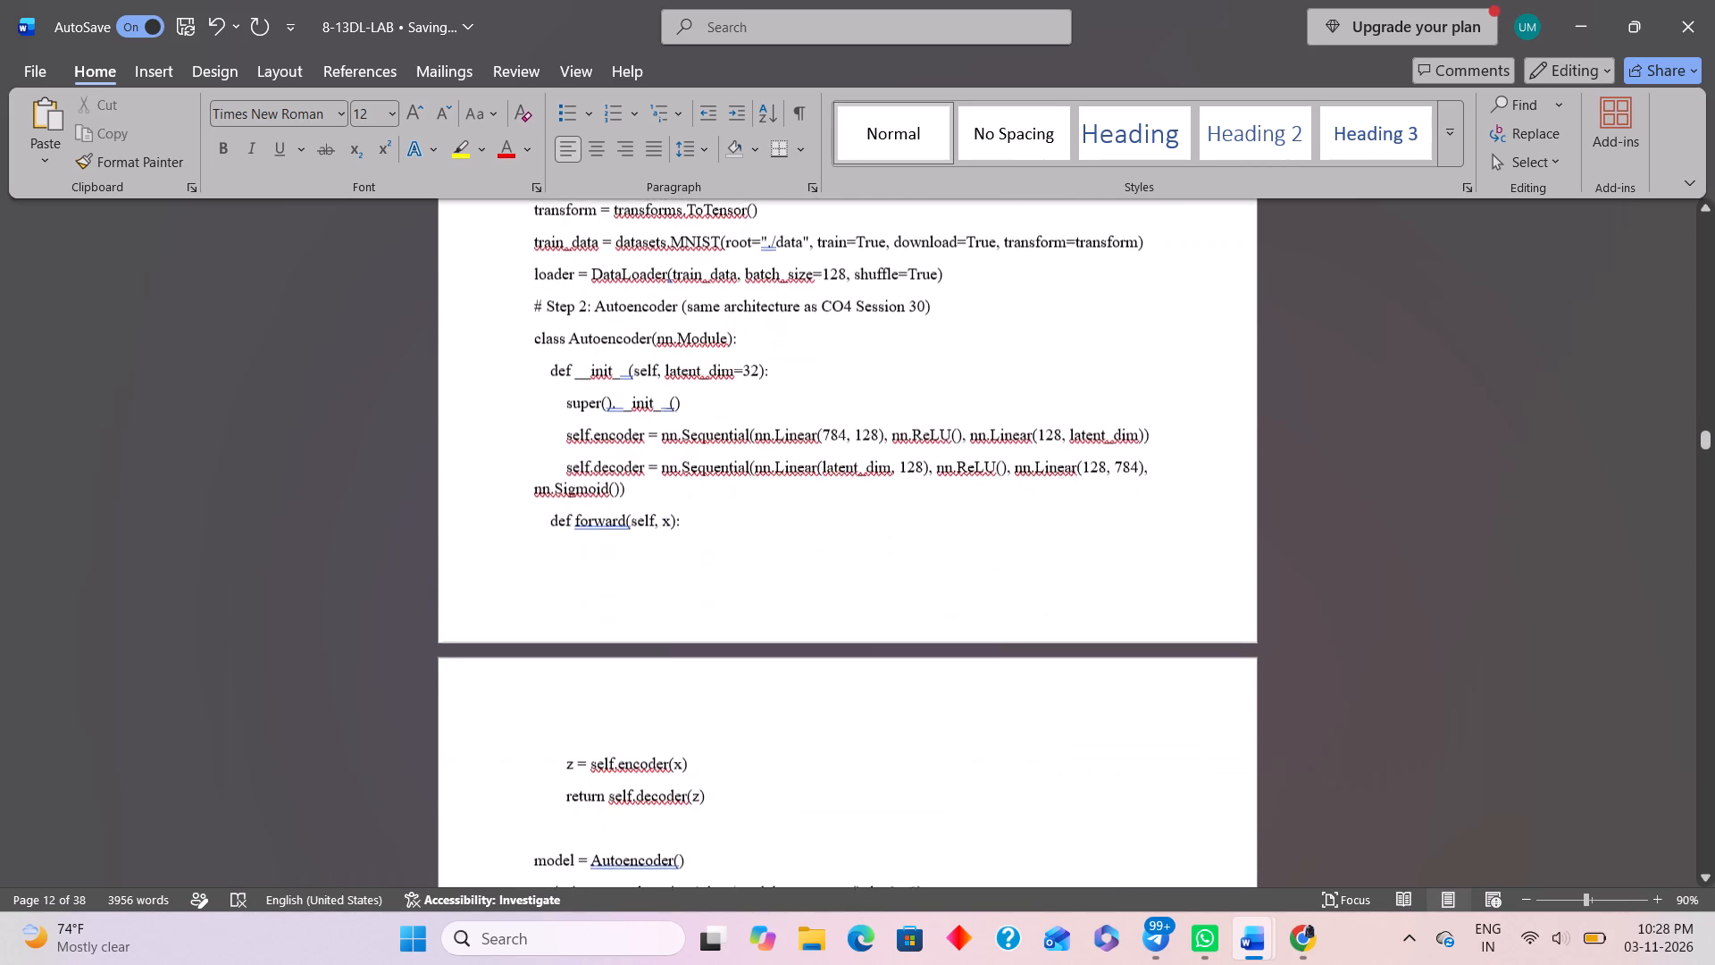
pyautogui.scroll(-2, 537, 539)
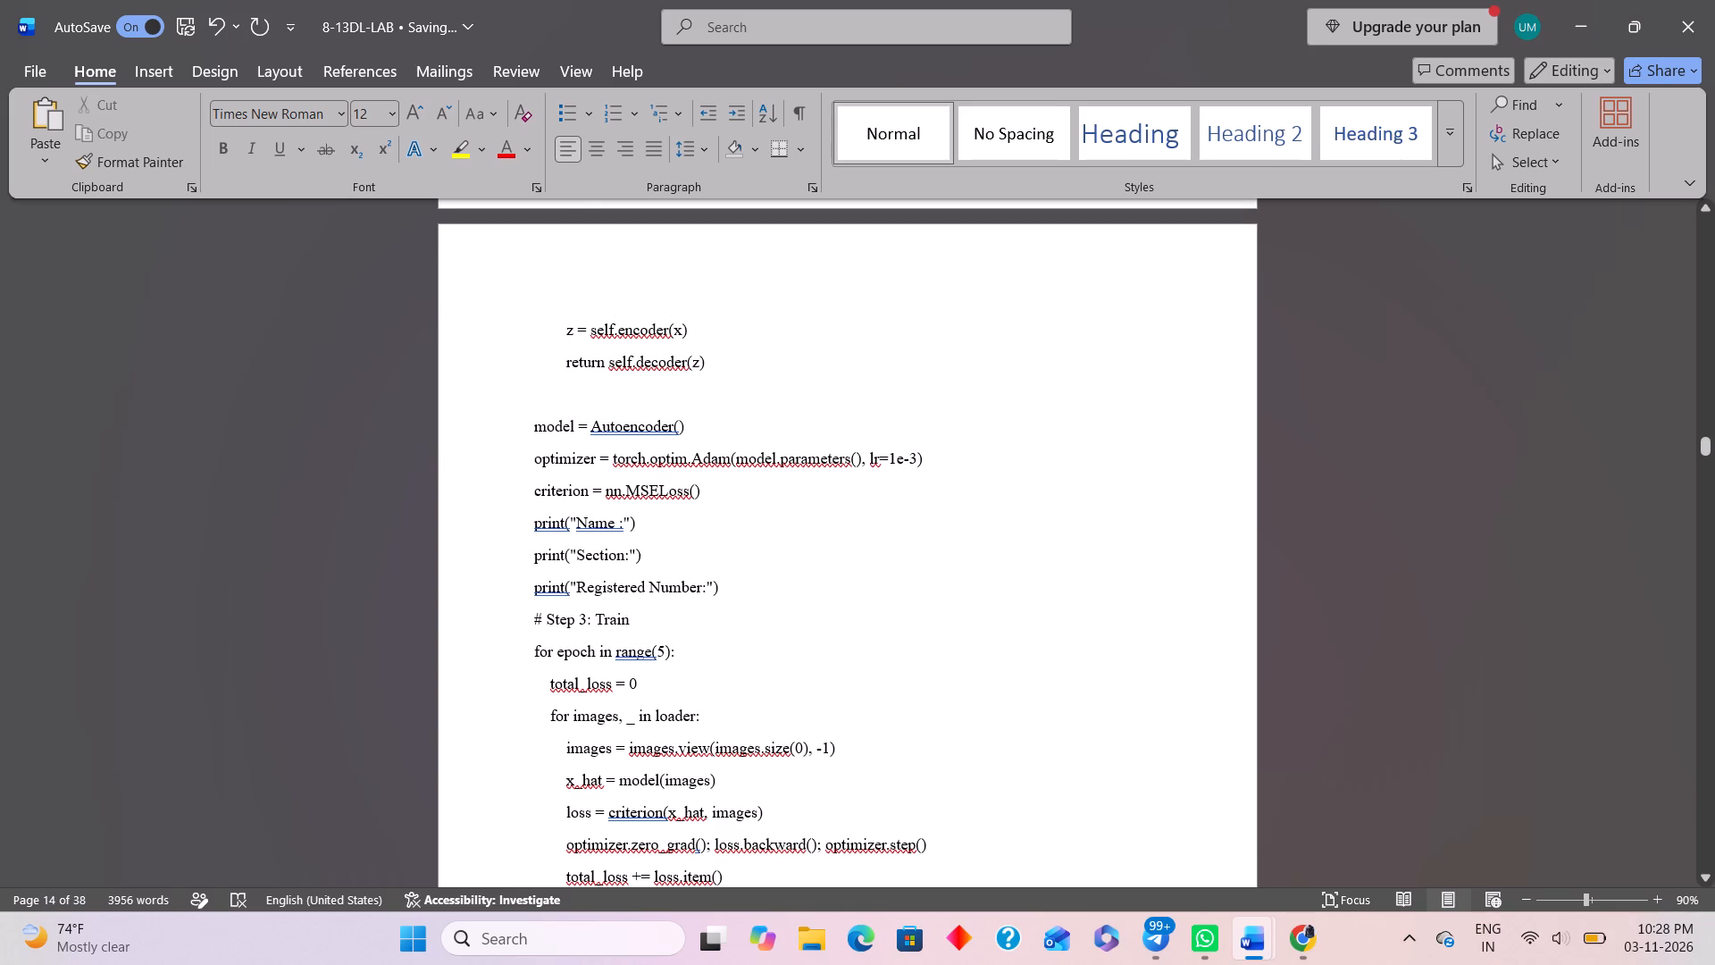
pyautogui.click(545, 393)
pyautogui.press('BackSpace')
# Insert four empty lines above Experiment 10's Marks and Signature of the Instructor line to push the following Date line onto Experiment 11's page.
pyautogui.scroll(-2, 545, 393)
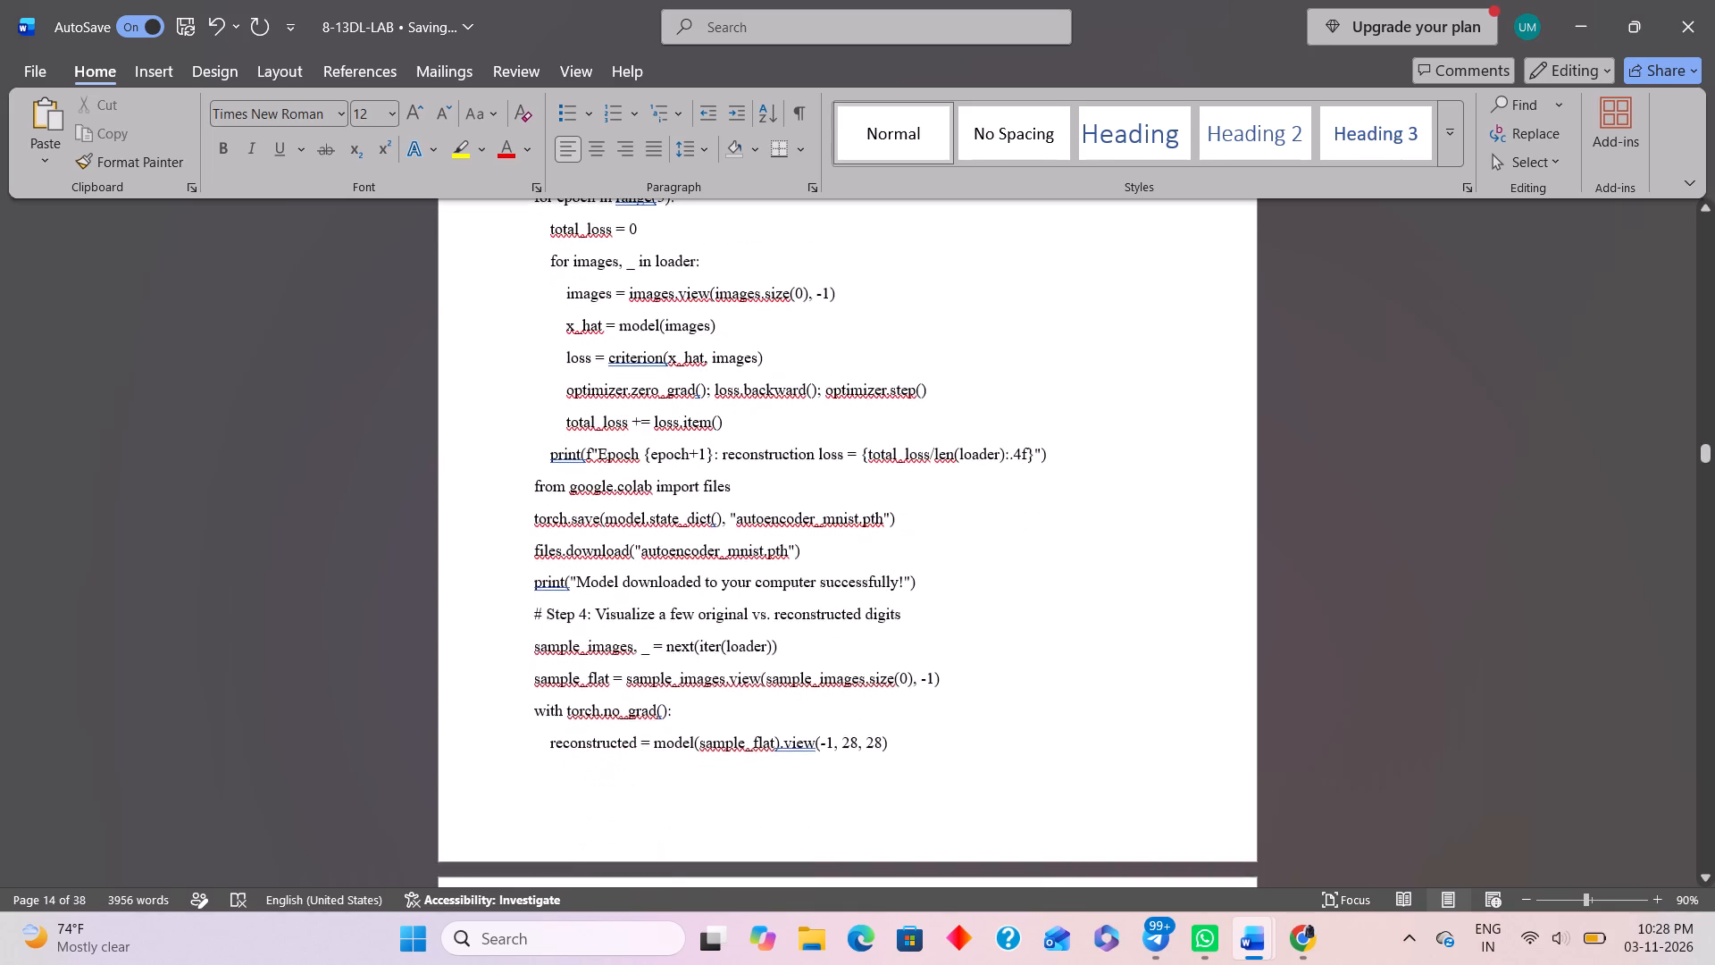
pyautogui.scroll(-5, 545, 393)
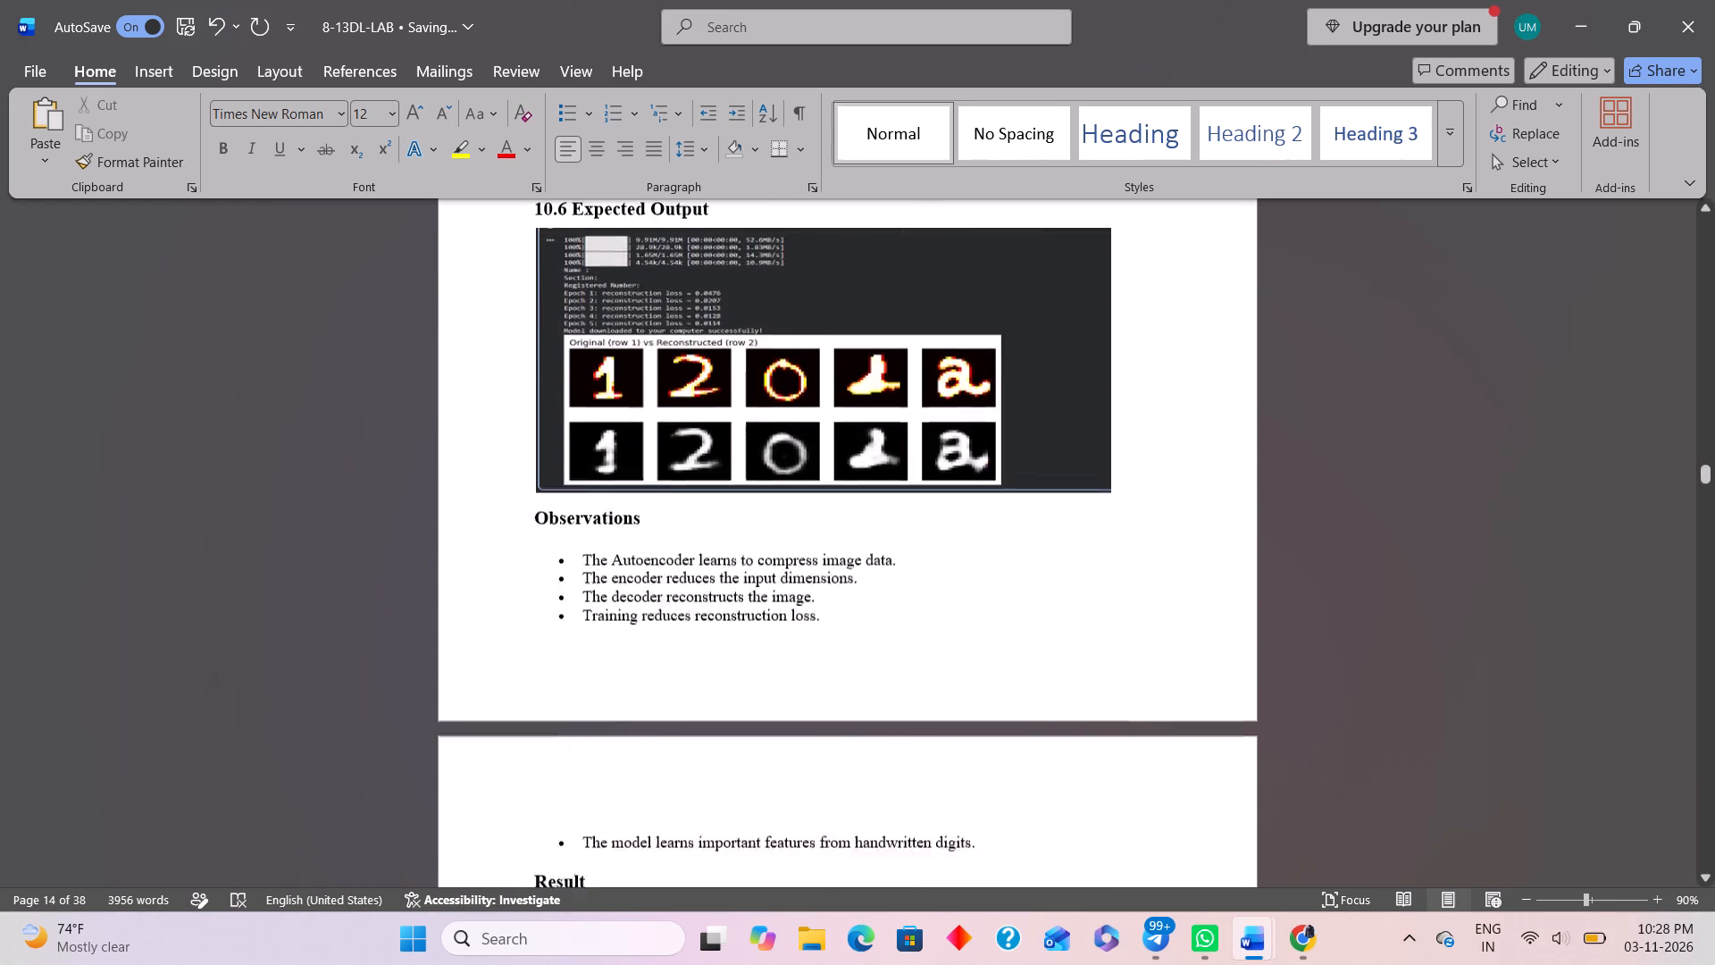
pyautogui.scroll(-5, 545, 393)
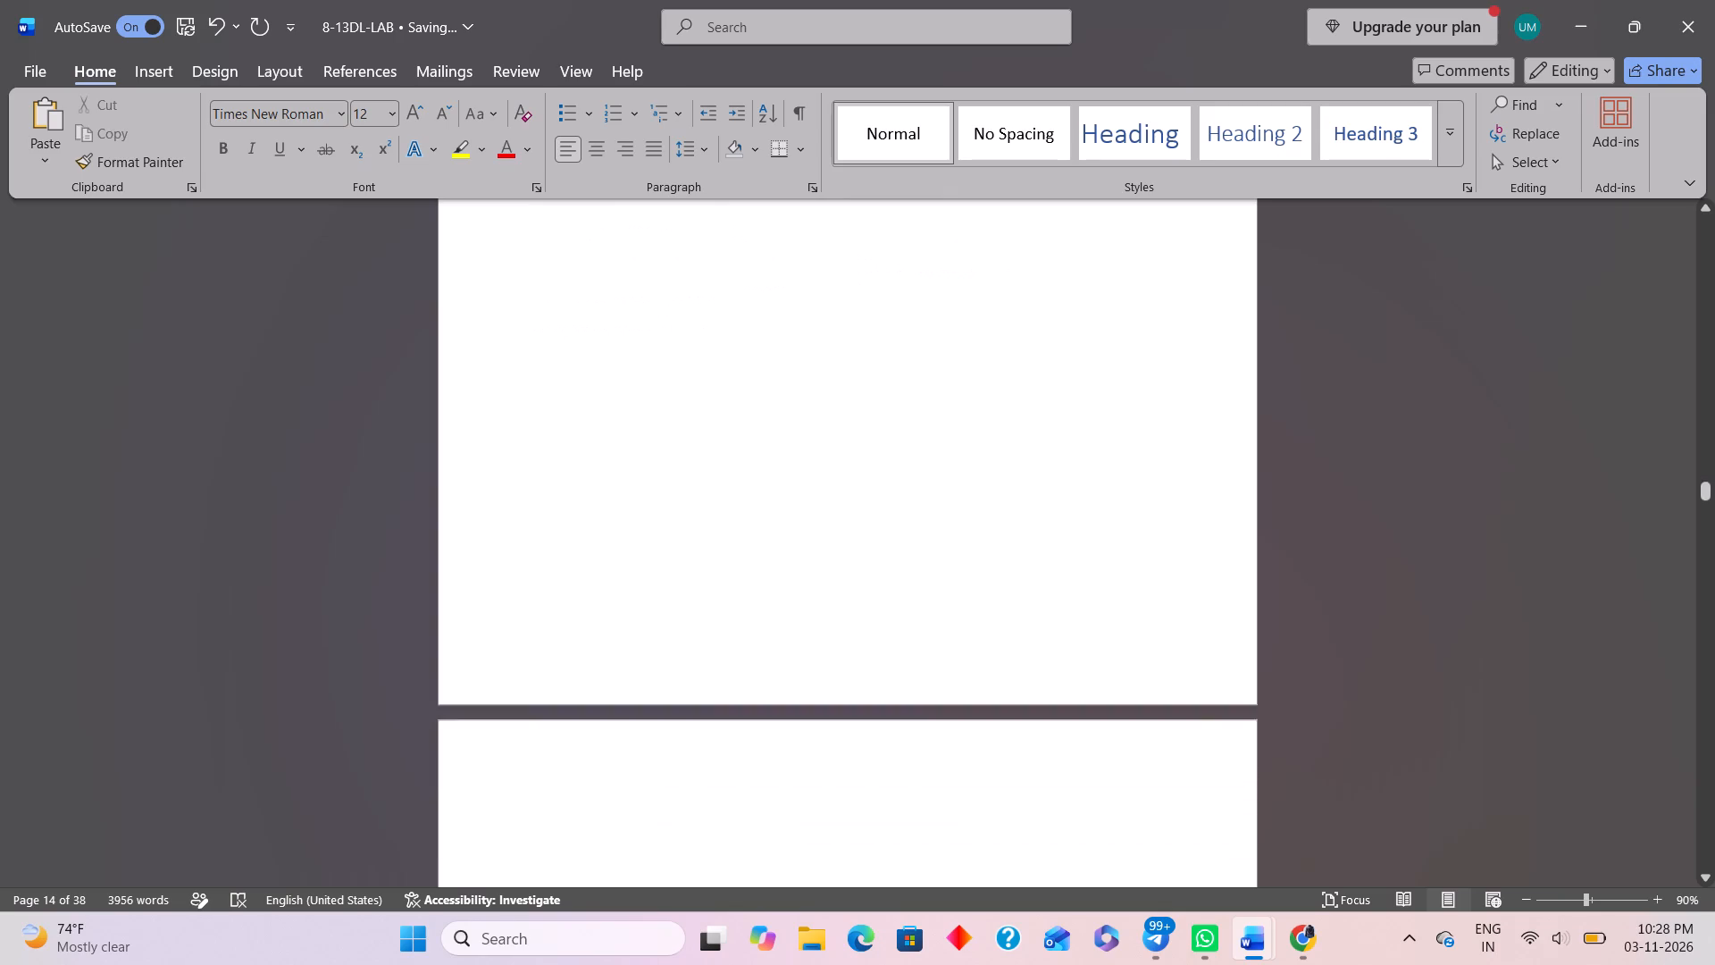
pyautogui.scroll(-4, 545, 393)
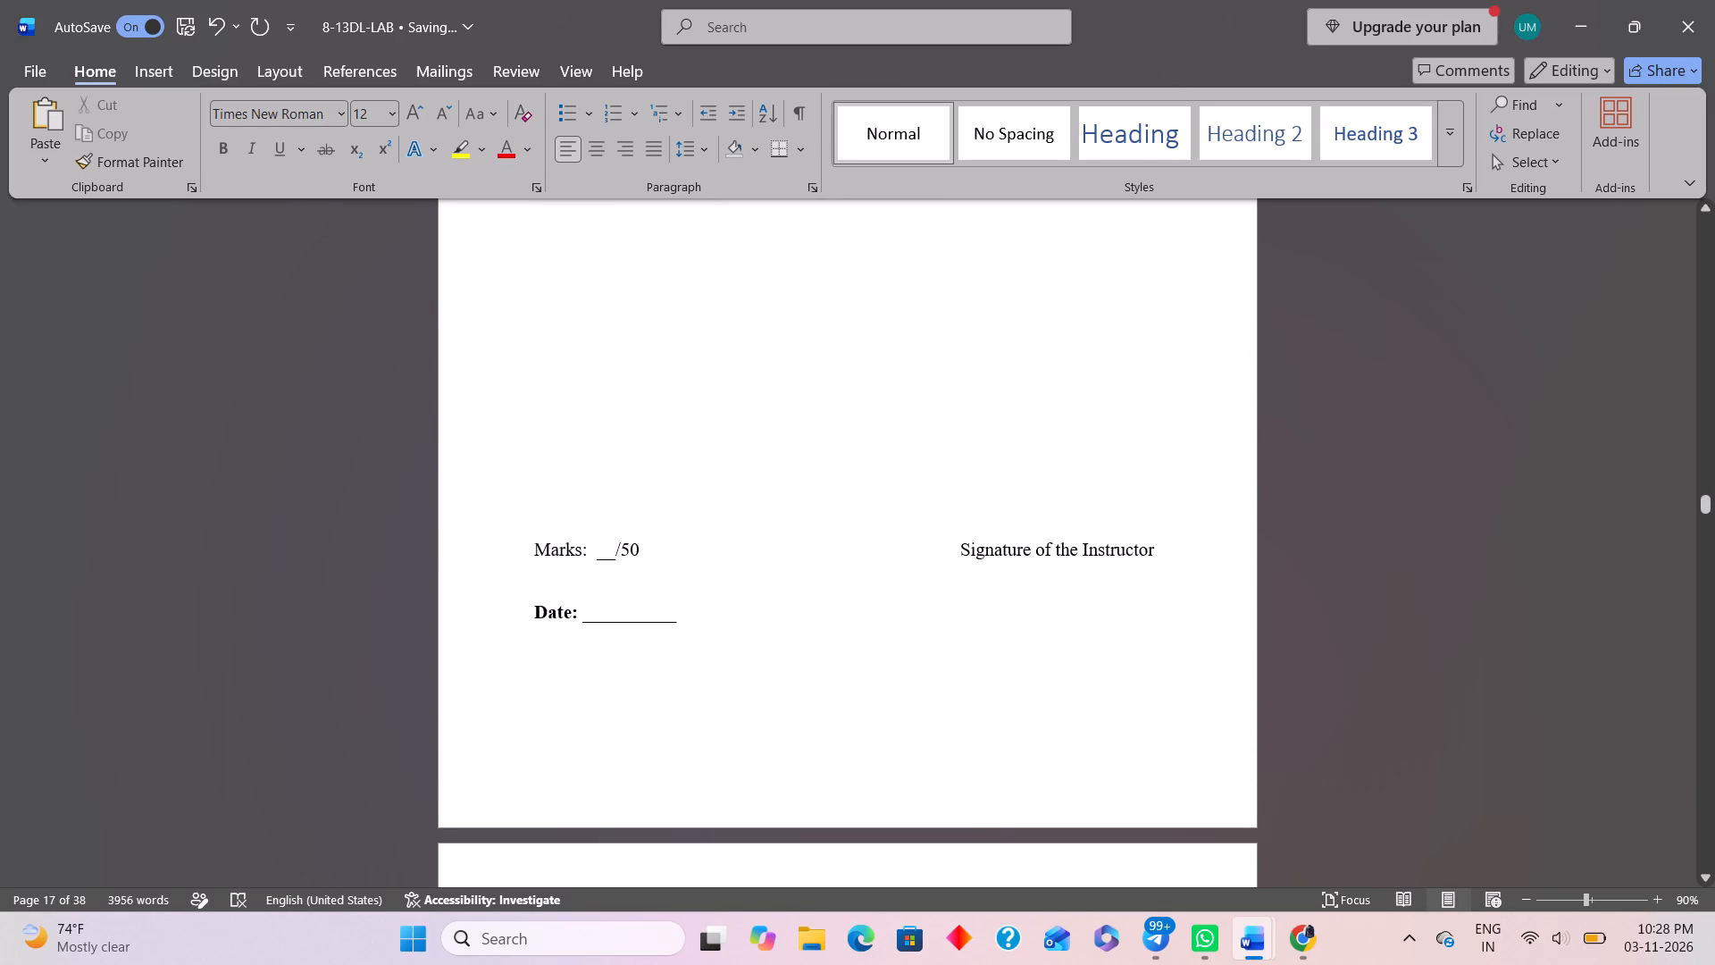
pyautogui.click(533, 547)
pyautogui.press('Return')
pyautogui.press('Return')
pyautogui.press('Return')
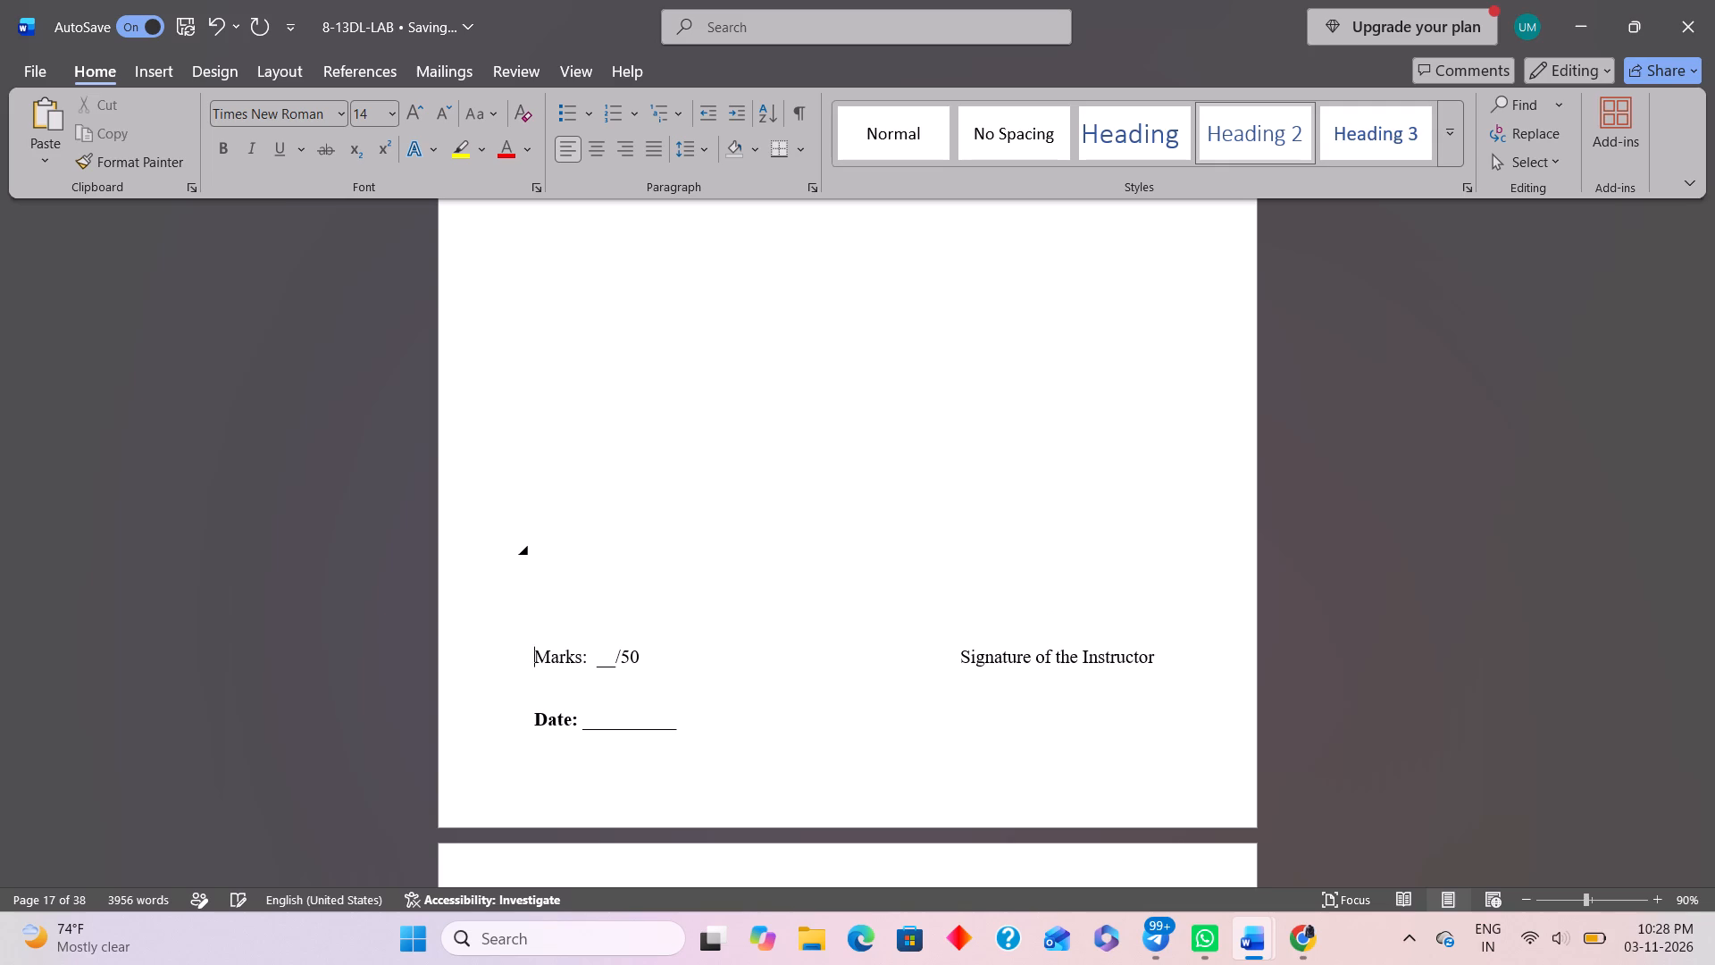
pyautogui.press('Return')
# Right-align the Date line above the Experiment 11 heading.
pyautogui.scroll(-2, 533, 547)
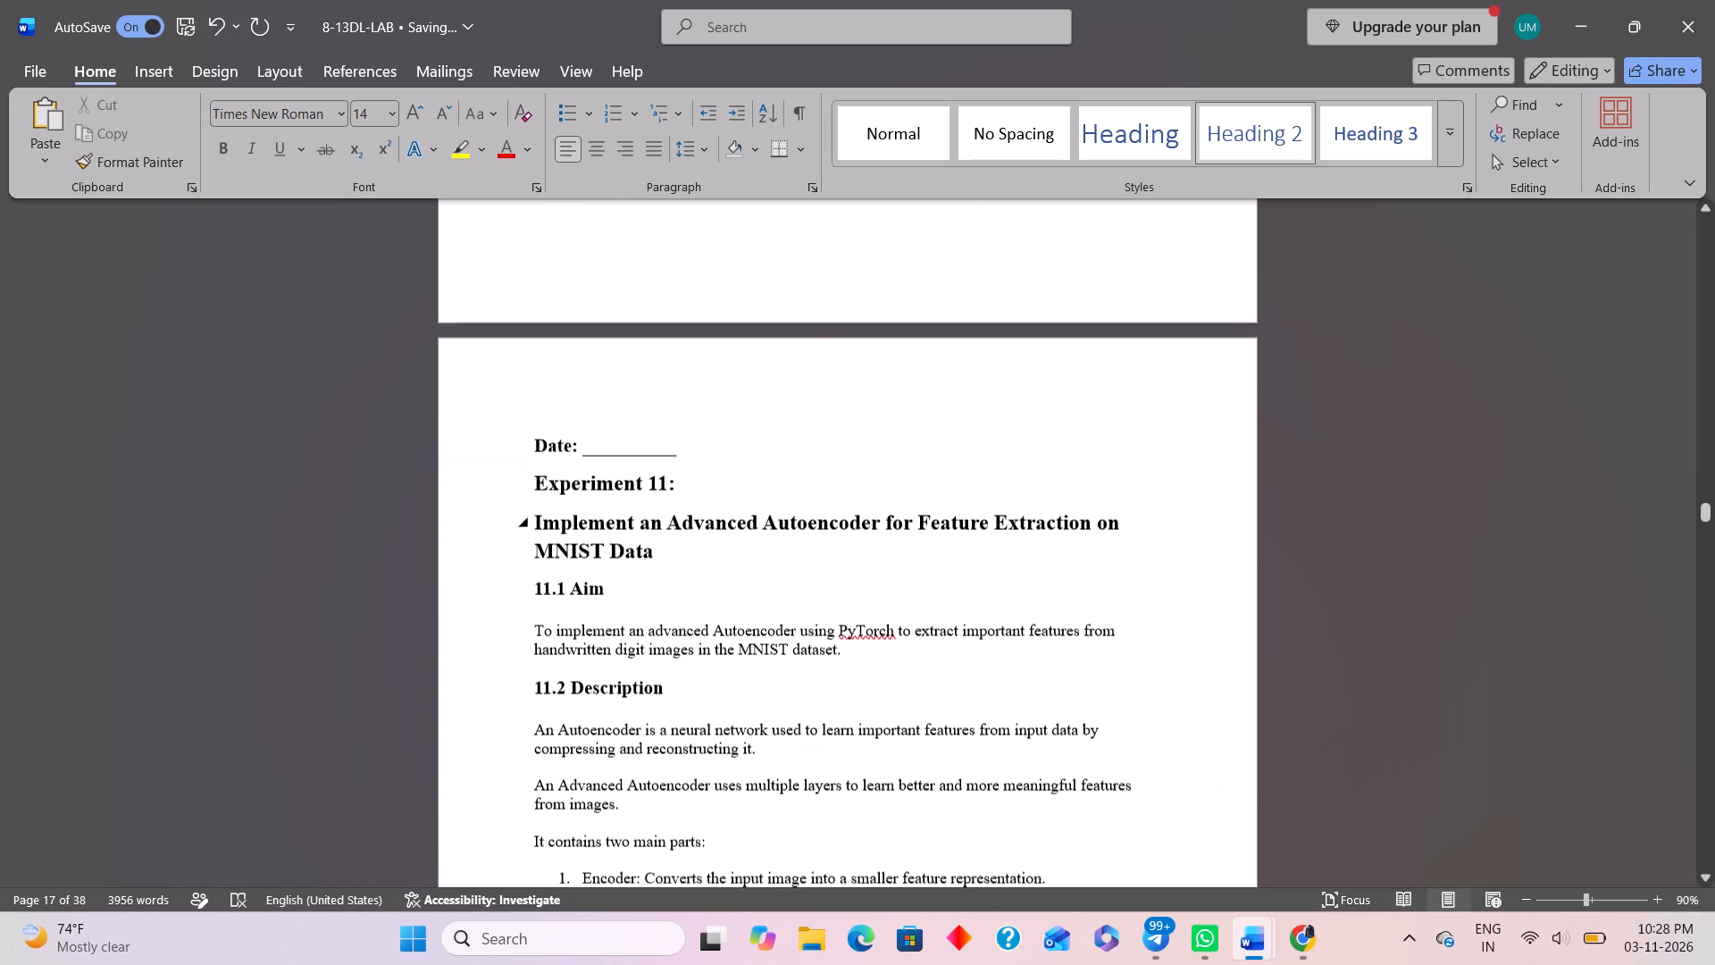
pyautogui.scroll(-1, 533, 547)
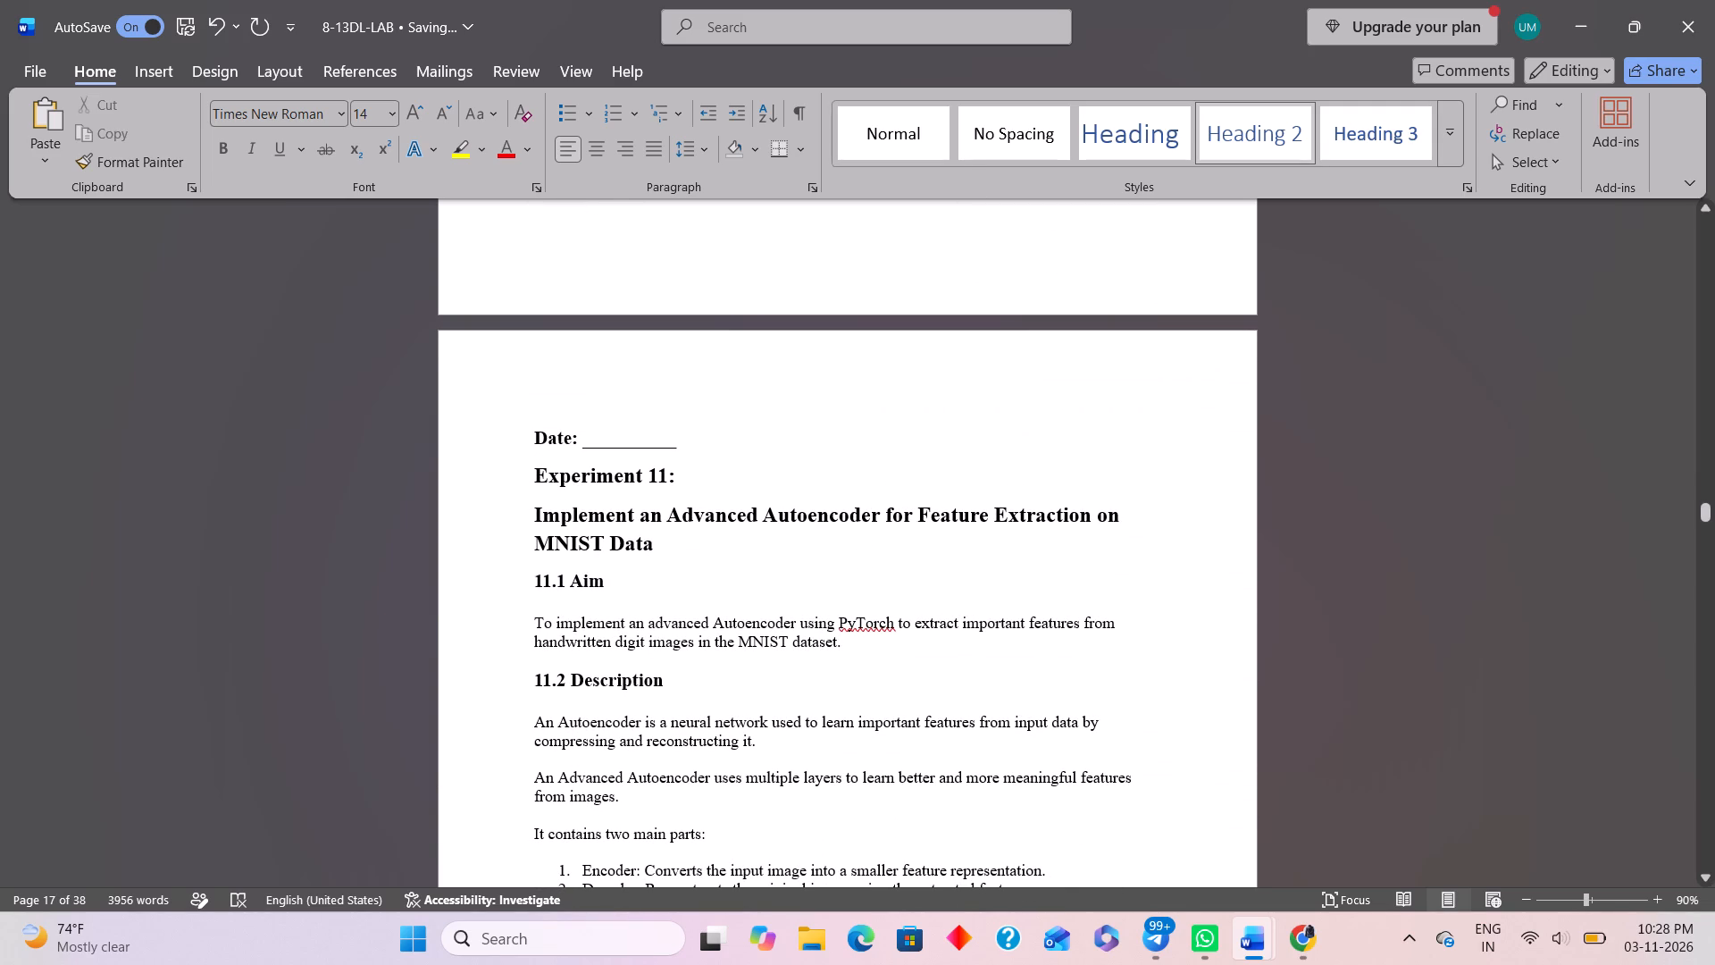
pyautogui.moveTo(680, 448); pyautogui.dragTo(523, 421)
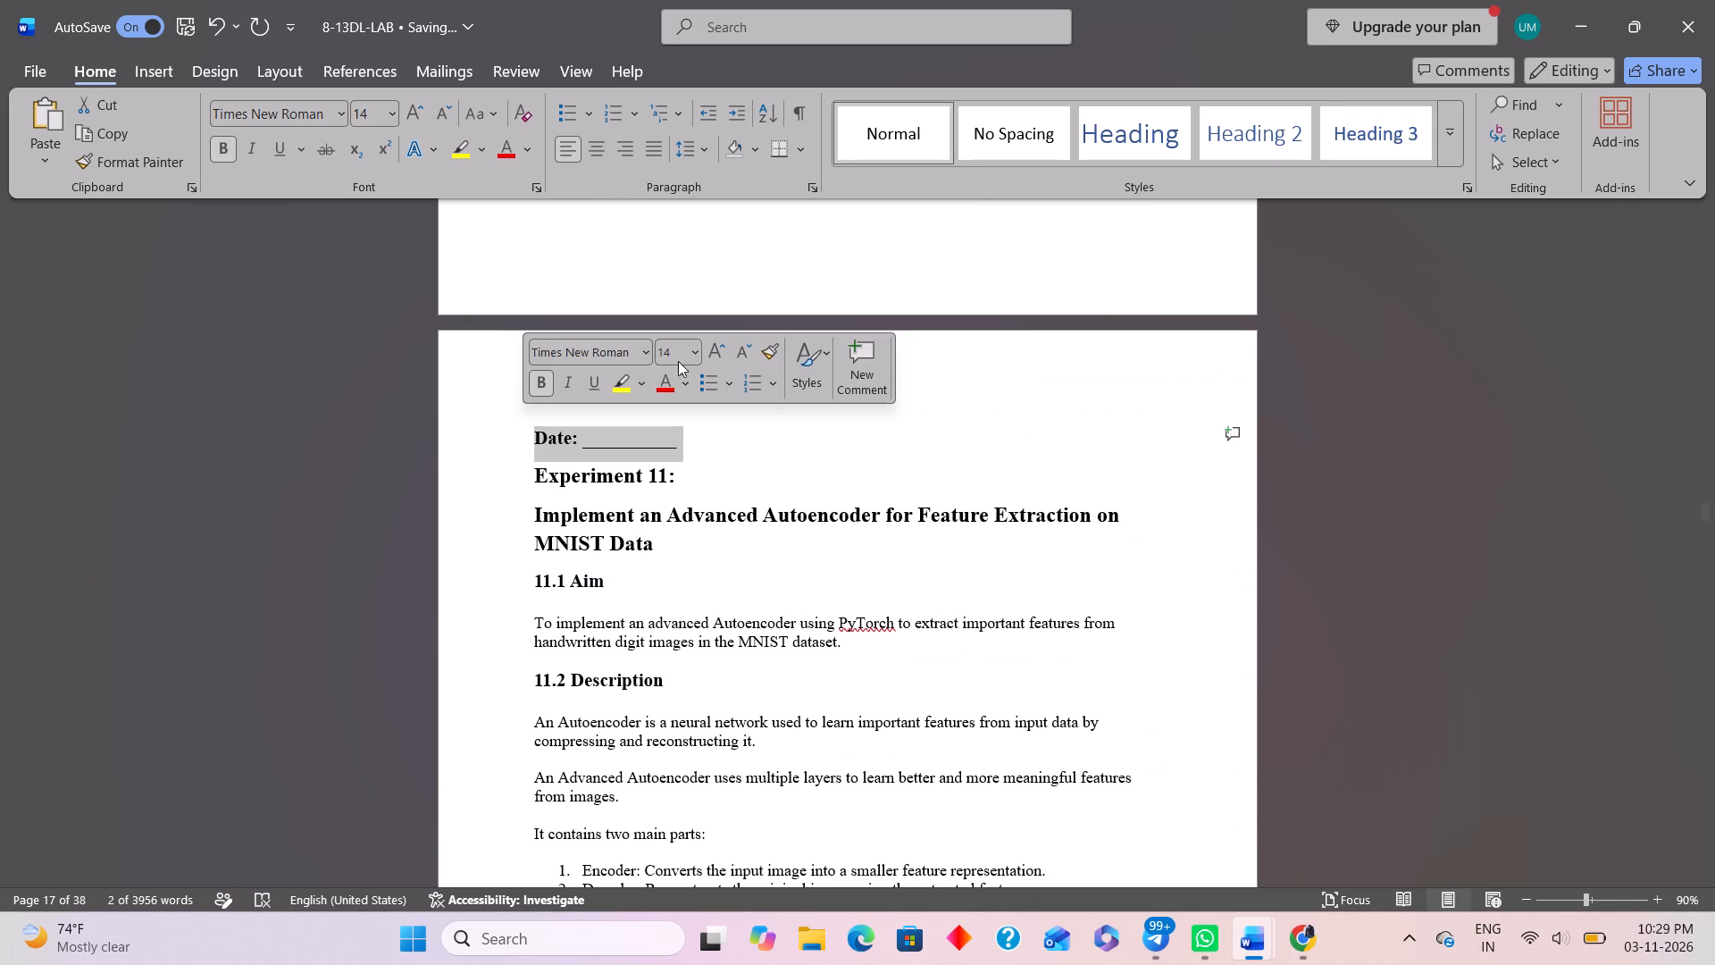
pyautogui.click(627, 150)
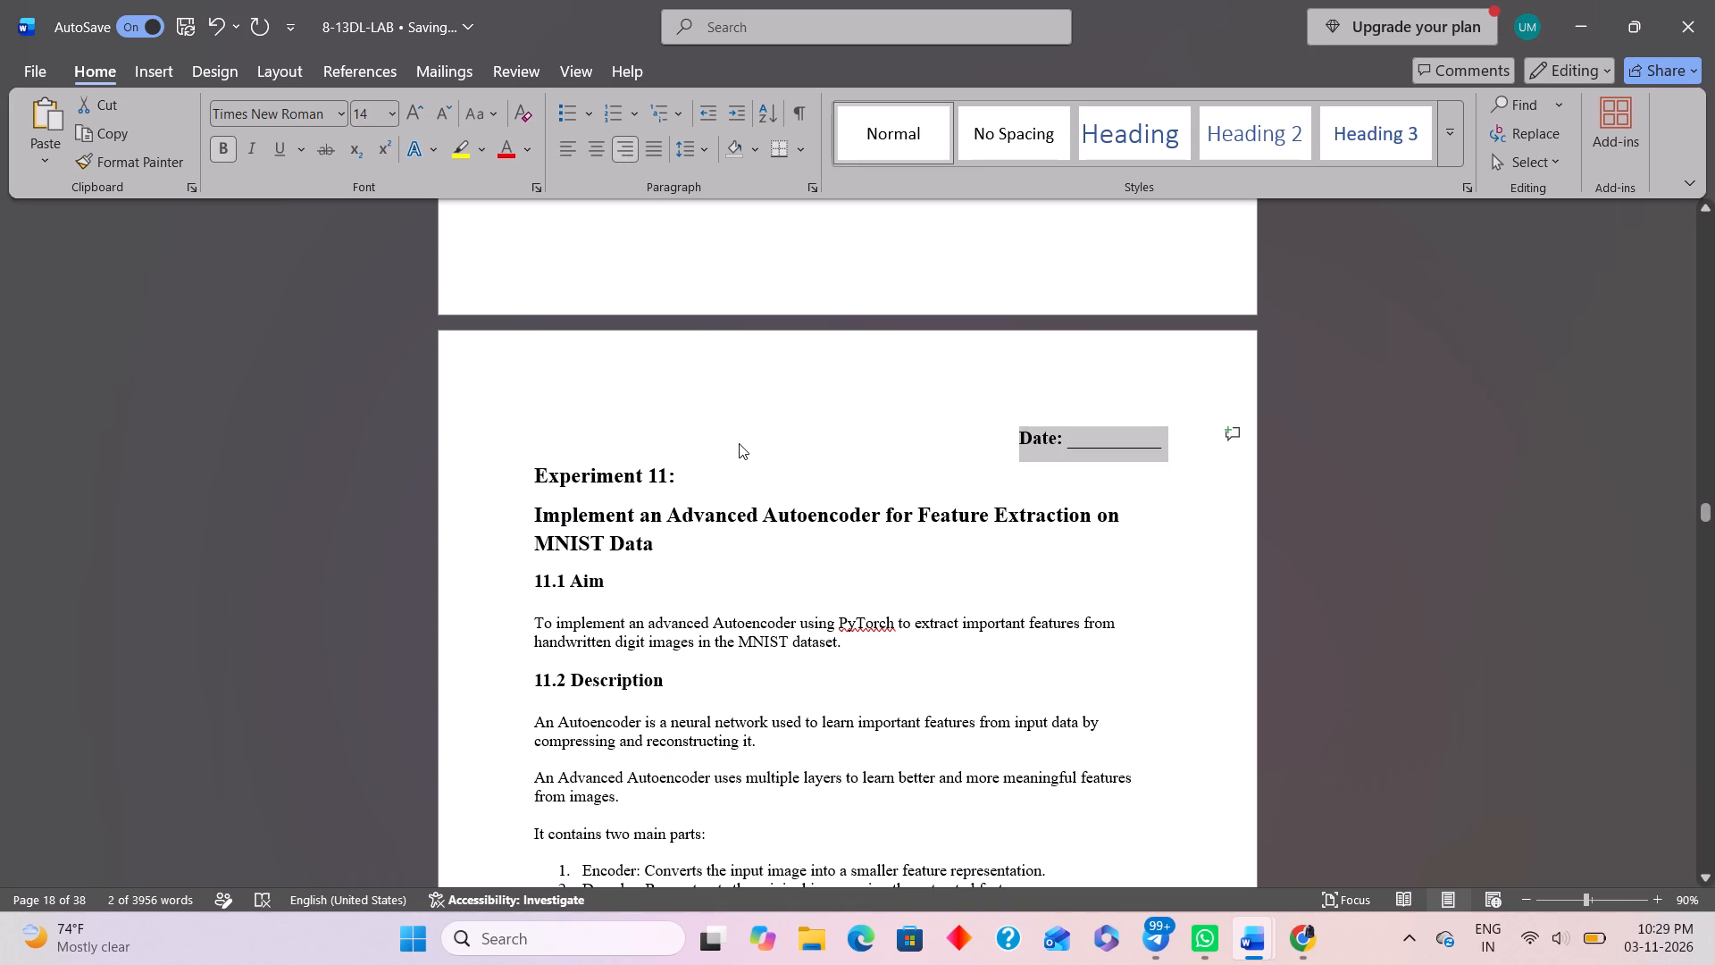
pyautogui.click(739, 443)
# Delete the empty line between the section input line and the Student Name print line in the 11.5 Program / Procedure code.
pyautogui.scroll(-6, 739, 443)
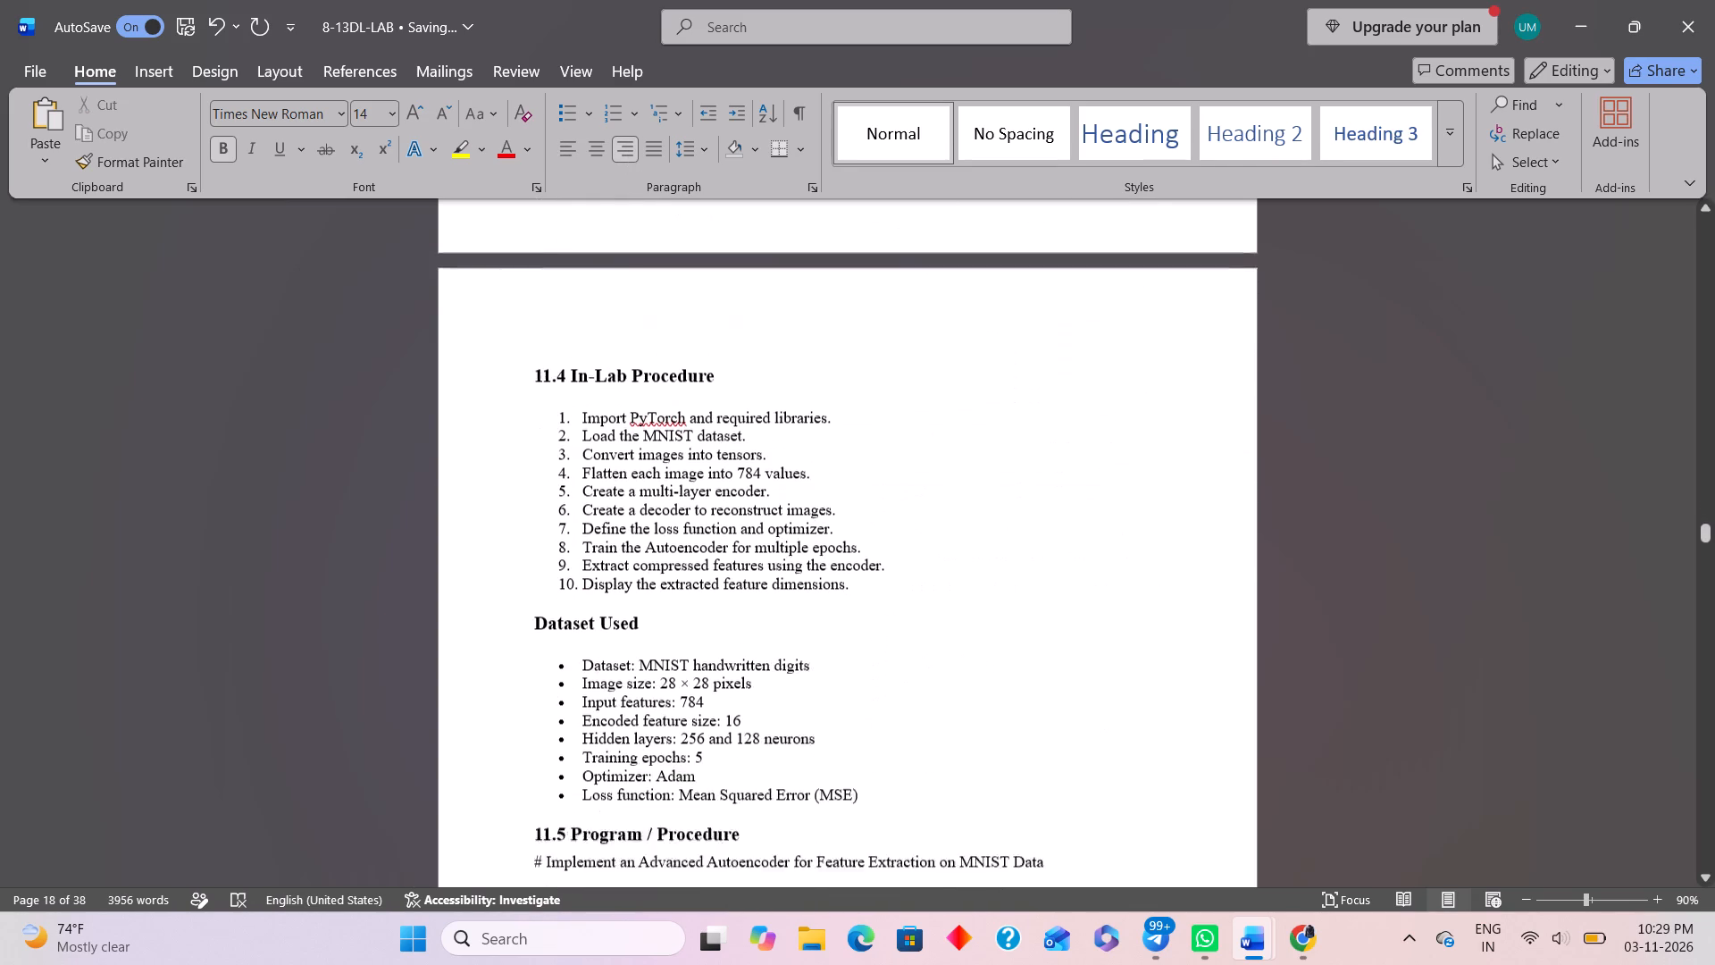
pyautogui.scroll(-2, 739, 443)
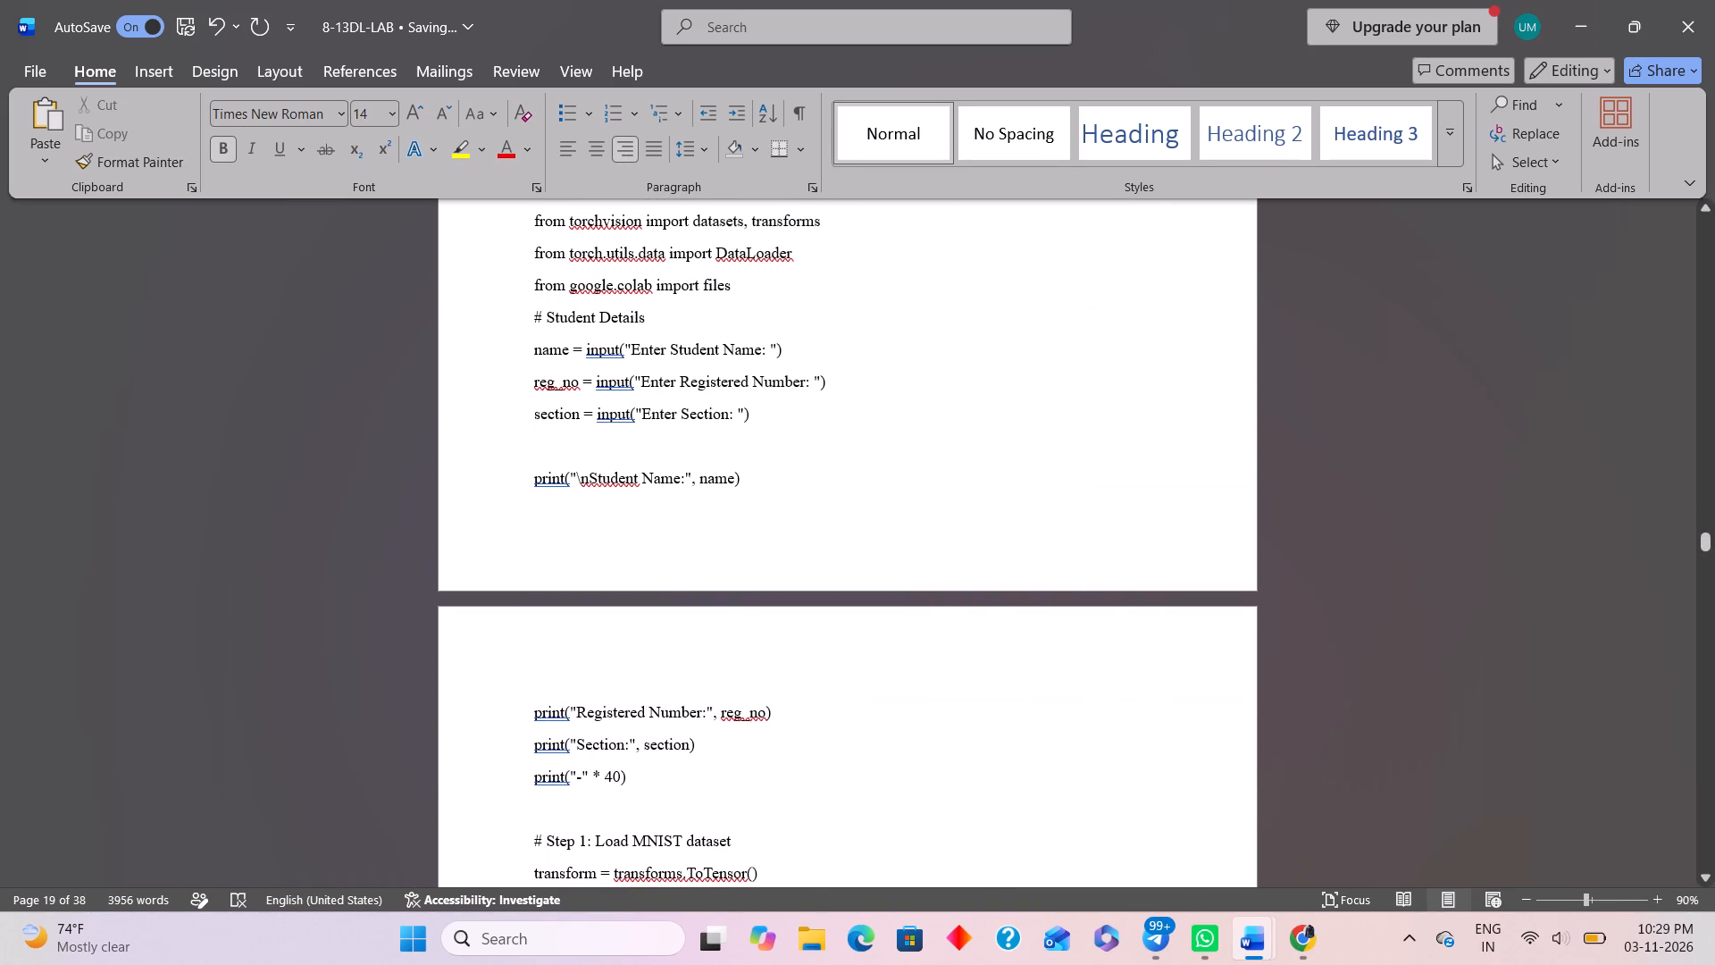
pyautogui.click(552, 439)
pyautogui.press('BackSpace')
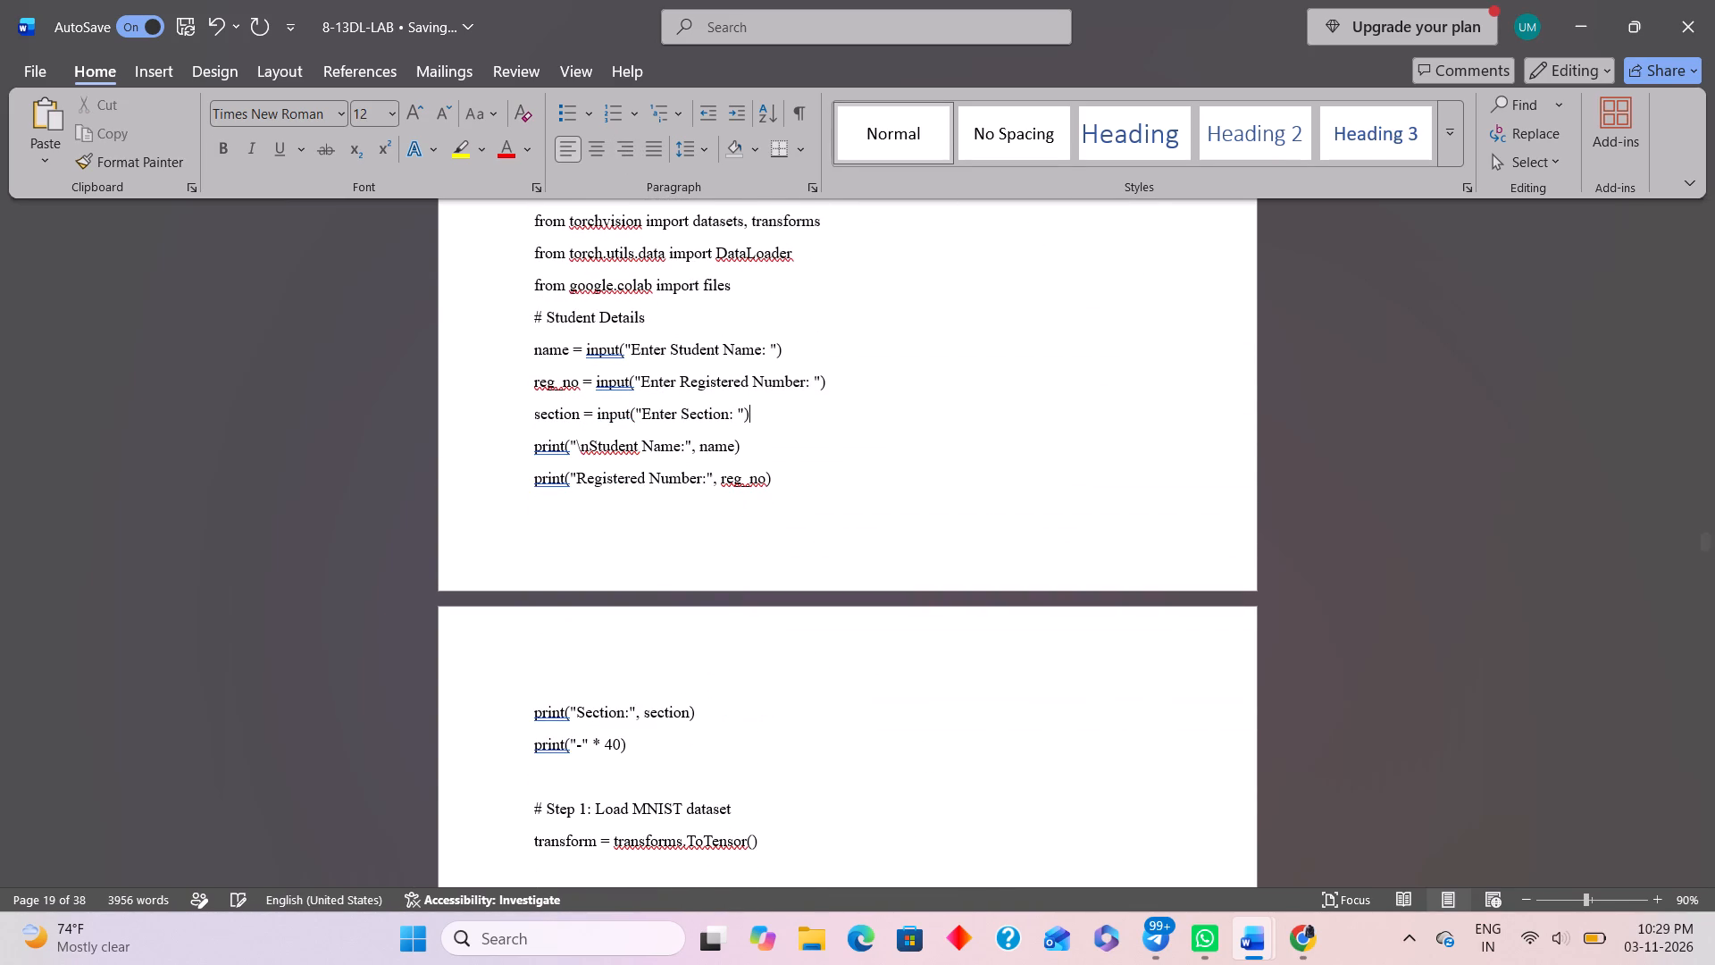
# Delete the empty lines before "# Step 1: Load MNIST dataset", train_data = datasets.MNIST( and loader = DataLoader( in the Experiment 11 code.
pyautogui.scroll(-1, 552, 439)
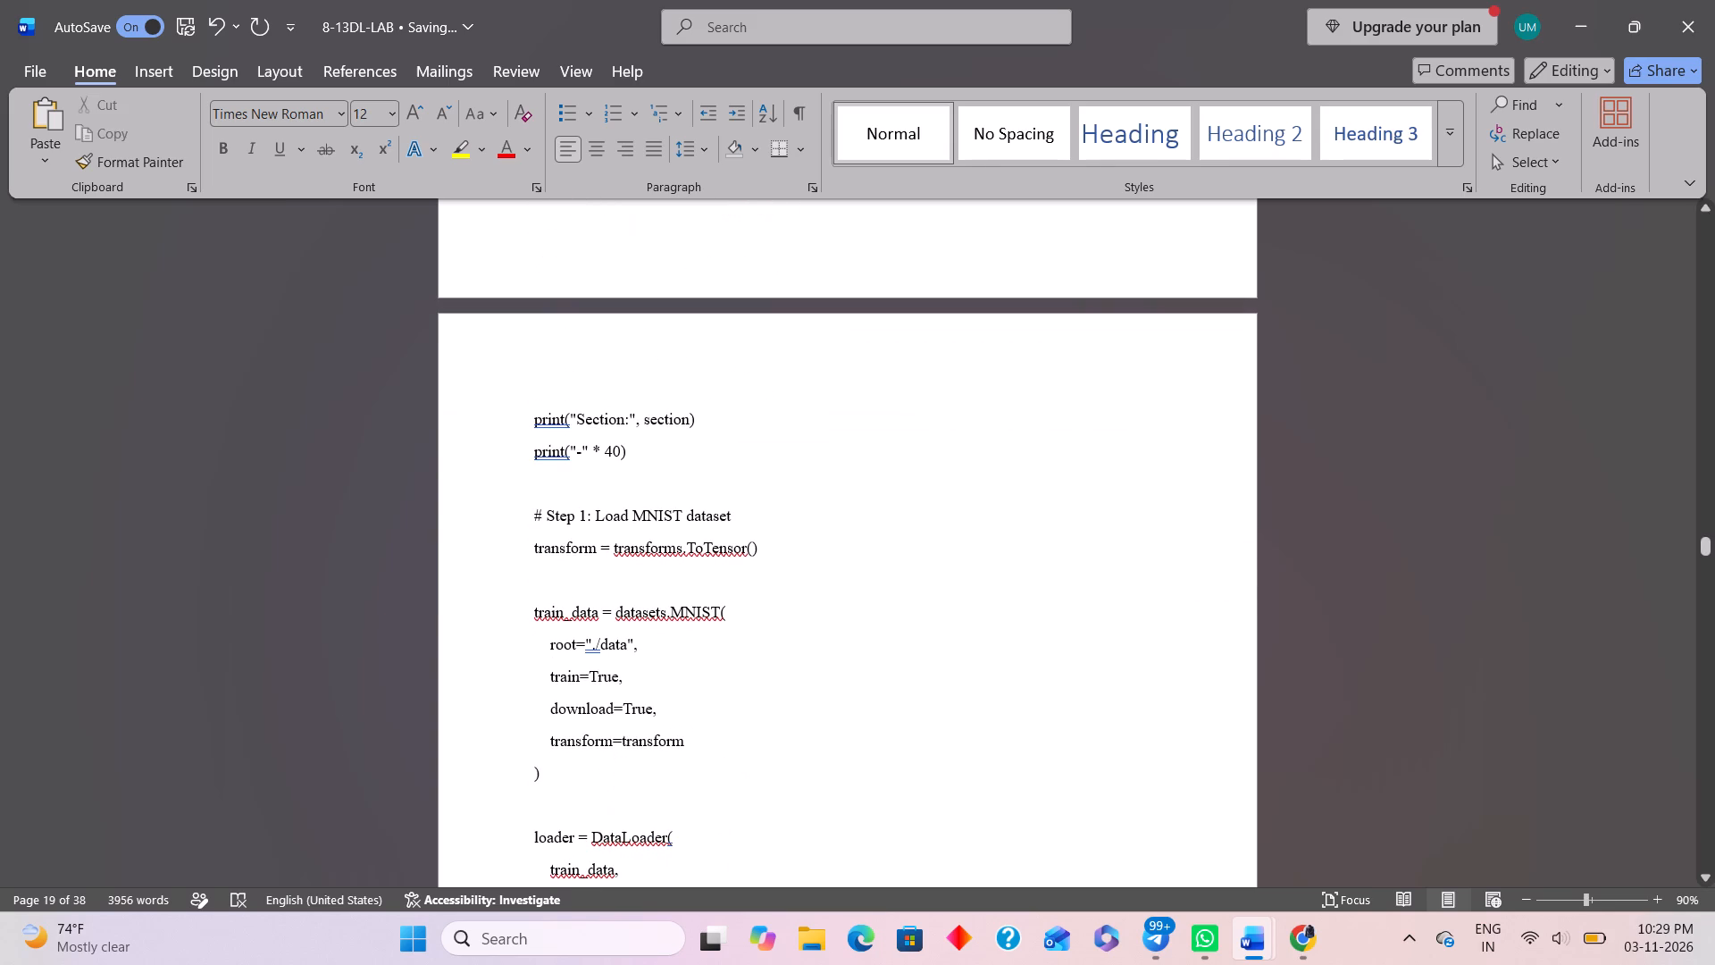
pyautogui.click(531, 490)
pyautogui.press('BackSpace')
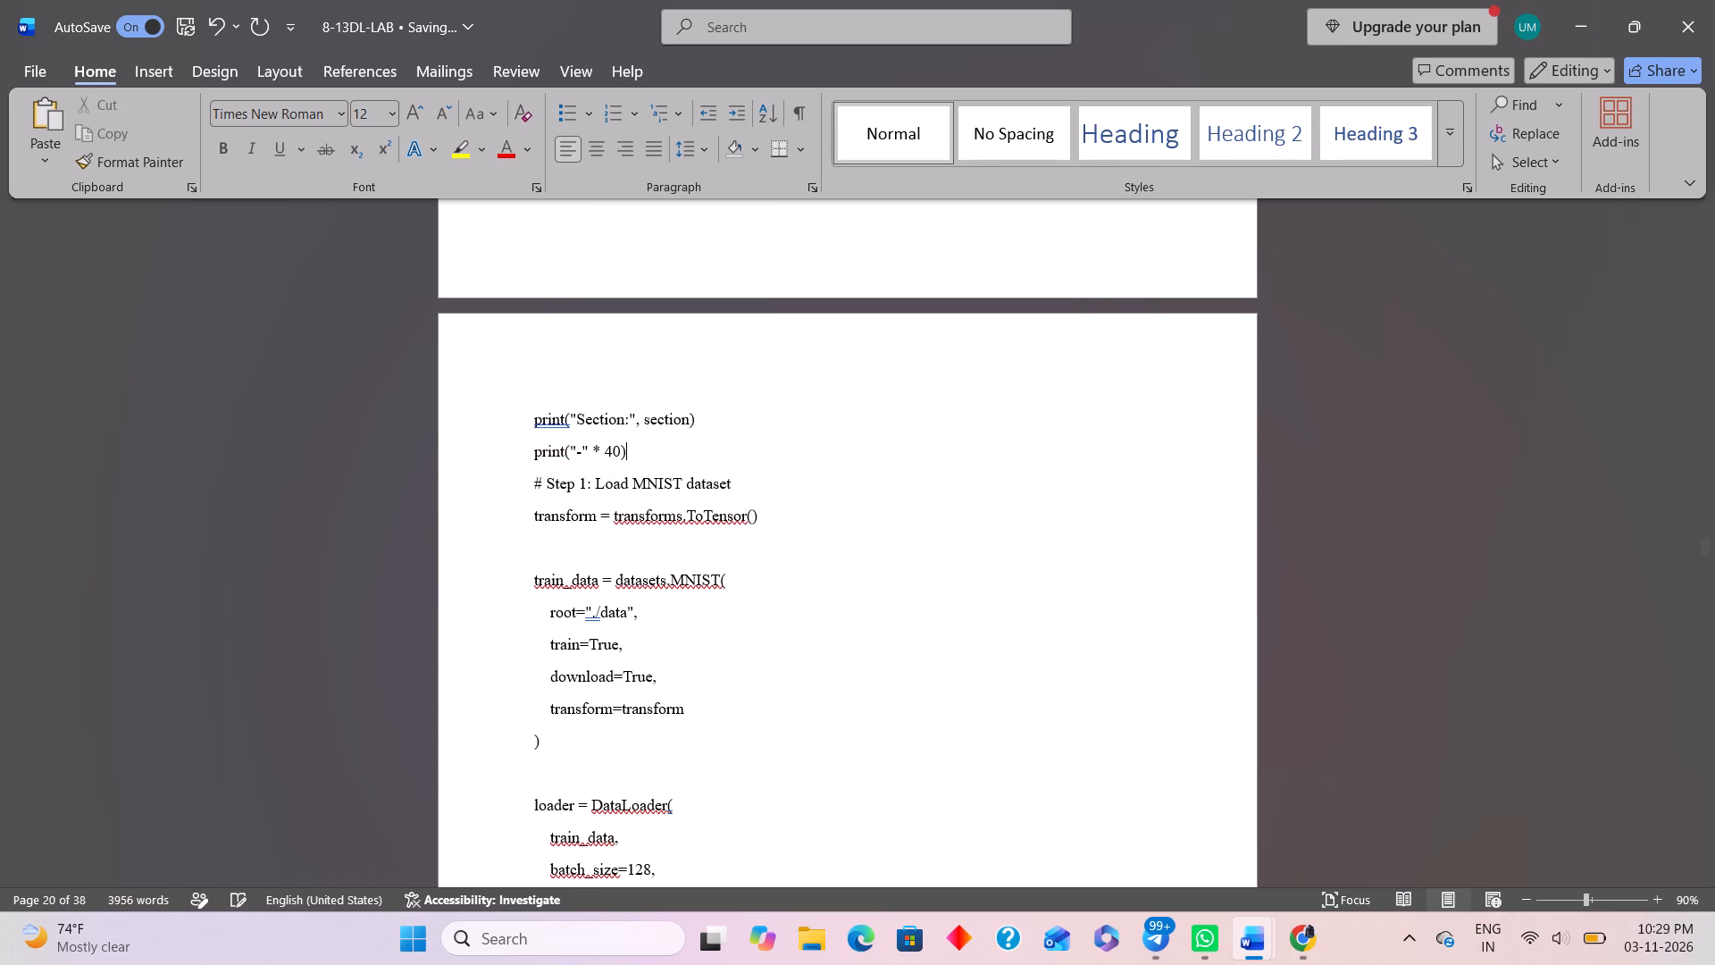
pyautogui.click(531, 555)
pyautogui.press('BackSpace')
pyautogui.scroll(-1, 531, 555)
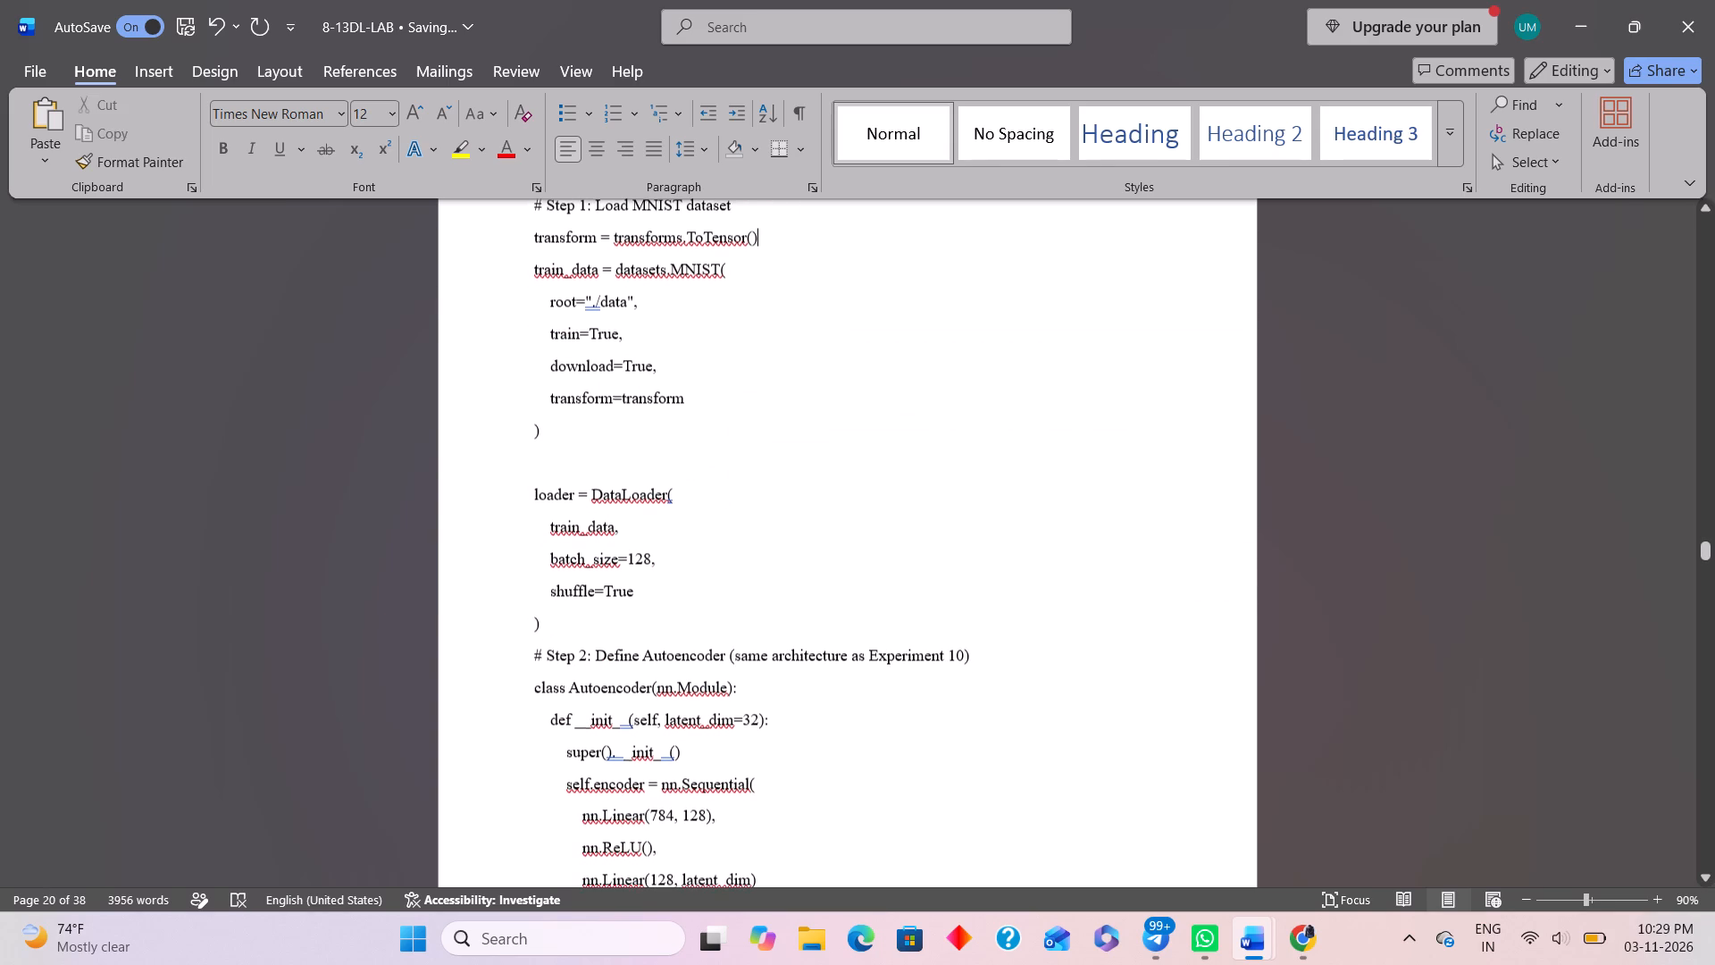
pyautogui.click(537, 449)
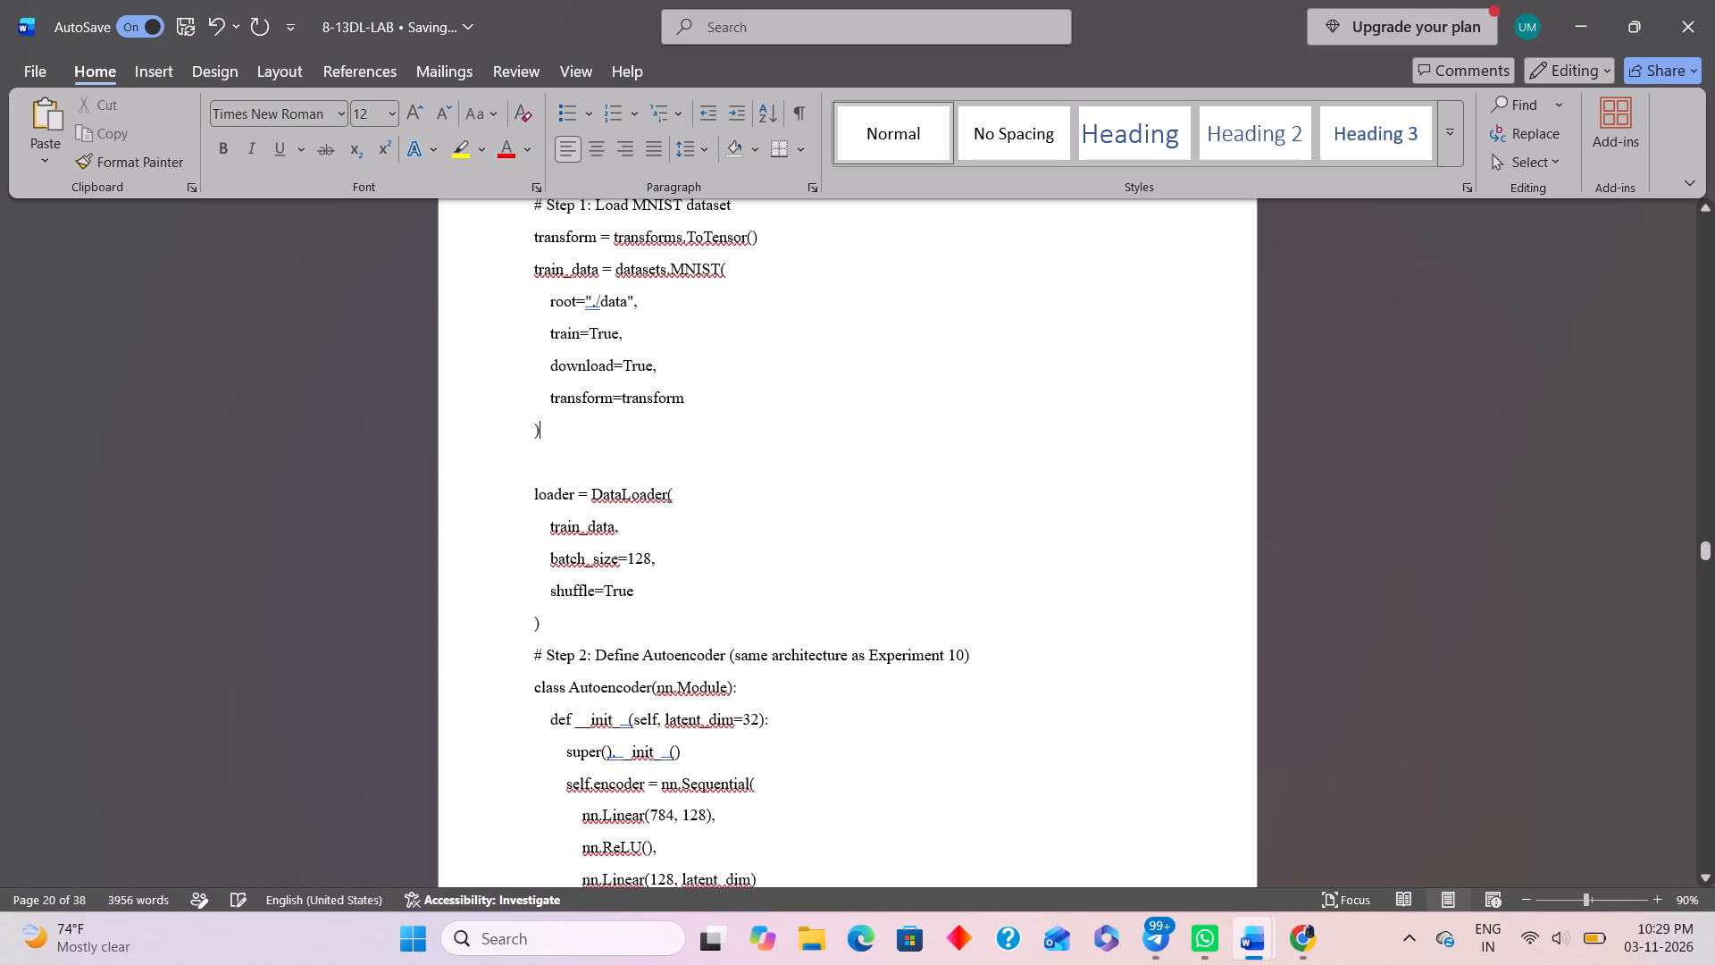
pyautogui.click(536, 456)
pyautogui.press('BackSpace')
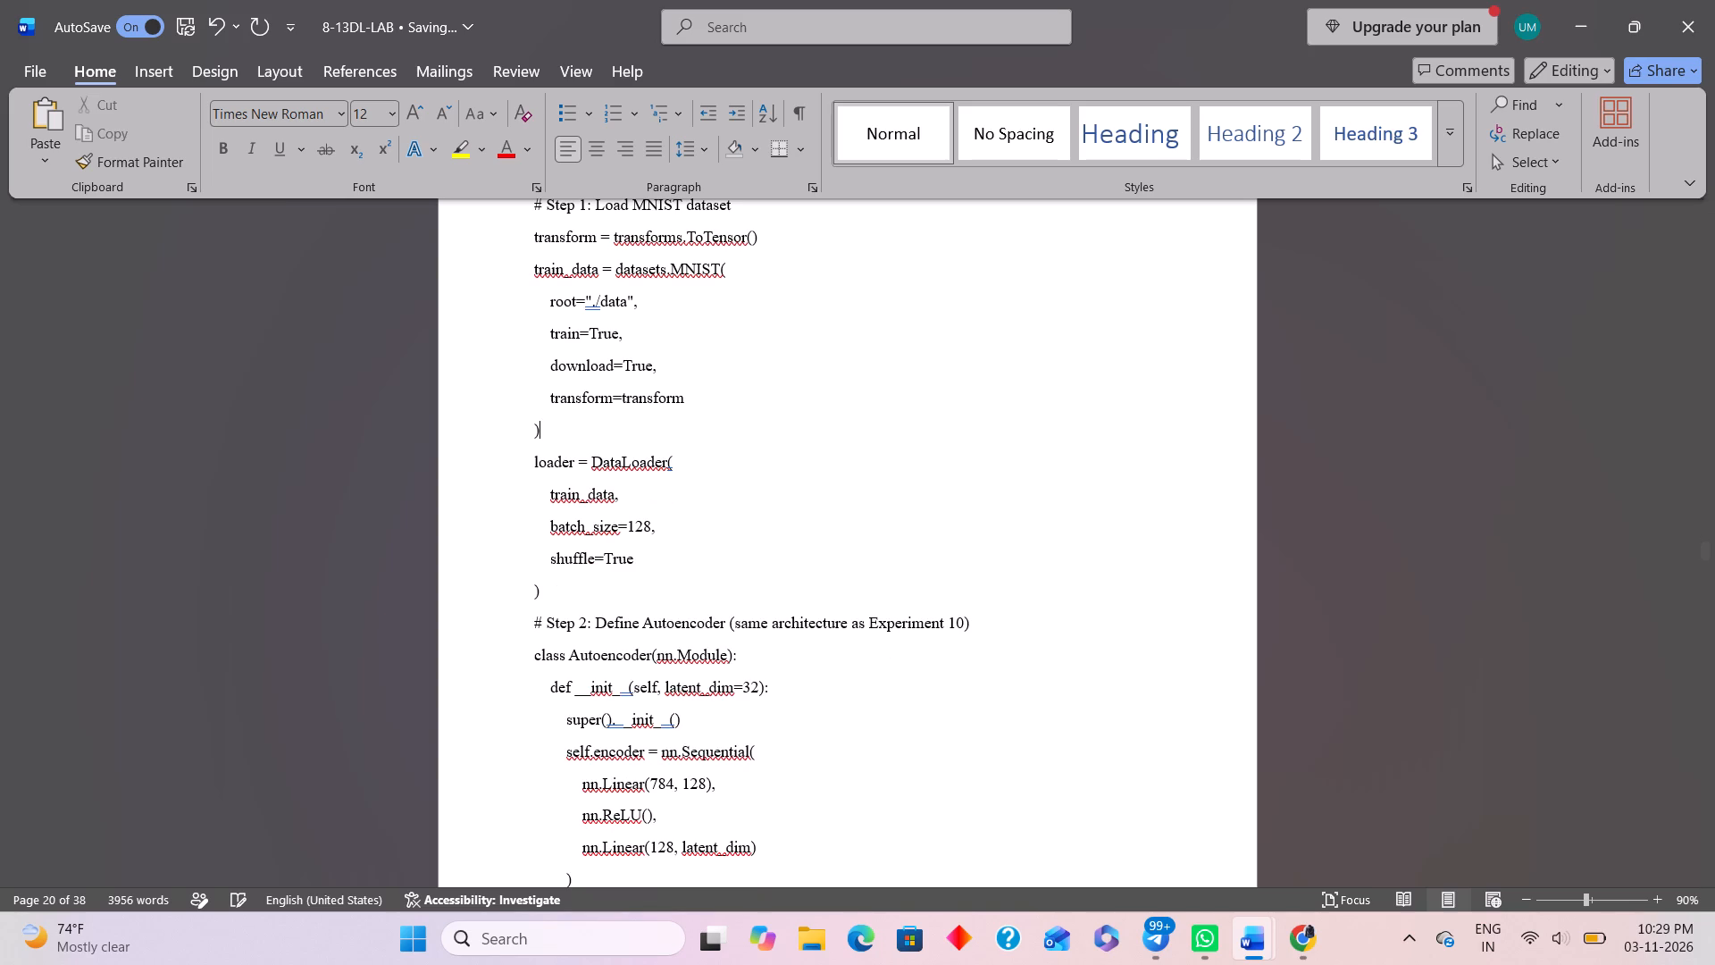
# Delete the empty lines before "# Step 3: Upload trained weights", "# Step 4: Load the trained autoencoder weights" and autoencoder.load_state_dict( in the Experiment 11 code.
pyautogui.scroll(-1, 536, 456)
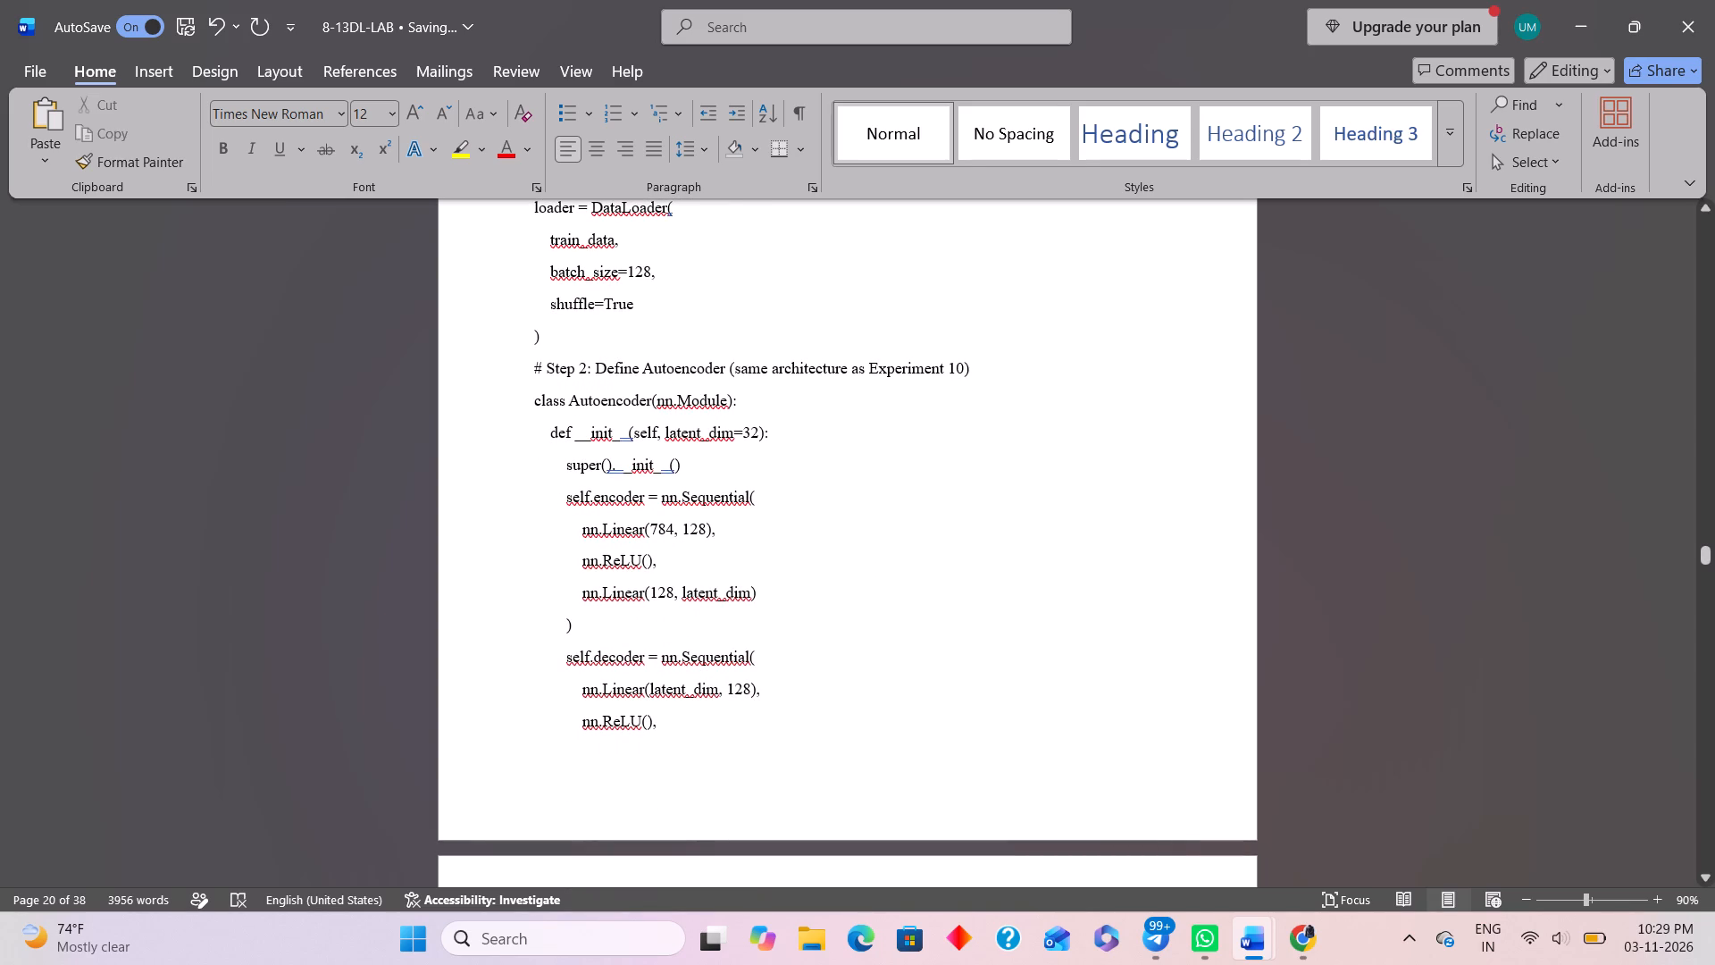
pyautogui.scroll(-3, 601, 558)
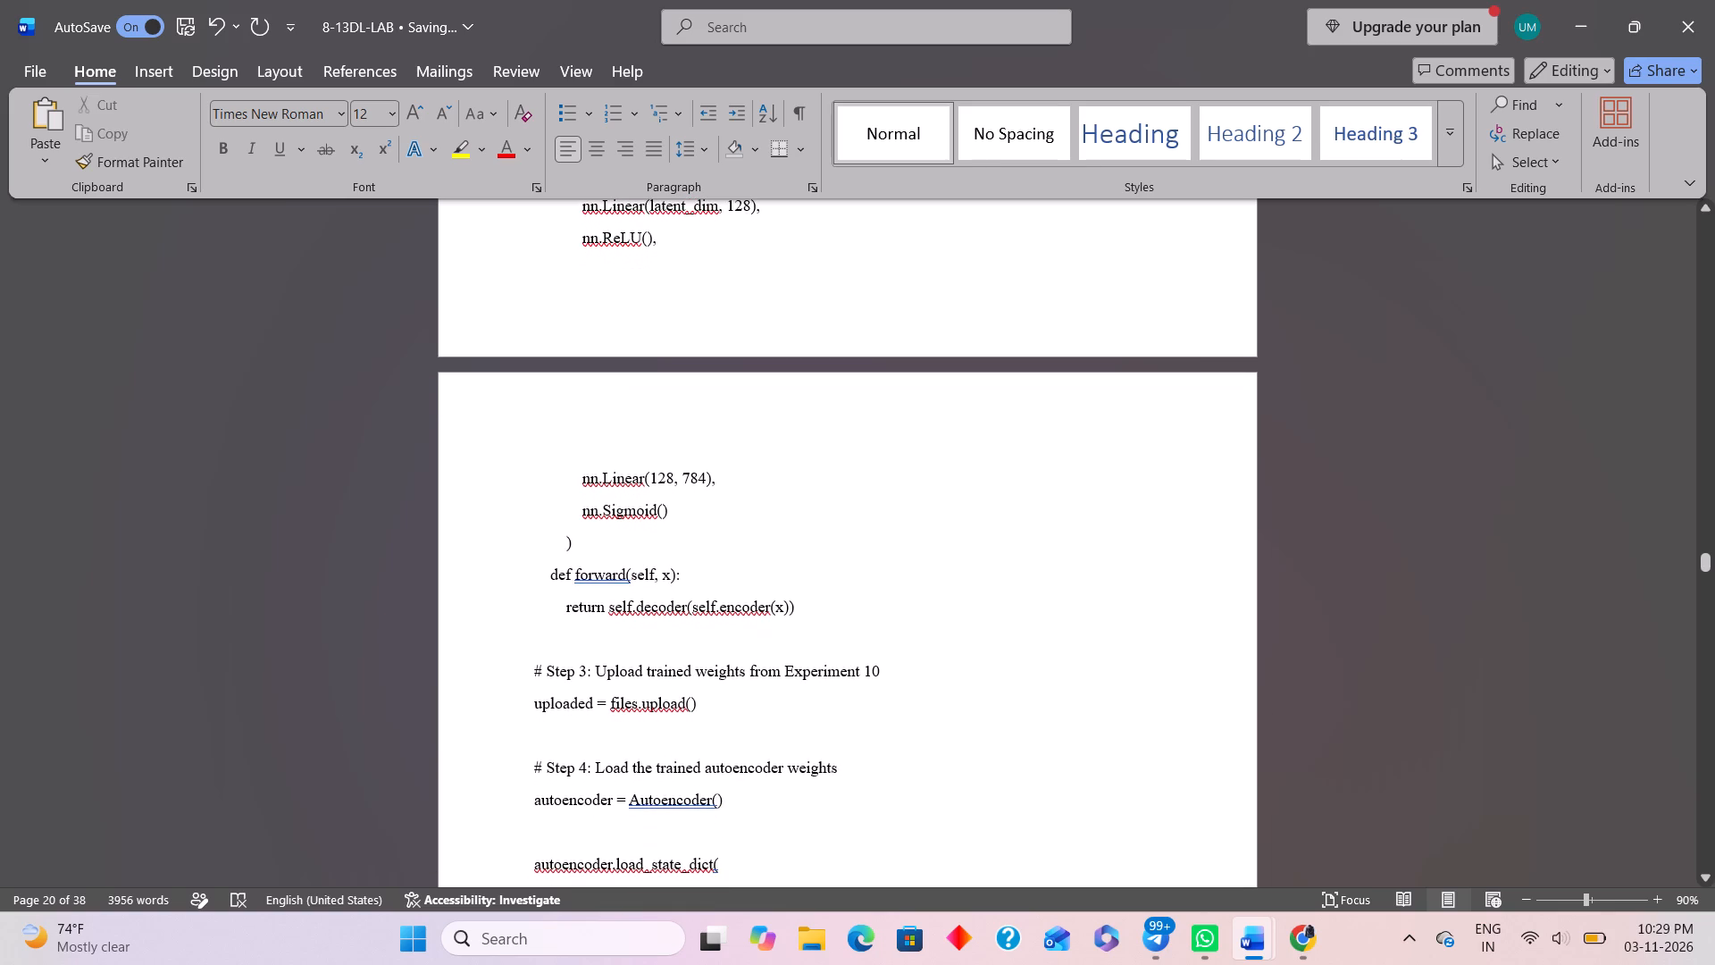
pyautogui.scroll(-3, 601, 558)
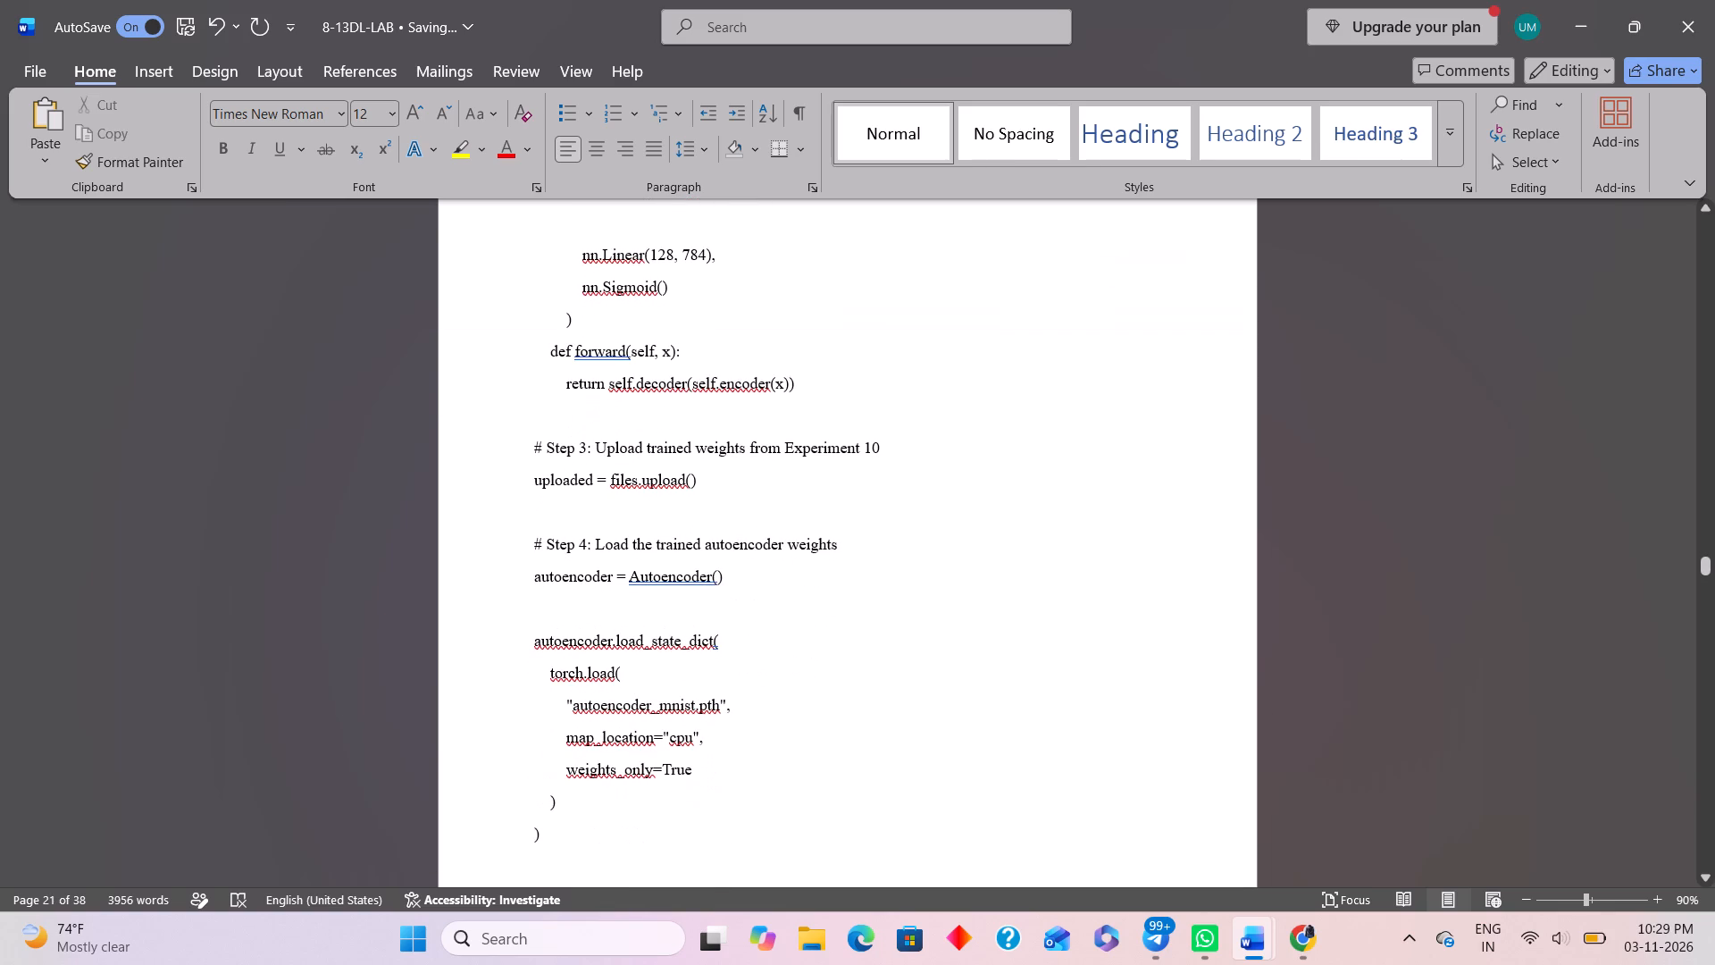
pyautogui.scroll(-1, 601, 558)
pyautogui.click(556, 413)
pyautogui.press('BackSpace')
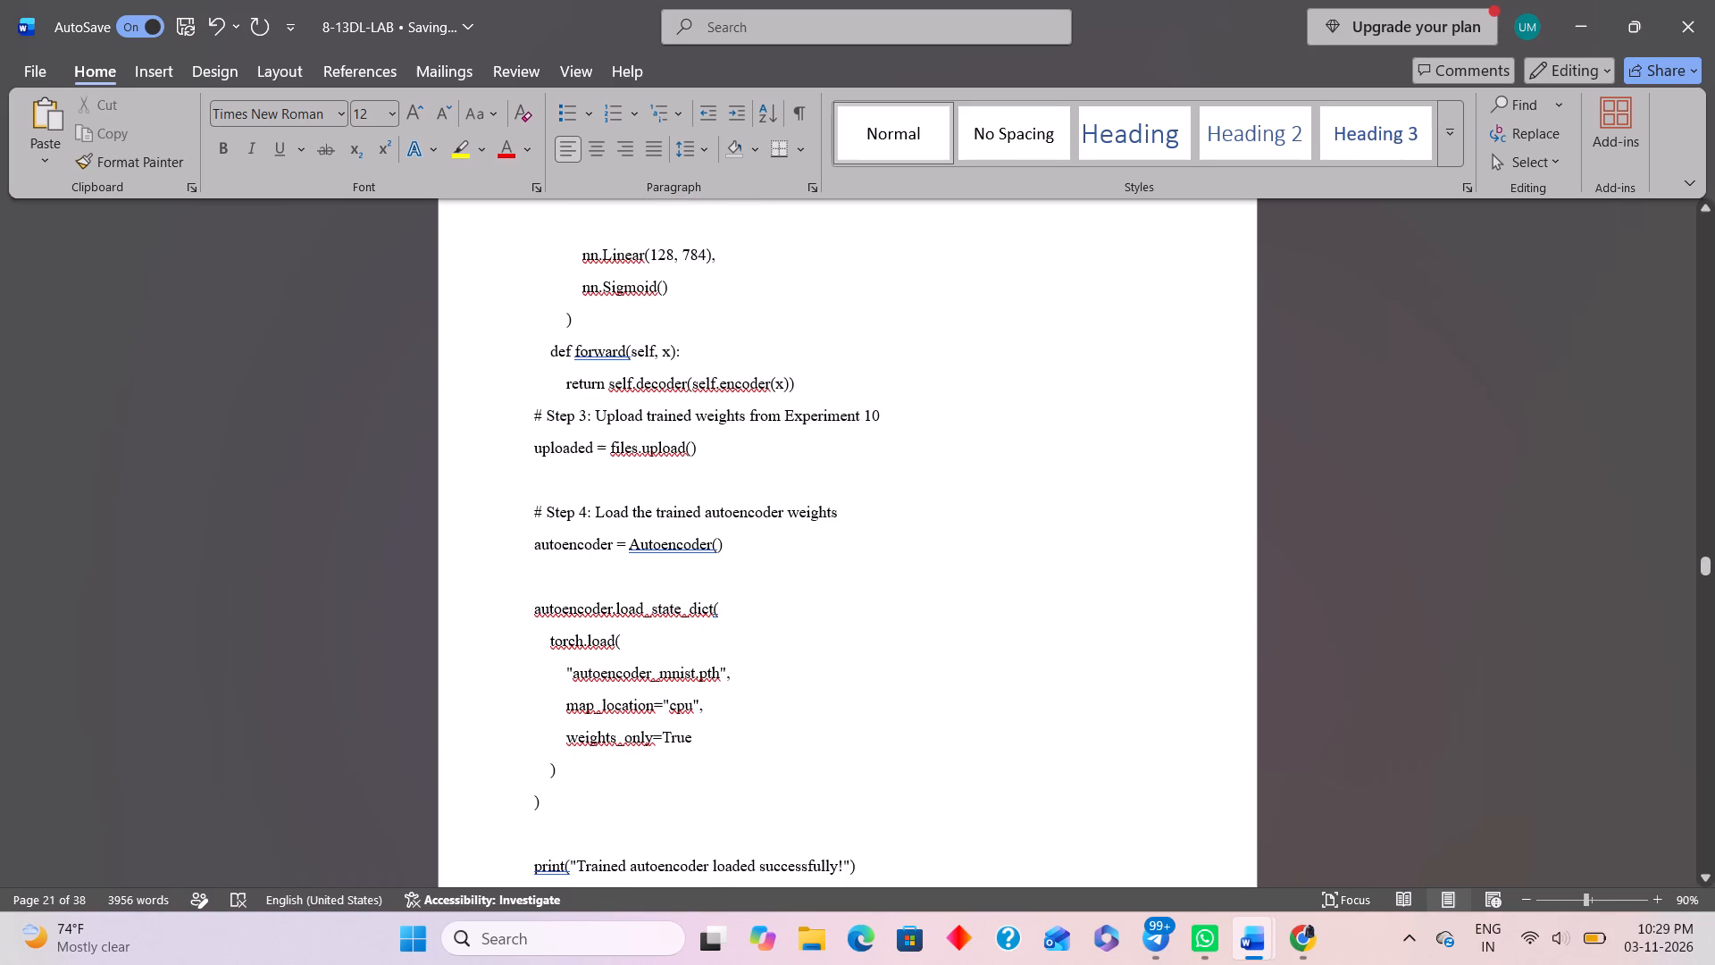
pyautogui.click(540, 481)
pyautogui.press('BackSpace')
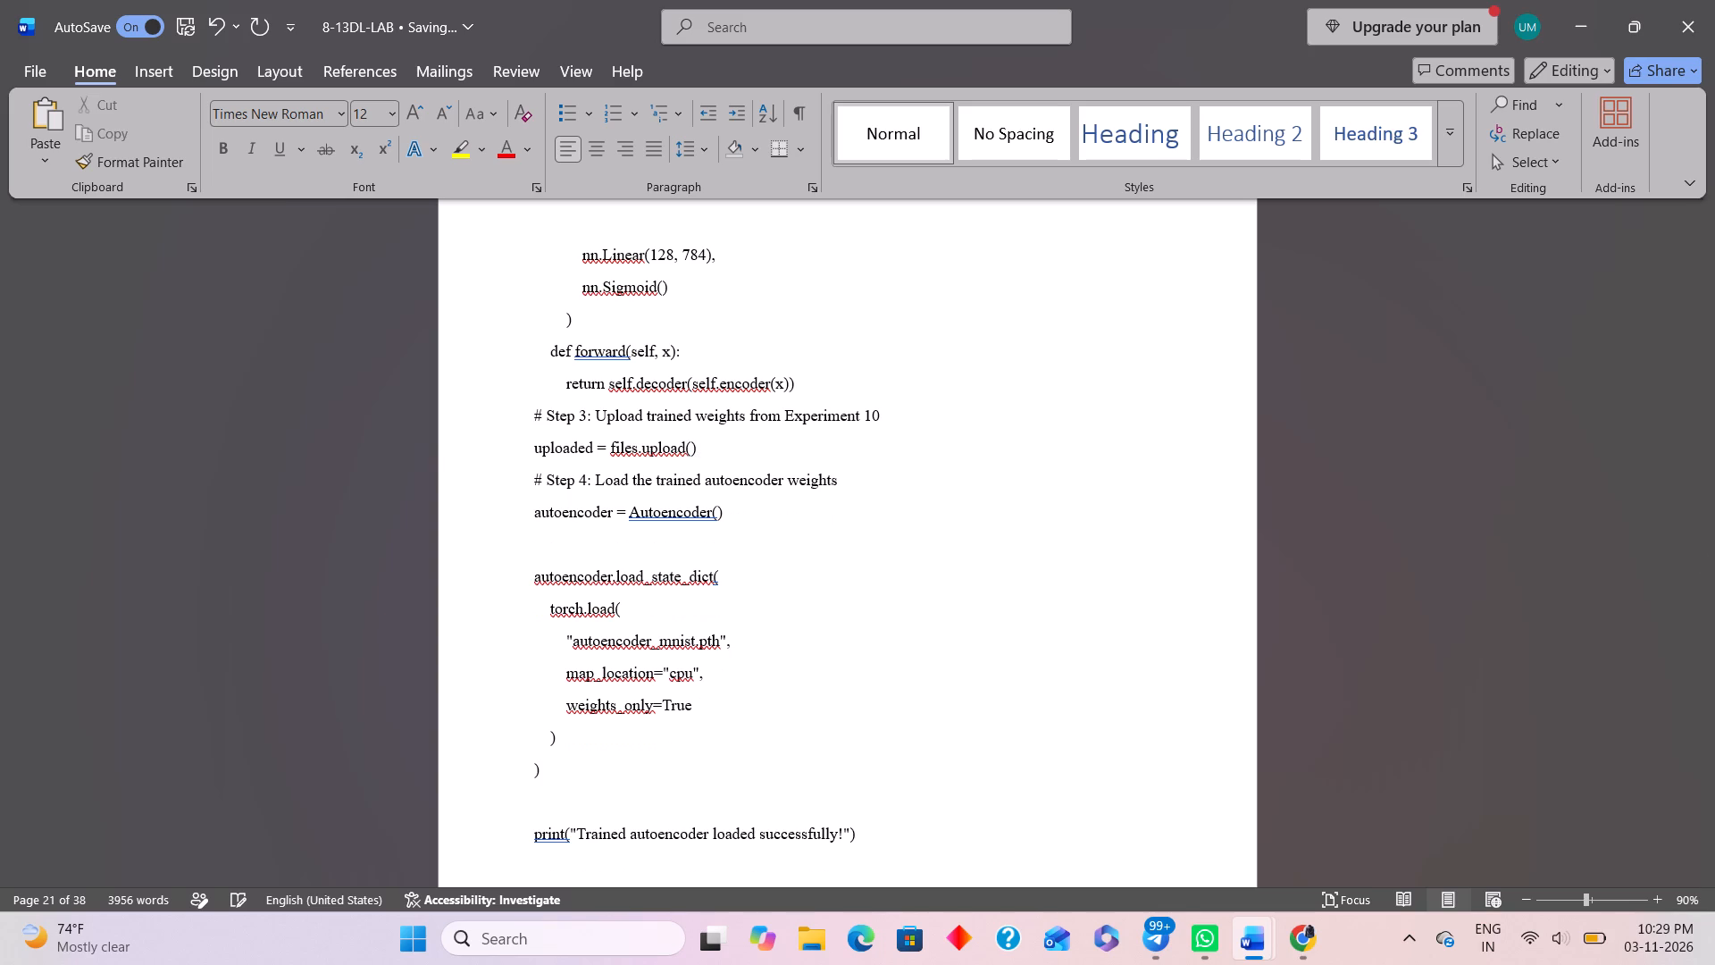
pyautogui.click(541, 545)
pyautogui.press('BackSpace')
# Delete the empty lines before and after the print("Trained autoencoder loaded successfully!") line in the Experiment 11 code.
pyautogui.scroll(-1, 541, 545)
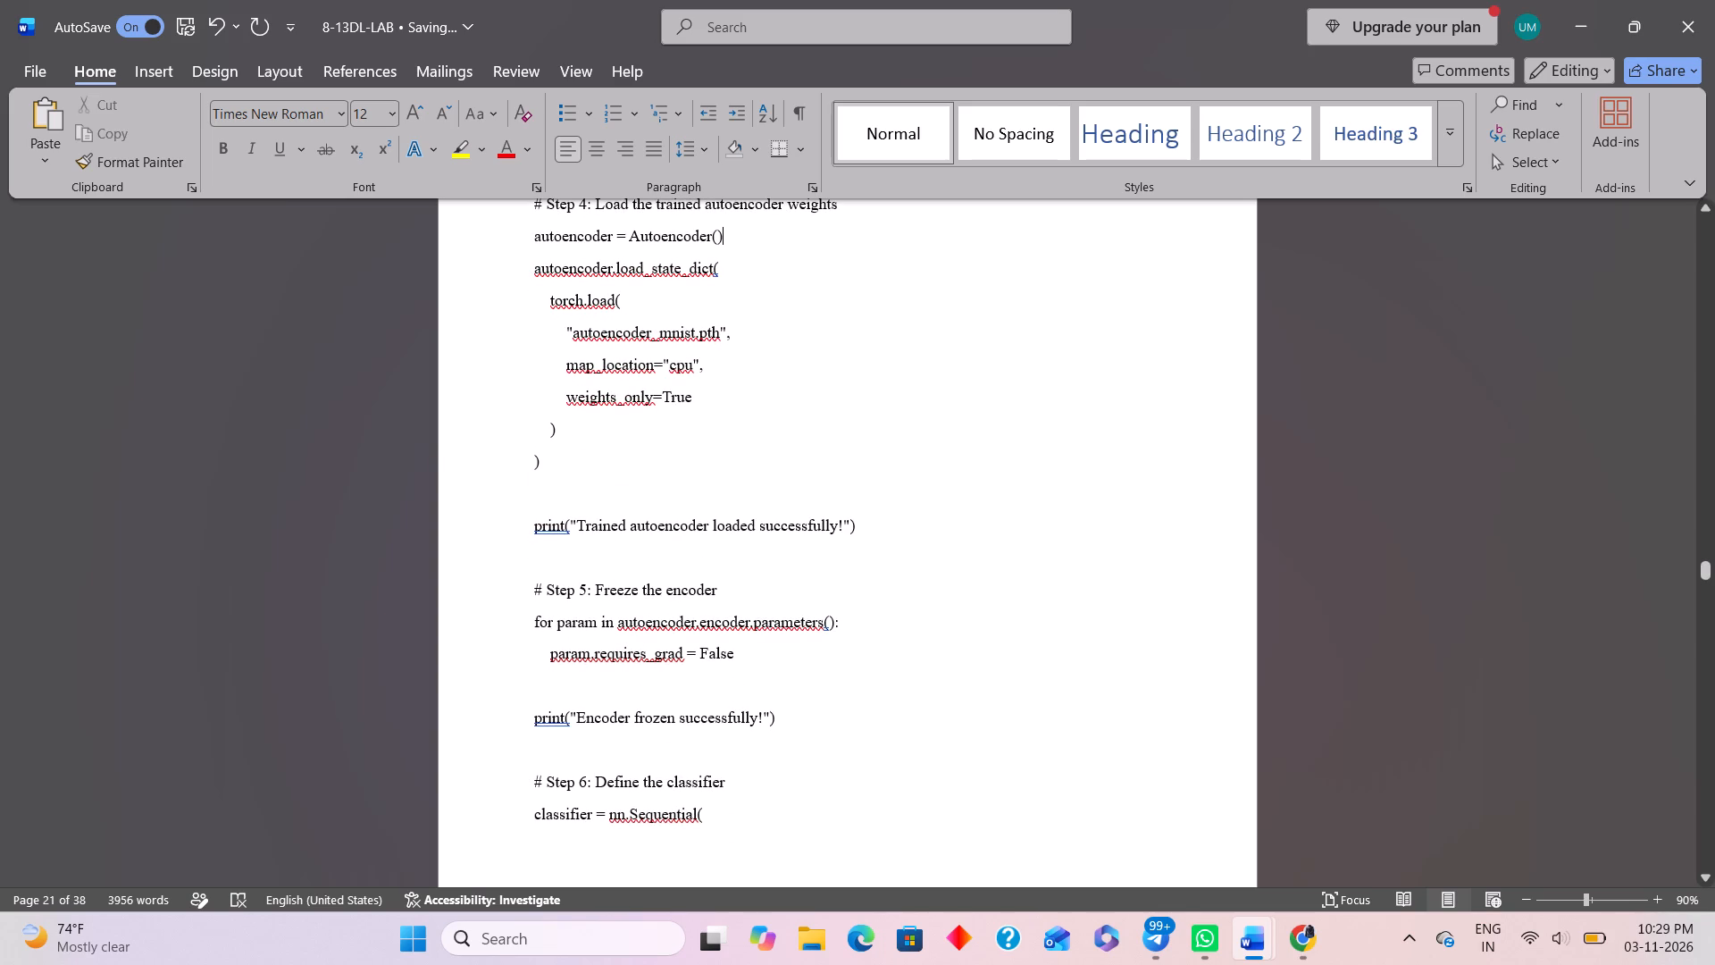
pyautogui.click(531, 499)
pyautogui.press('BackSpace')
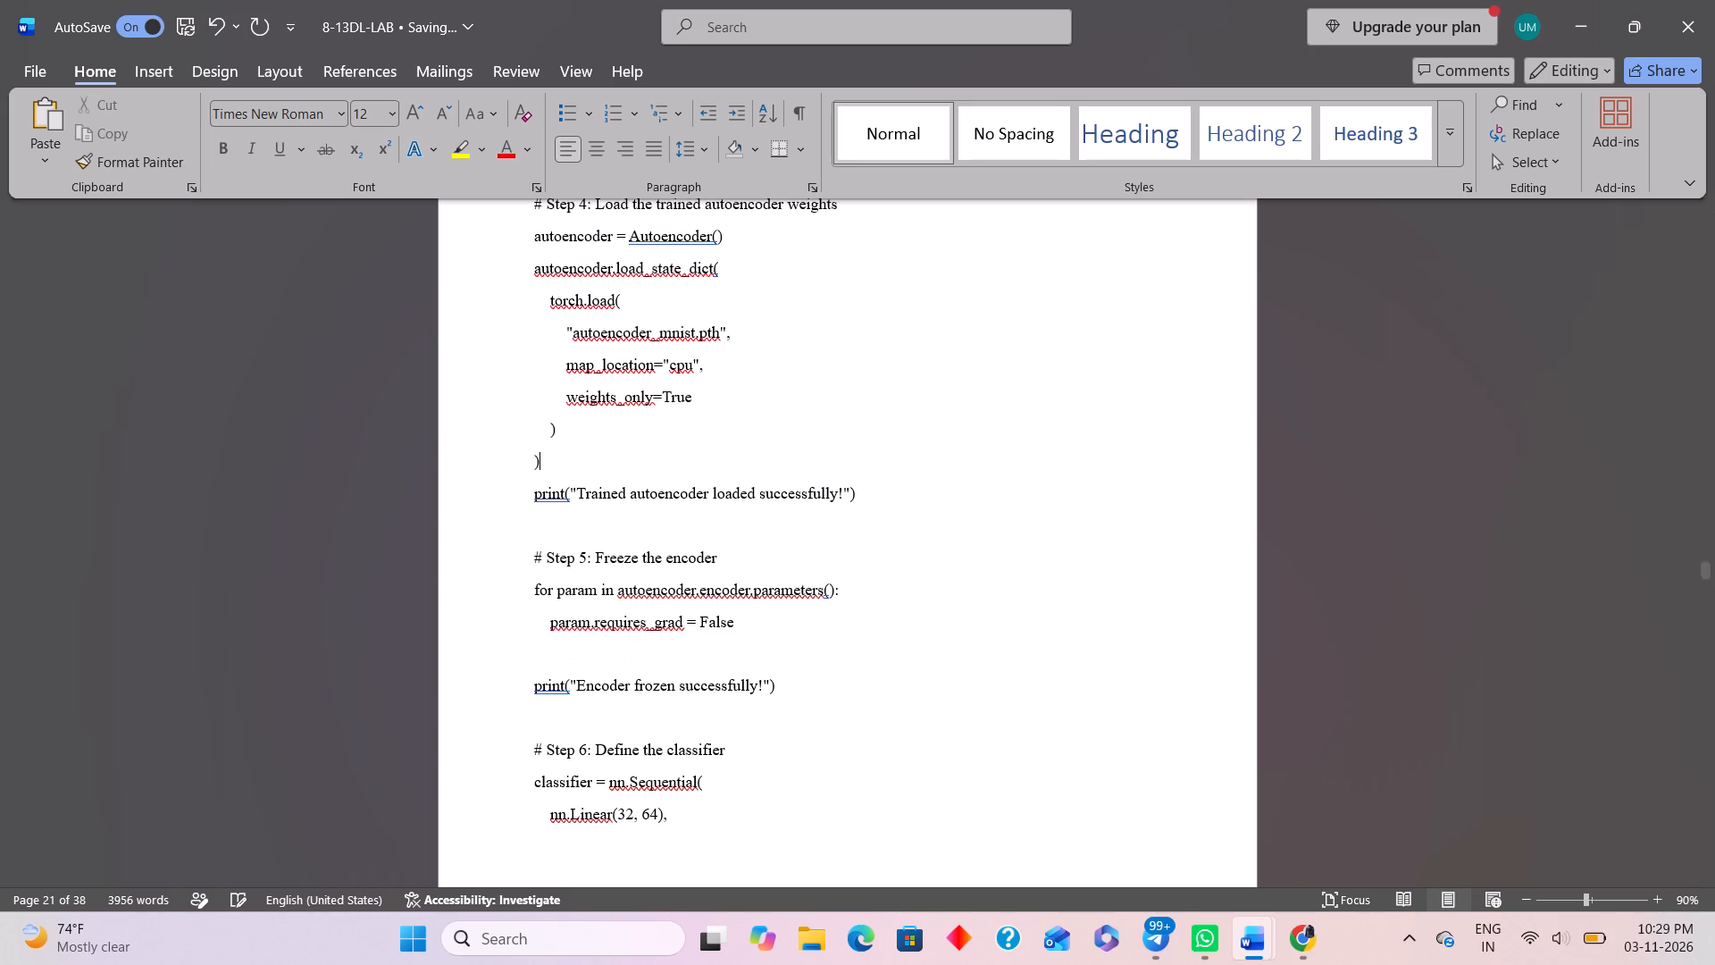
pyautogui.click(546, 520)
pyautogui.press('BackSpace')
# Delete the empty lines before and after the print("Encoder frozen successfully!") line in the Experiment 11 code.
pyautogui.scroll(-1, 546, 520)
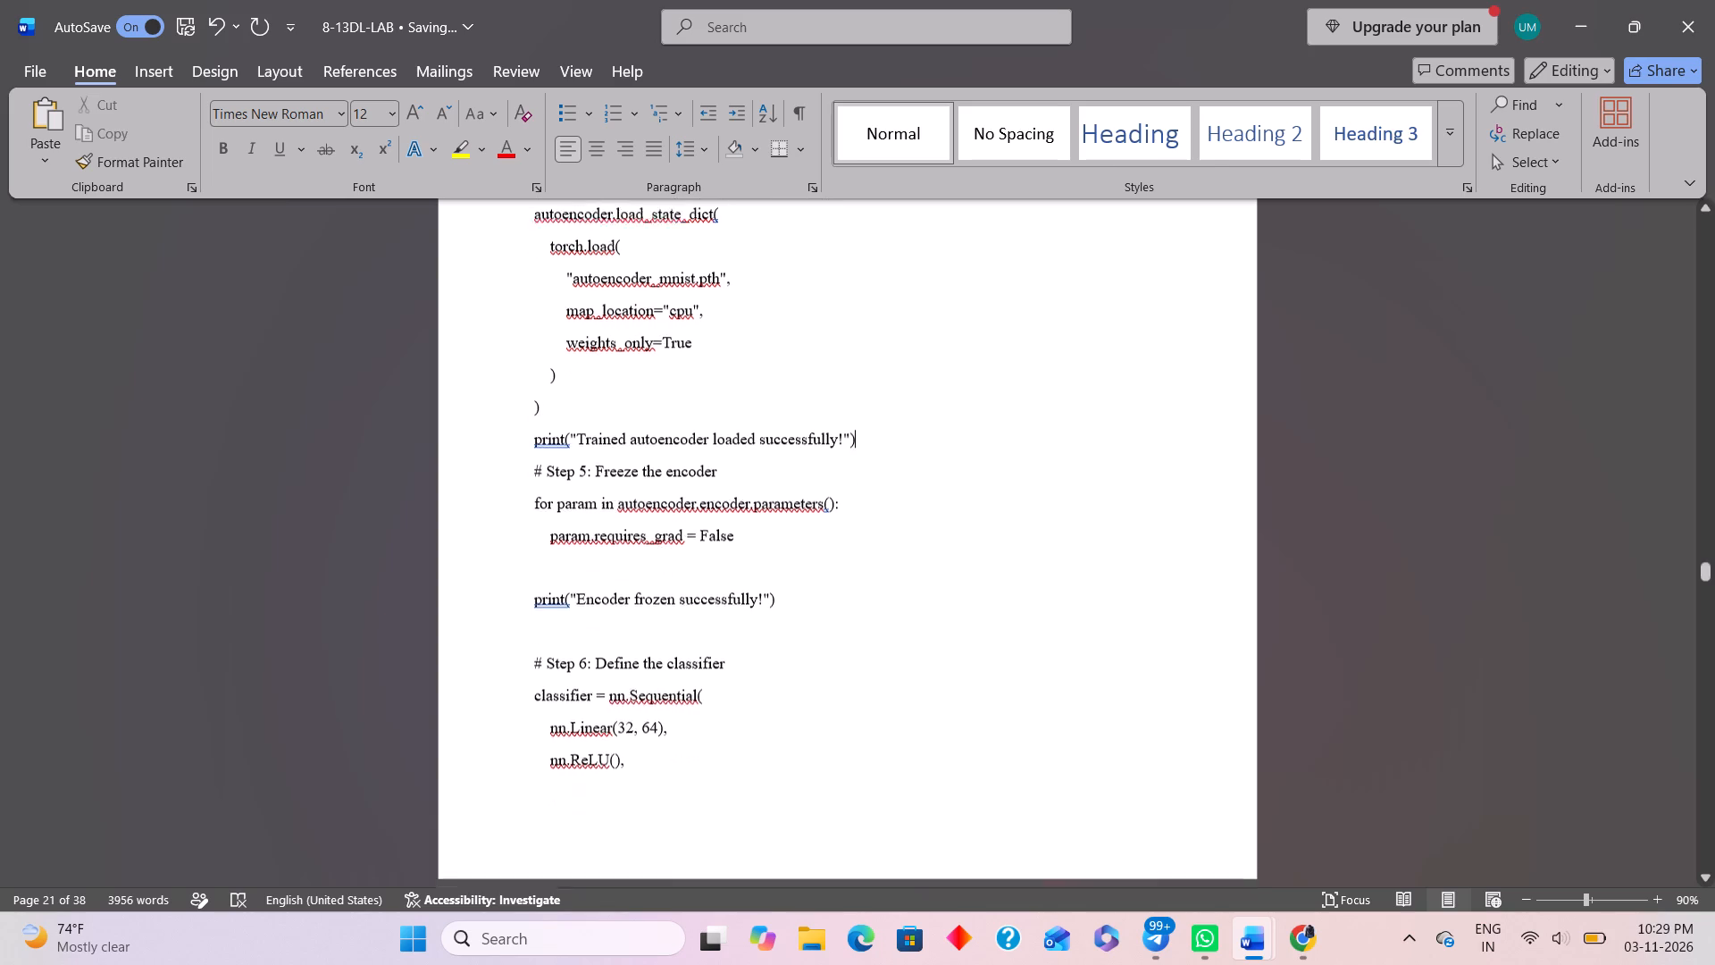
pyautogui.scroll(-1, 546, 520)
pyautogui.click(538, 390)
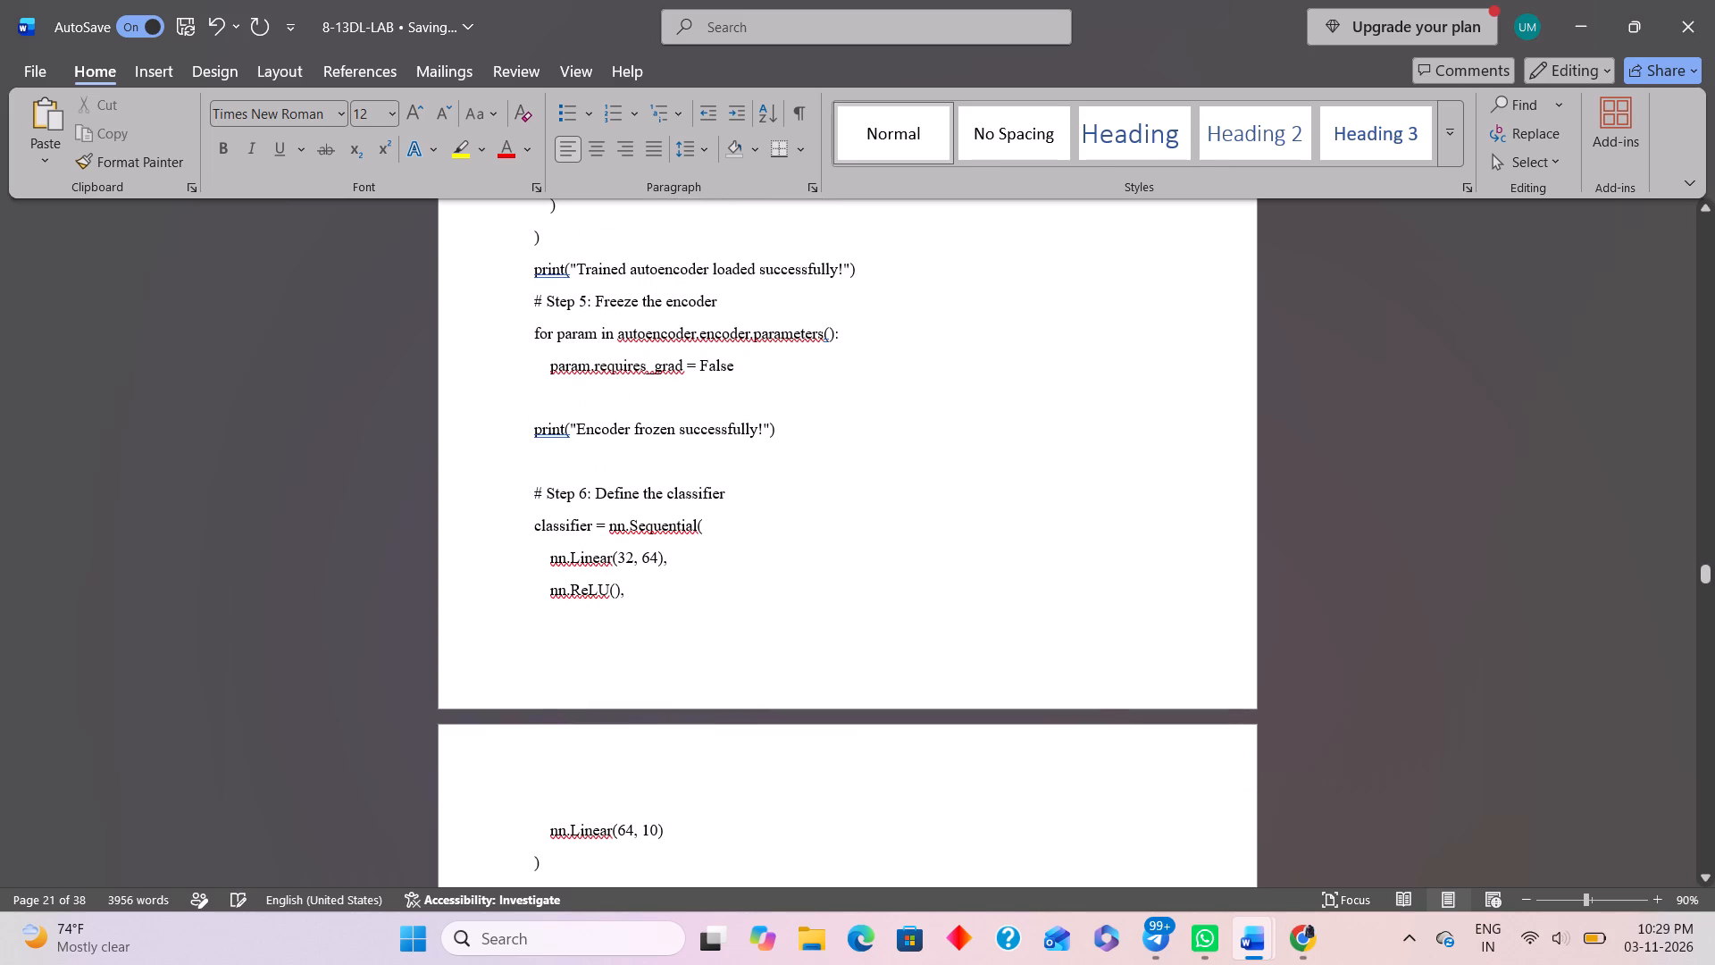
pyautogui.press('BackSpace')
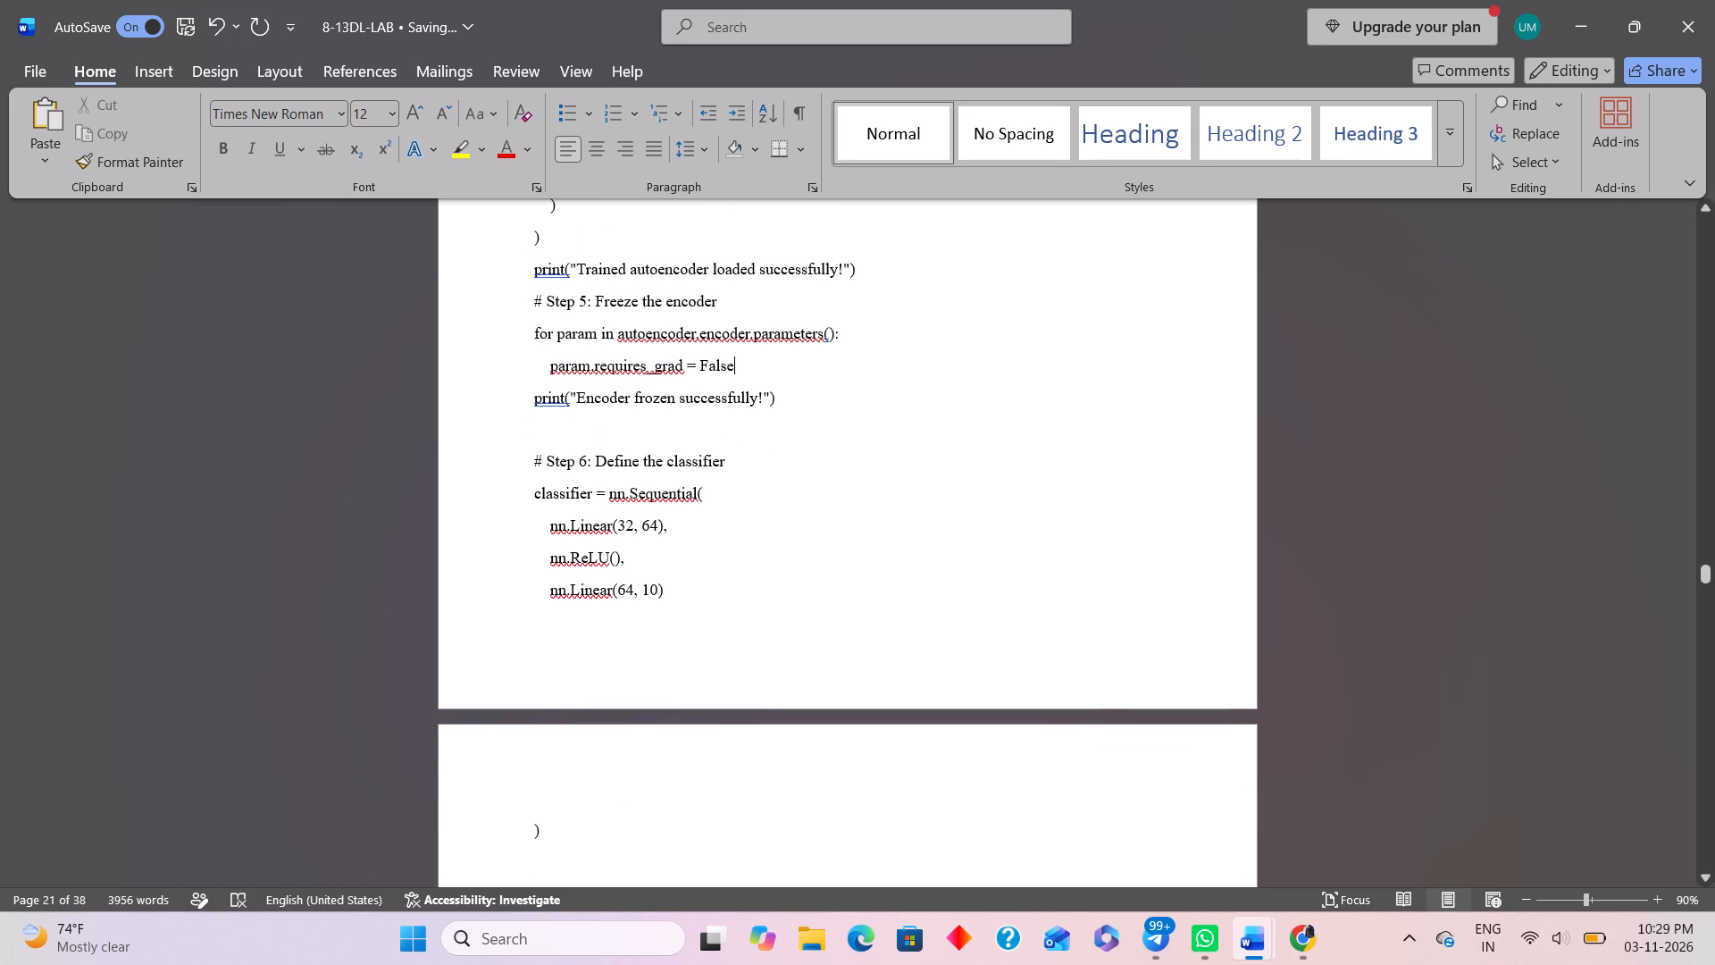
pyautogui.click(536, 435)
pyautogui.press('BackSpace')
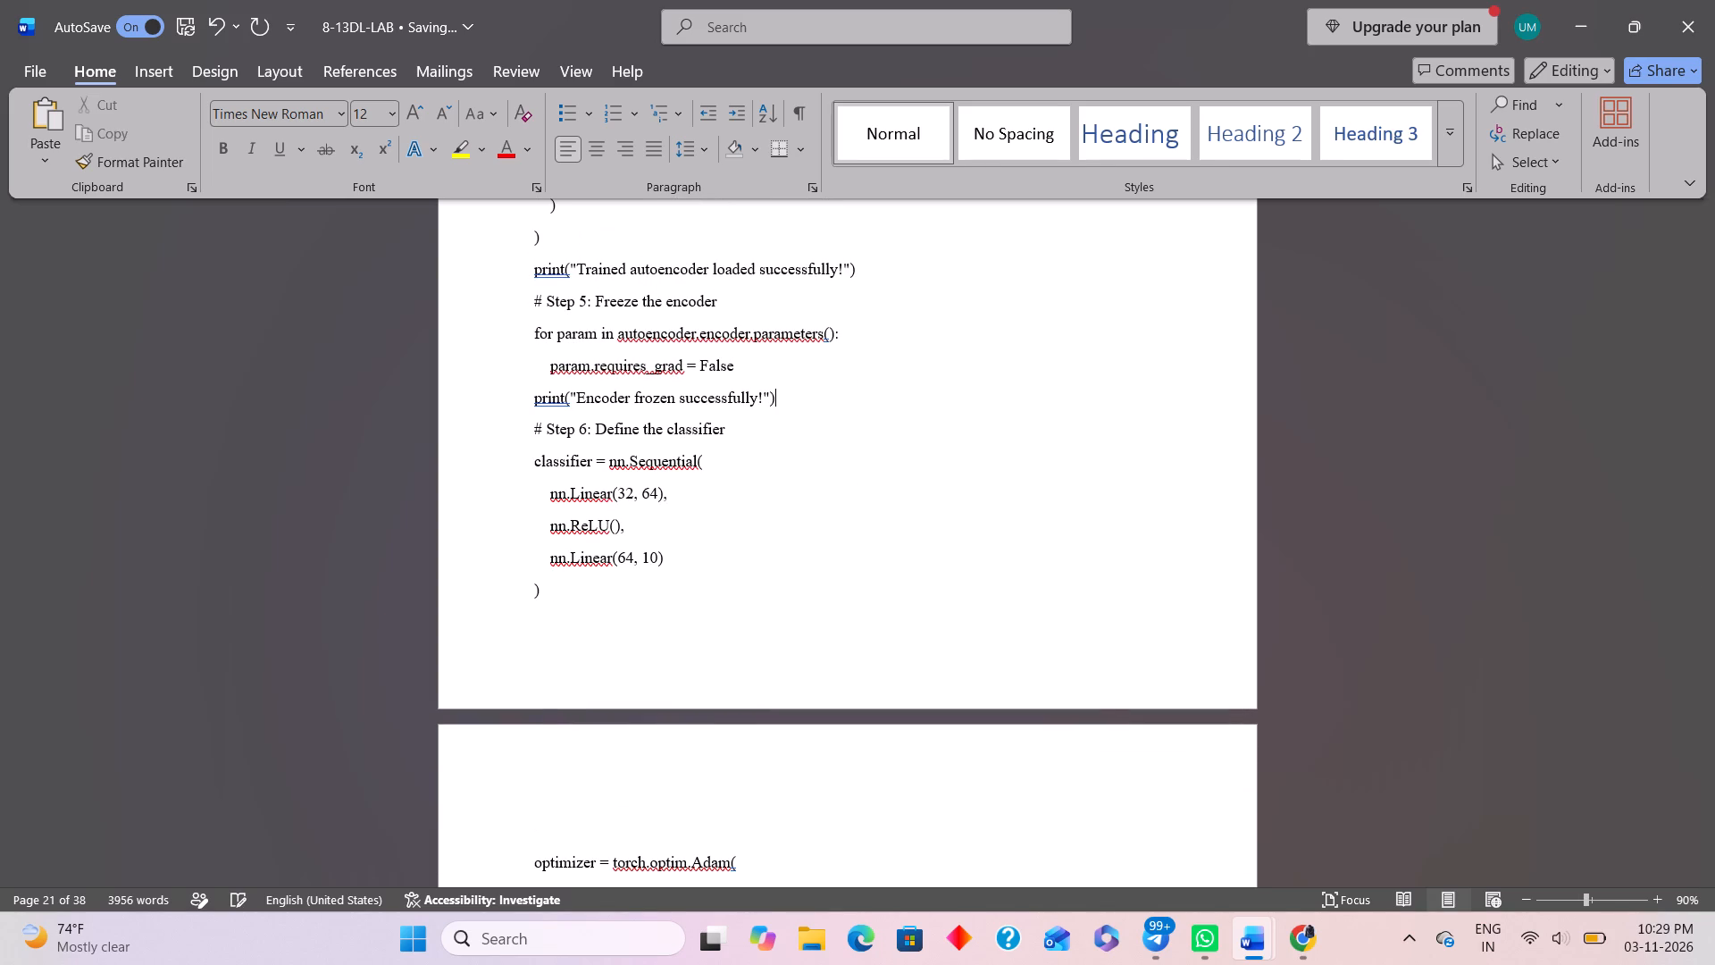
# Delete the empty lines before criterion = nn.CrossEntropyLoss(), "# Step 7: Train the classifier" and the "for images, labels in loader" line.
pyautogui.scroll(-1, 551, 577)
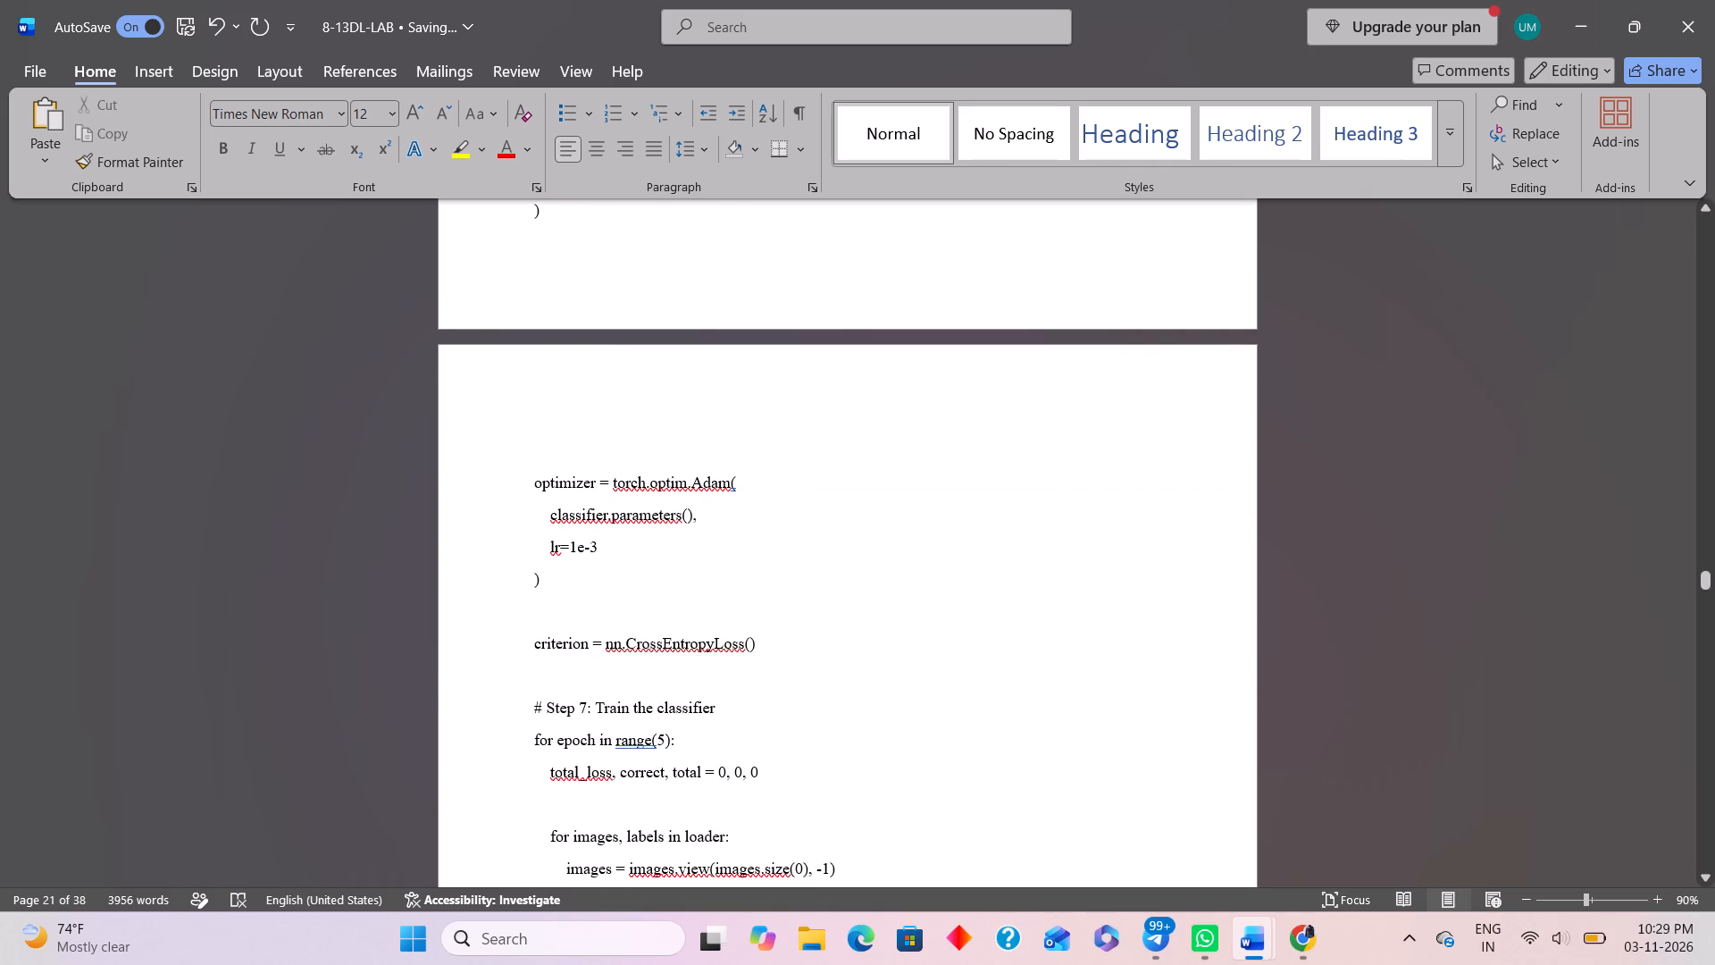
pyautogui.click(540, 614)
pyautogui.press('BackSpace')
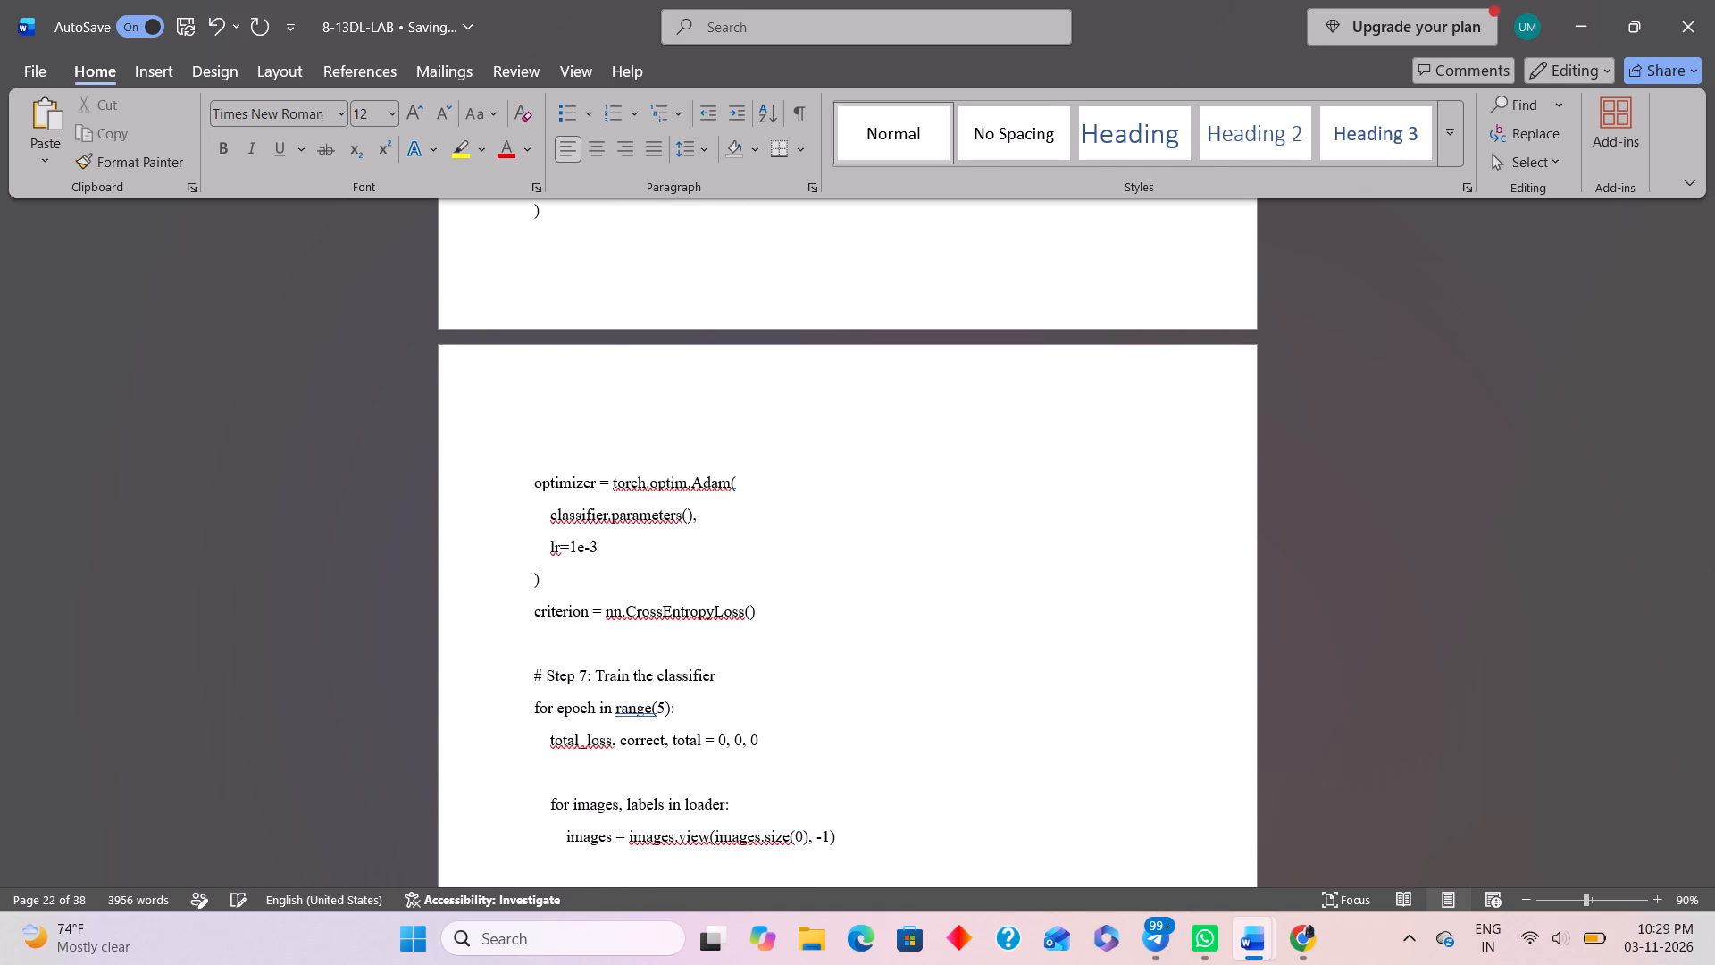
pyautogui.scroll(-1, 540, 614)
pyautogui.click(535, 480)
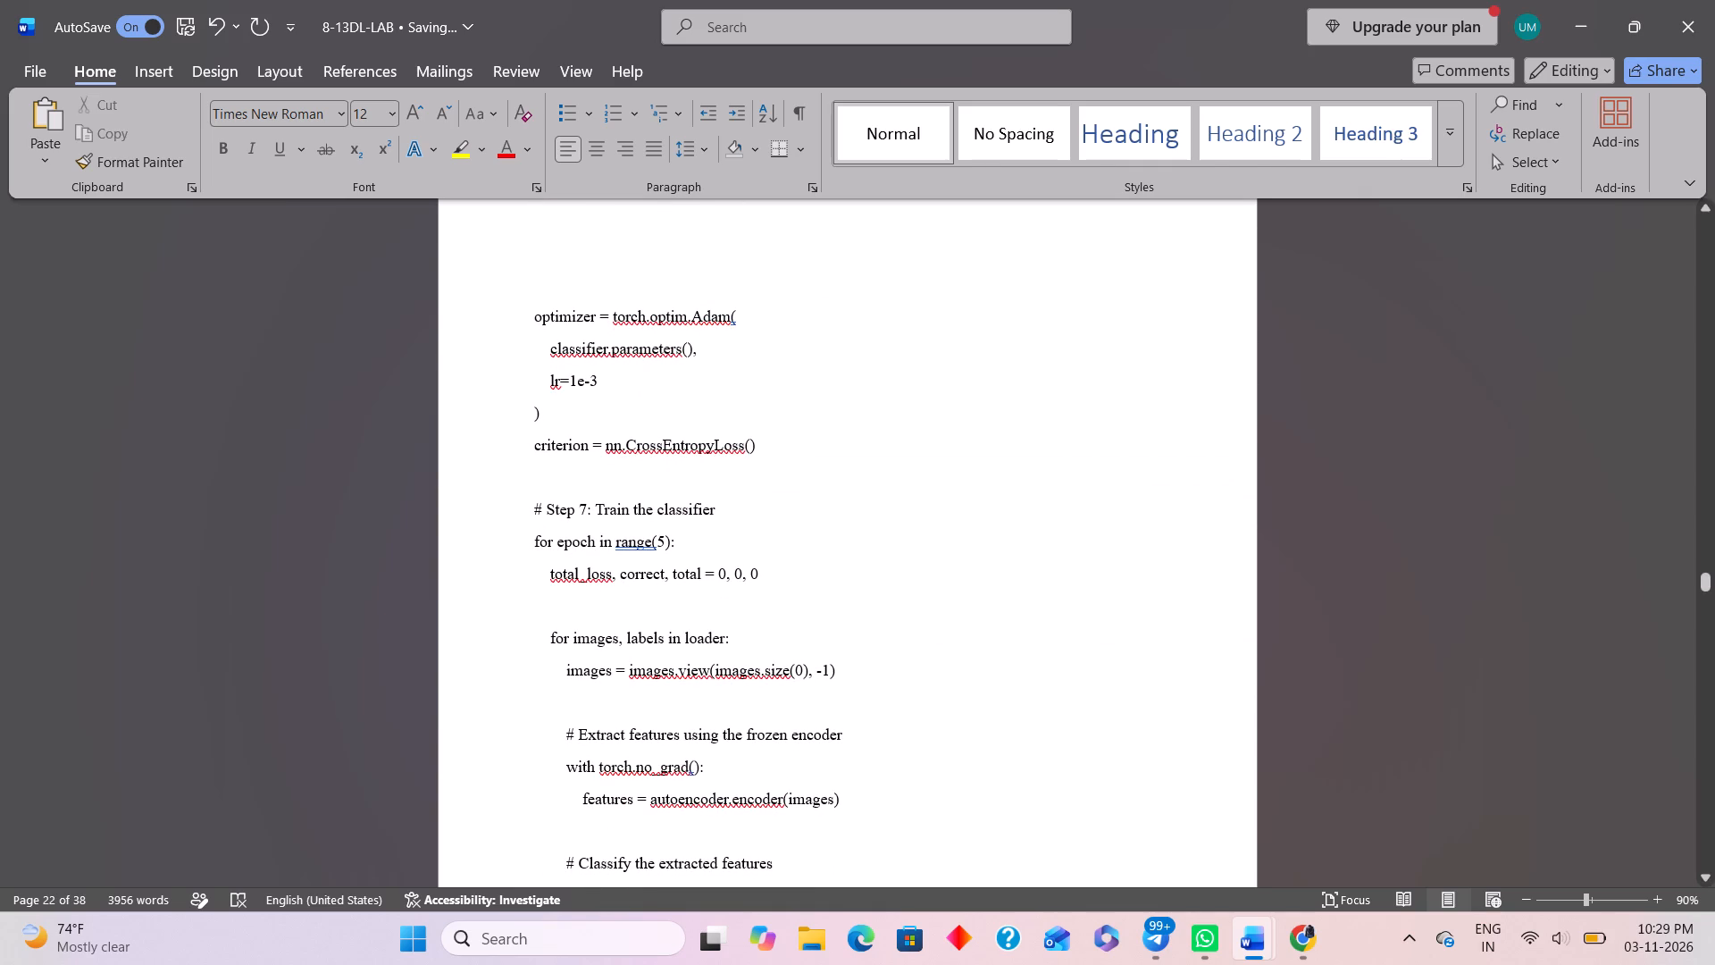
pyautogui.press('BackSpace')
pyautogui.scroll(-1, 535, 480)
pyautogui.click(550, 503)
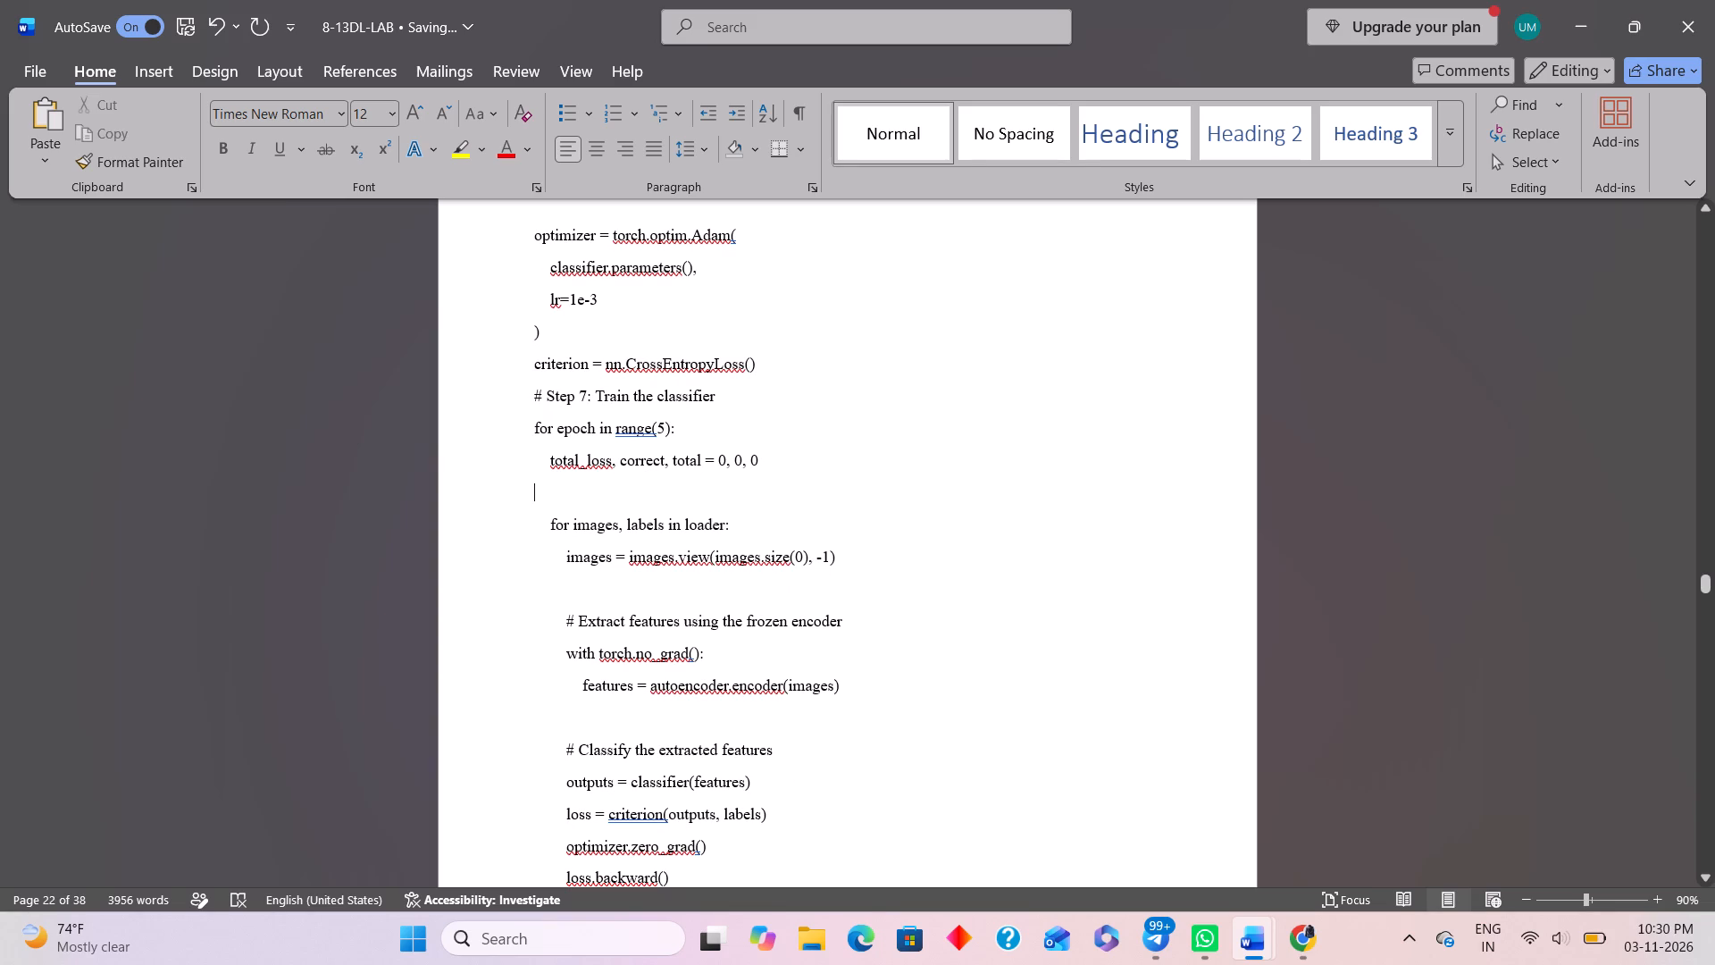
pyautogui.press('BackSpace')
# Delete the empty lines before the "# Extract features using the frozen encoder" and "# Classify the extracted features" comments in the training loop.
pyautogui.scroll(-1, 550, 503)
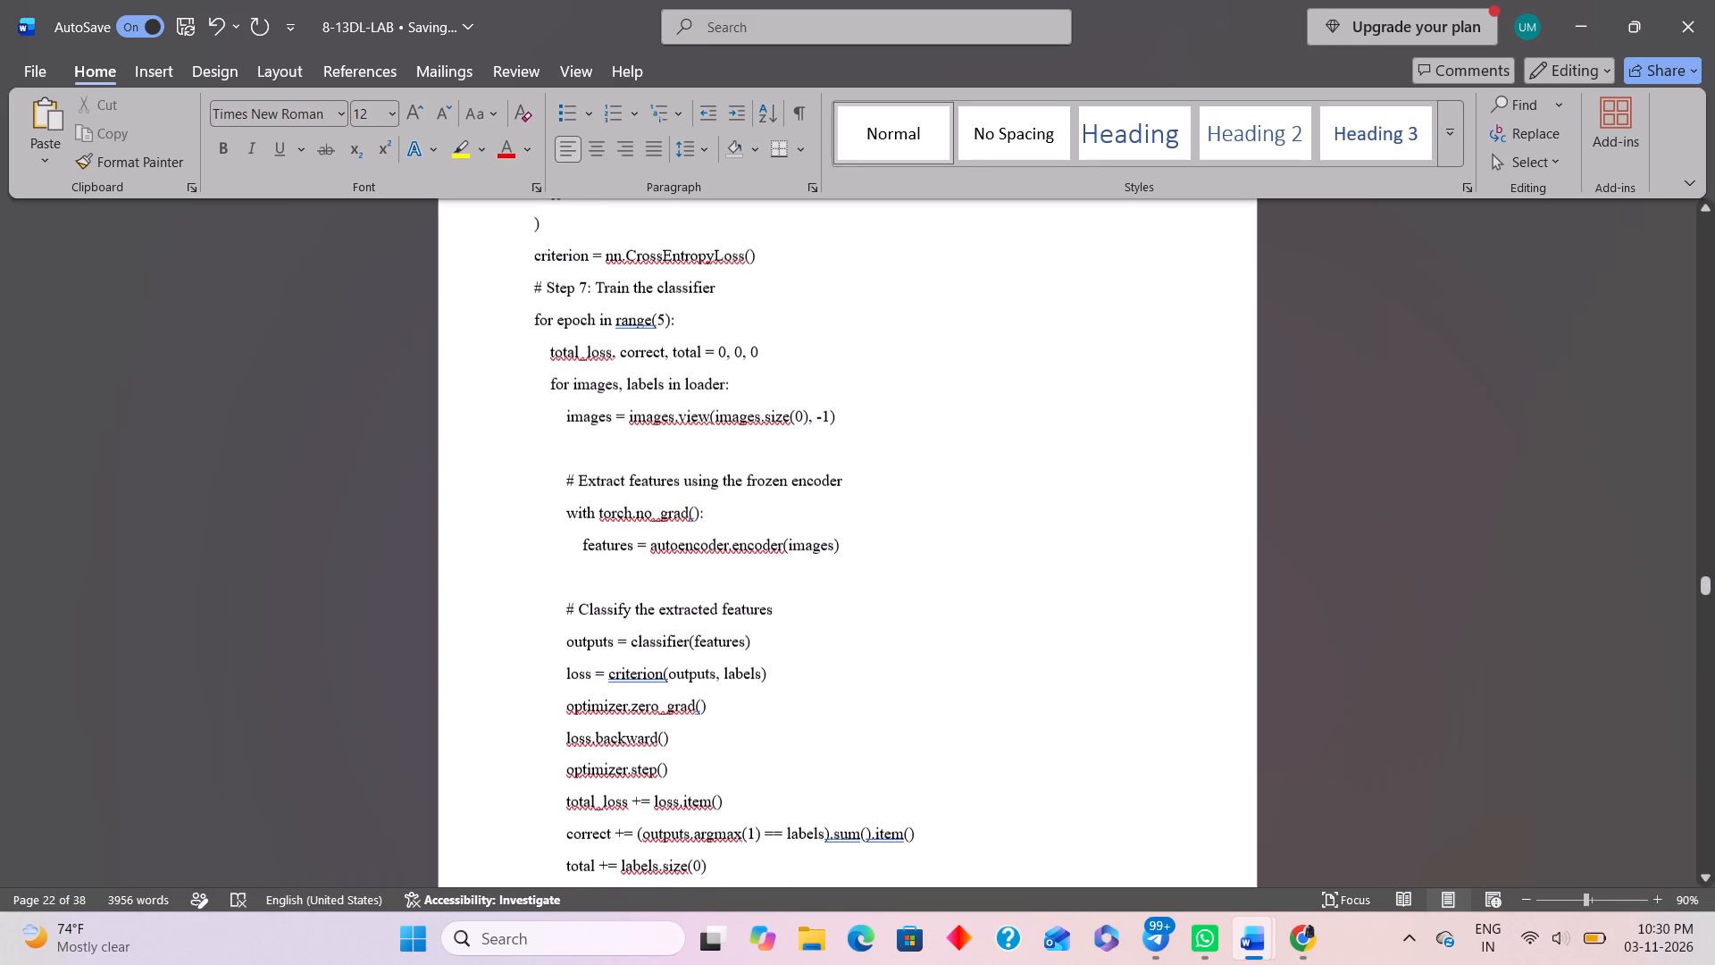
pyautogui.scroll(-1, 550, 503)
pyautogui.click(570, 456)
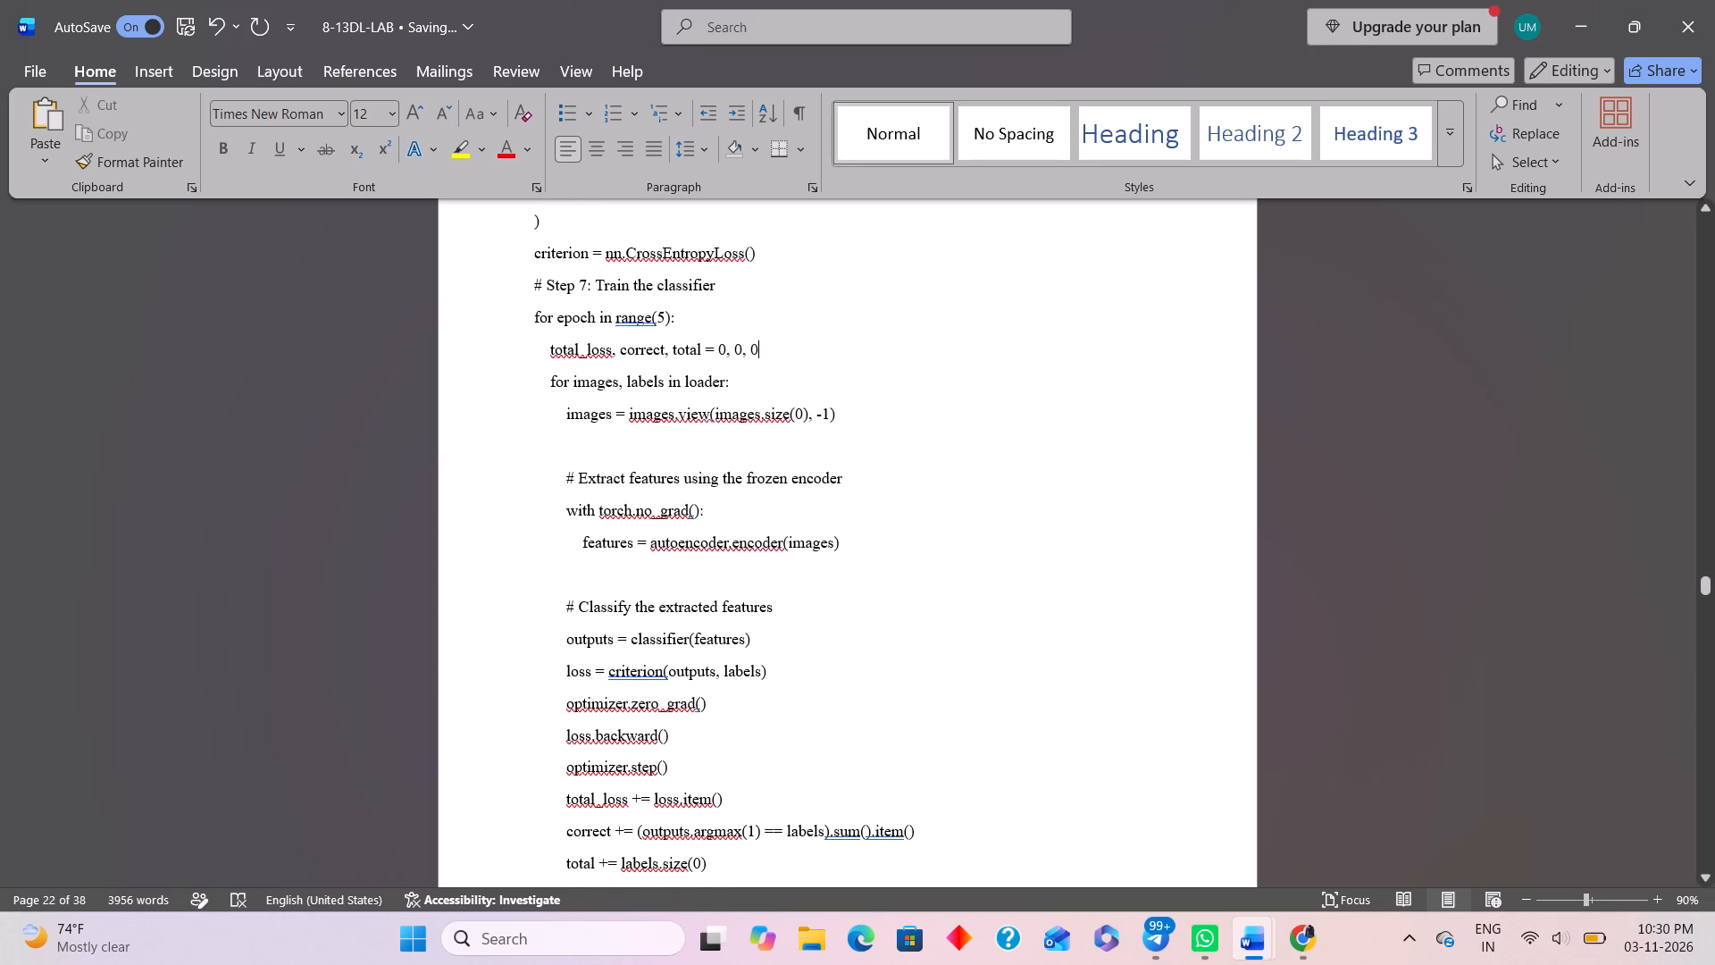
pyautogui.press('BackSpace')
pyautogui.scroll(-1, 570, 456)
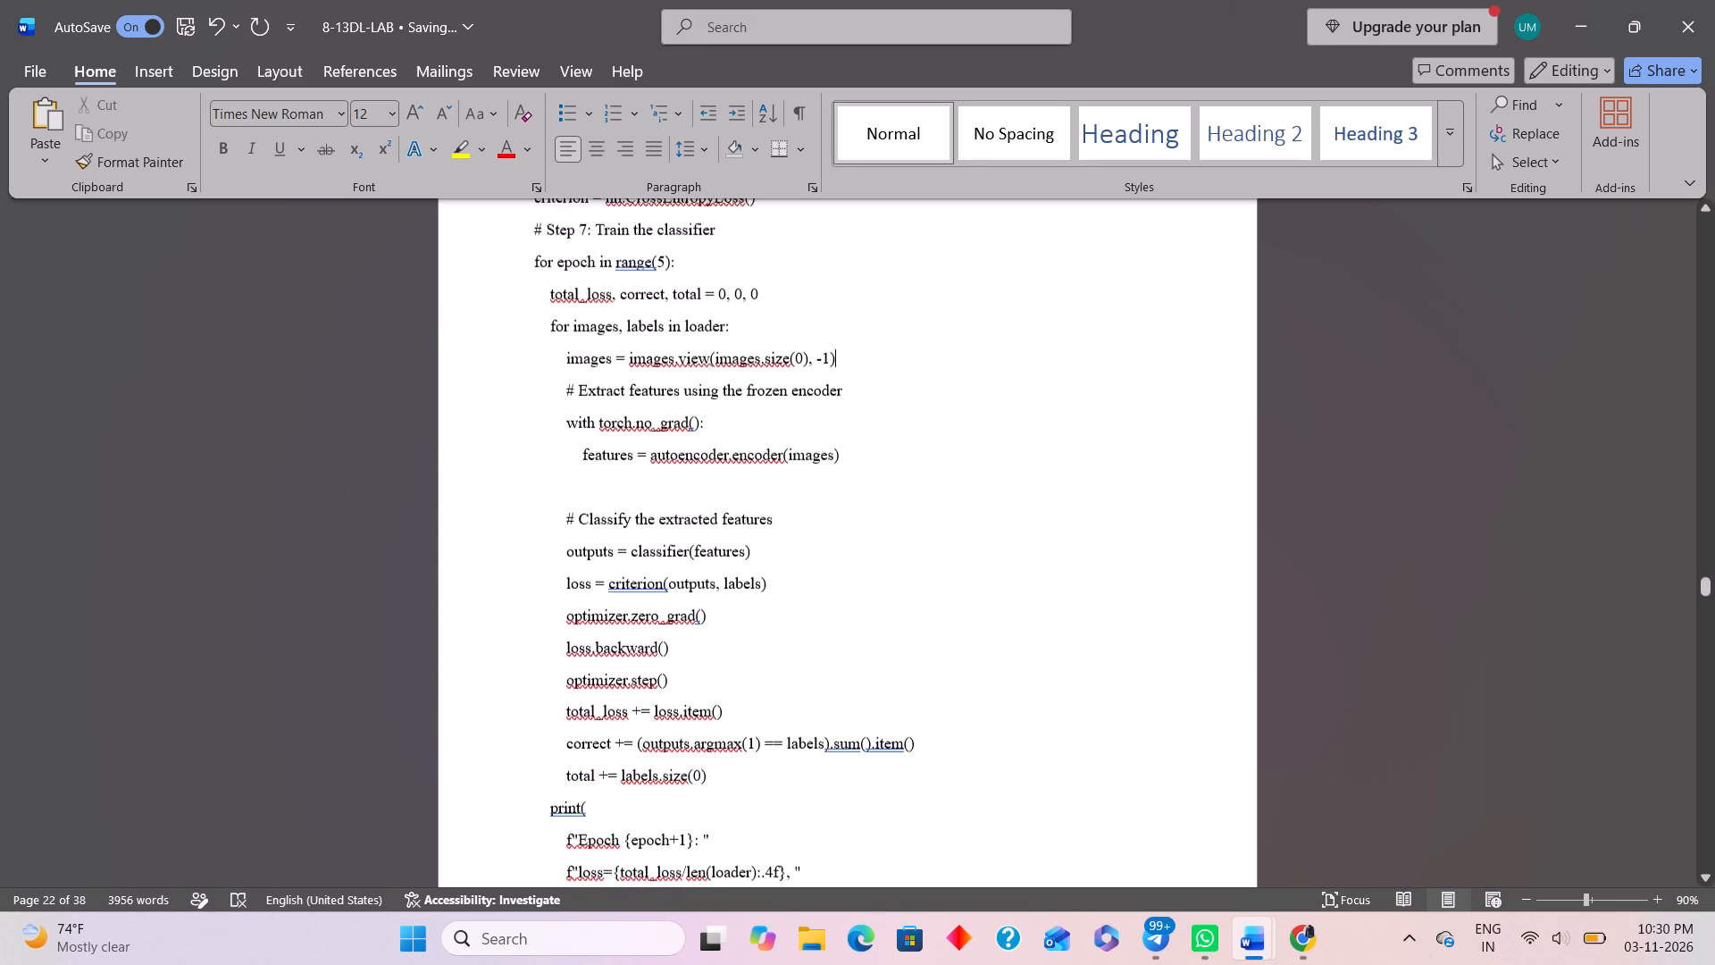
pyautogui.scroll(-1, 570, 456)
pyautogui.click(564, 414)
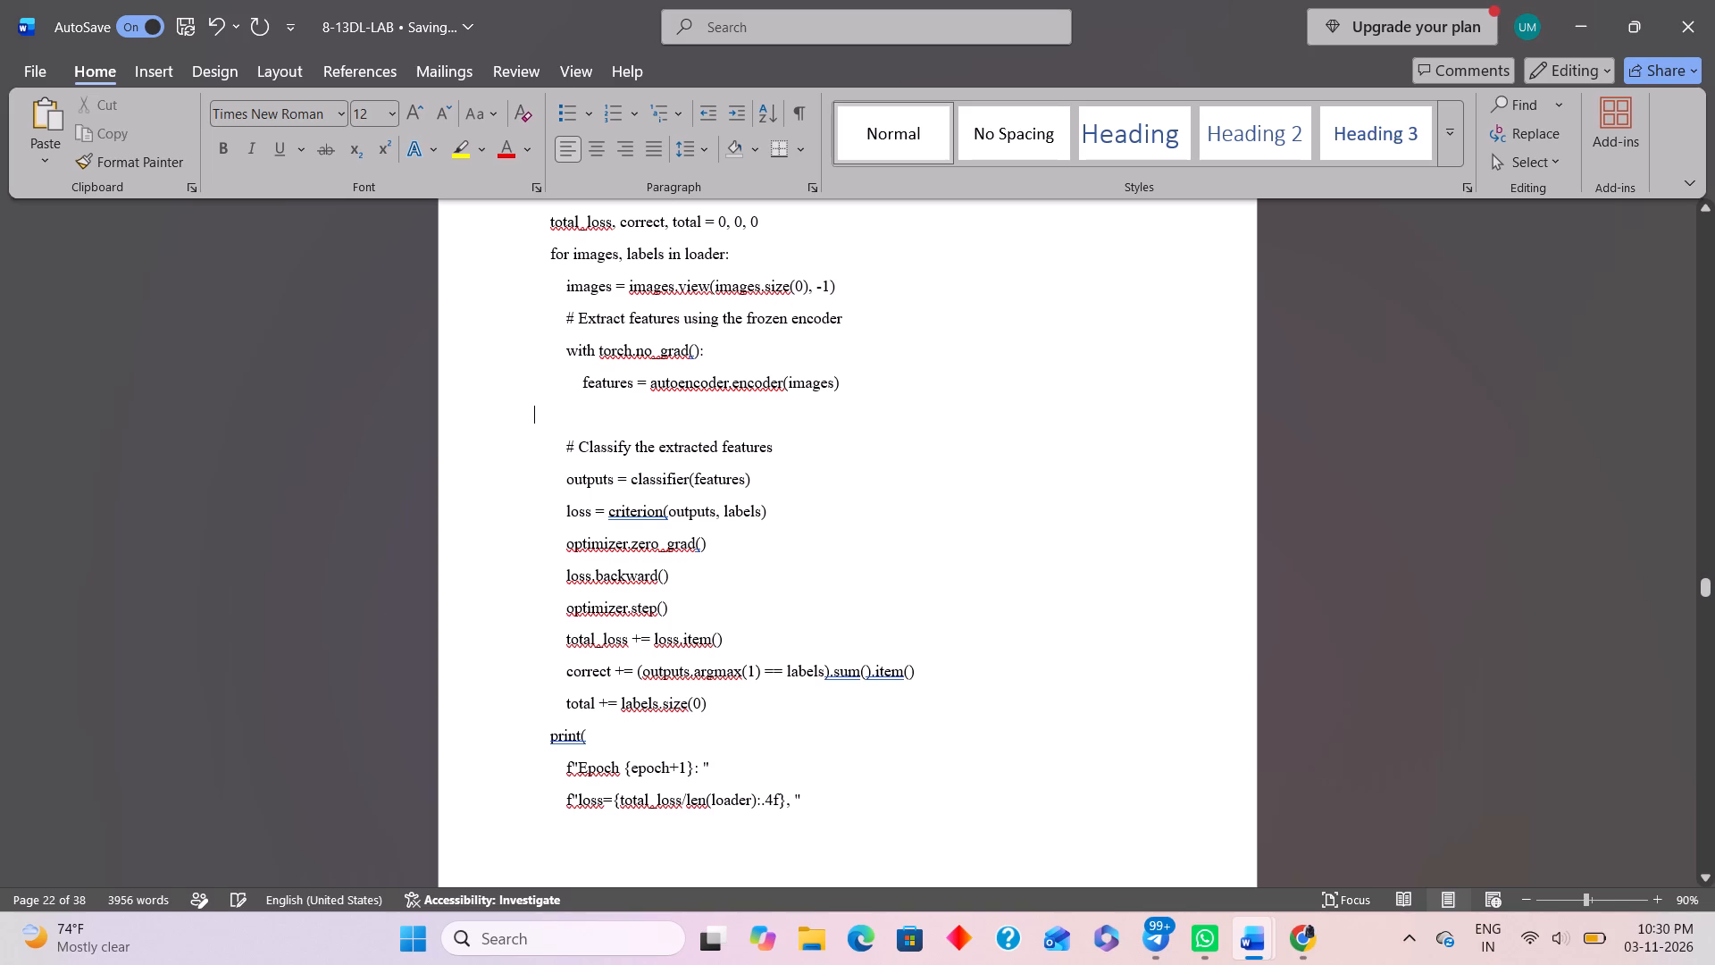
pyautogui.press('BackSpace')
# Delete the empty lines above Experiment 11's Marks and Signature of the Instructor line to pull it back onto the preceding page.
pyautogui.scroll(-3, 564, 414)
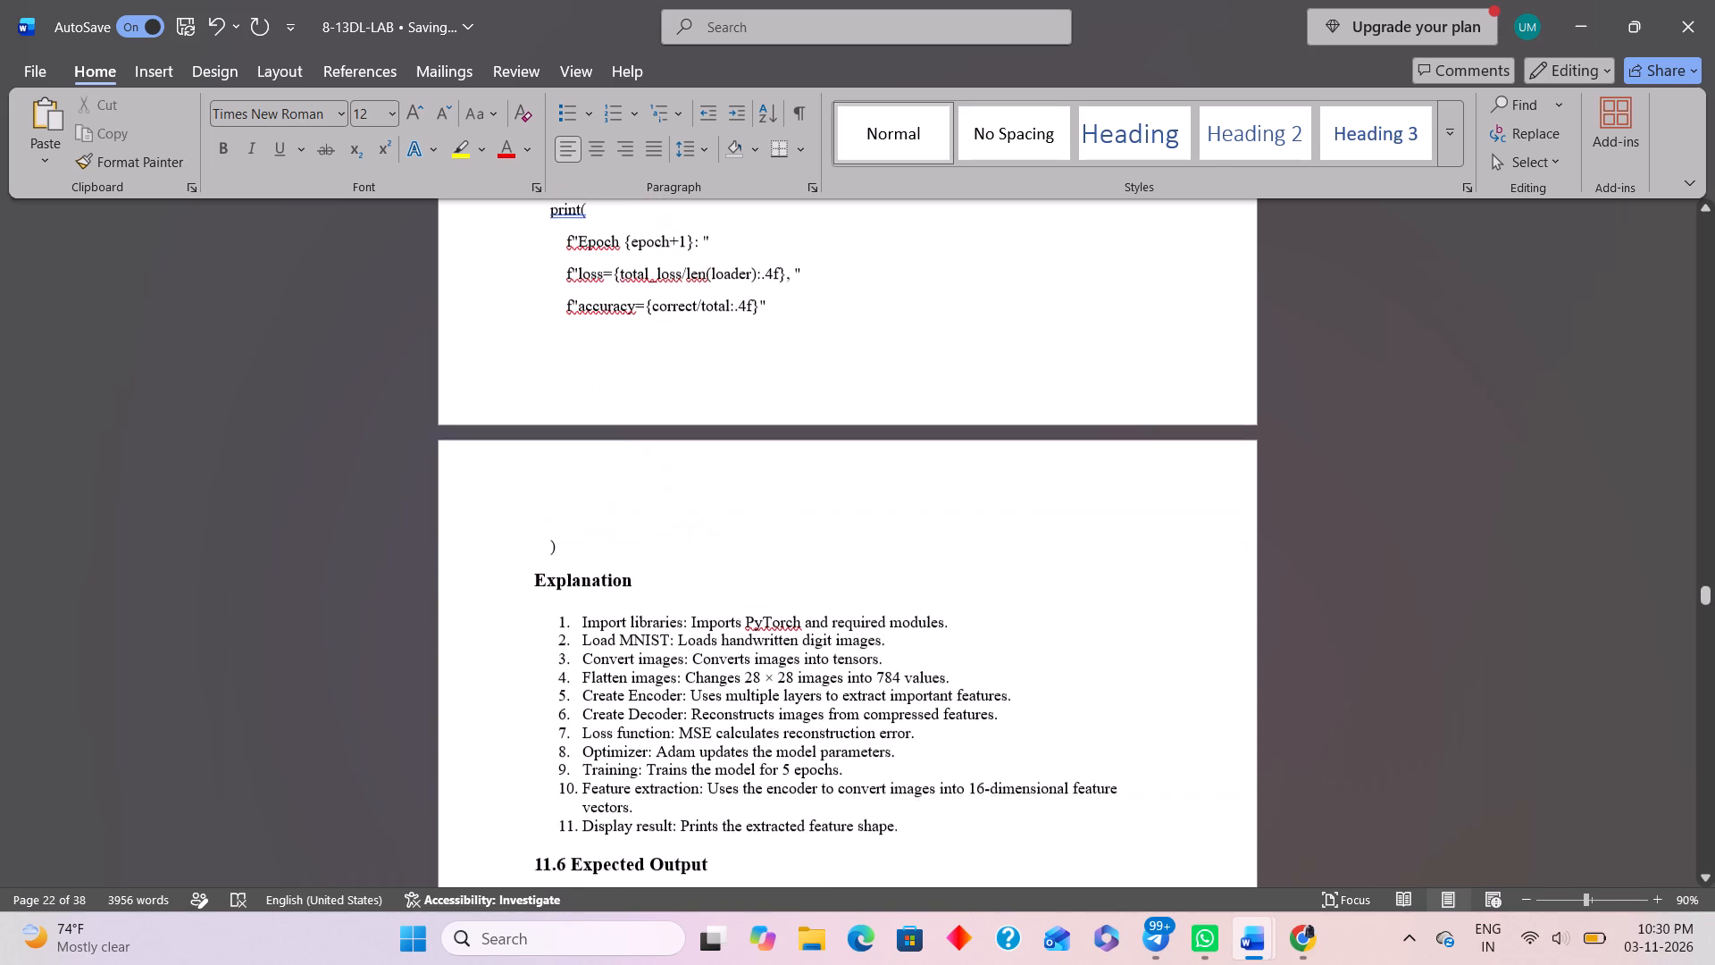
pyautogui.scroll(-3, 564, 414)
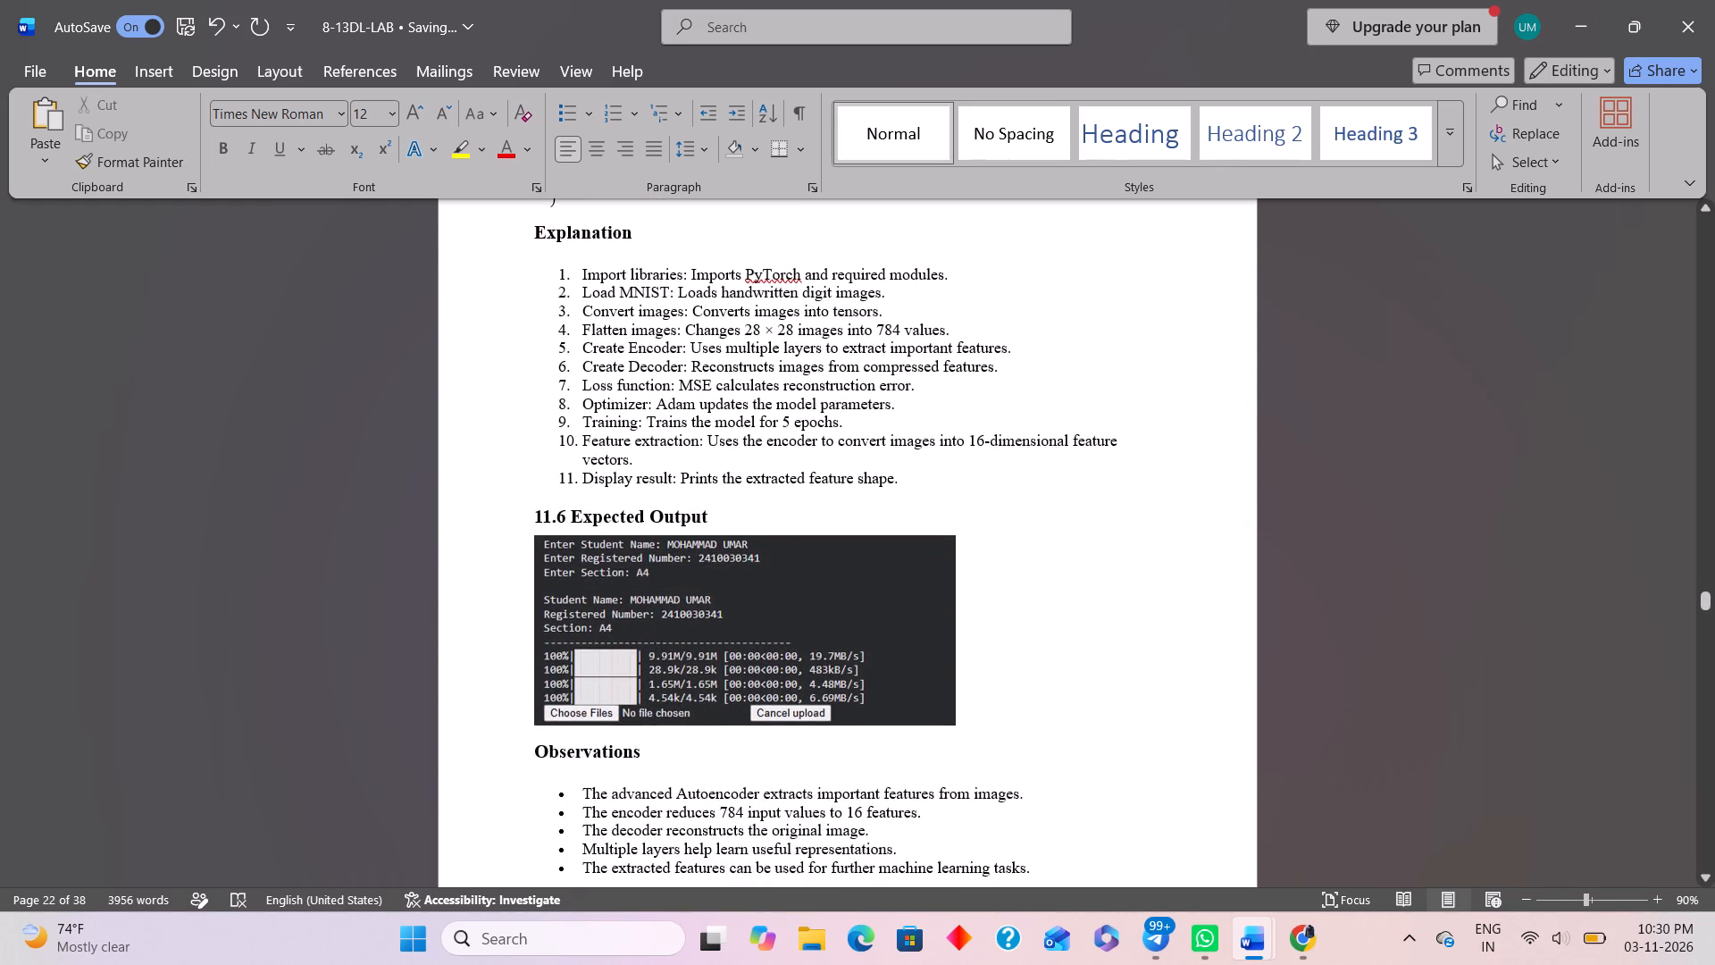
pyautogui.scroll(-4, 564, 414)
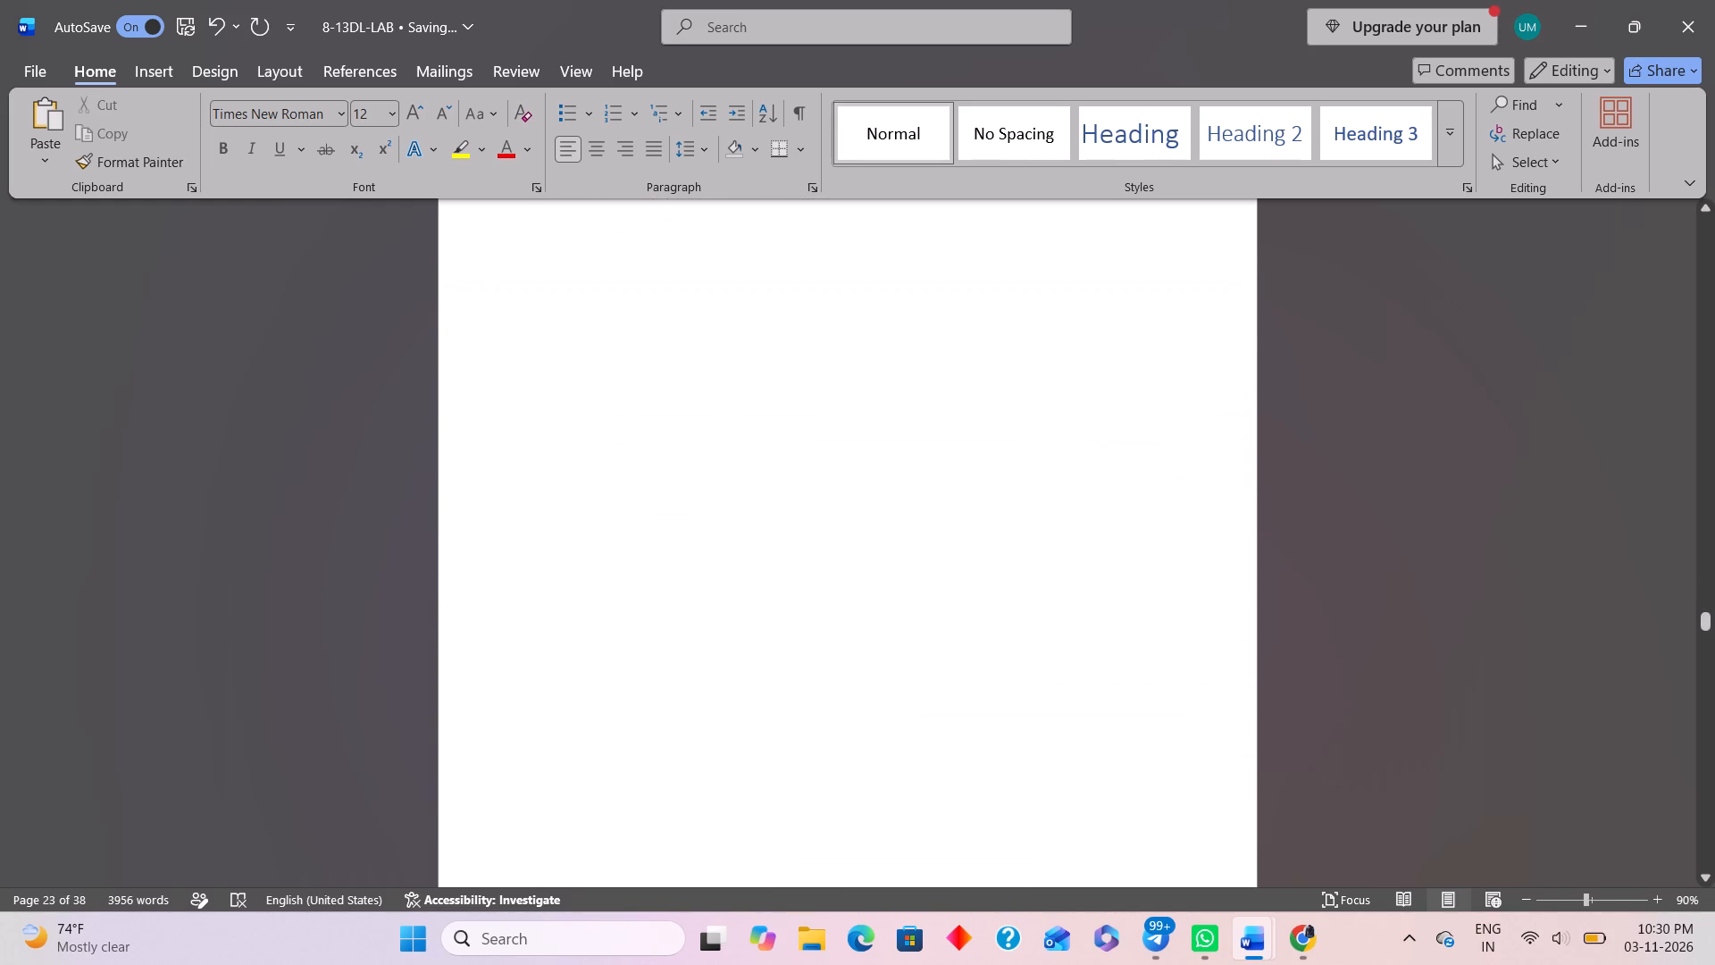
pyautogui.scroll(-2, 564, 414)
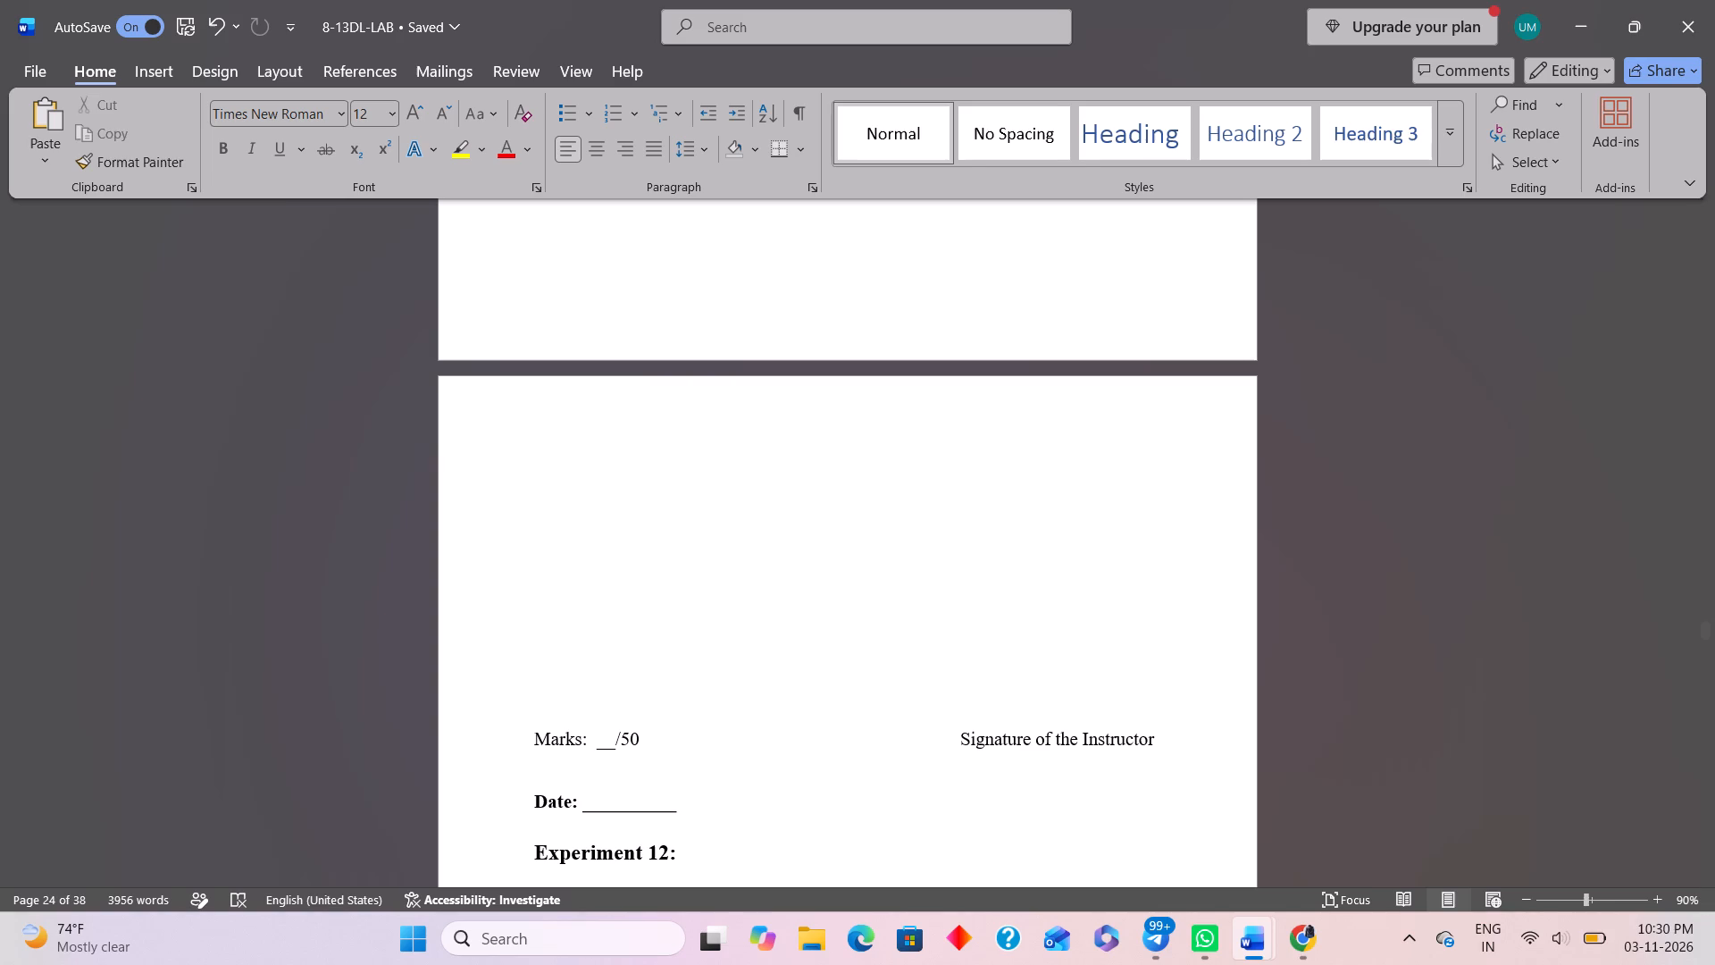
pyautogui.click(531, 733)
pyautogui.press('BackSpace')
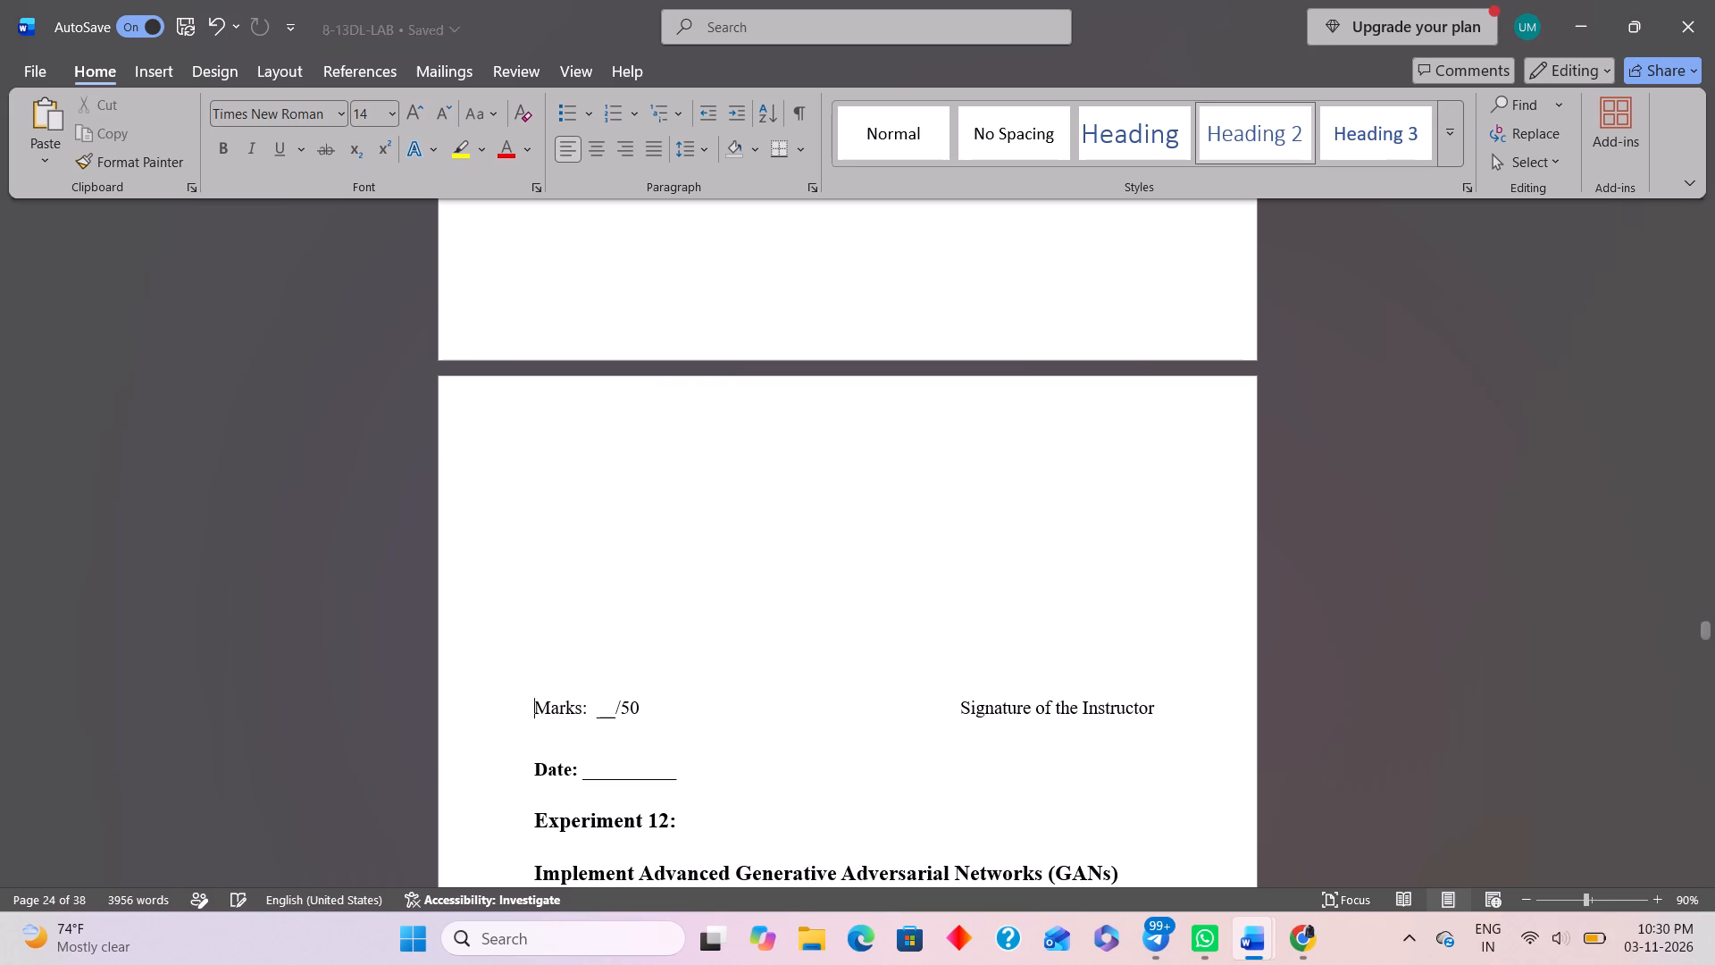
pyautogui.press('BackSpace')
pyautogui.press('BackSpace')
pyautogui.press('BackSpace')
pyautogui.press('BackSpace')
pyautogui.press('BackSpace')
pyautogui.press('BackSpace')
pyautogui.press('BackSpace')
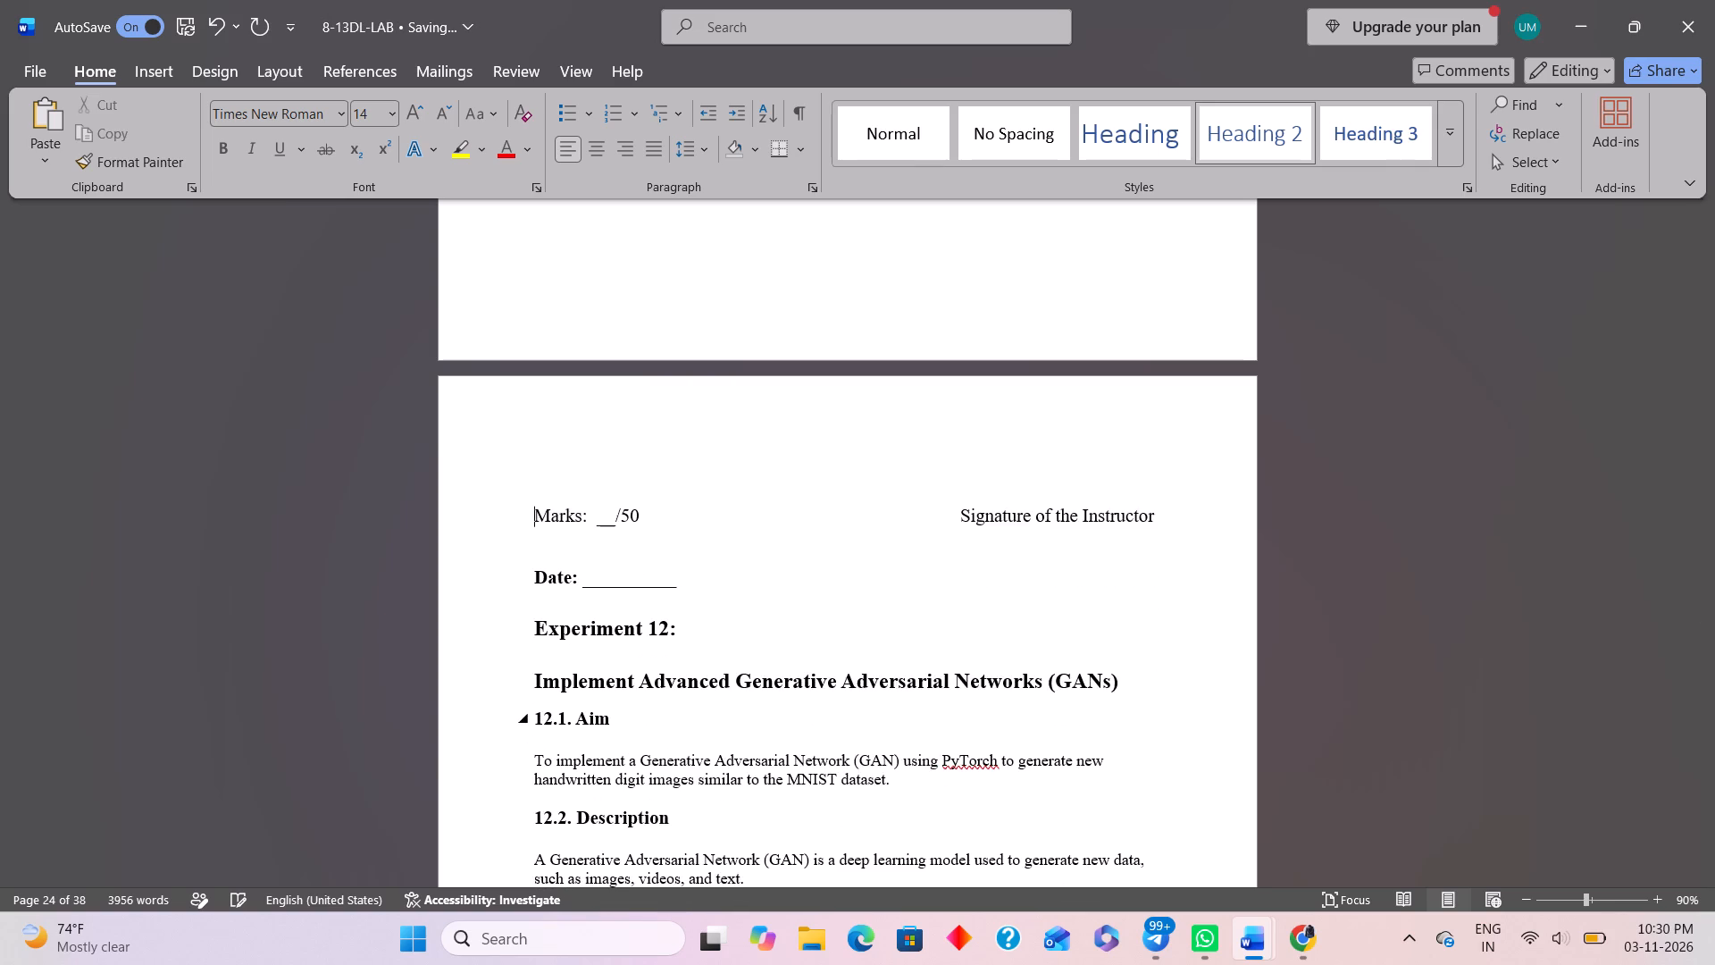
pyautogui.press('BackSpace')
pyautogui.press('BackSpace')
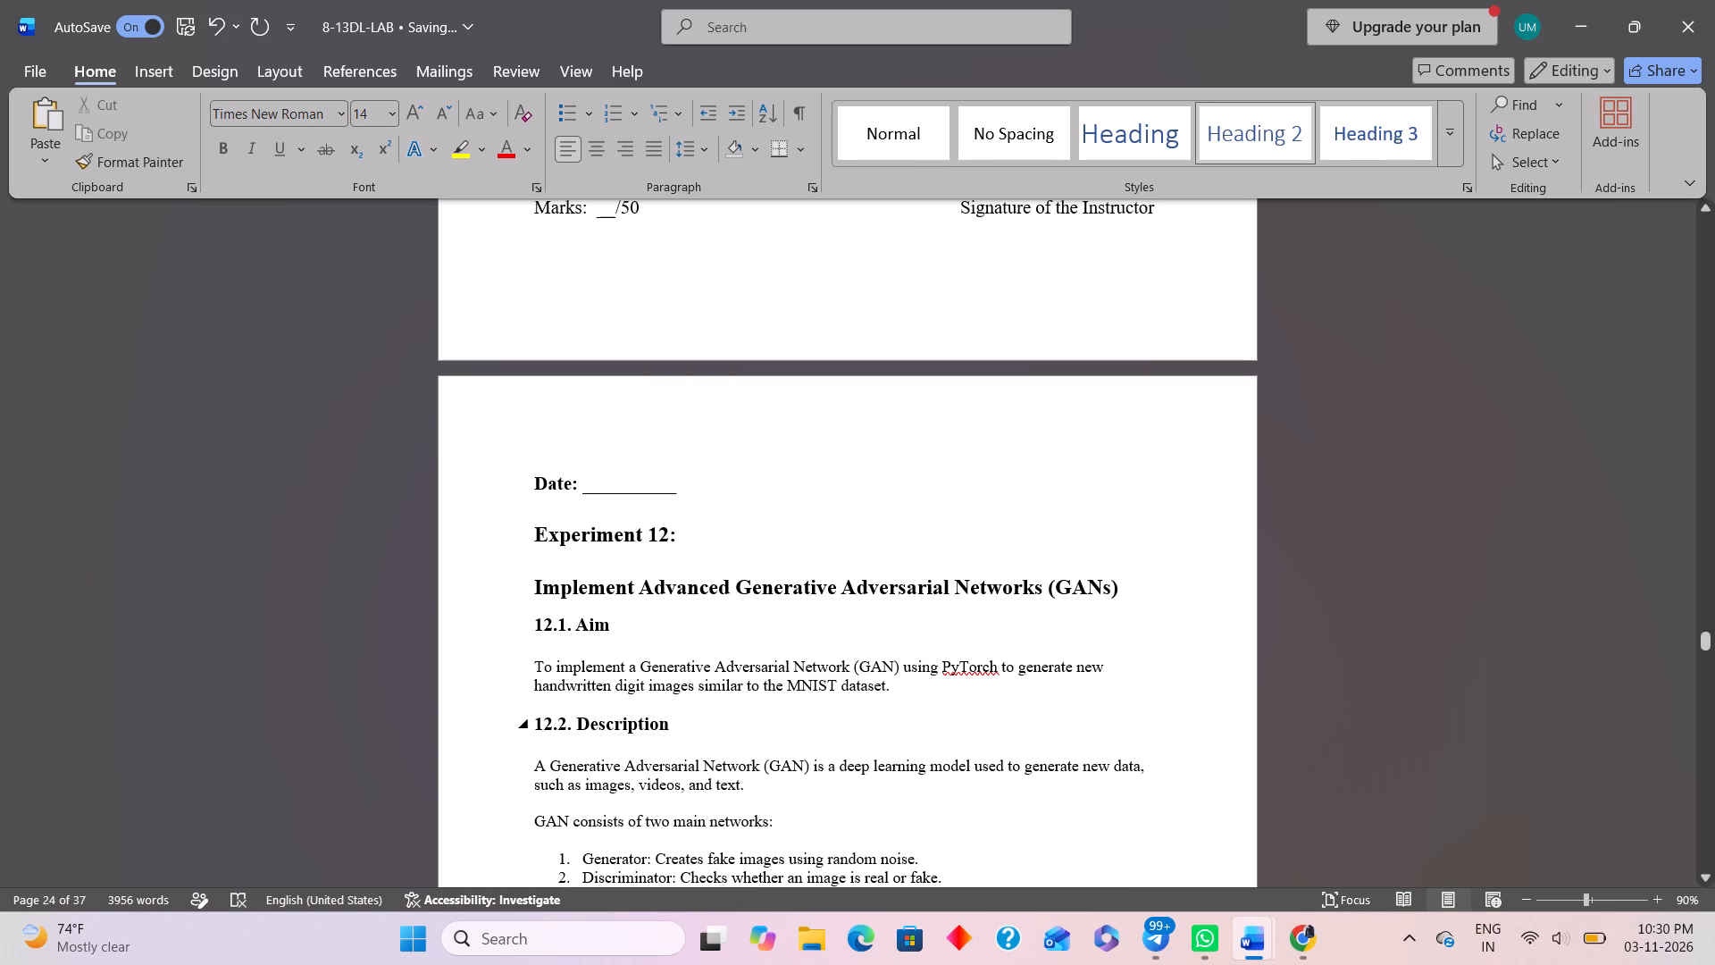
# Review Experiment 12 from its title through the GAN code and expected output to its Marks line, checking layout and page gaps.
pyautogui.scroll(4, 533, 733)
pyautogui.scroll(-2, 533, 733)
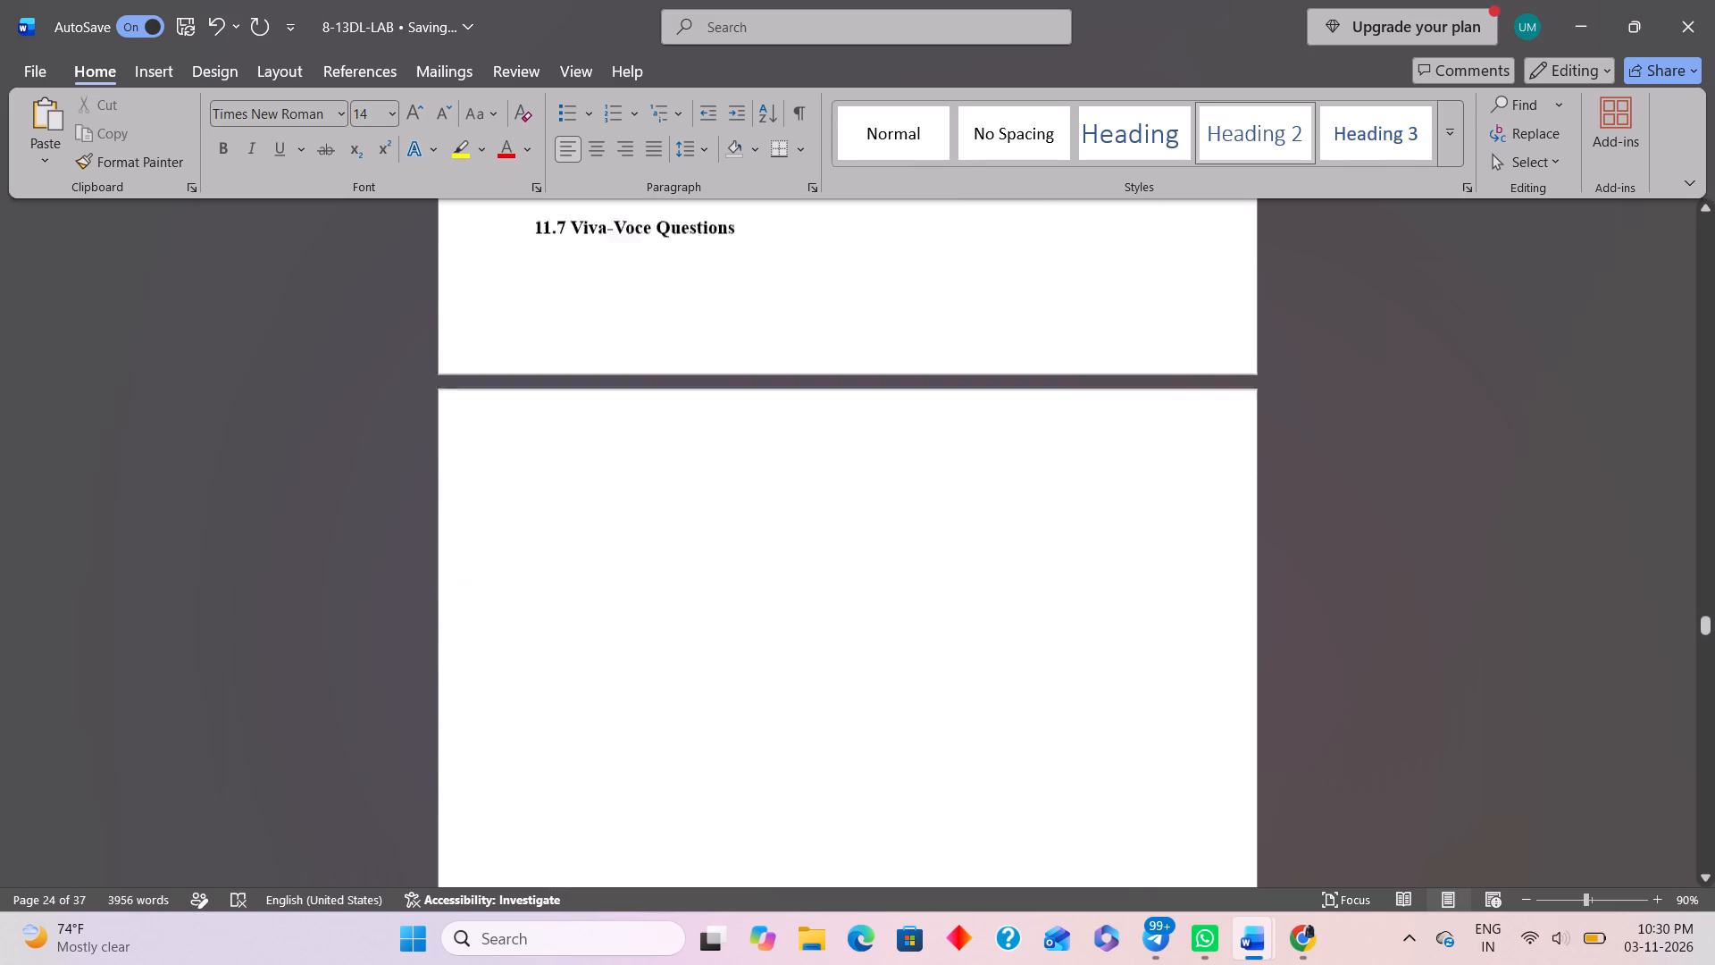
pyautogui.scroll(-1, 533, 733)
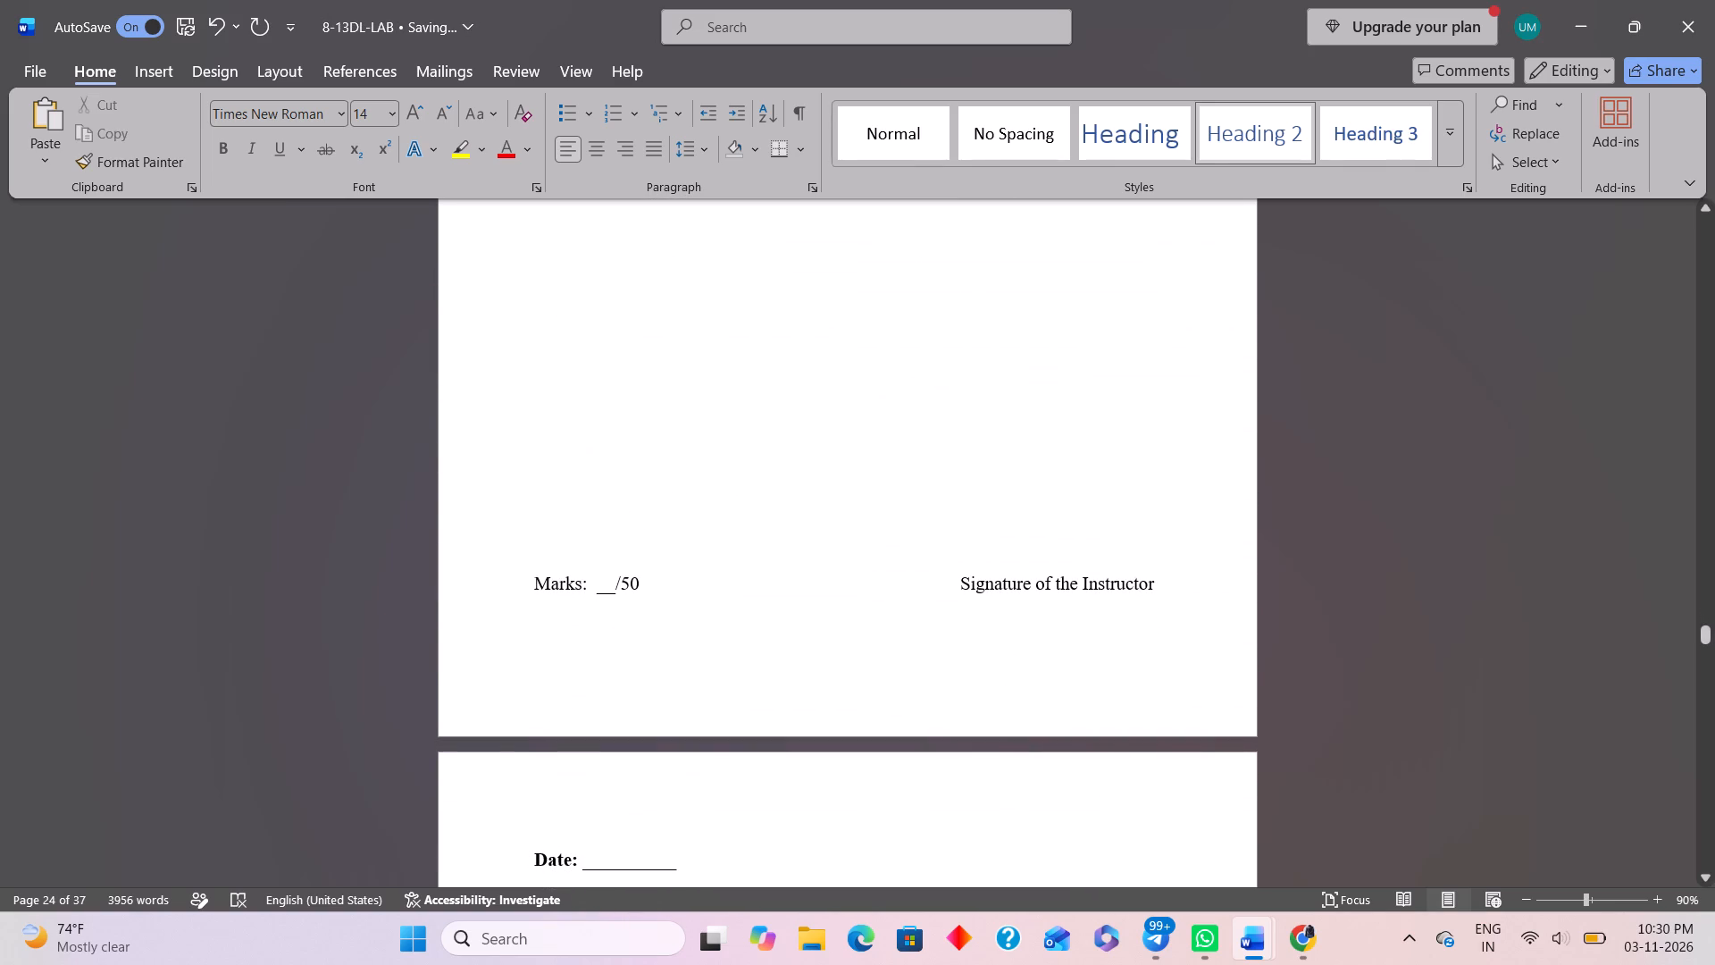
pyautogui.scroll(-3, 533, 733)
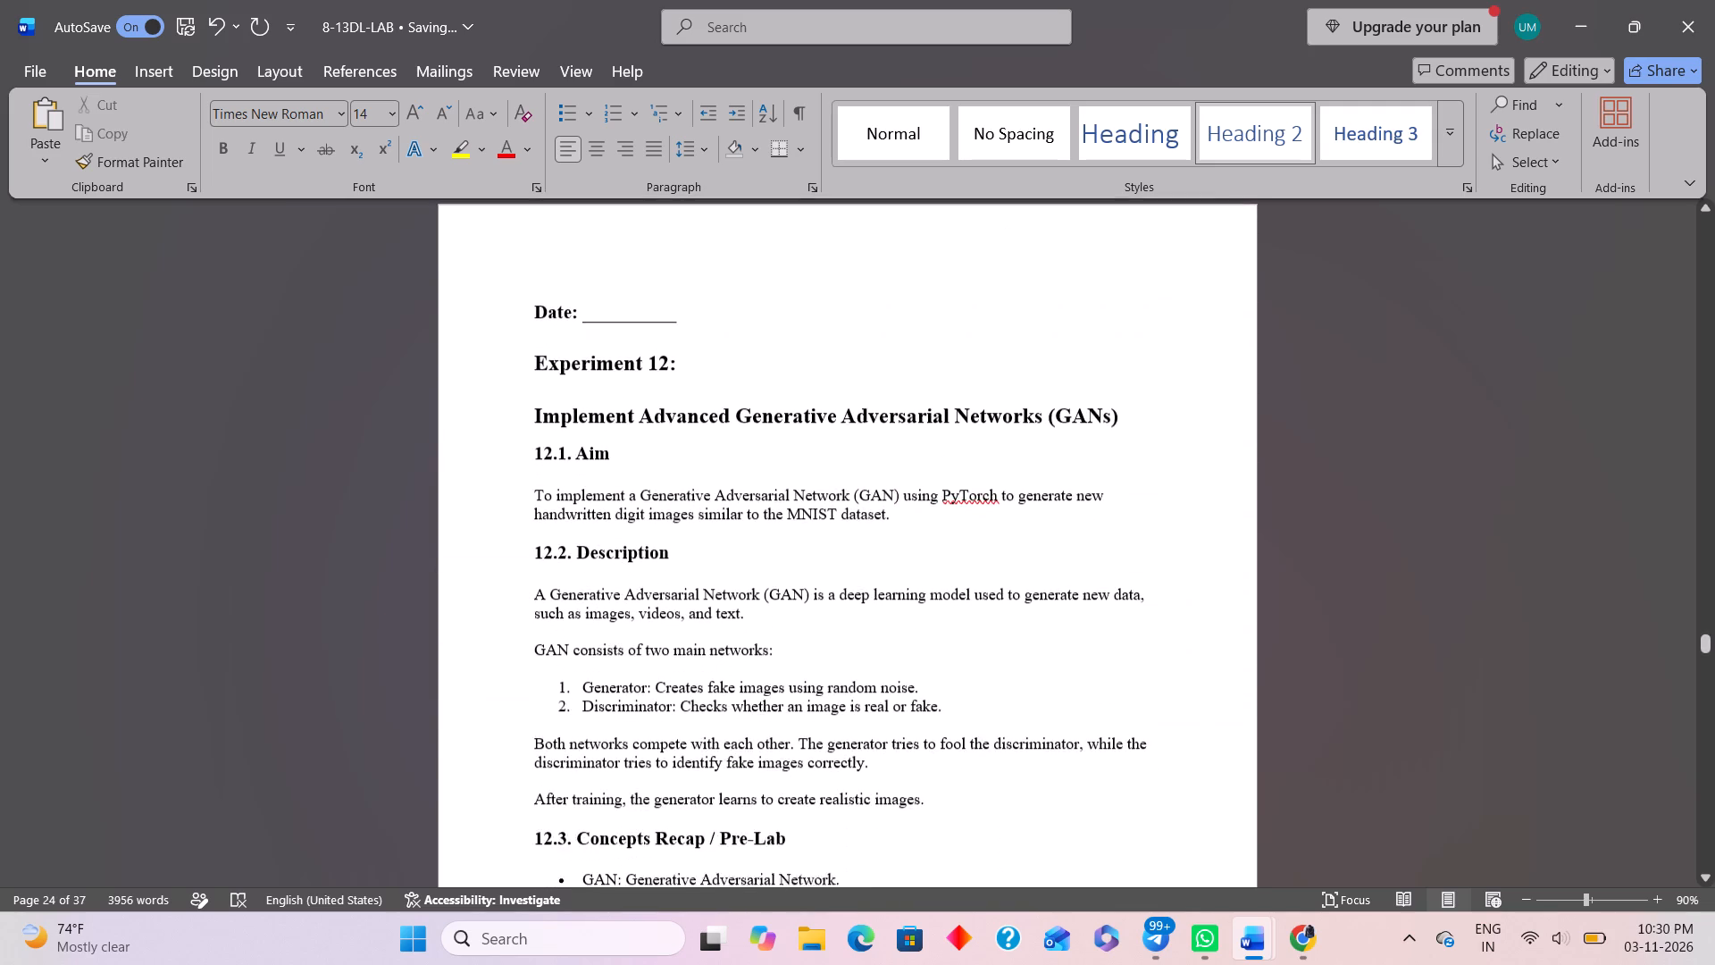
pyautogui.scroll(-5, 533, 733)
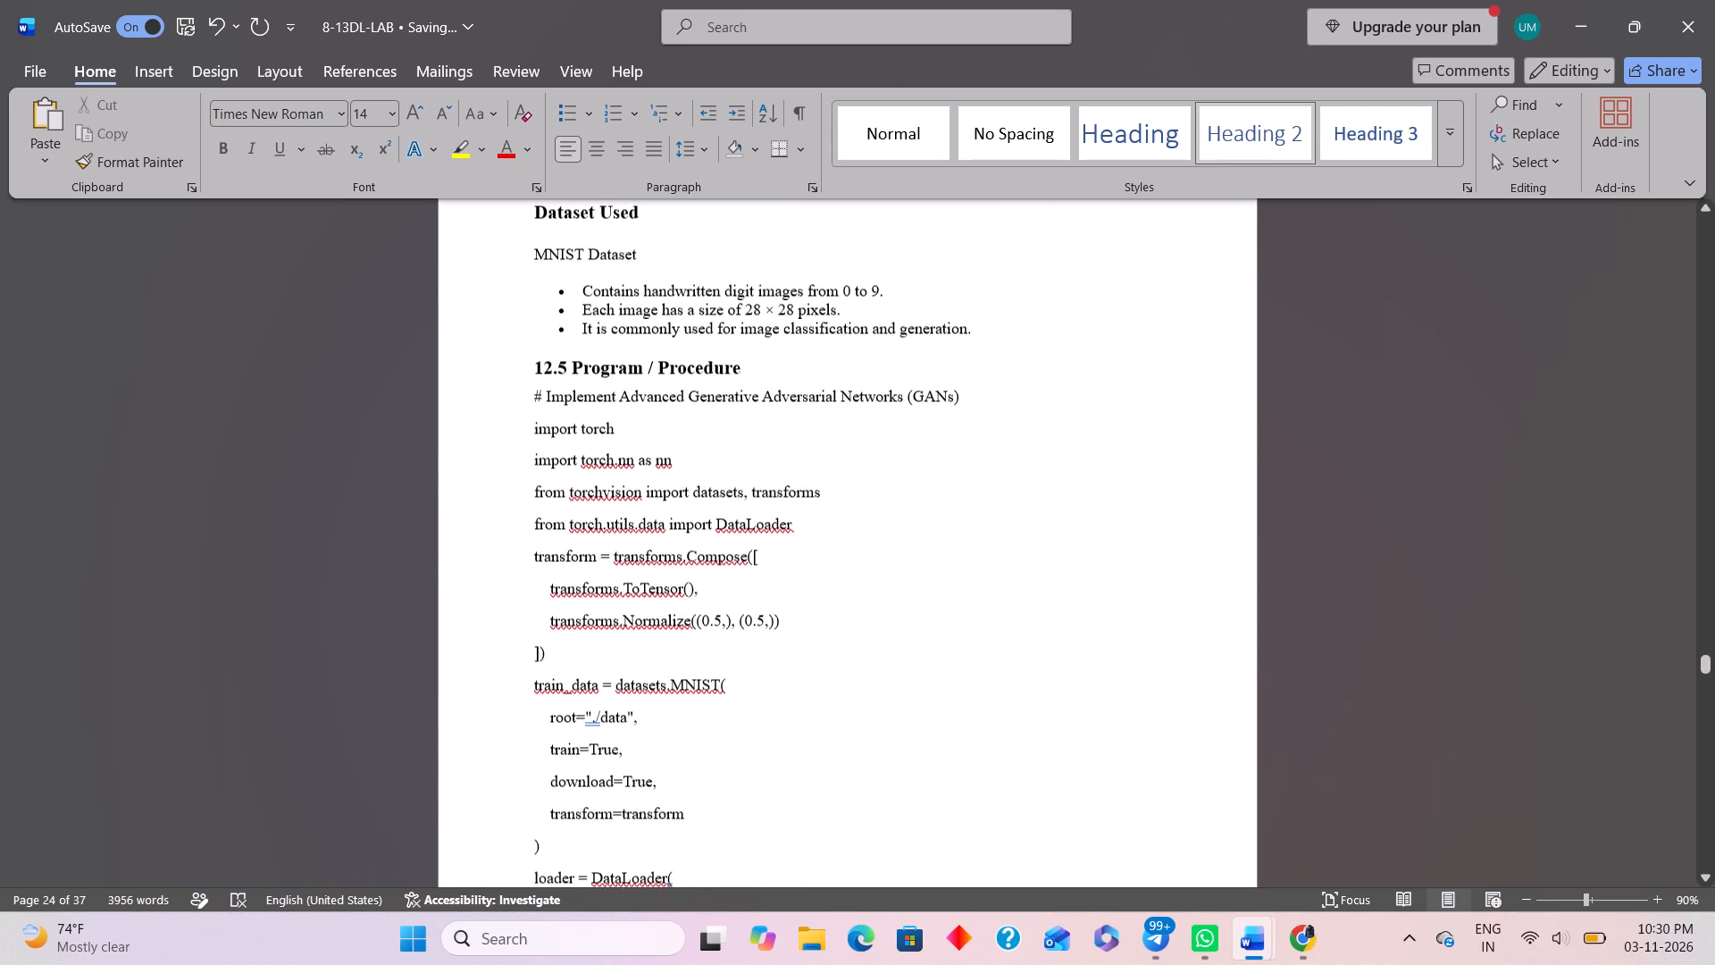
pyautogui.scroll(-5, 533, 733)
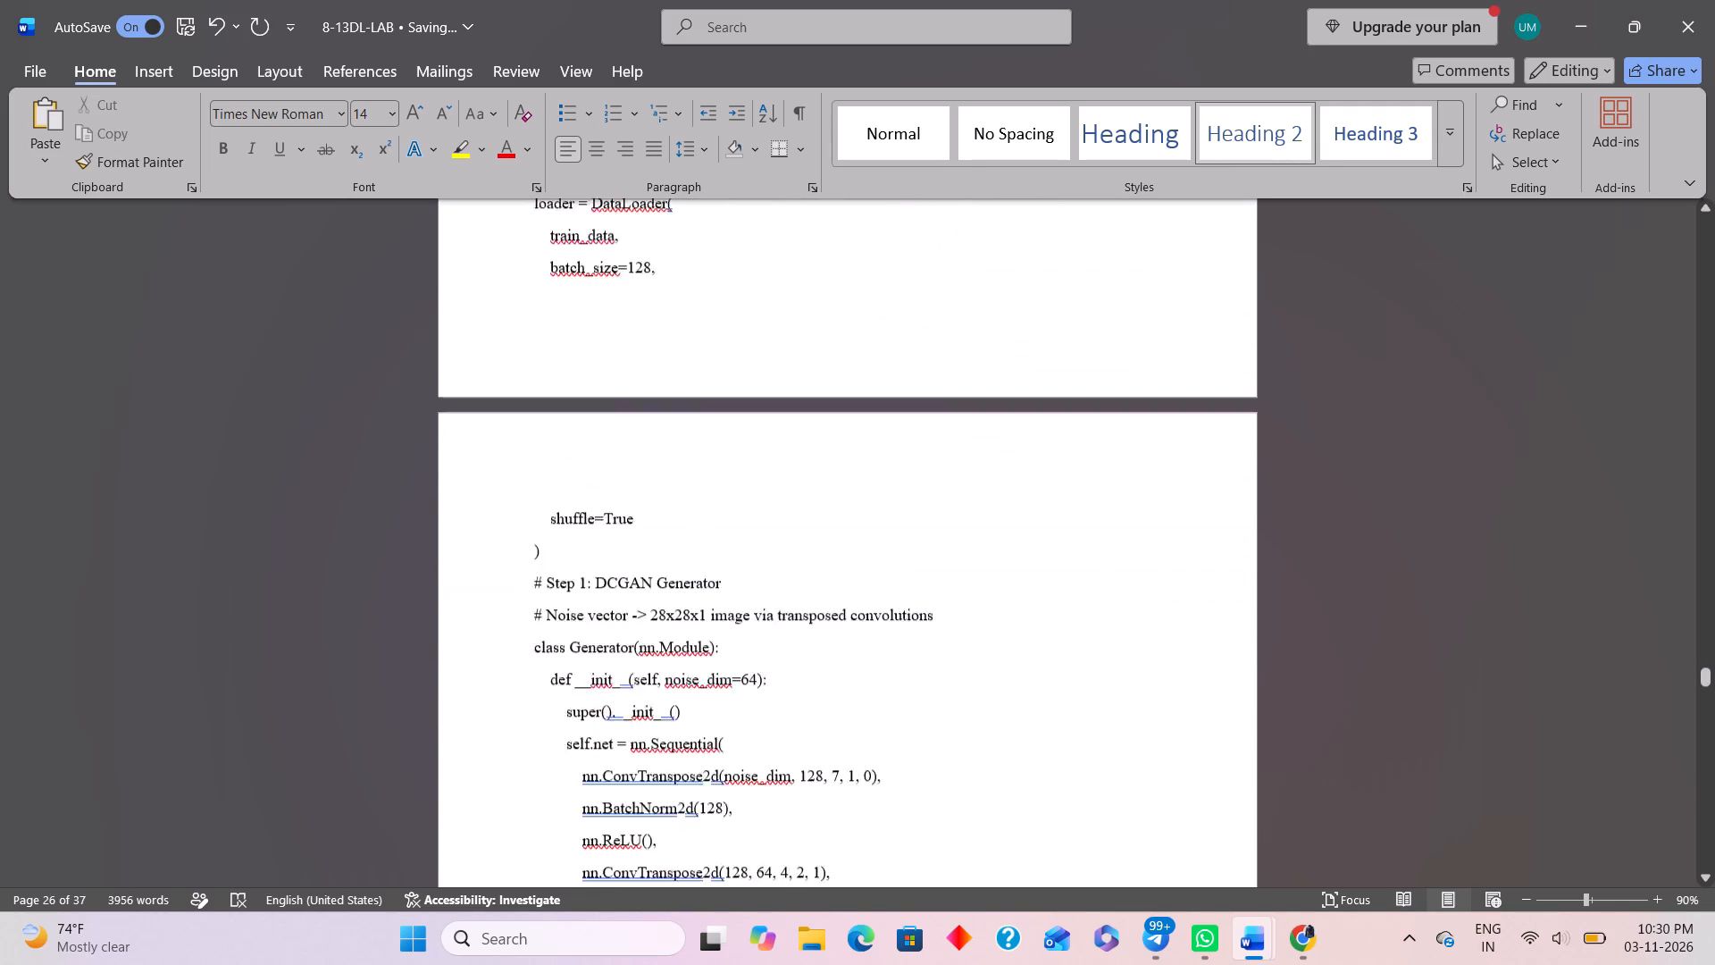
pyautogui.scroll(-3, 533, 733)
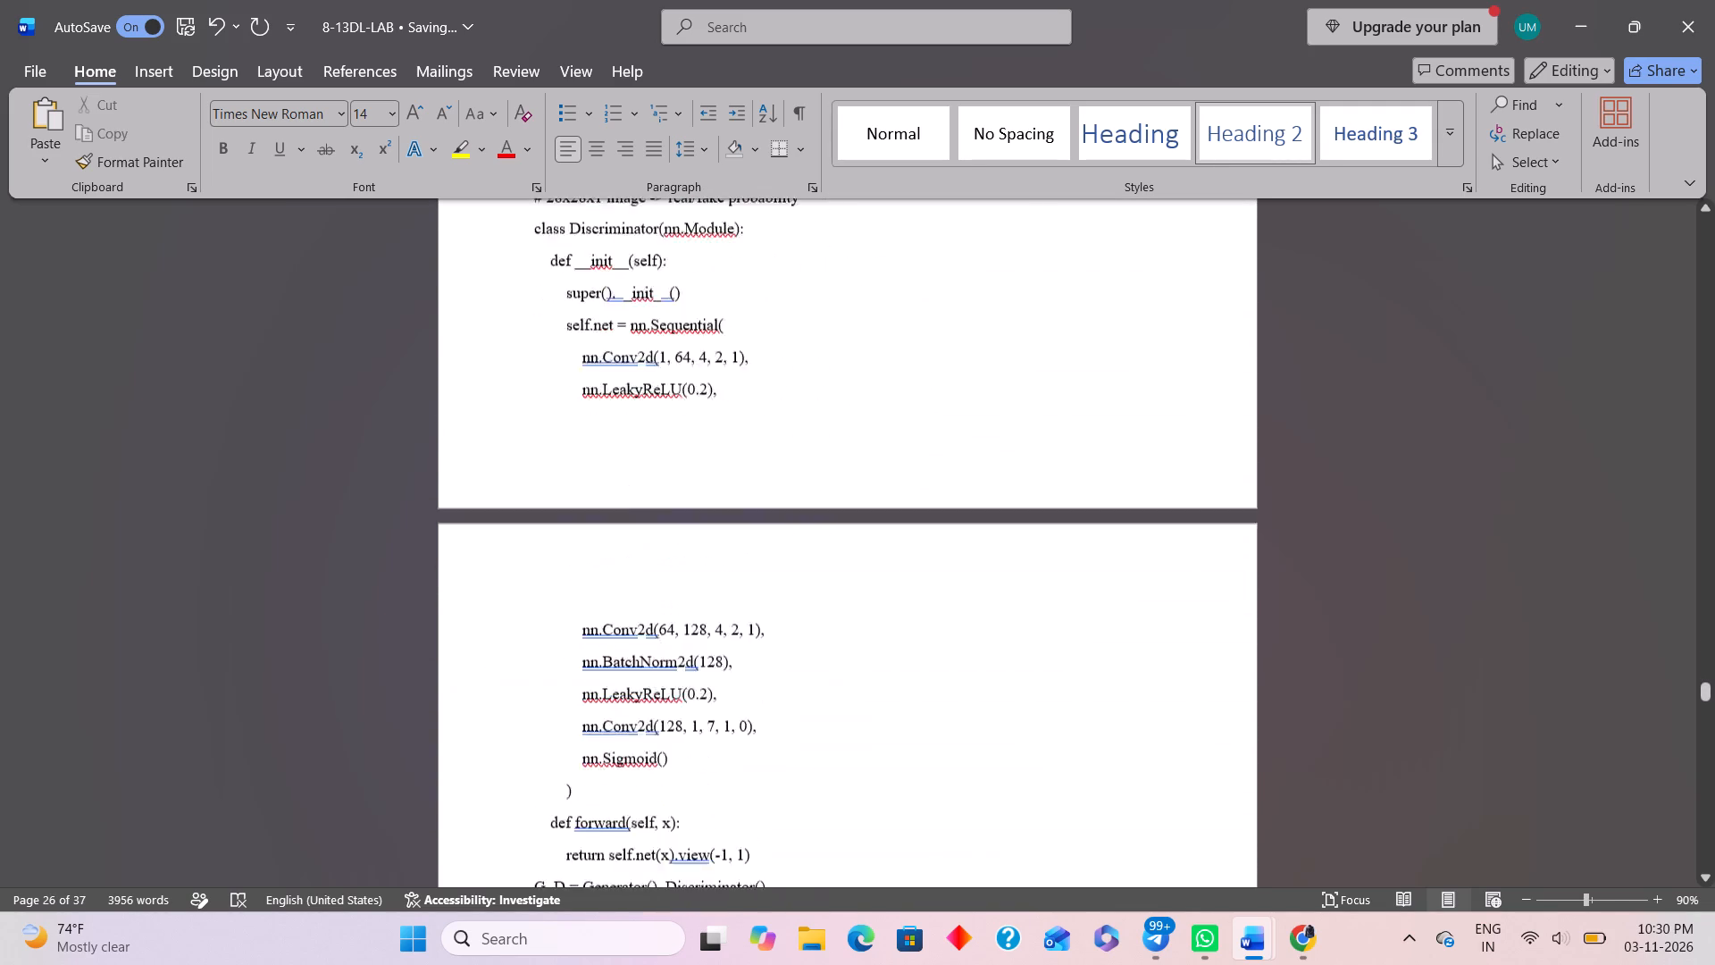
pyautogui.scroll(-4, 533, 733)
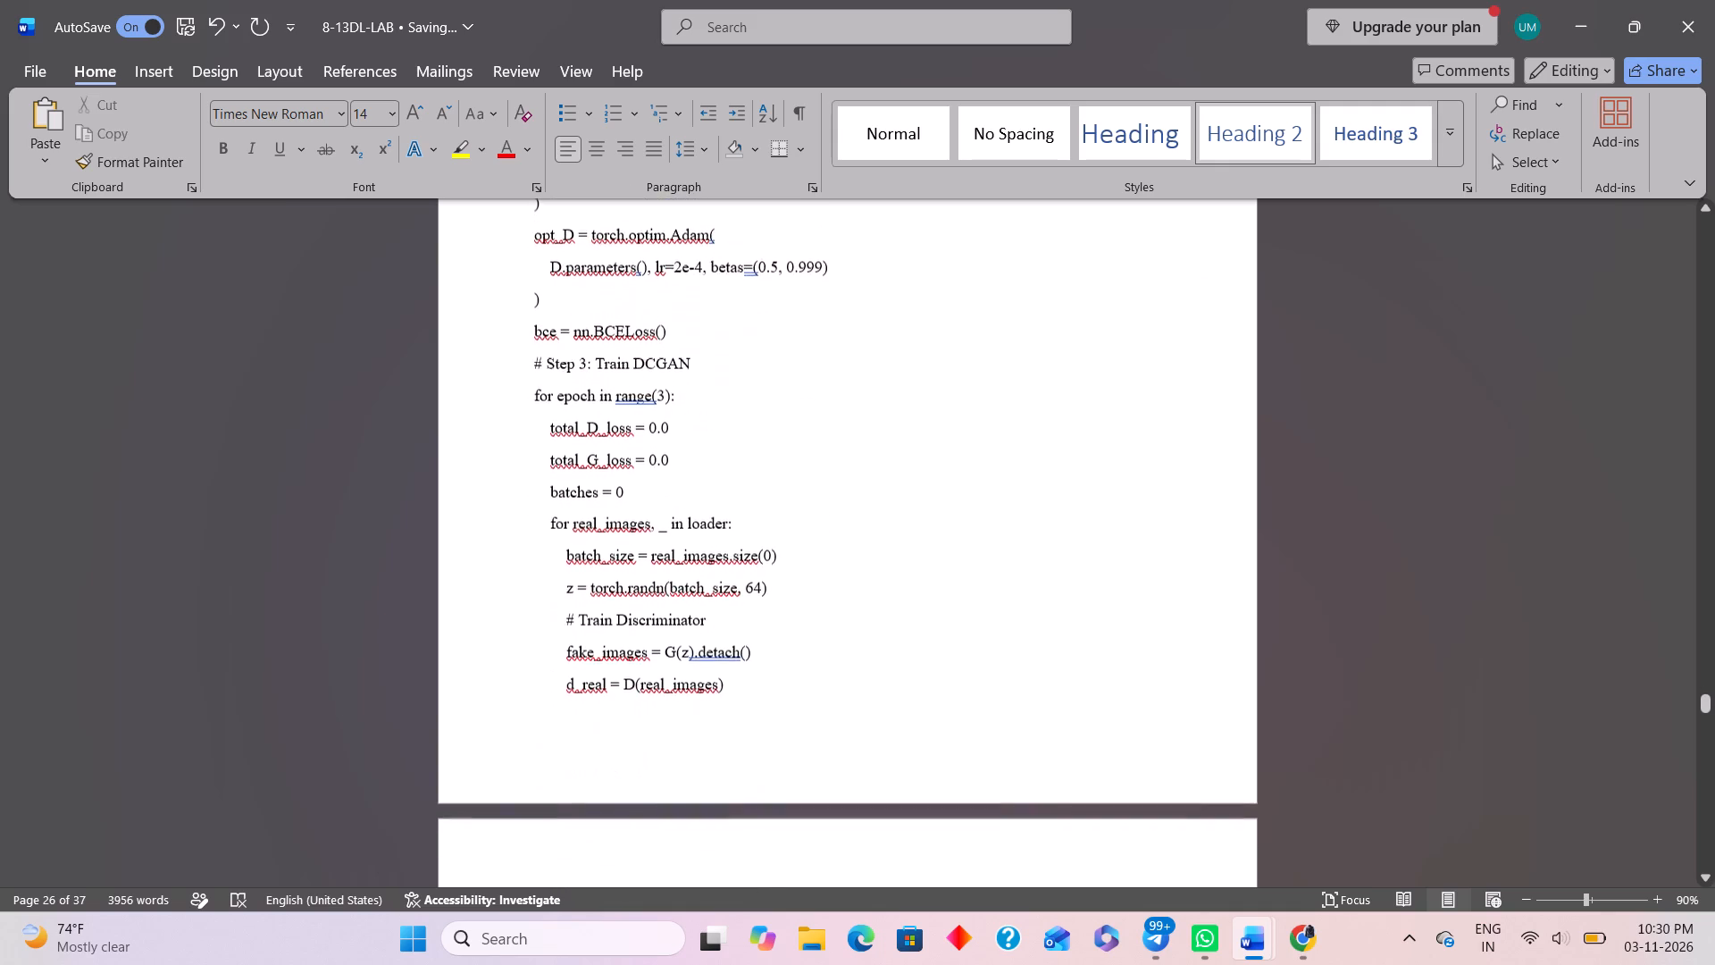
pyautogui.scroll(-2, 533, 733)
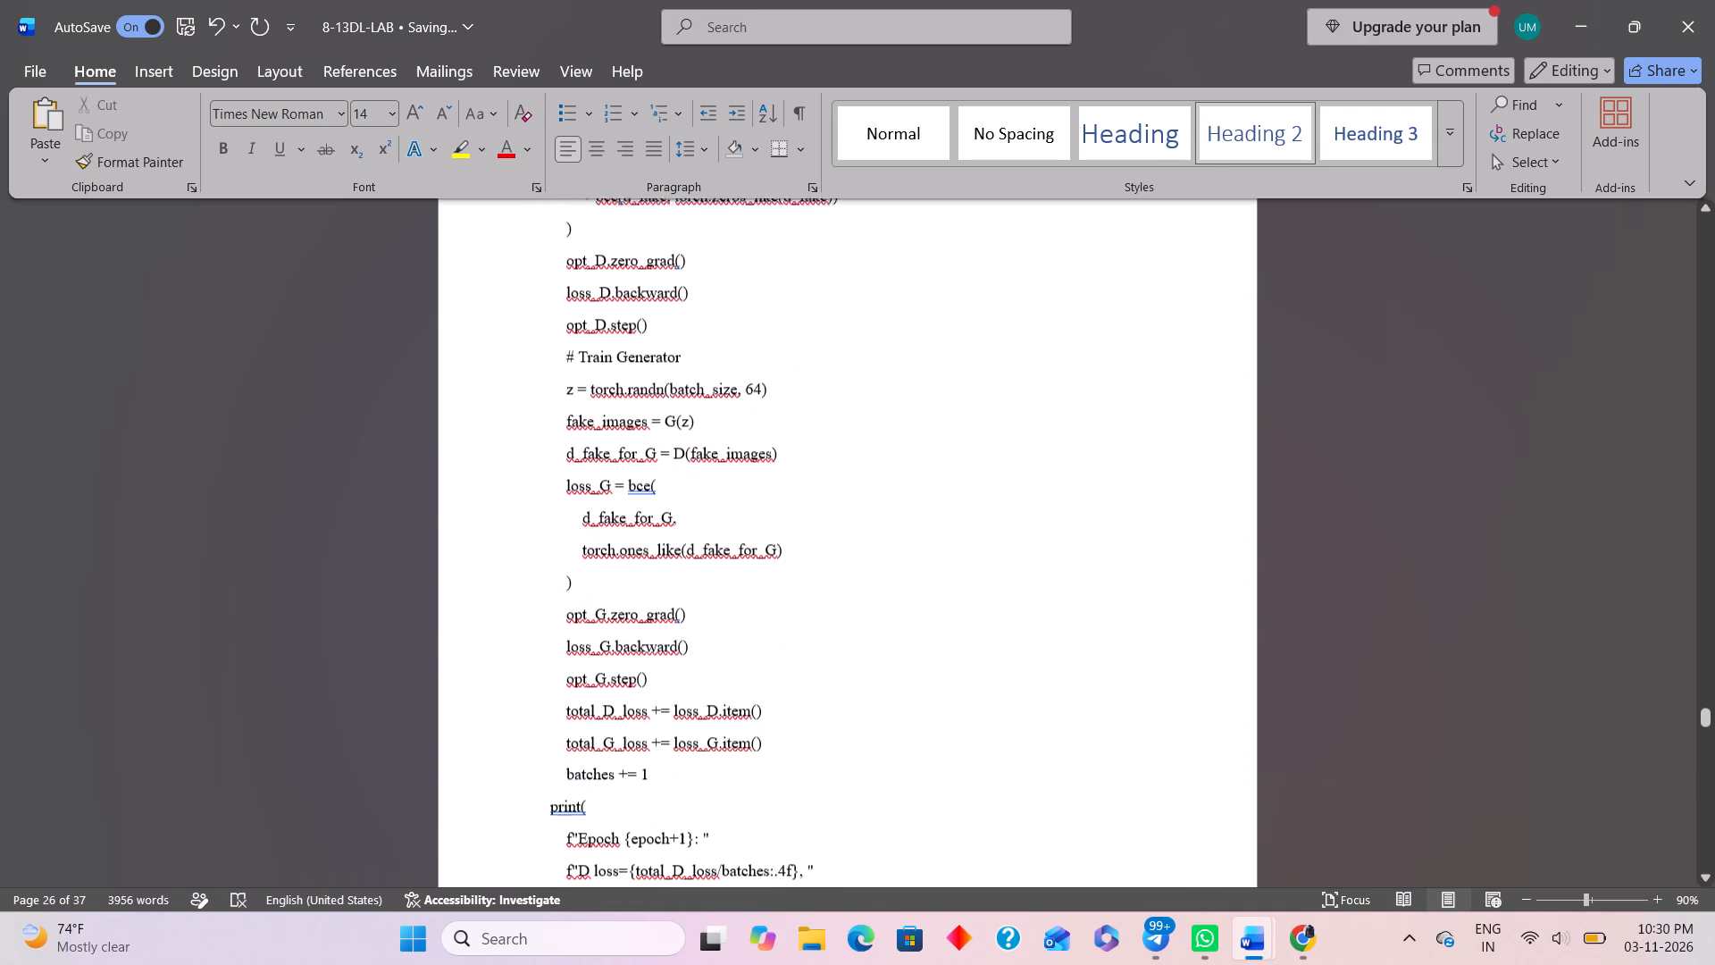
pyautogui.scroll(-3, 533, 733)
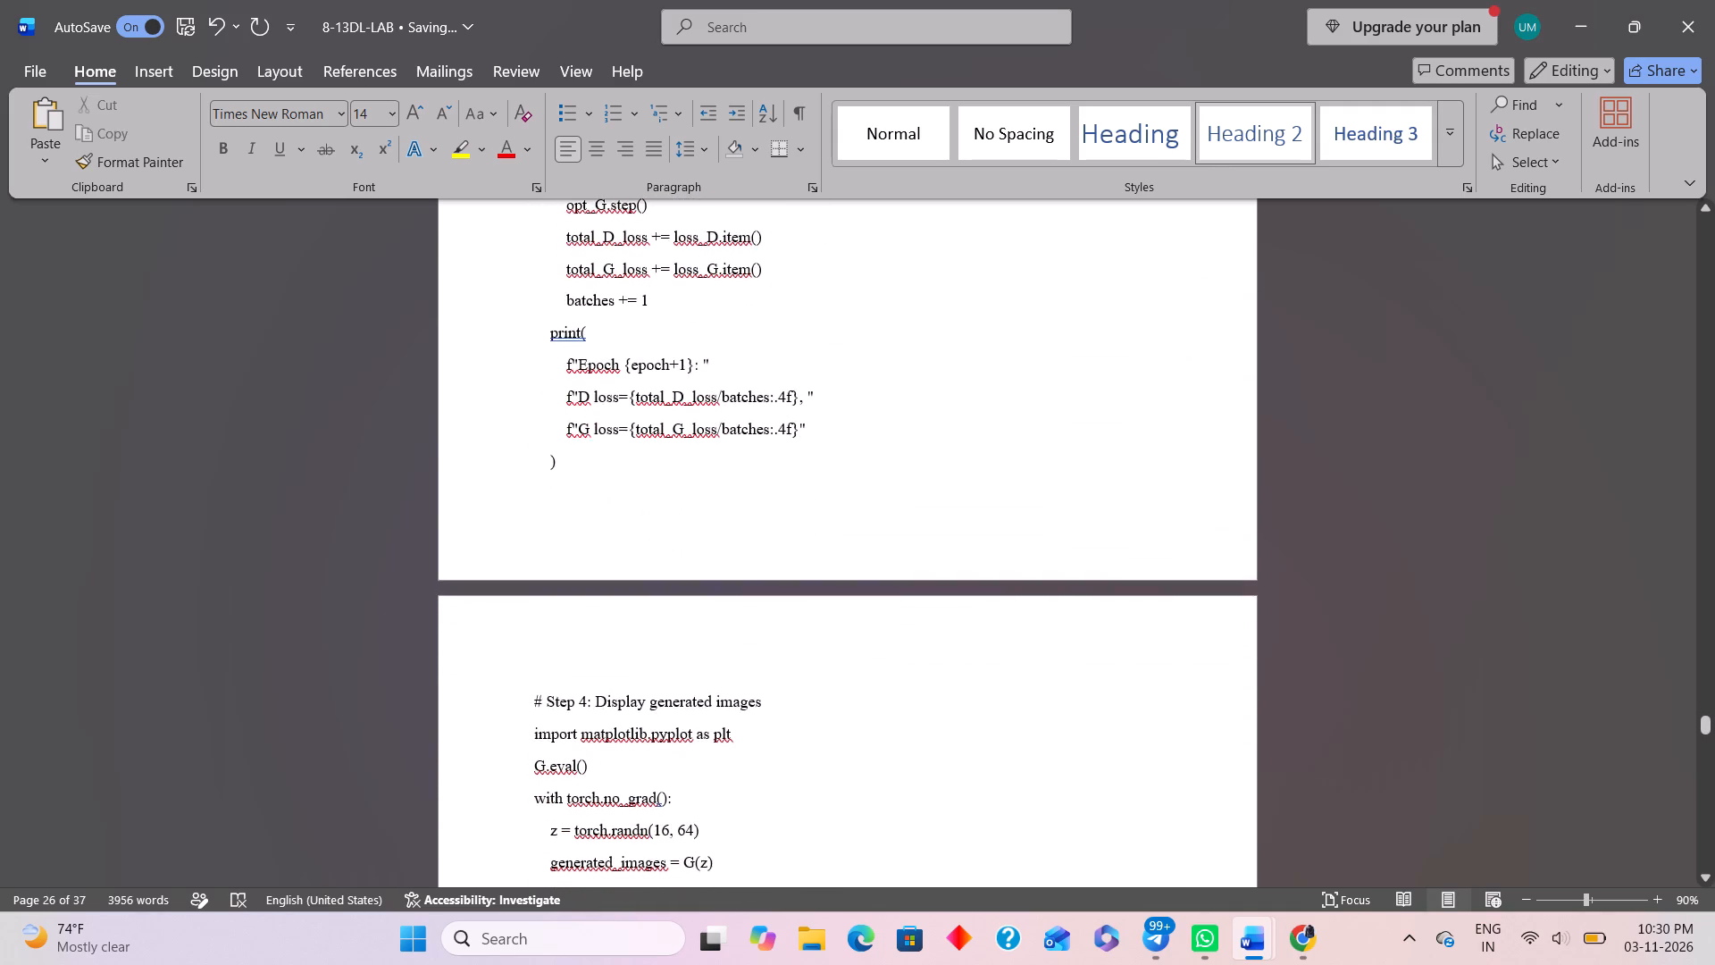
pyautogui.scroll(-4, 533, 733)
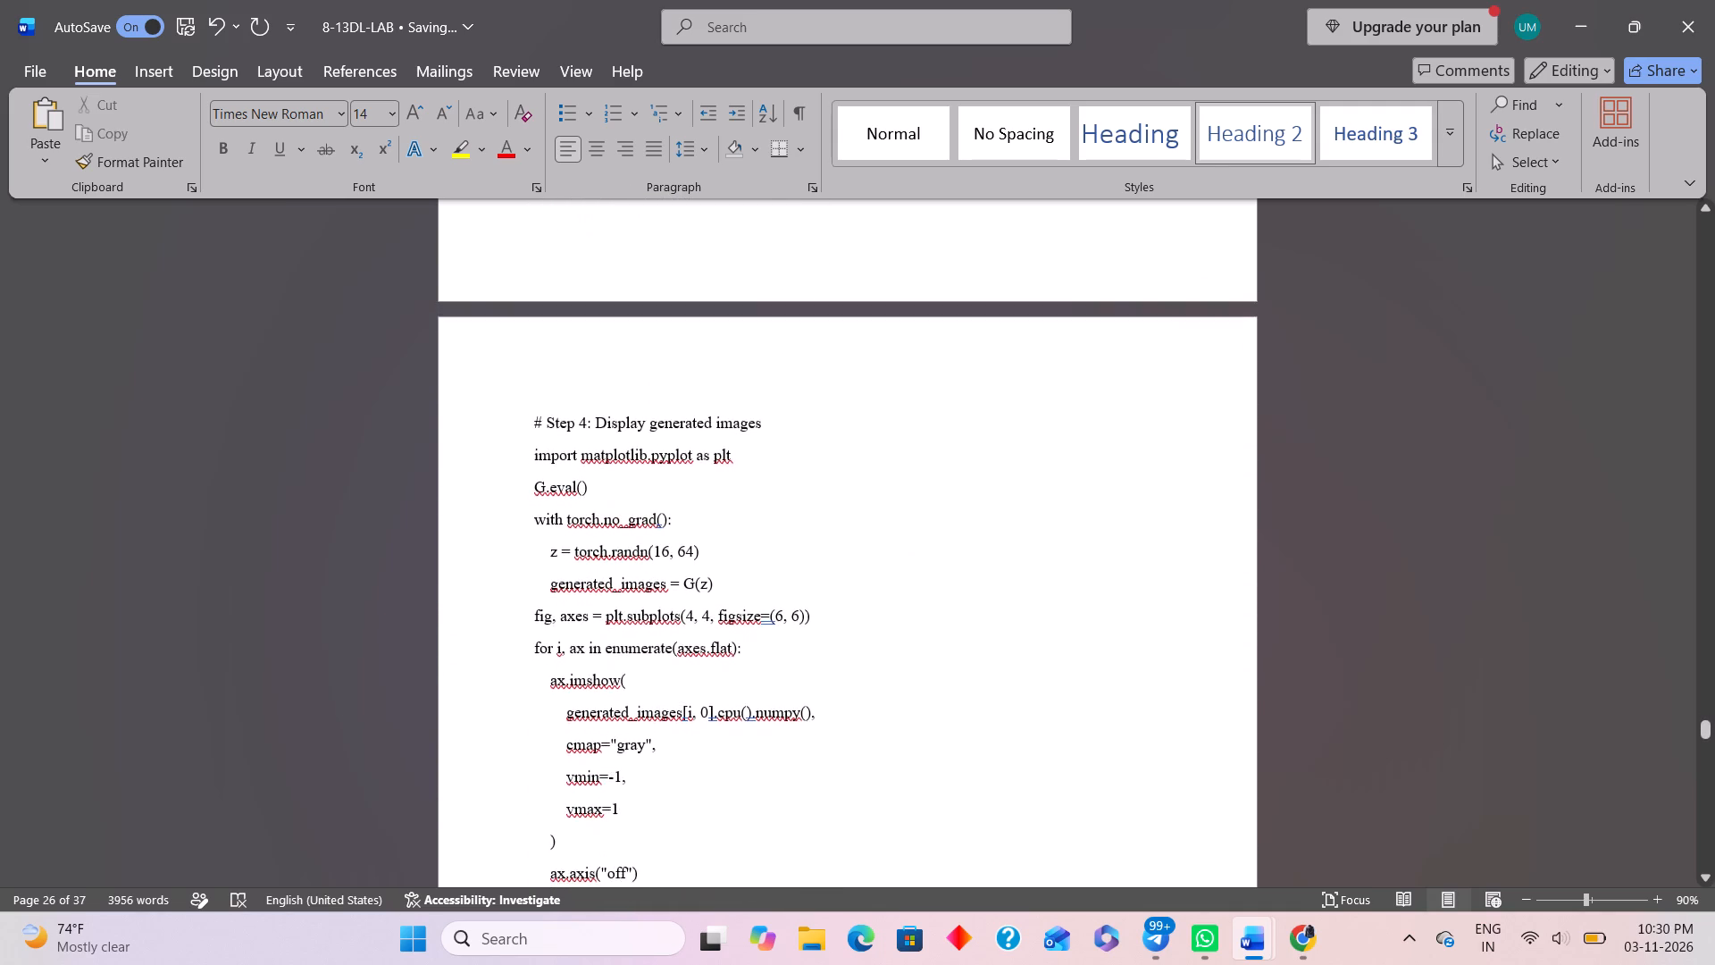
pyautogui.scroll(-4, 533, 733)
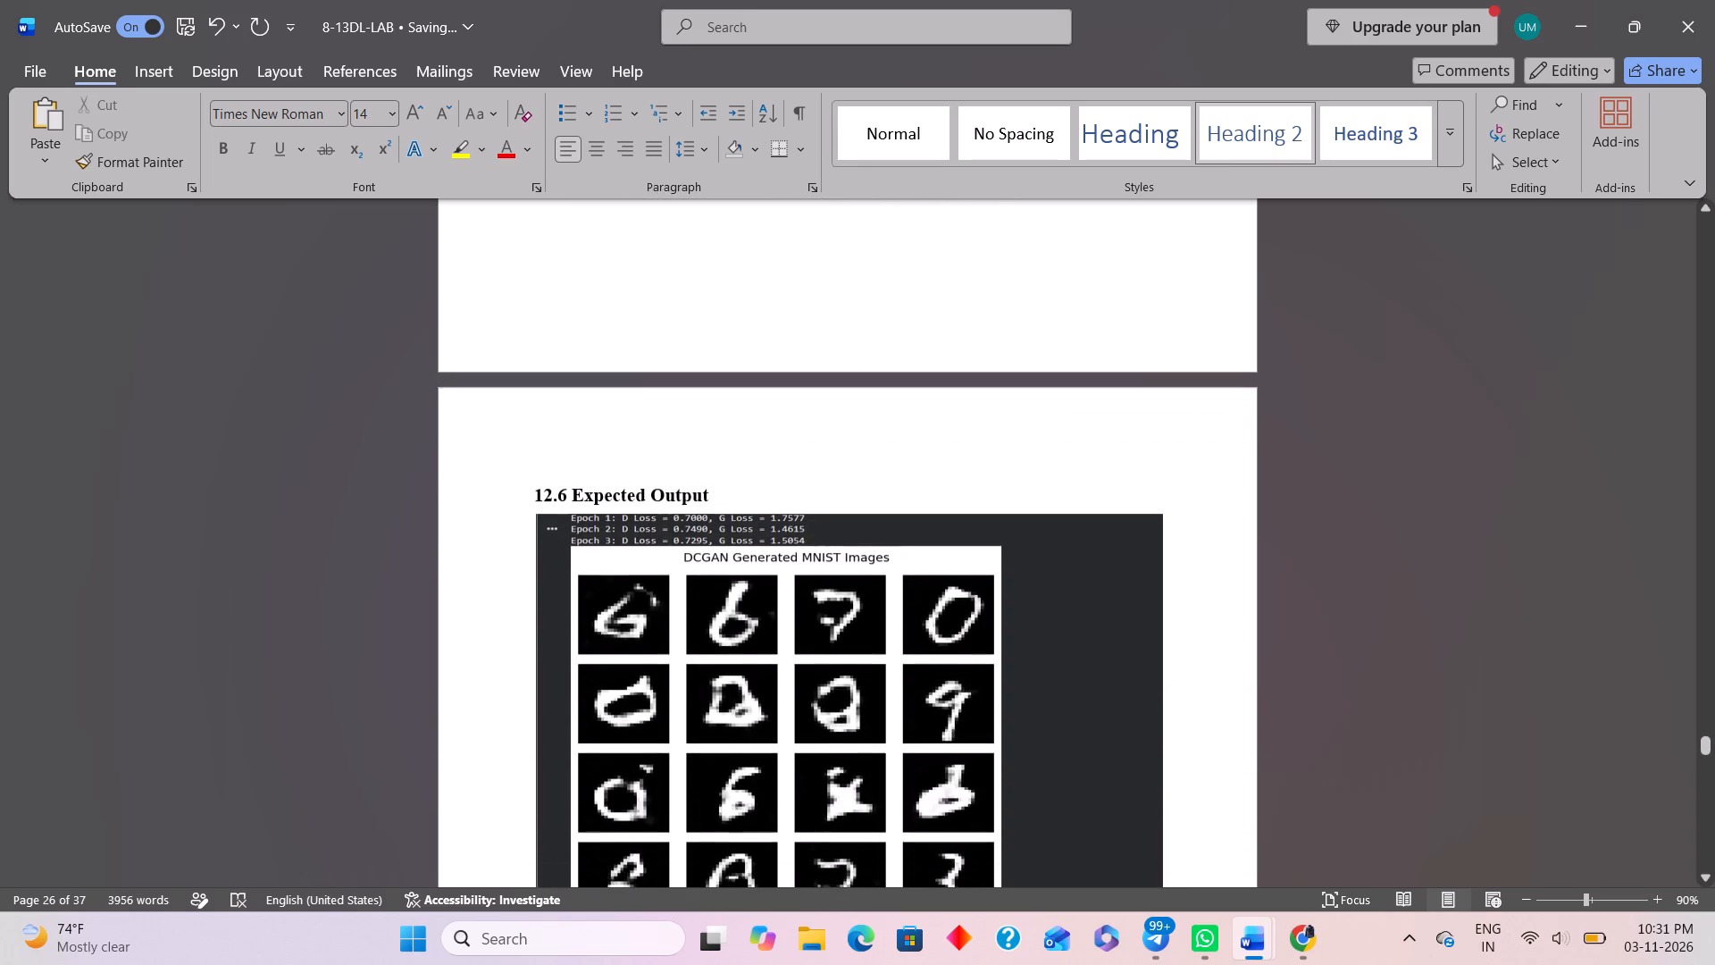
pyautogui.scroll(-5, 533, 733)
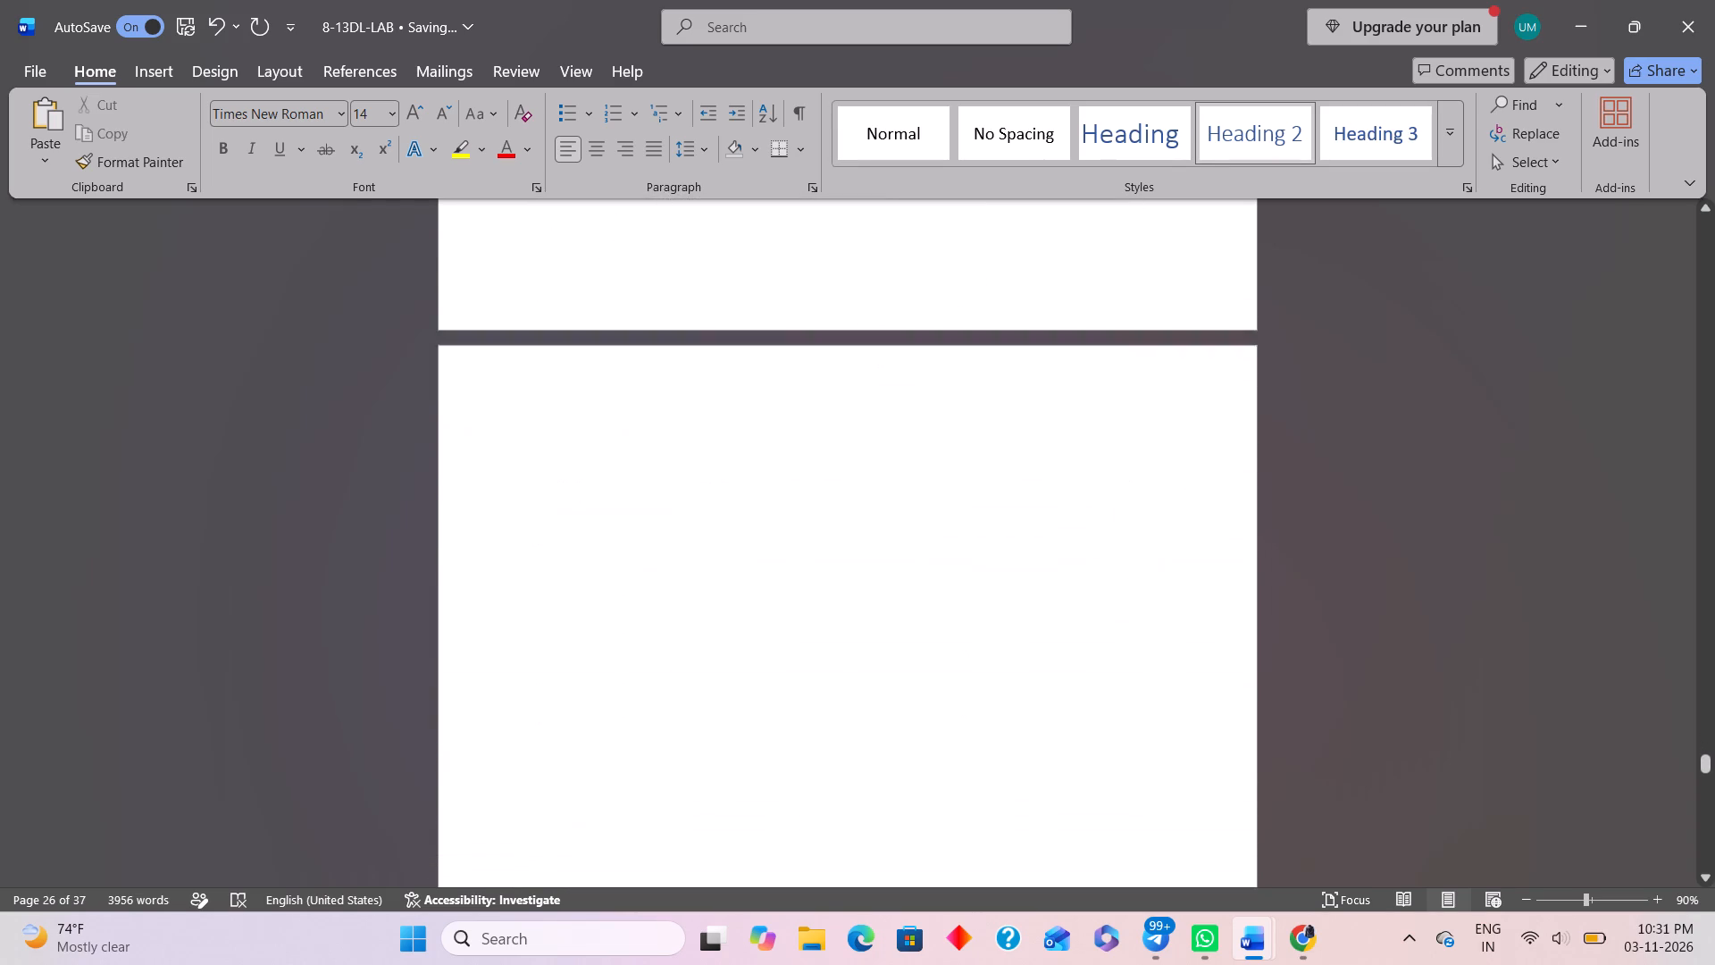
pyautogui.scroll(-4, 533, 733)
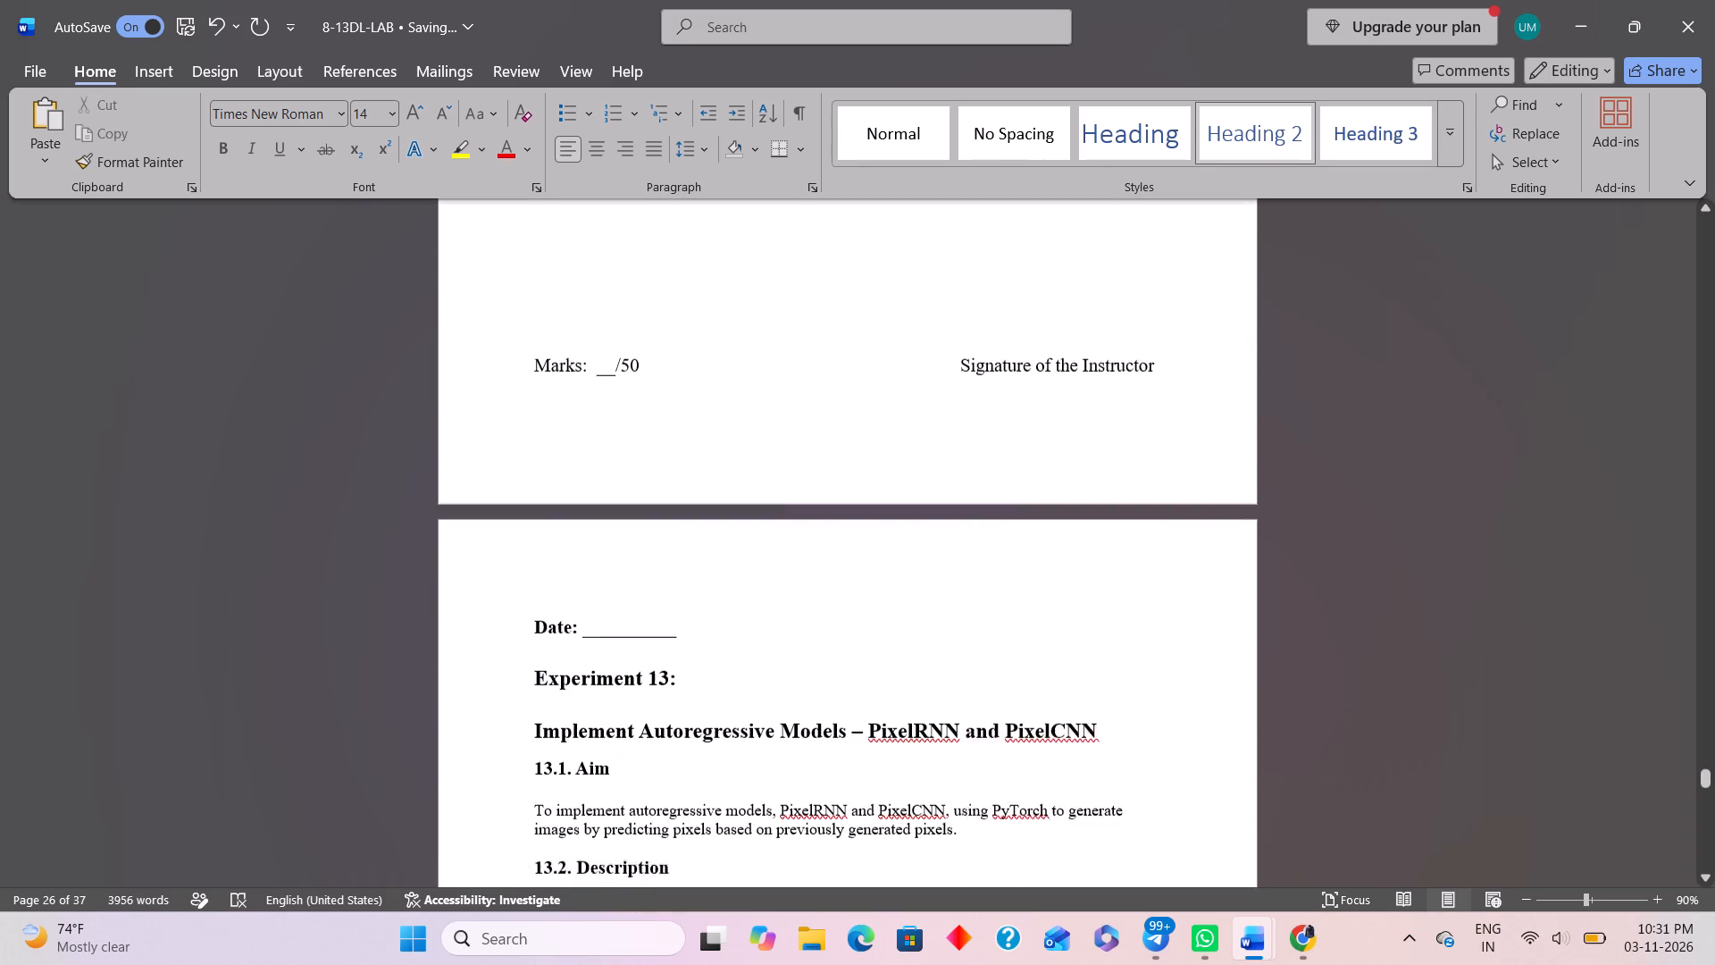
# Right-align the Date line above the Experiment 13 heading.
pyautogui.scroll(-1, 533, 733)
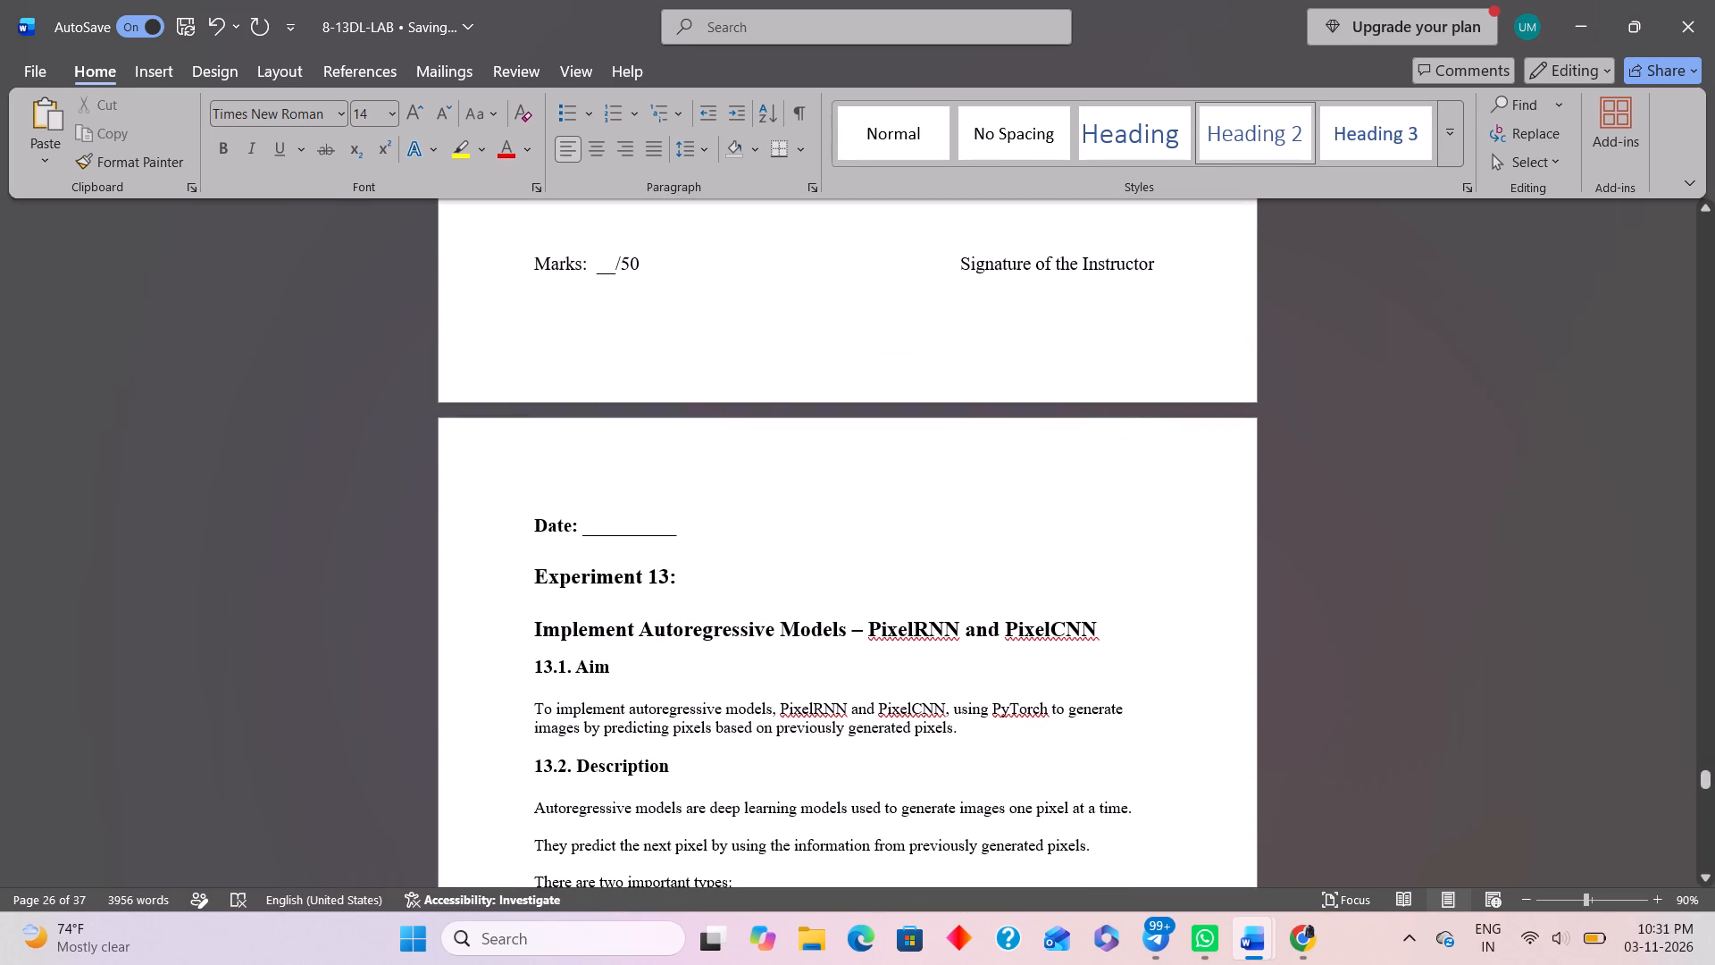
pyautogui.moveTo(532, 518); pyautogui.dragTo(651, 535)
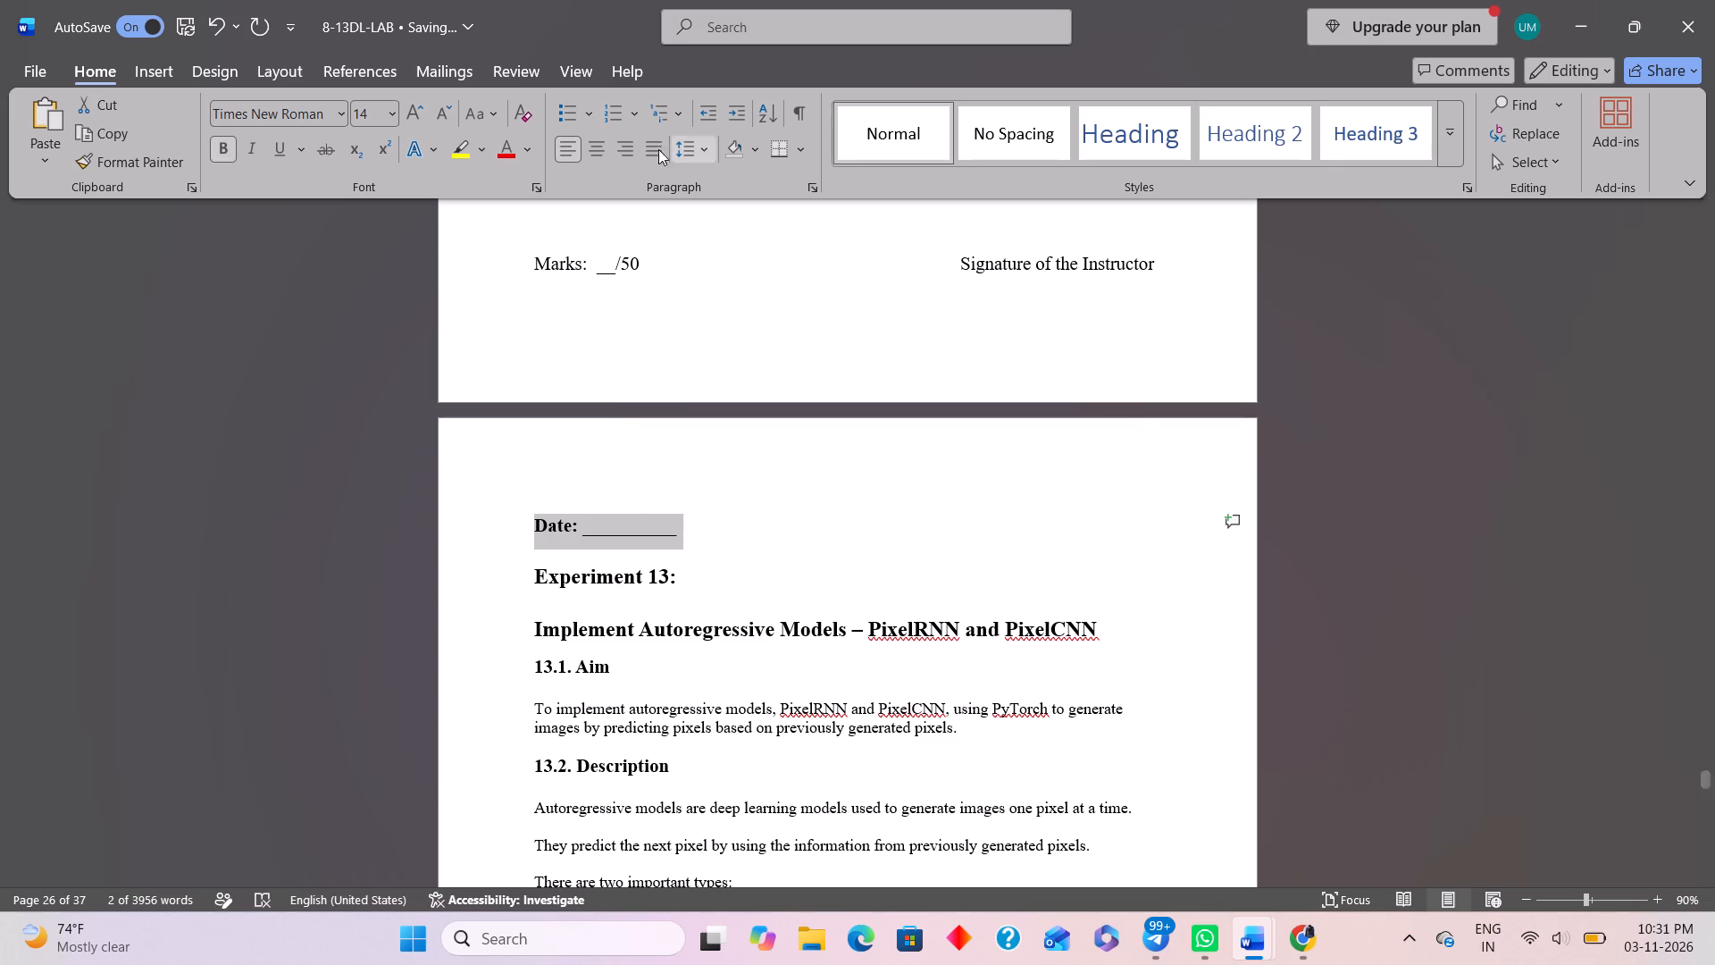
pyautogui.click(618, 149)
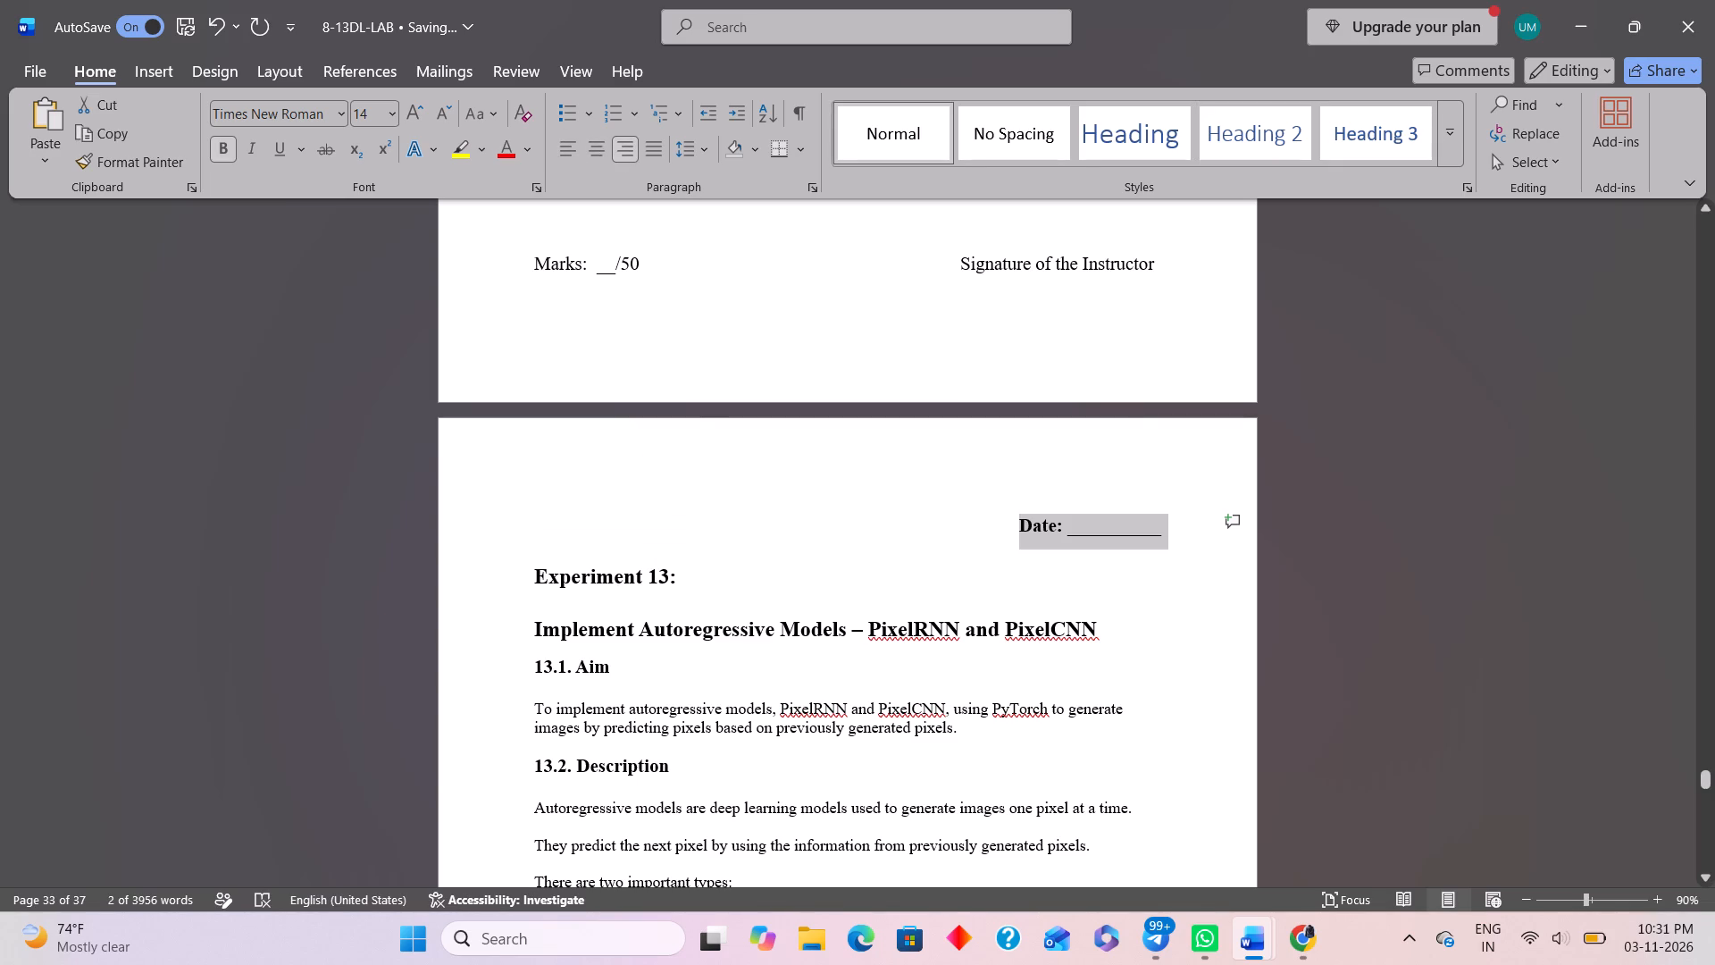
pyautogui.click(742, 536)
# Check the layout of Experiment 13 from its In-Lab Procedure through the code and Viva-Voce Questions to the closing Marks line.
pyautogui.scroll(-6, 742, 536)
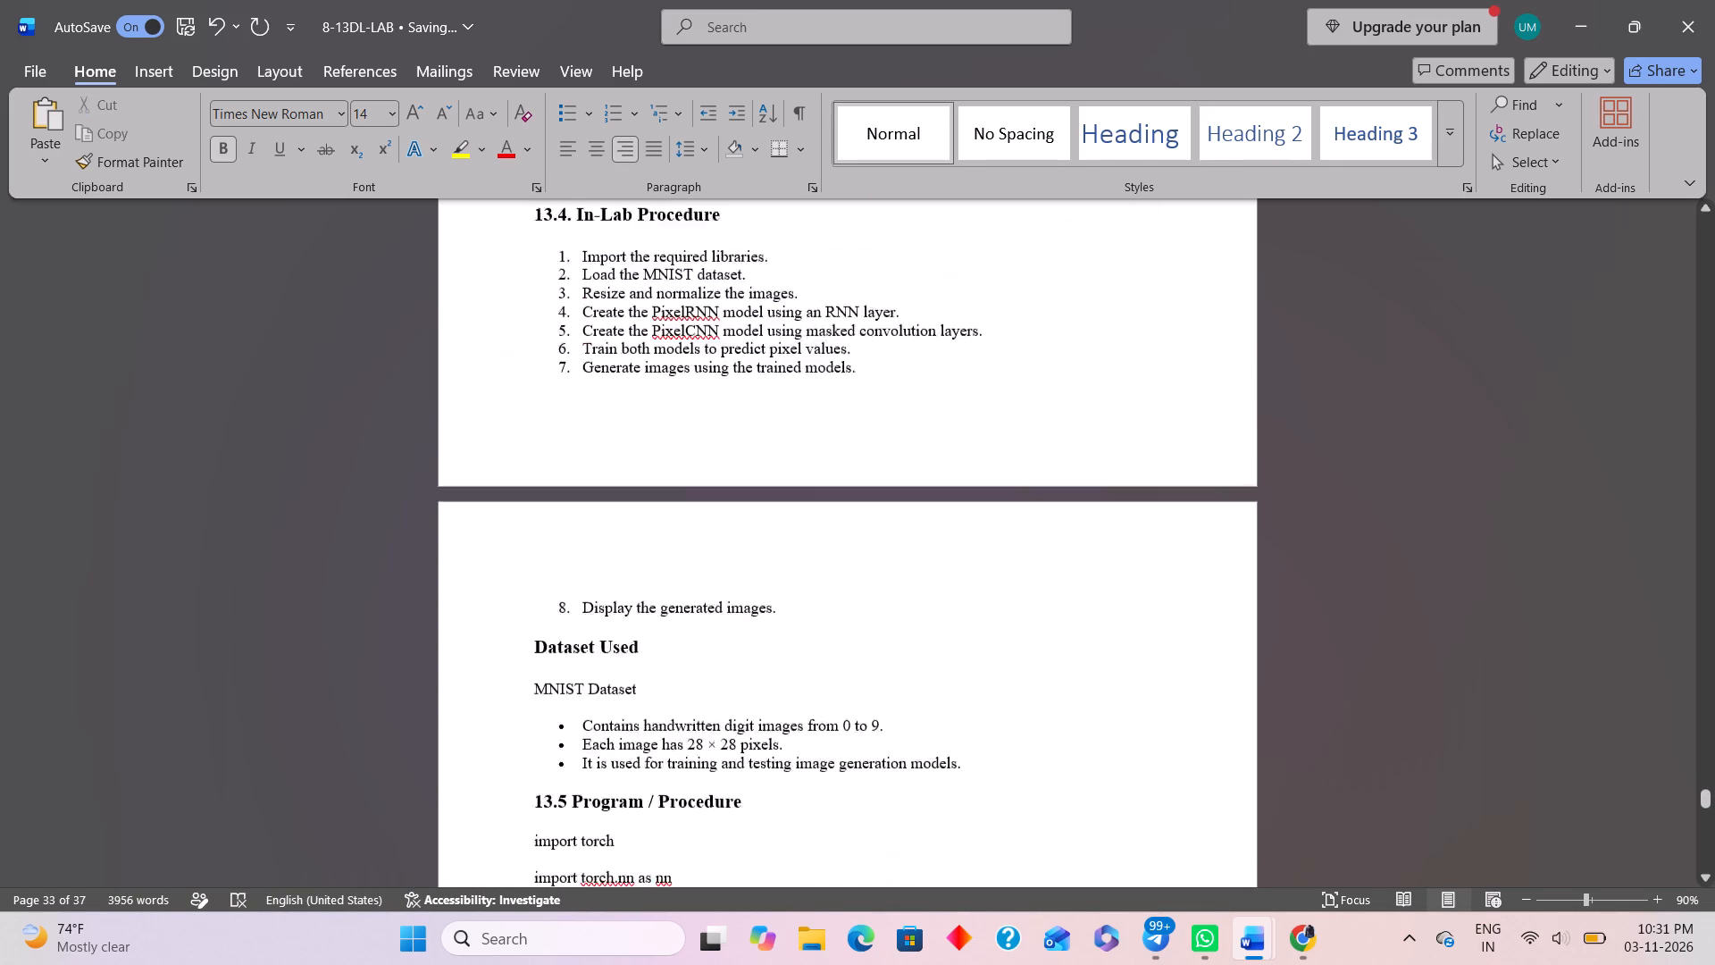
pyautogui.scroll(-7, 742, 536)
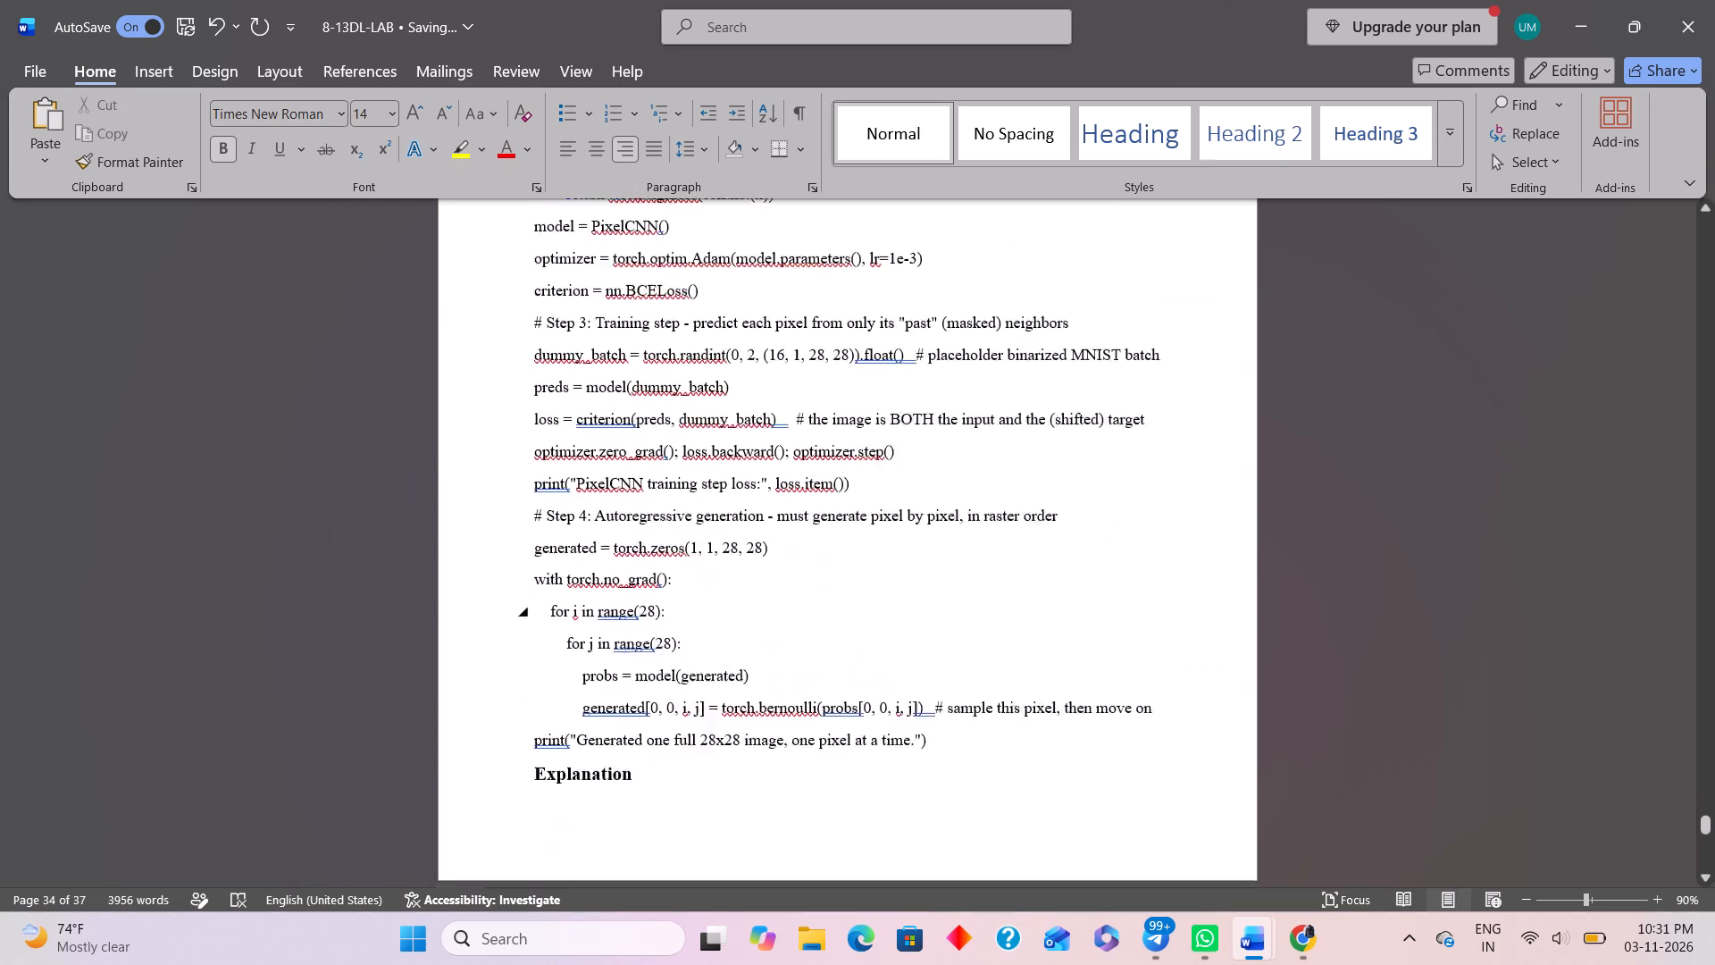
pyautogui.scroll(-7, 742, 536)
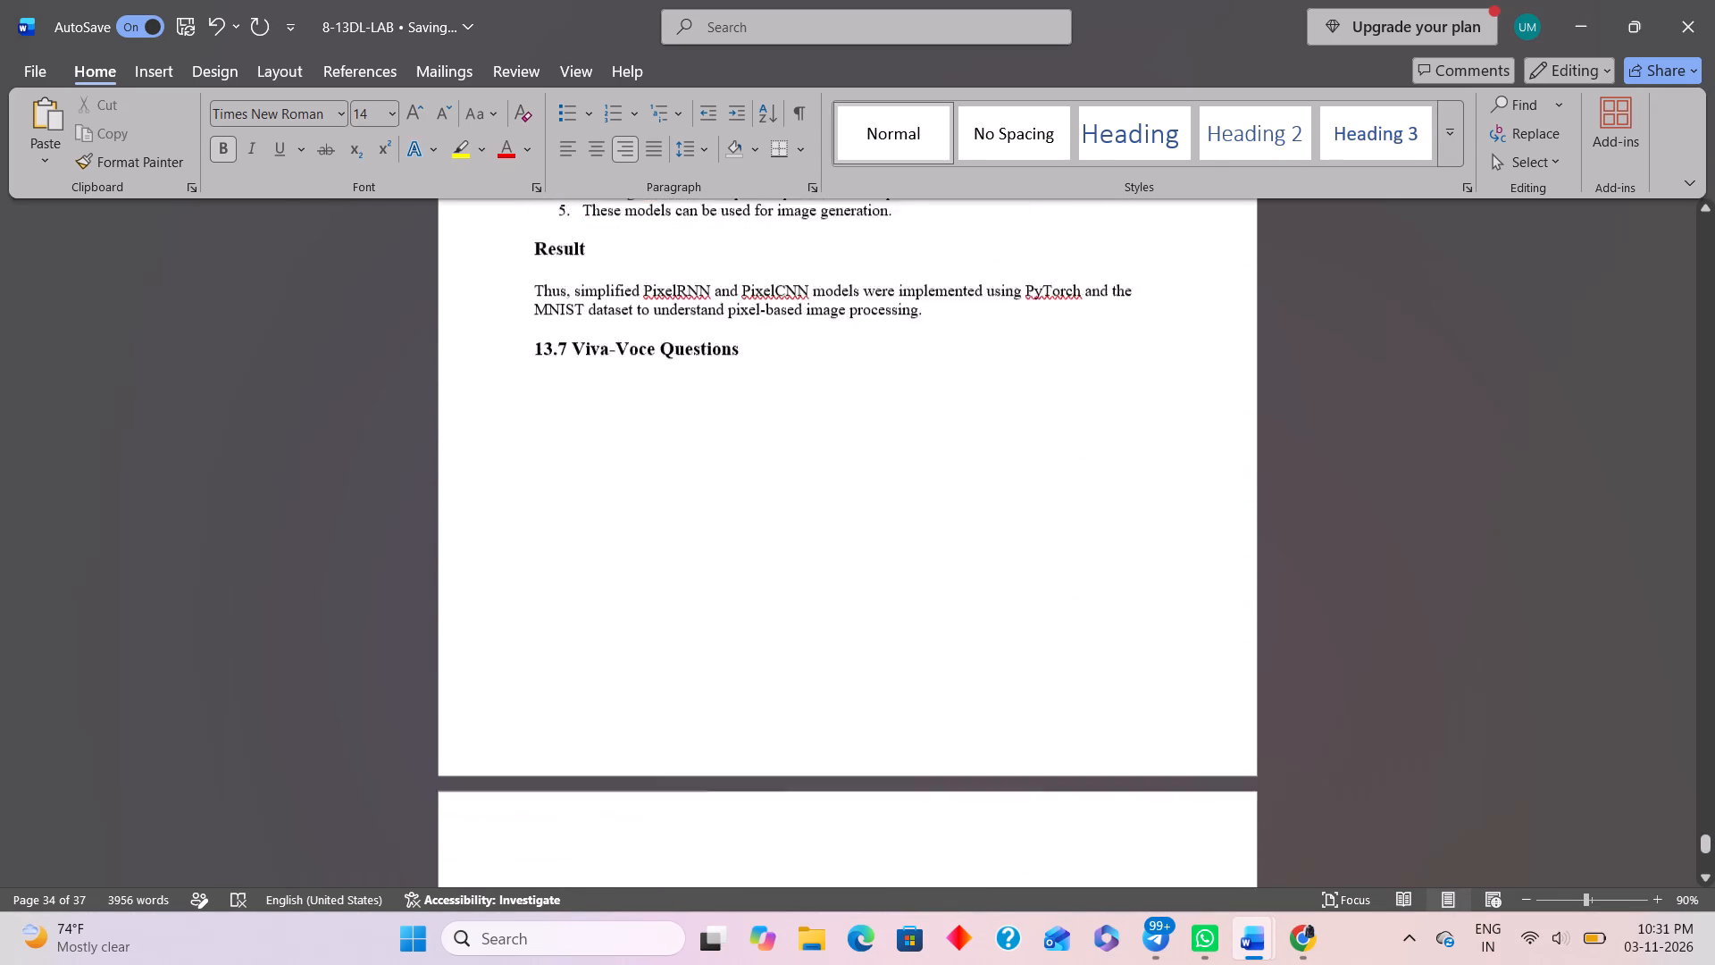
pyautogui.scroll(-7, 742, 536)
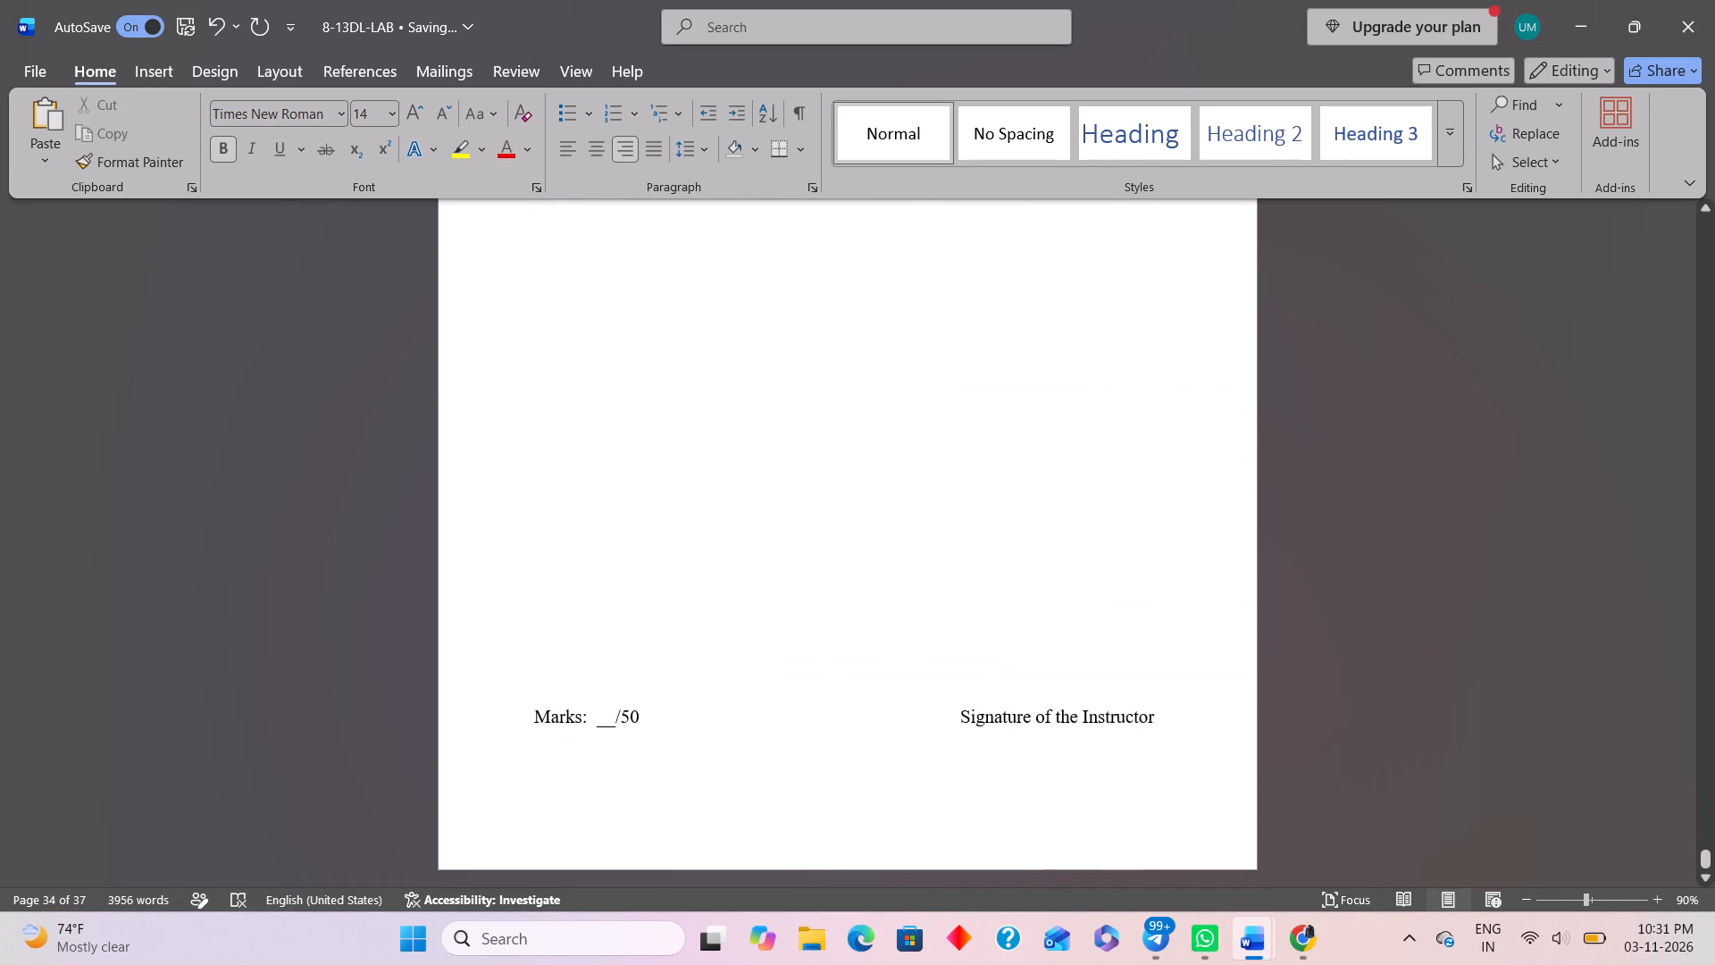
# Return to Experiment 8 at the document's start and skim through to the last page to check the overall formatting.
pyautogui.scroll(10, 742, 536)
pyautogui.scroll(12, 742, 536)
pyautogui.scroll(10, 742, 536)
pyautogui.scroll(19, 742, 536)
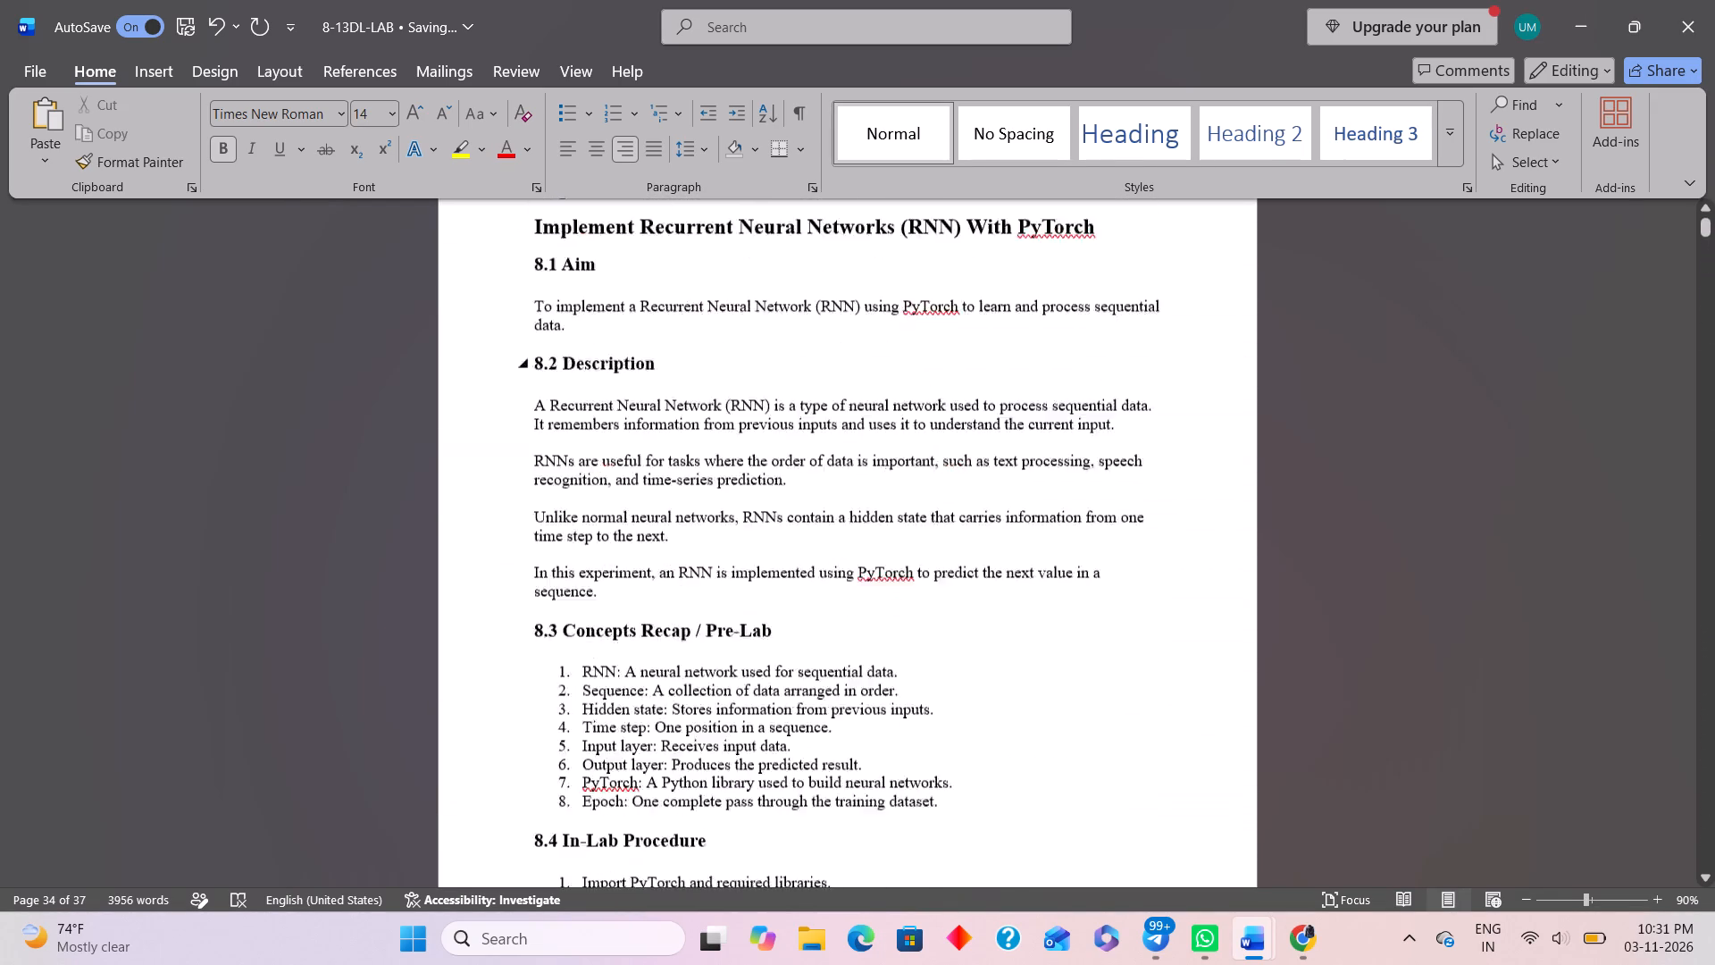
pyautogui.scroll(6, 742, 536)
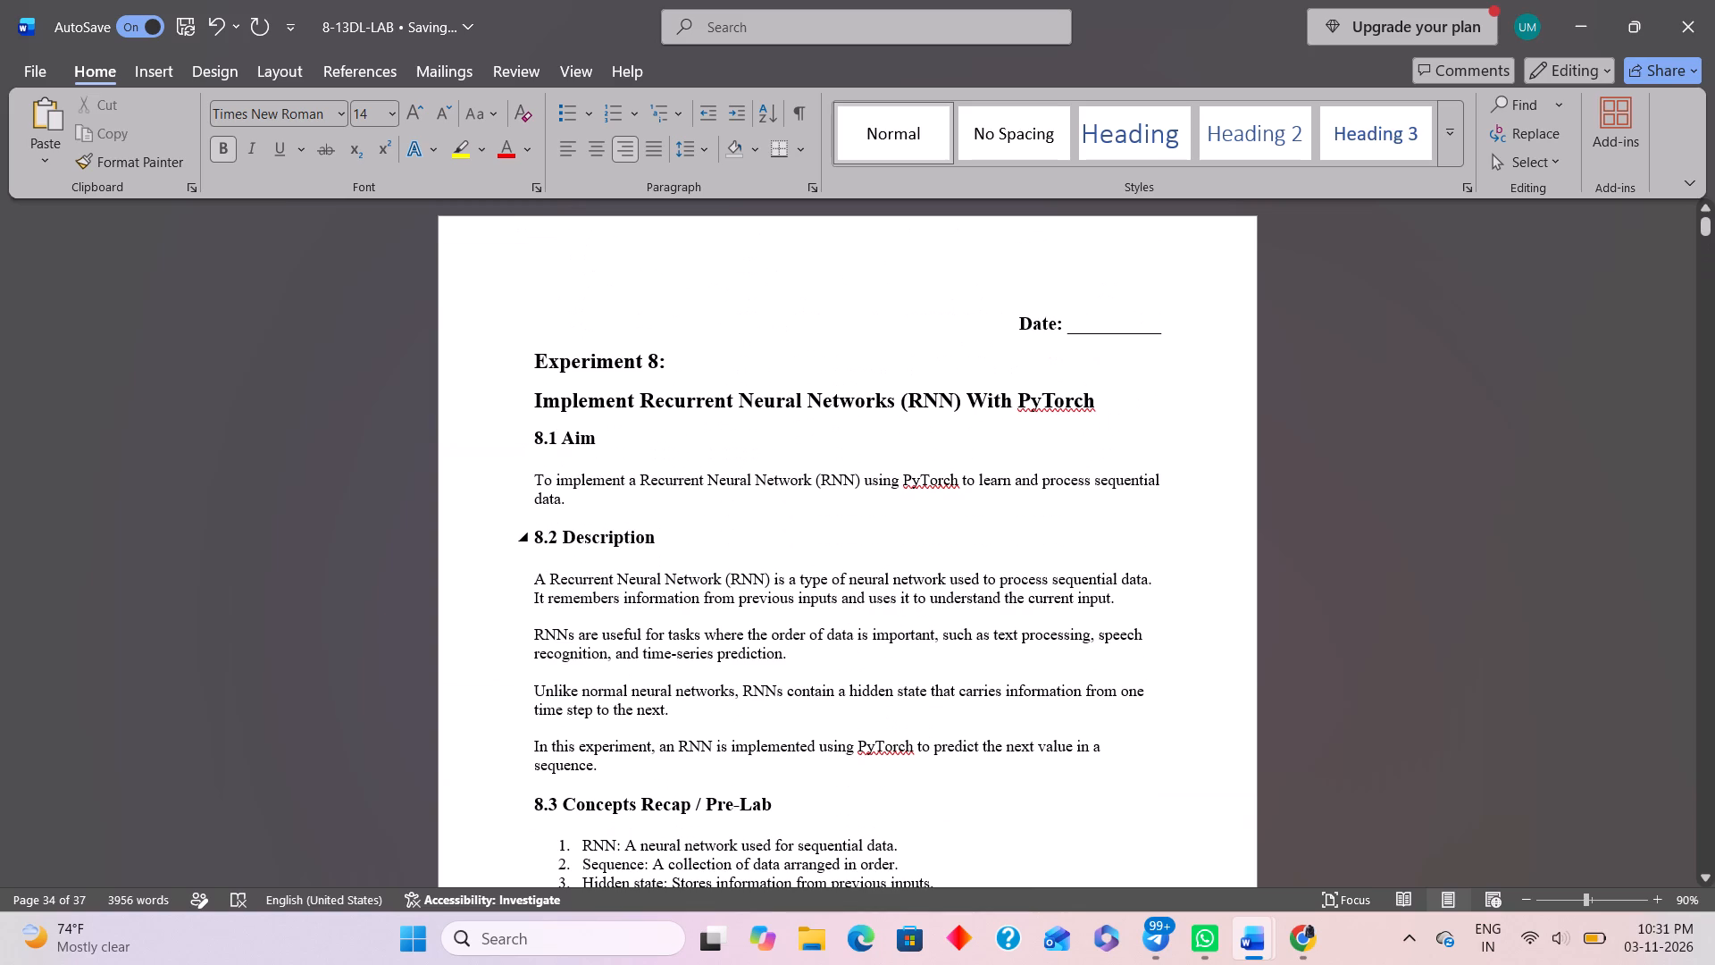
pyautogui.scroll(-2, 742, 536)
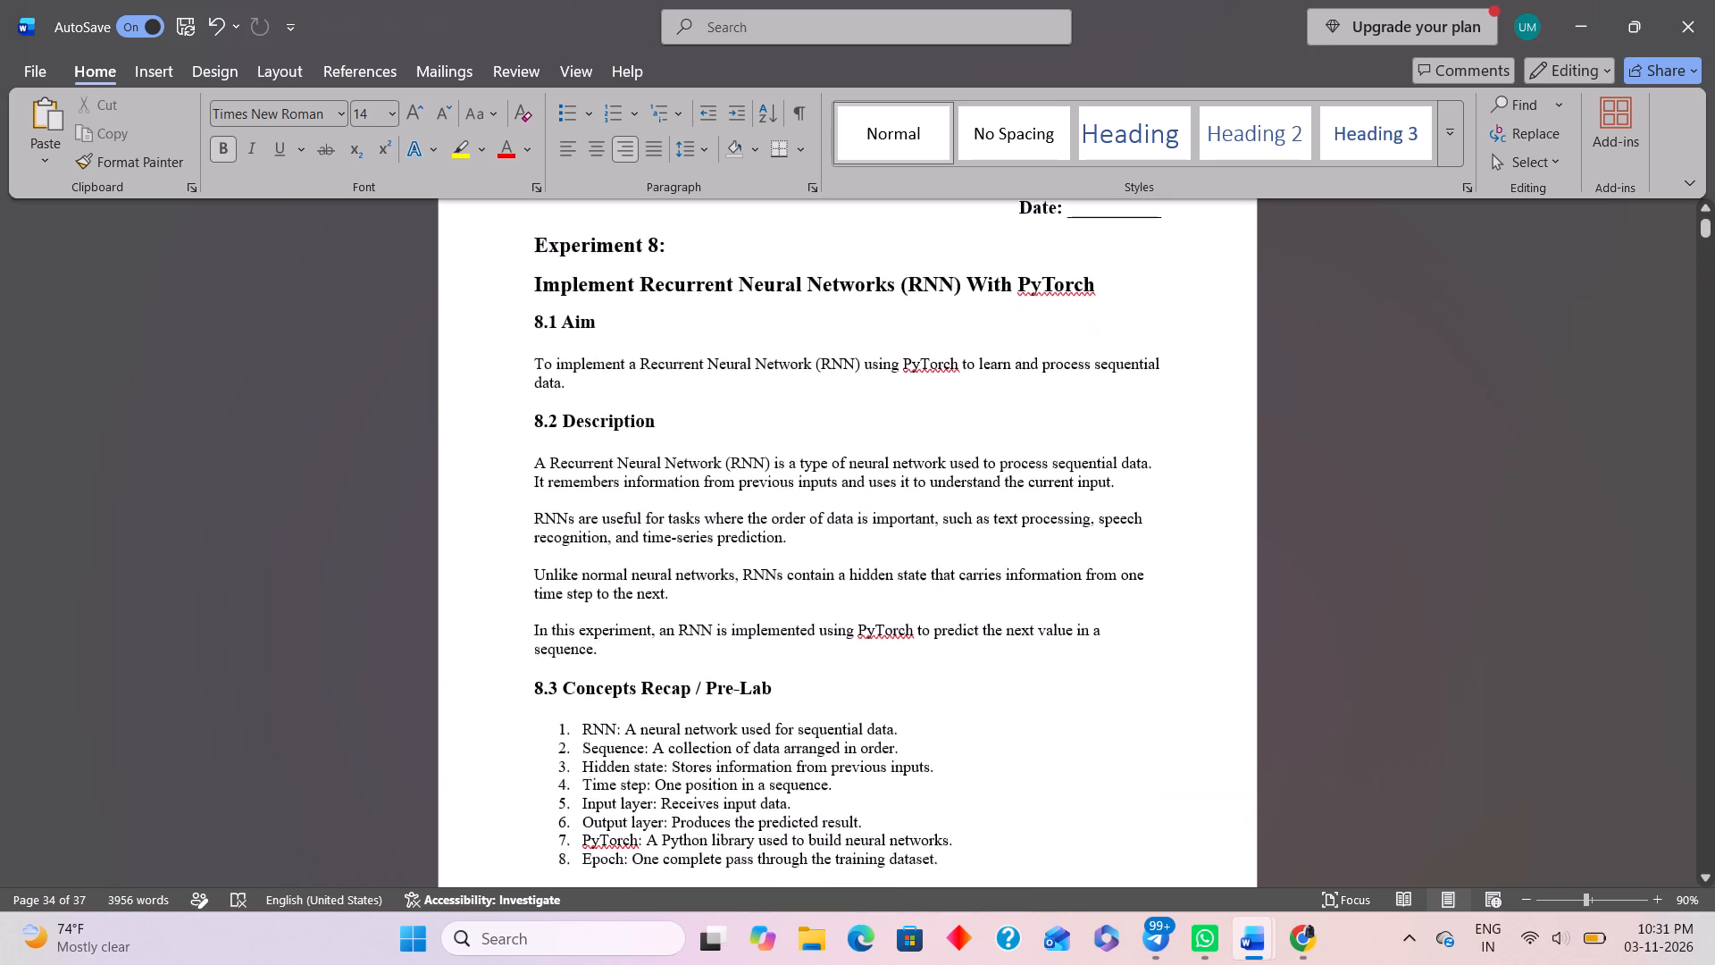
pyautogui.scroll(-6, 742, 536)
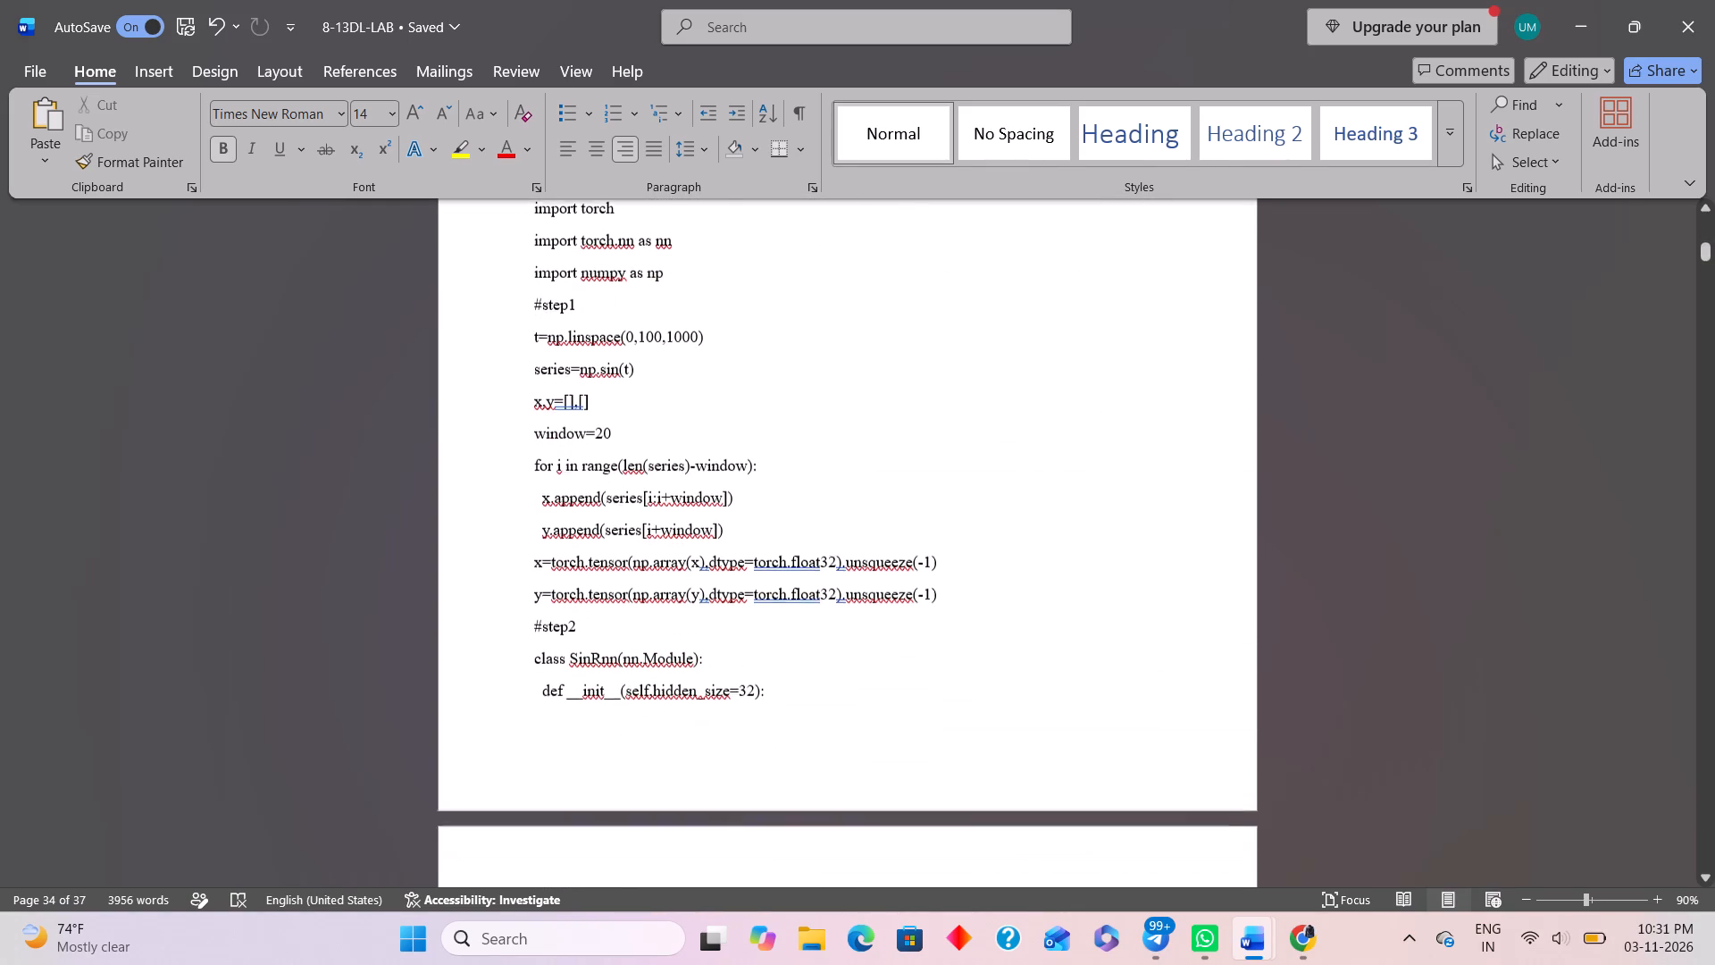
pyautogui.scroll(-14, 742, 536)
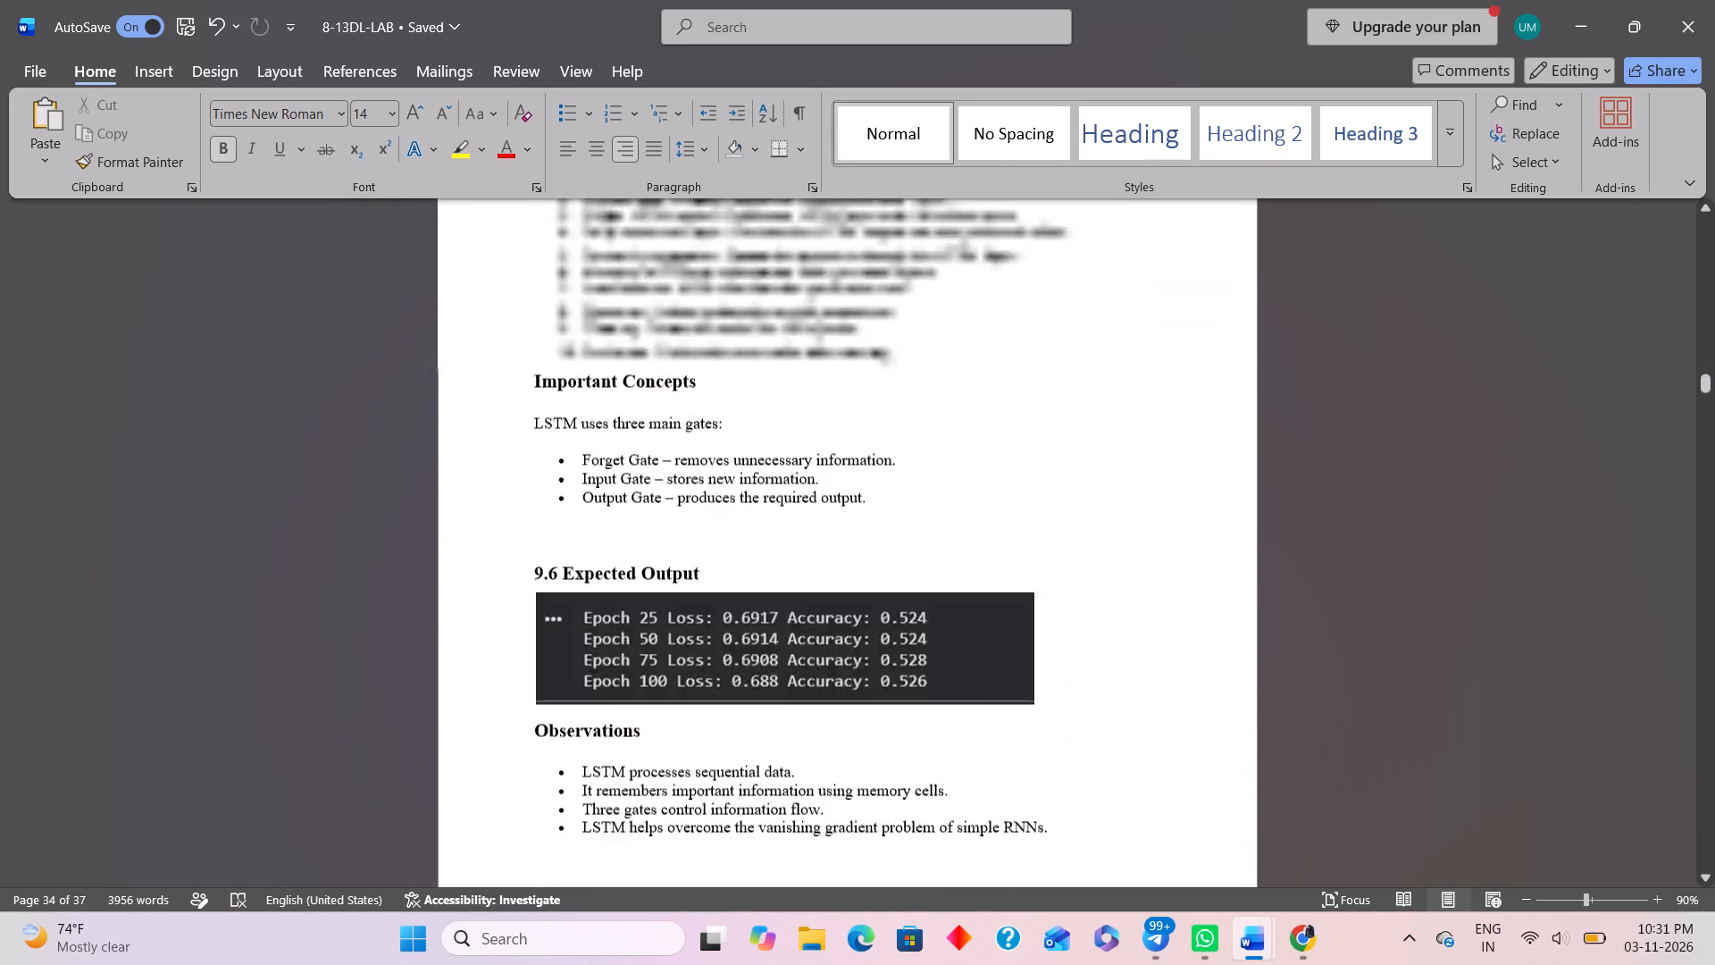
pyautogui.scroll(-17, 742, 536)
pyautogui.scroll(-4, 742, 536)
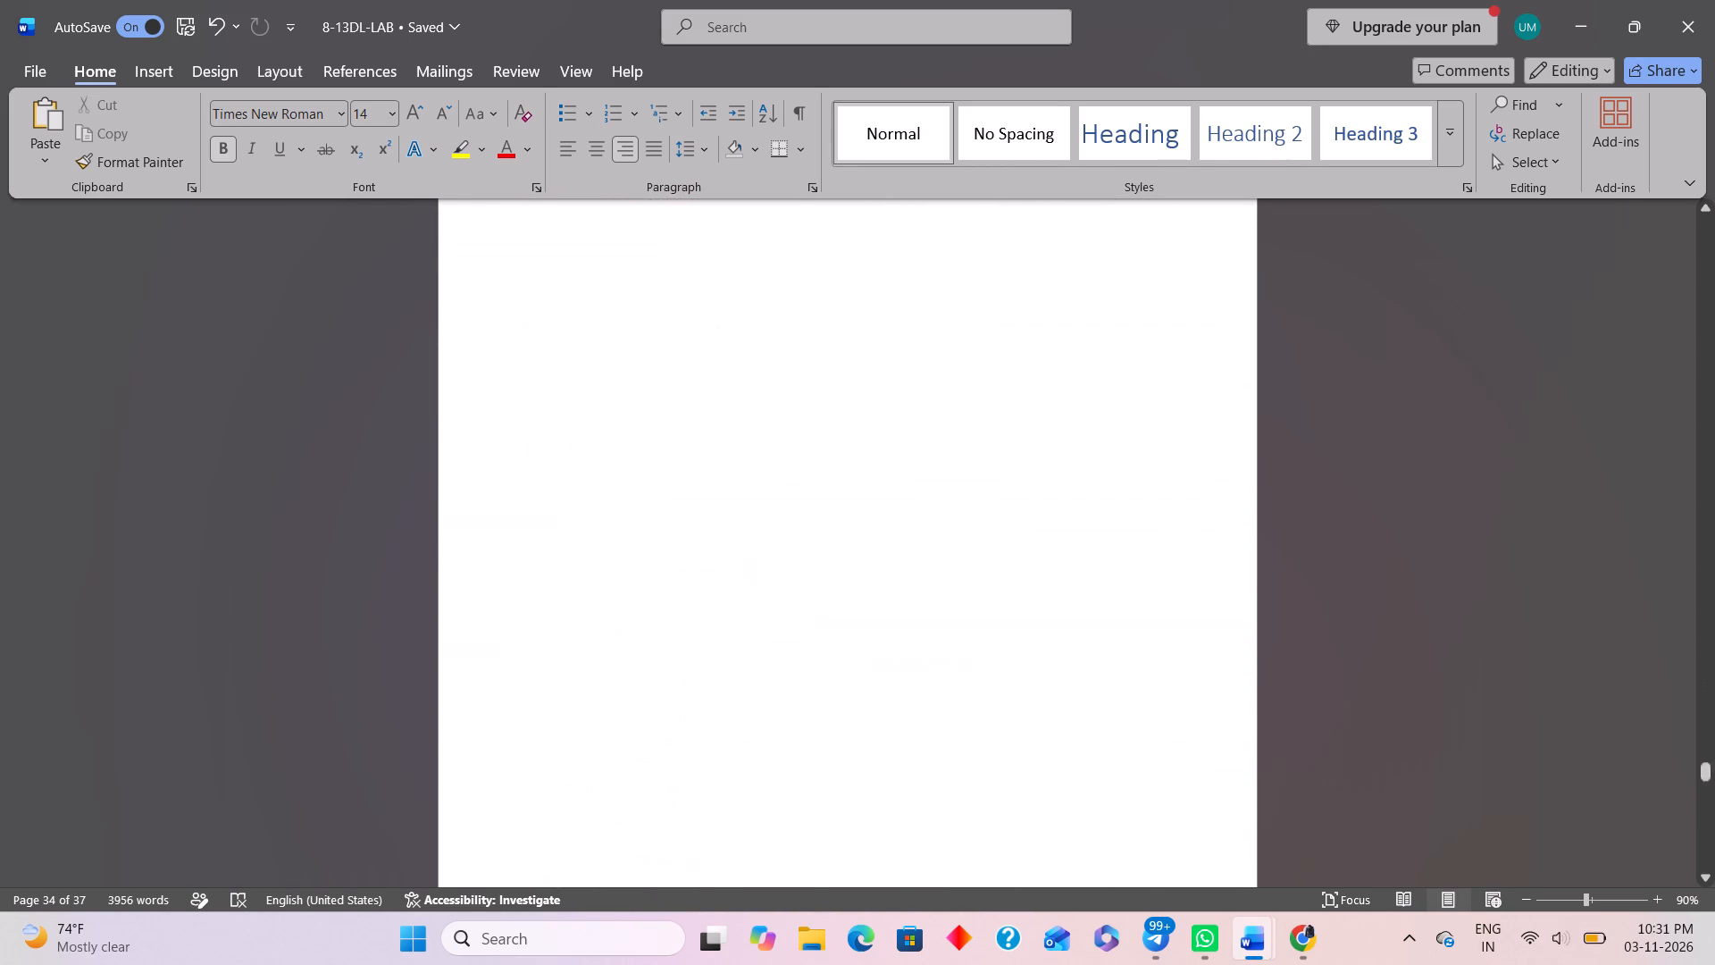
pyautogui.scroll(-4, 742, 536)
# Rename the document by adding a hyphen and the student ID number after 8-13DL-LAB.
pyautogui.click(406, 17)
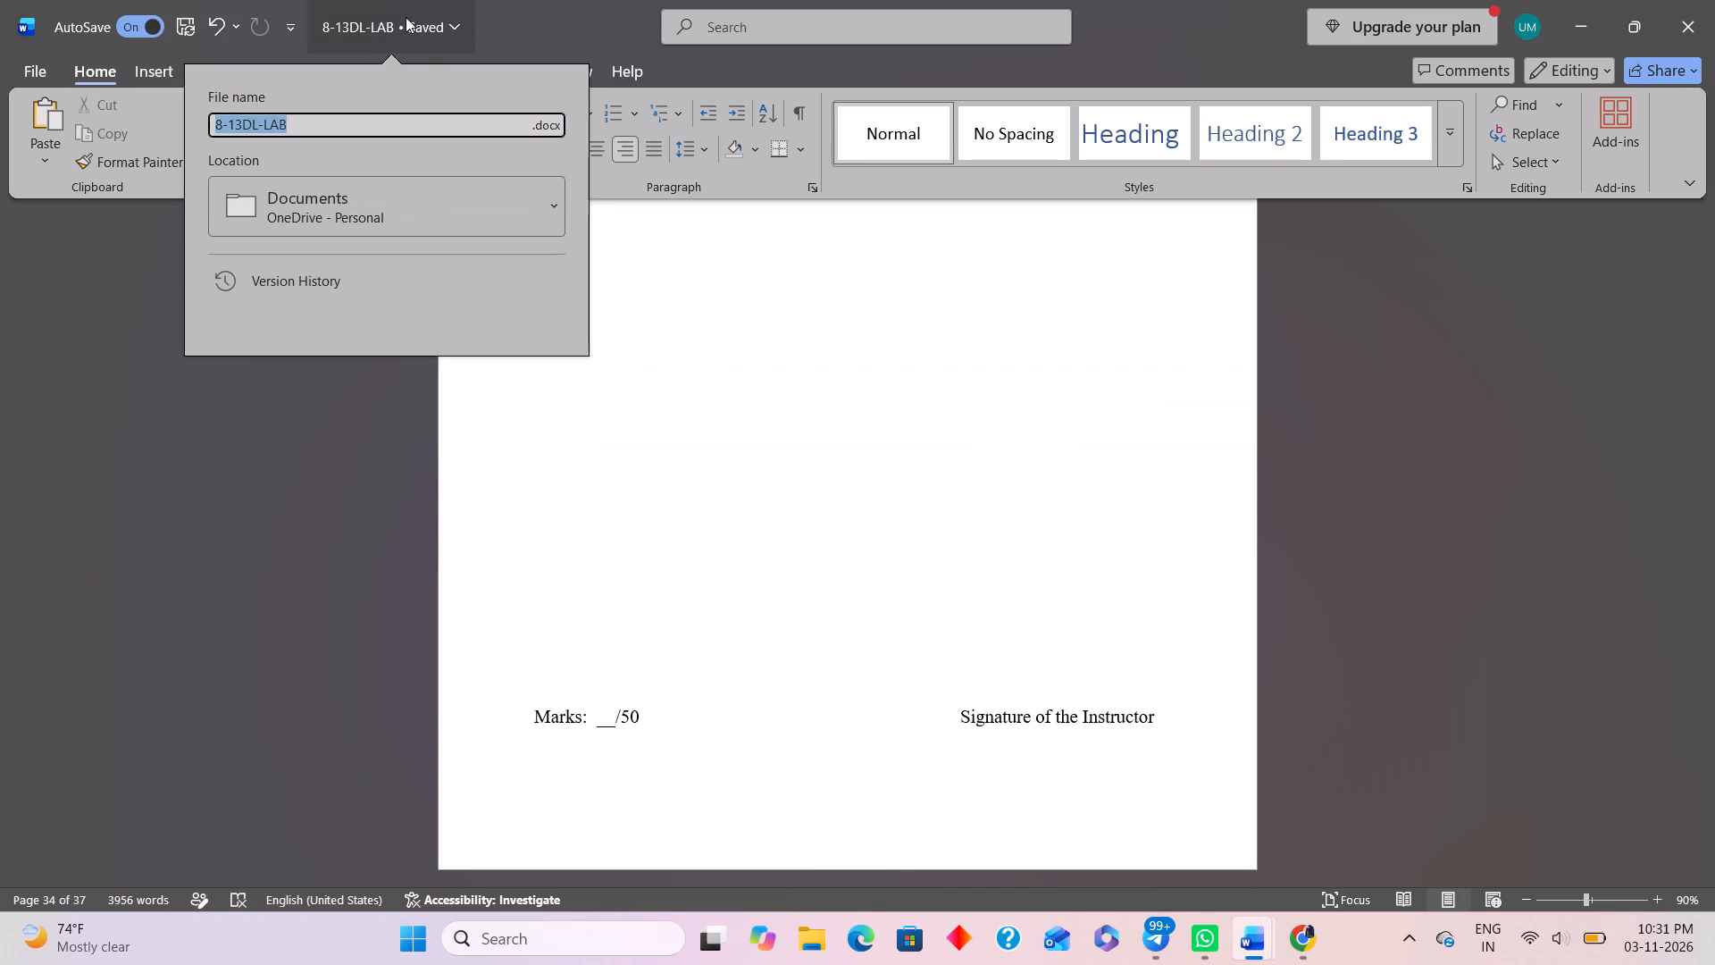
pyautogui.click(410, 114)
pyautogui.click(405, 122)
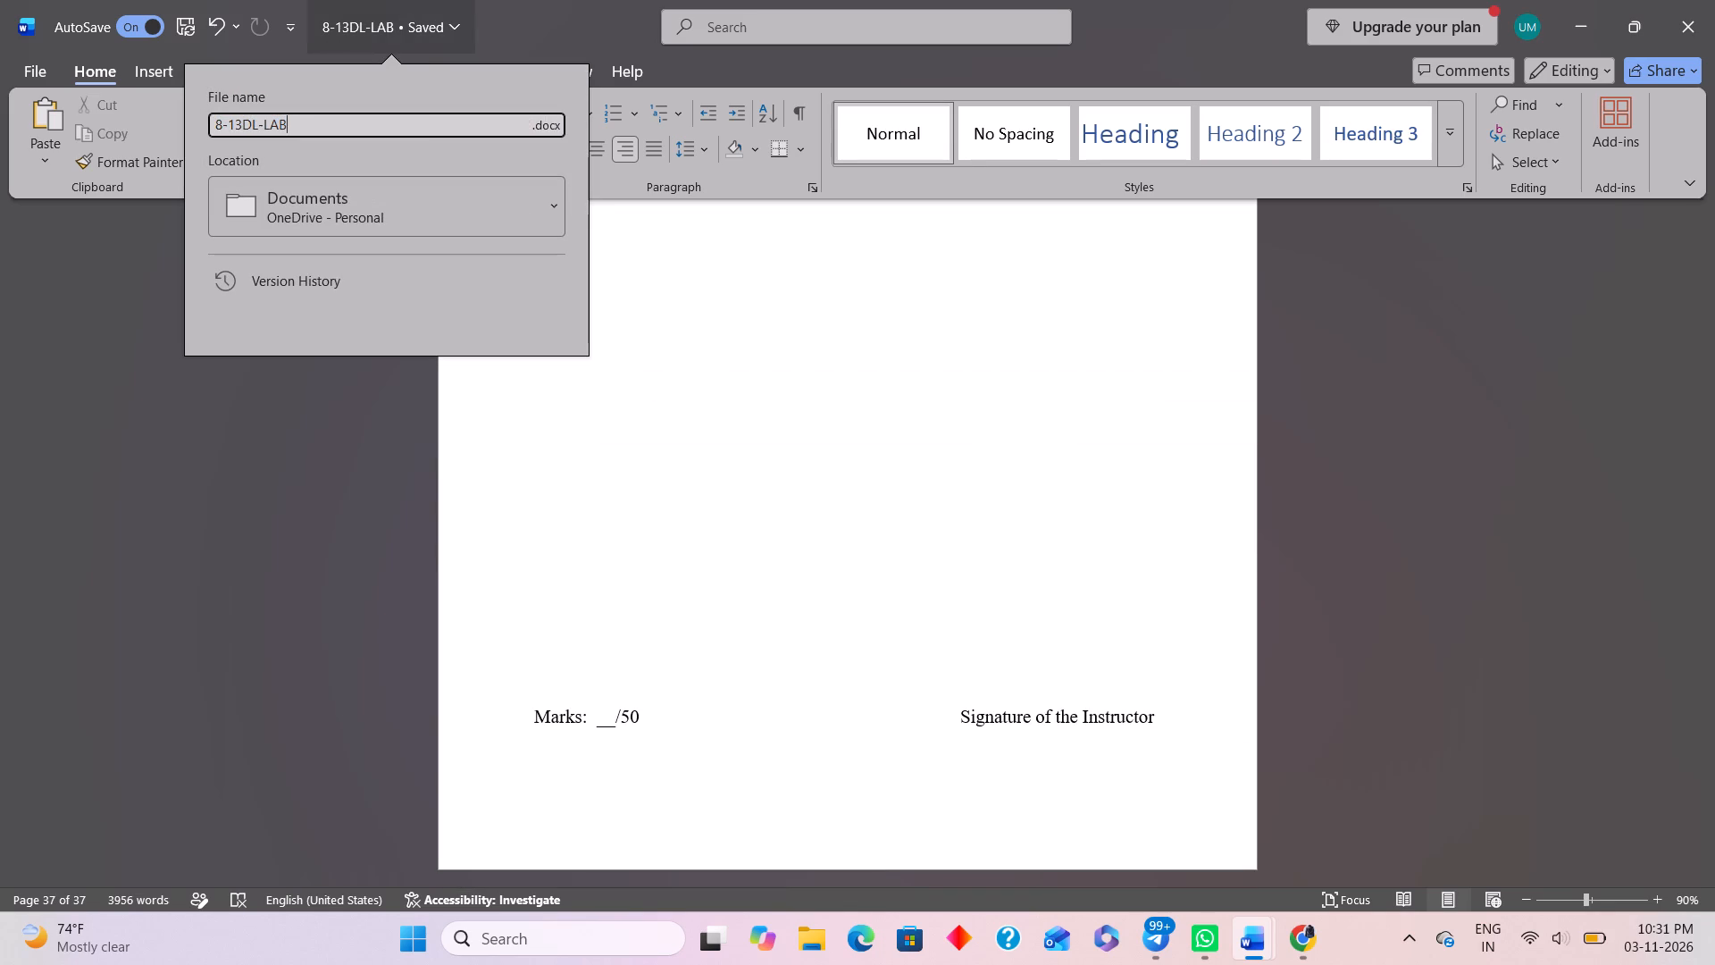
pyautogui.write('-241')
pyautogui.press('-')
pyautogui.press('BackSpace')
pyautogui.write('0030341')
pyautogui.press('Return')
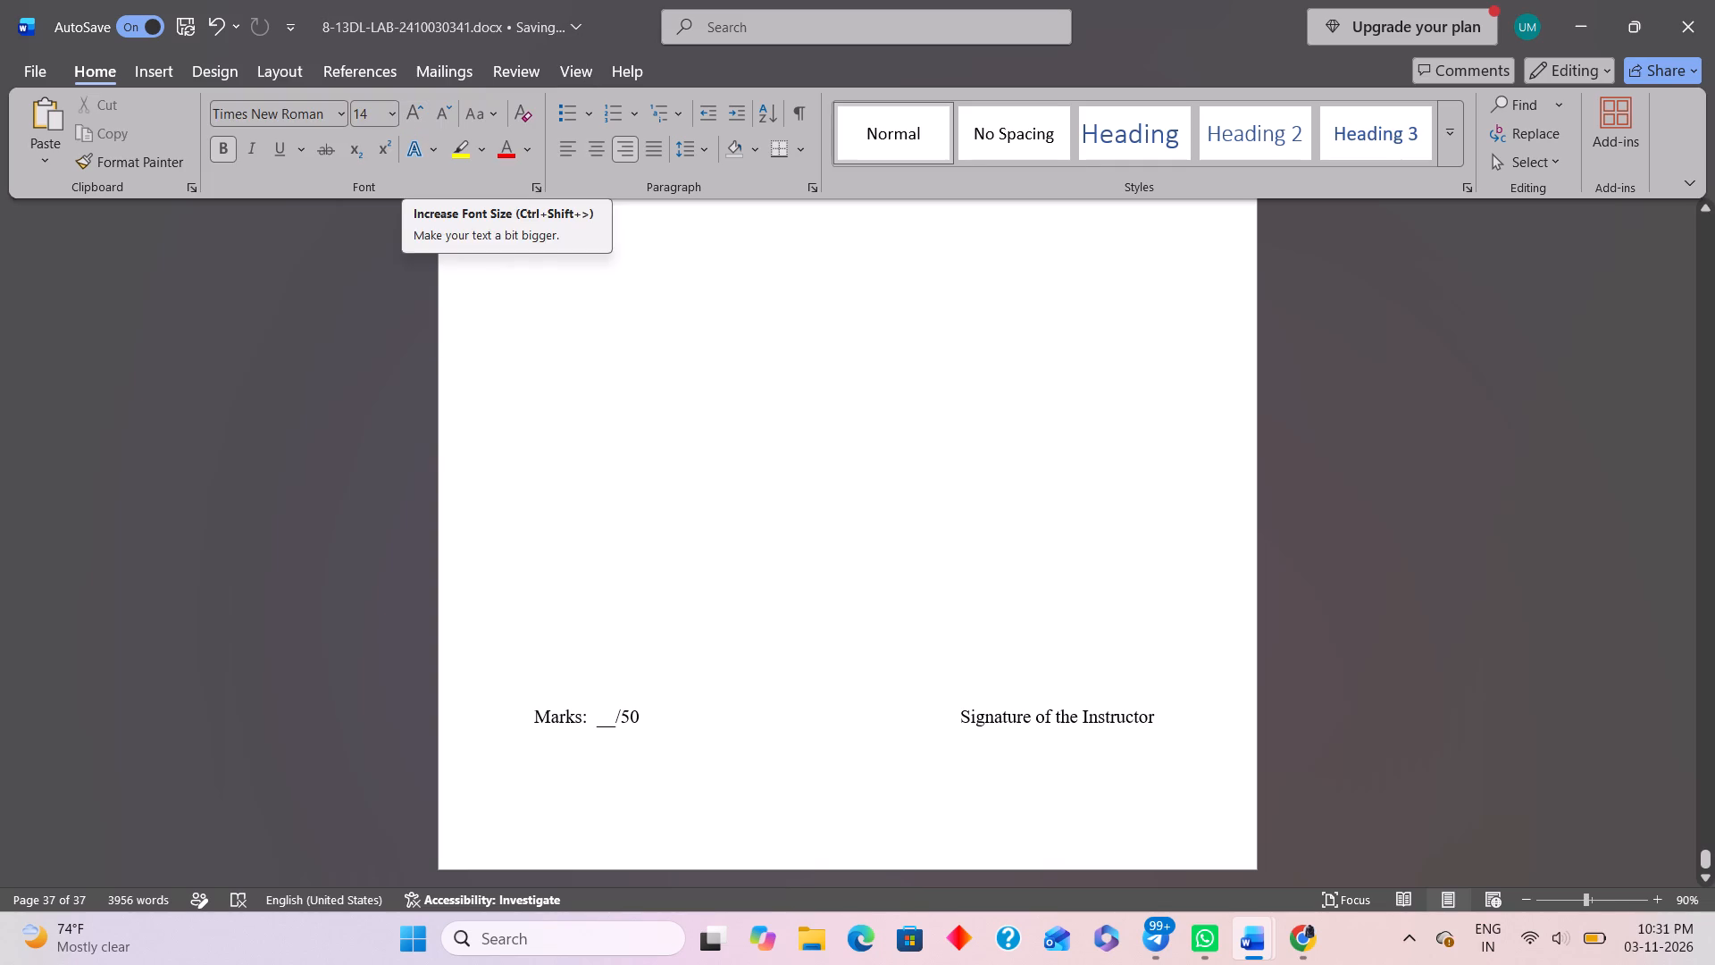
pyautogui.click(600, 346)
# Go back through the document from the last page and right-align the Date line above the Experiment 12 heading.
pyautogui.scroll(2, 600, 346)
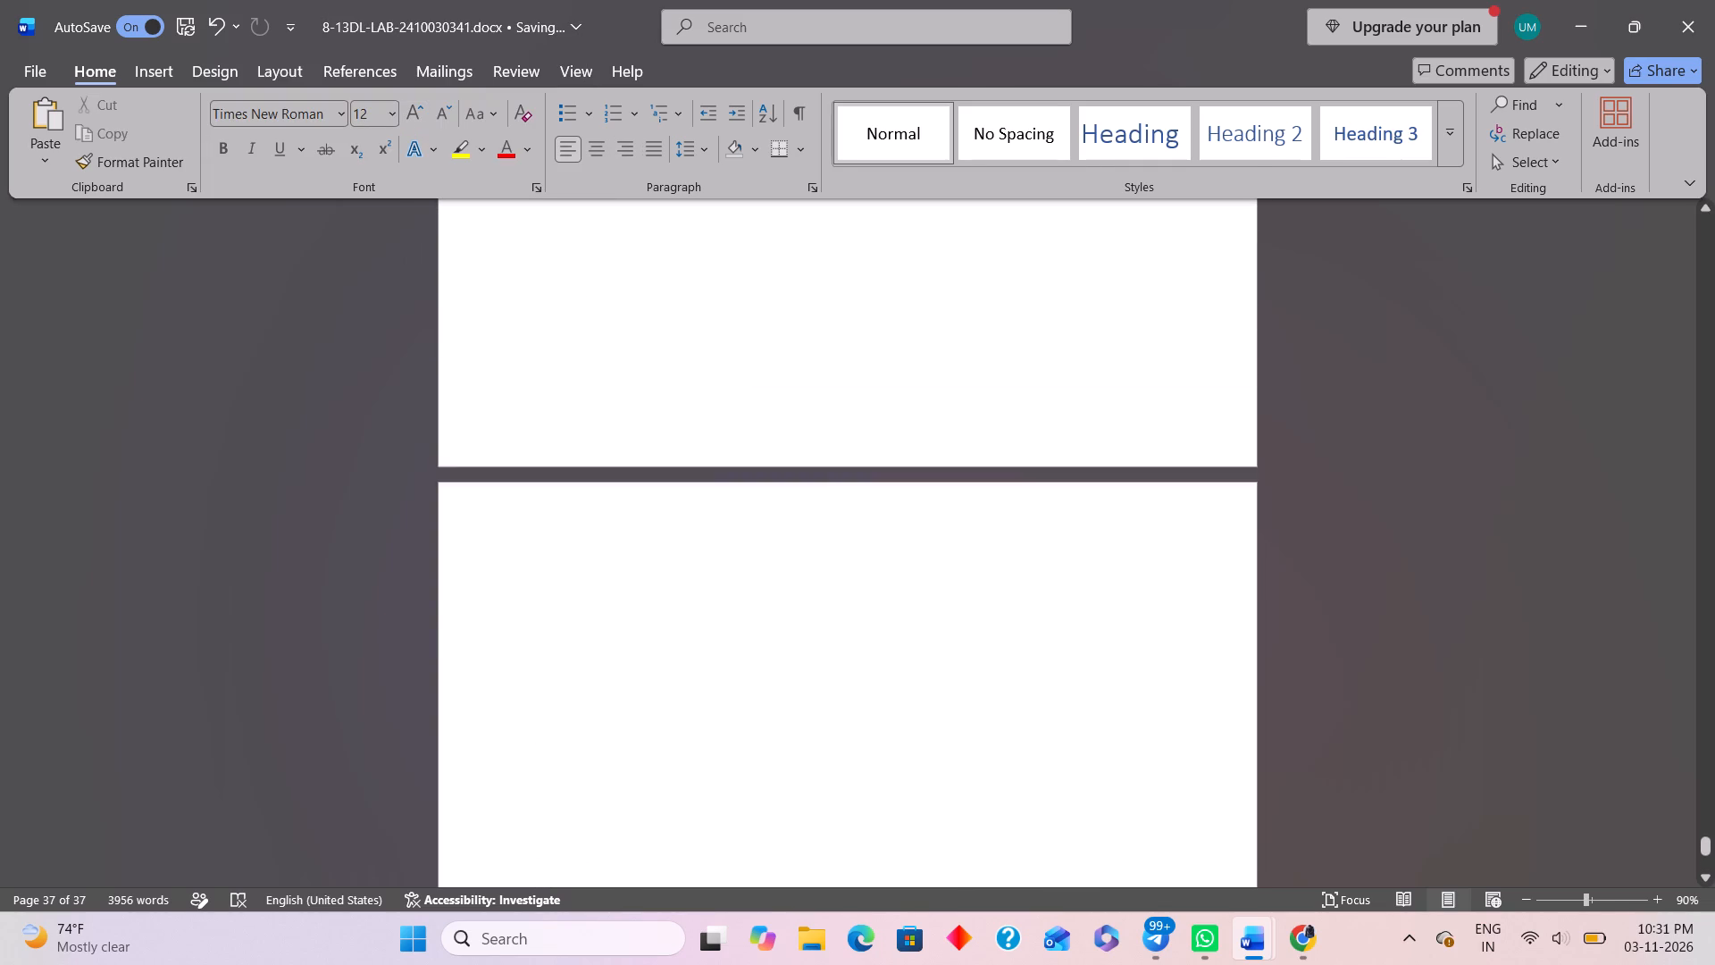
pyautogui.scroll(-2, 600, 346)
pyautogui.scroll(7, 600, 346)
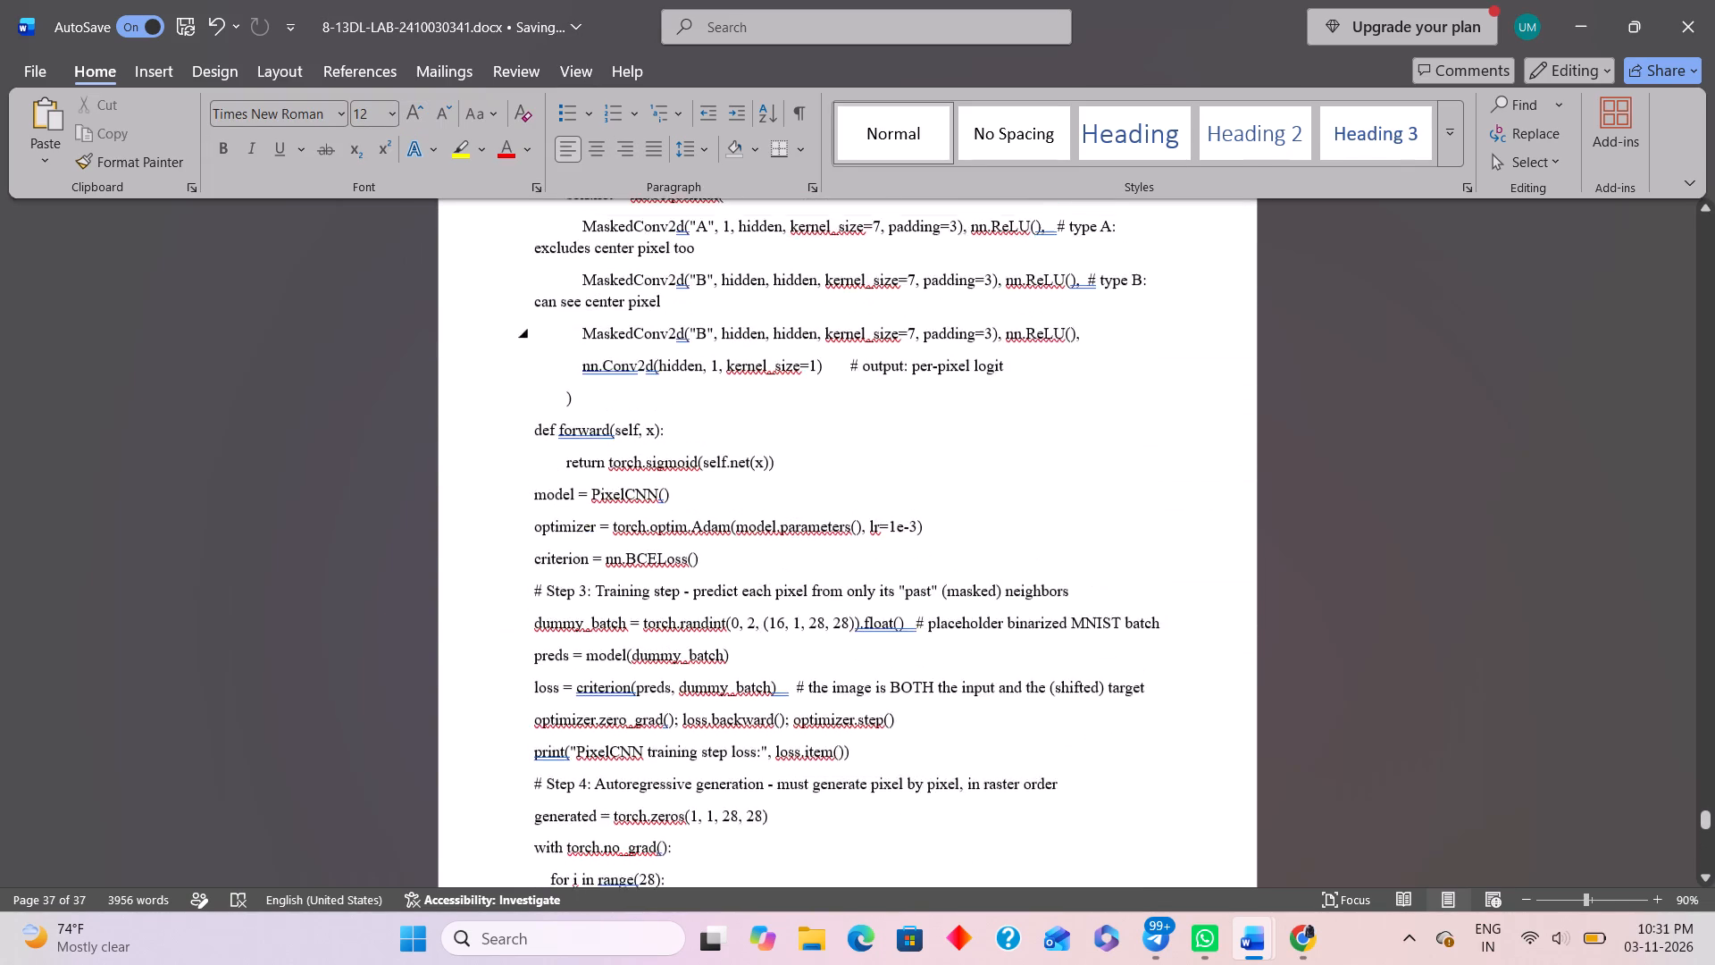
pyautogui.scroll(5, 600, 346)
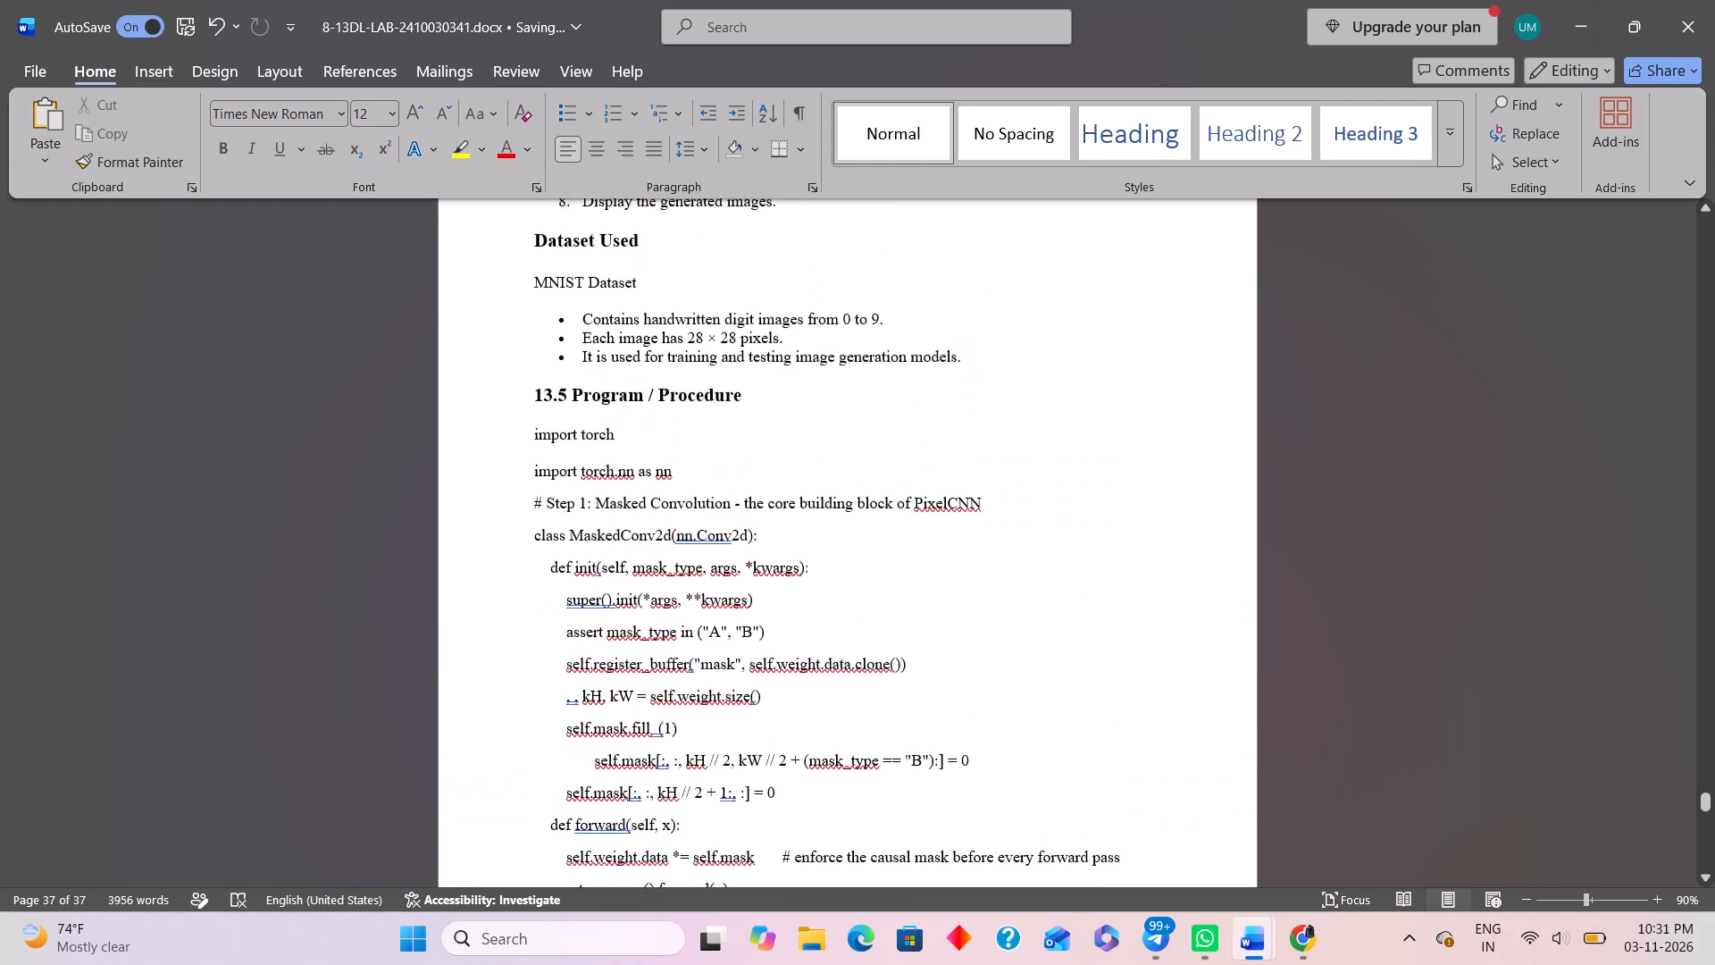
pyautogui.scroll(4, 600, 346)
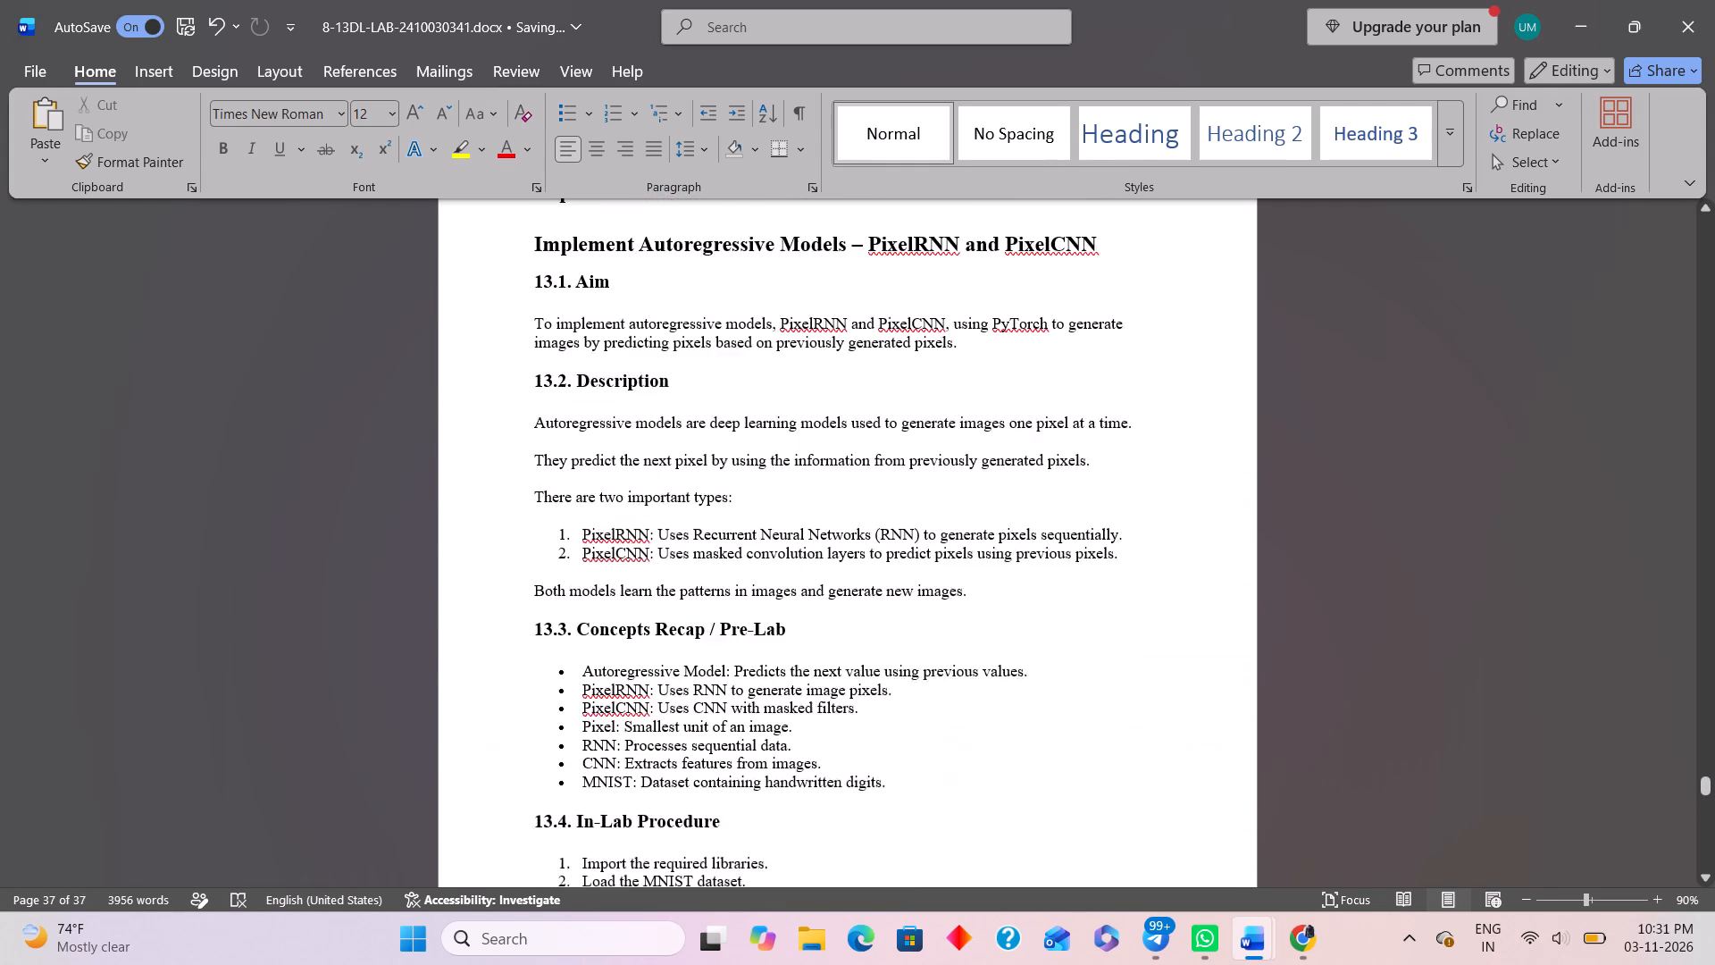
pyautogui.scroll(4, 600, 346)
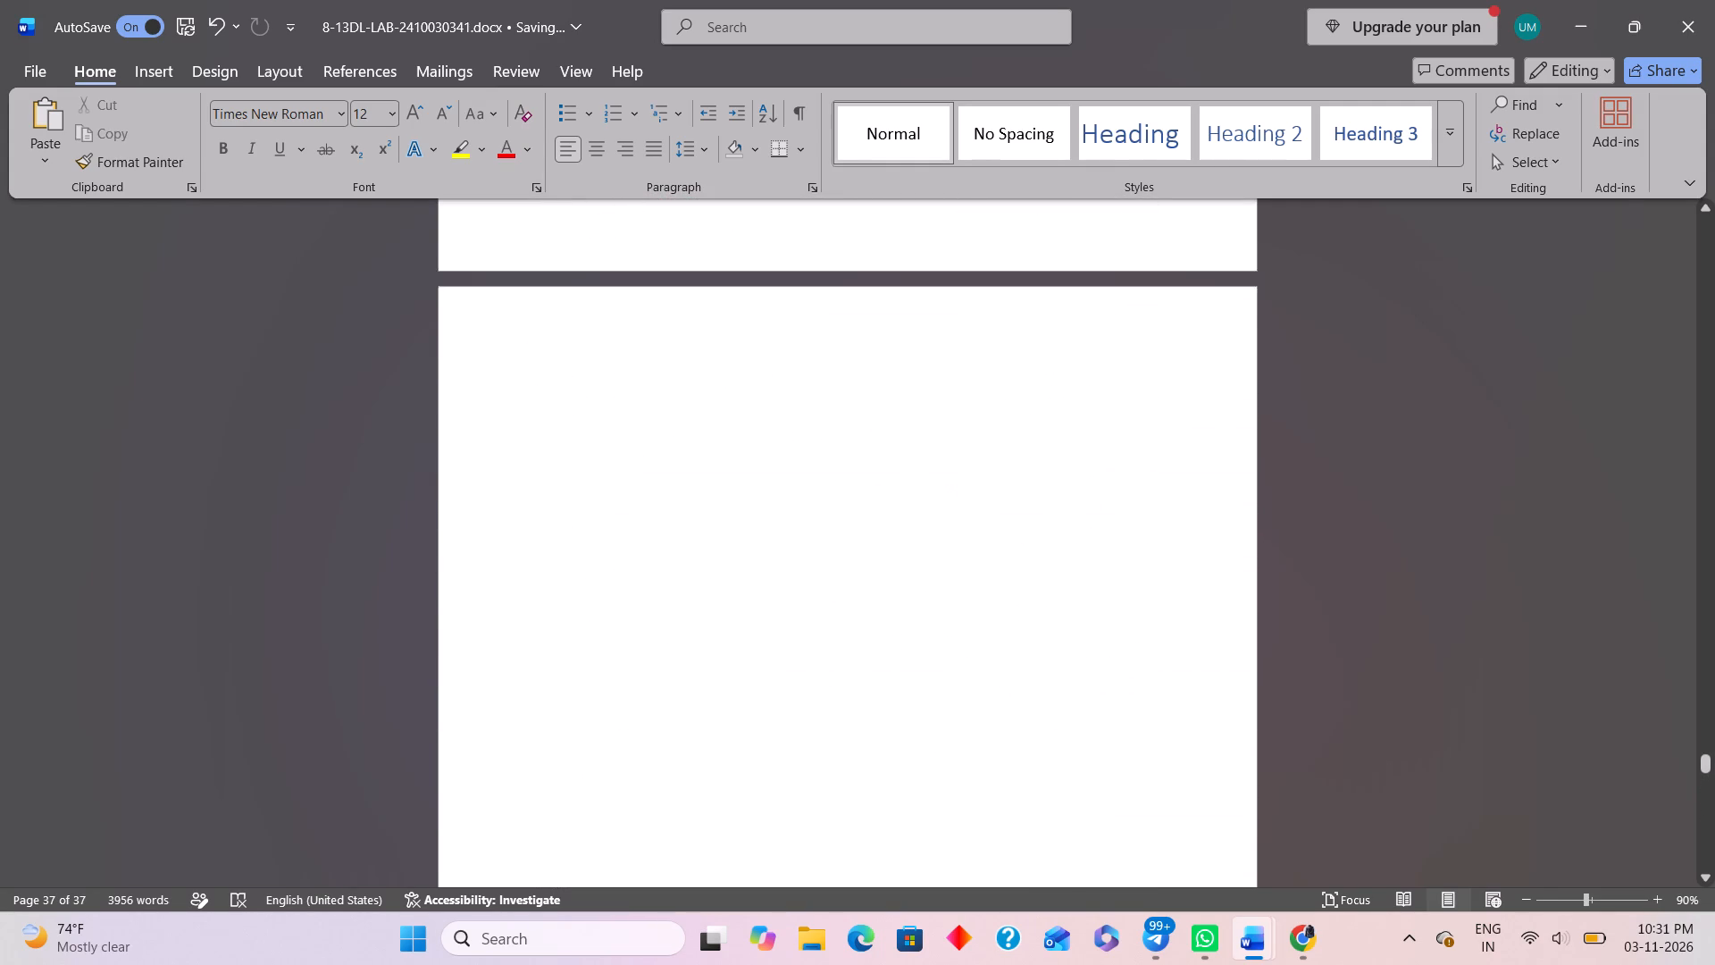
pyautogui.scroll(4, 600, 346)
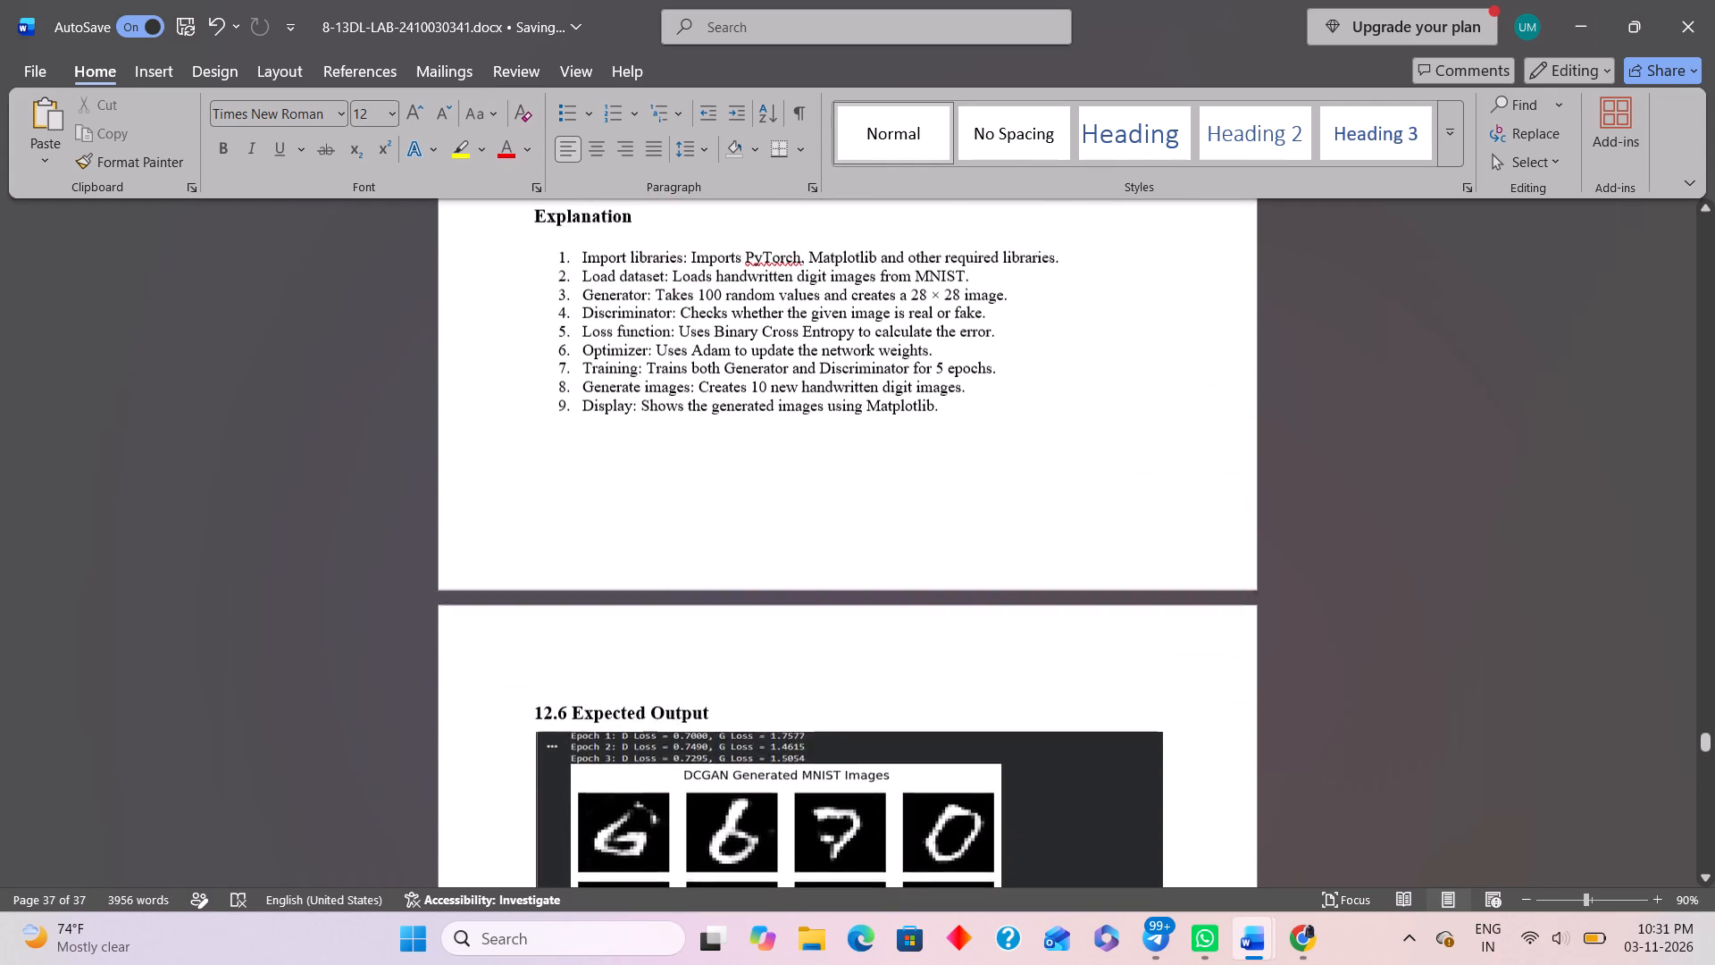
pyautogui.scroll(4, 600, 346)
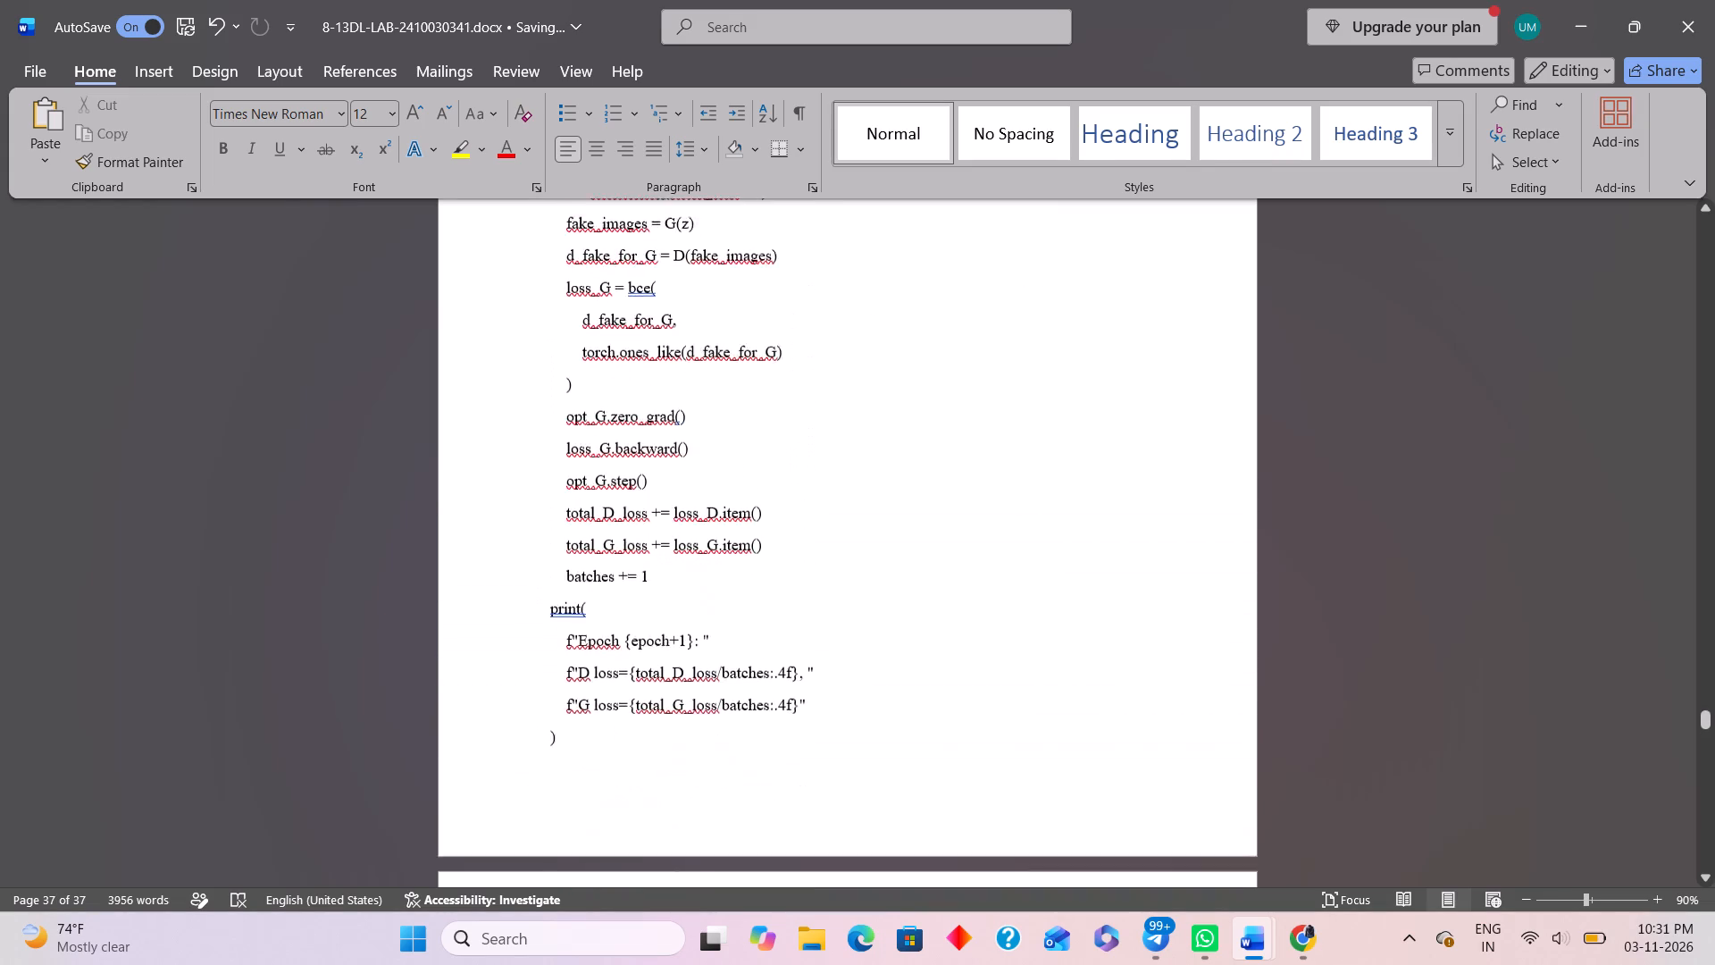
pyautogui.scroll(4, 600, 346)
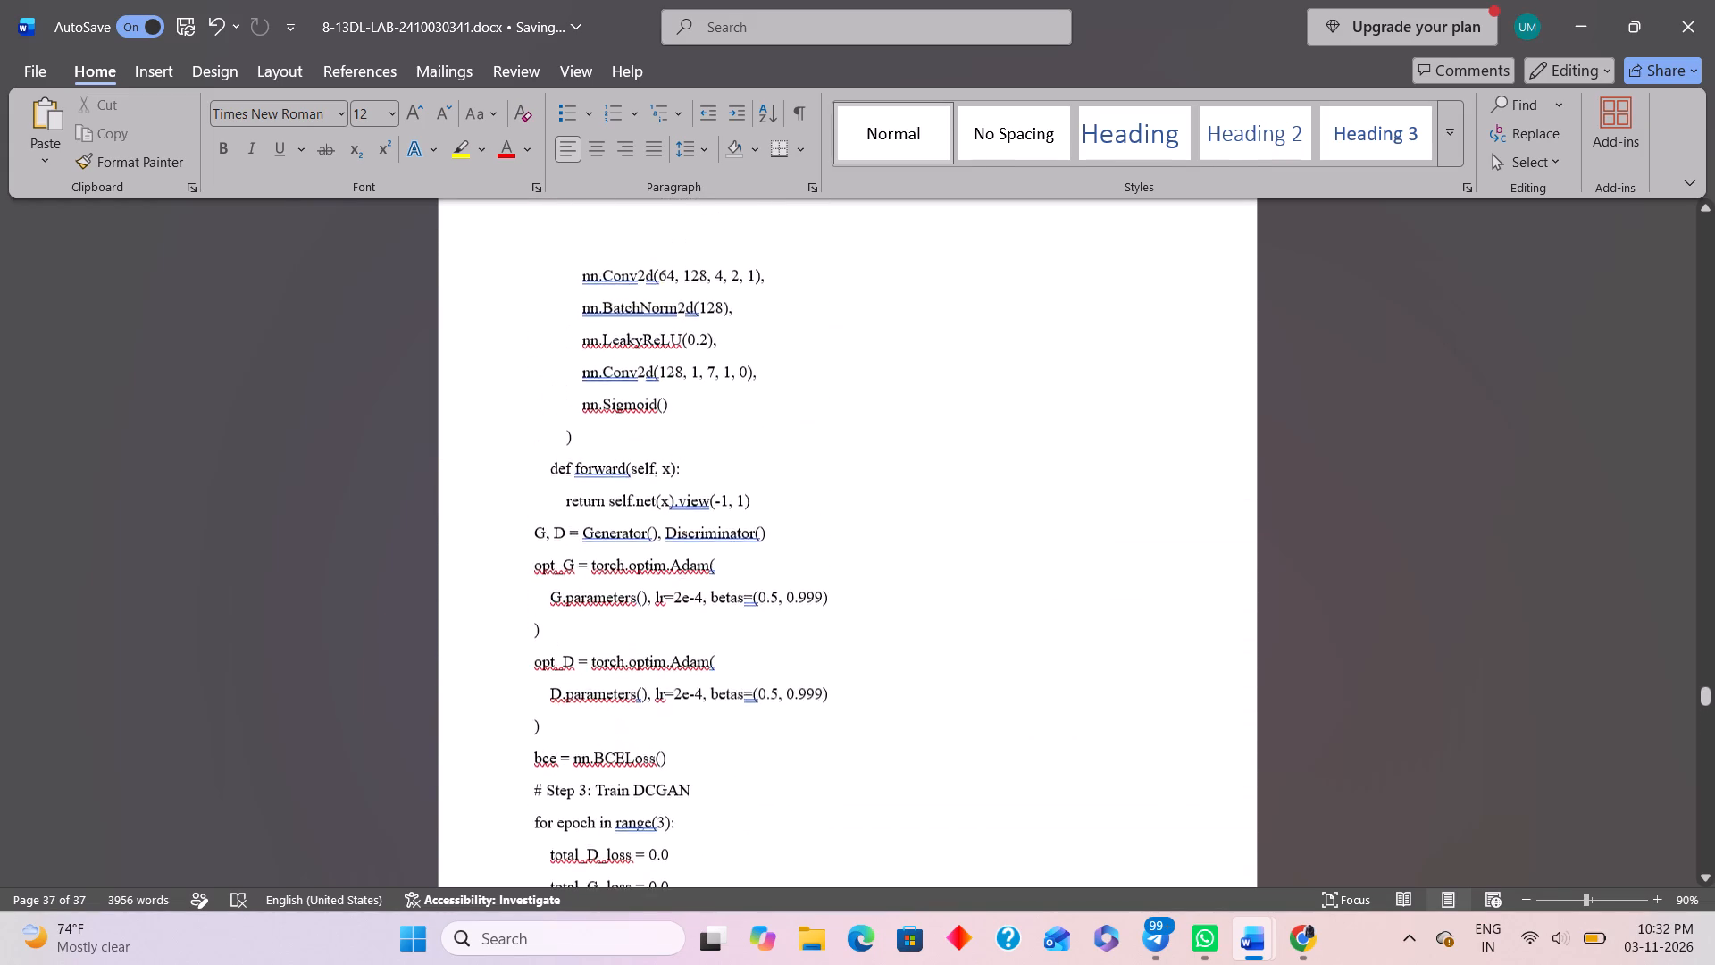
pyautogui.scroll(4, 600, 346)
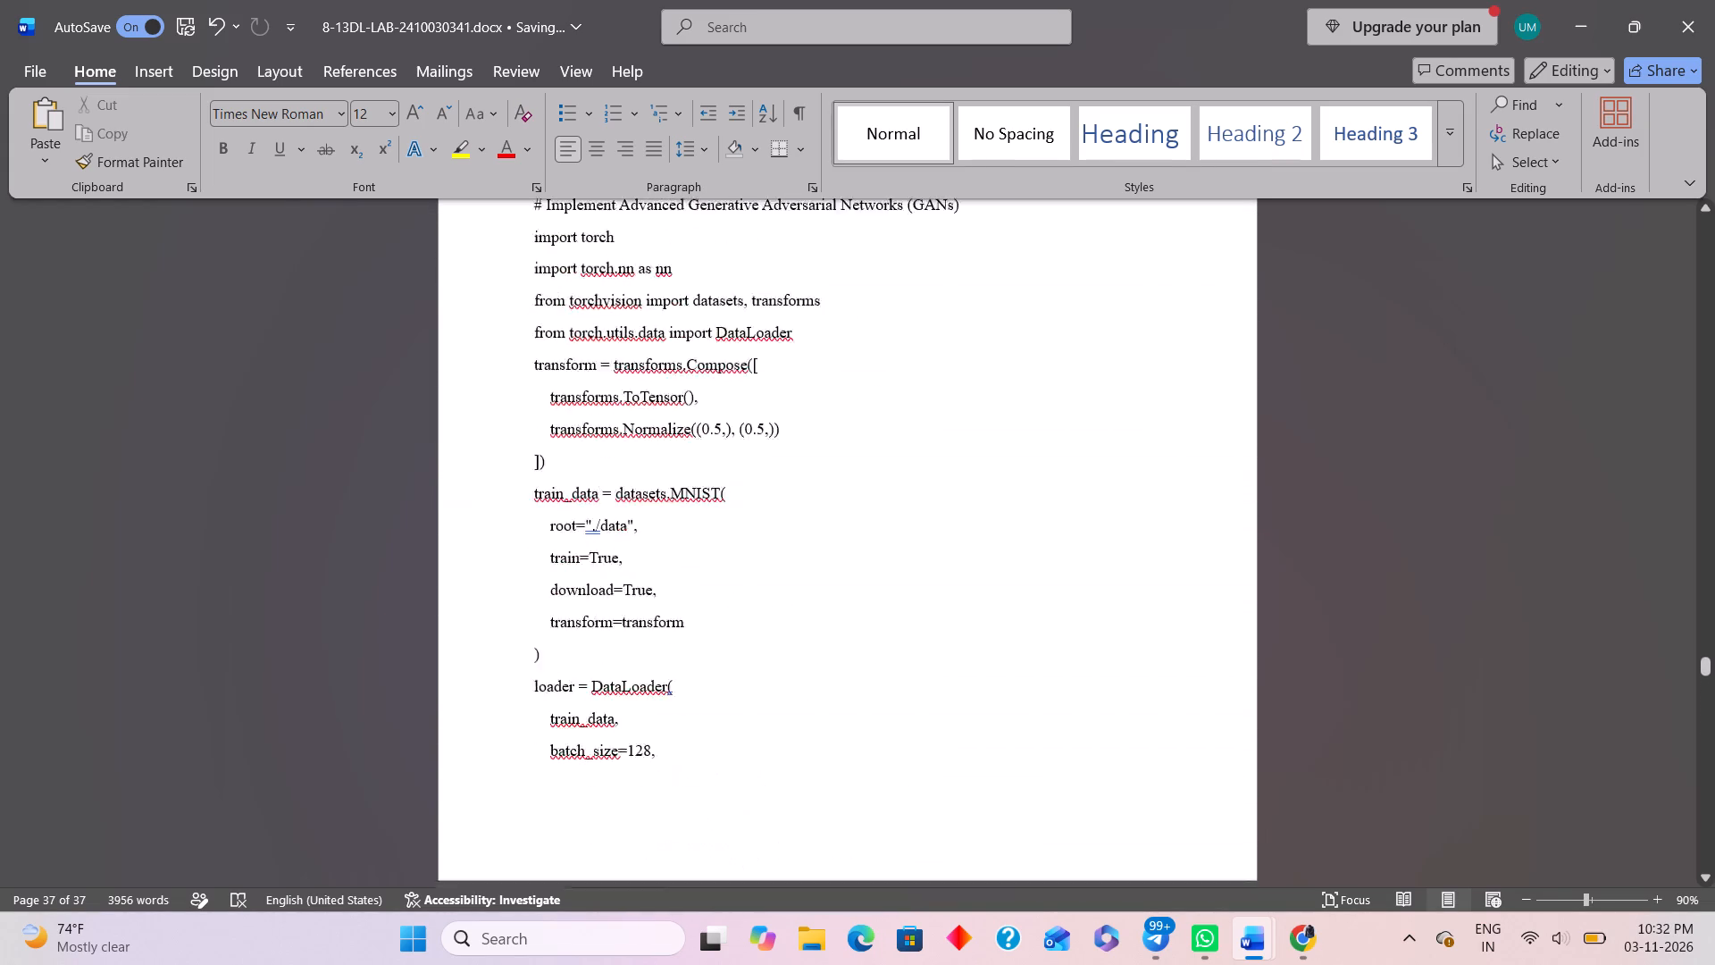
pyautogui.scroll(4, 600, 346)
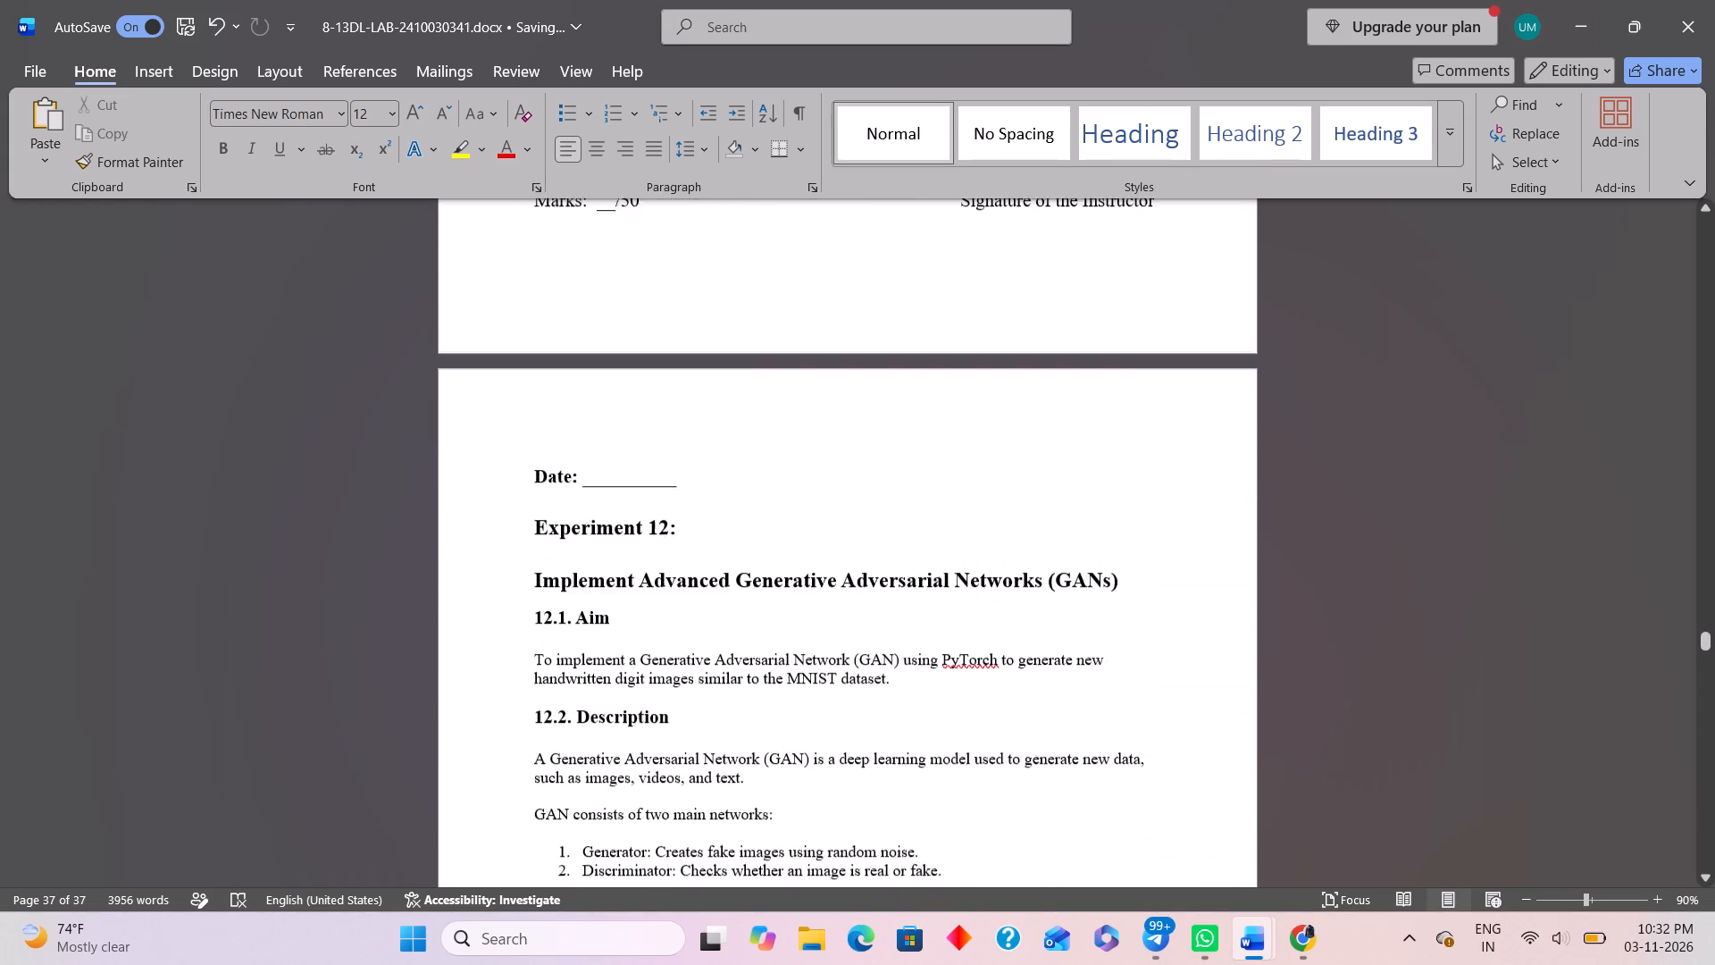
pyautogui.scroll(2, 600, 346)
pyautogui.moveTo(682, 609); pyautogui.dragTo(536, 596)
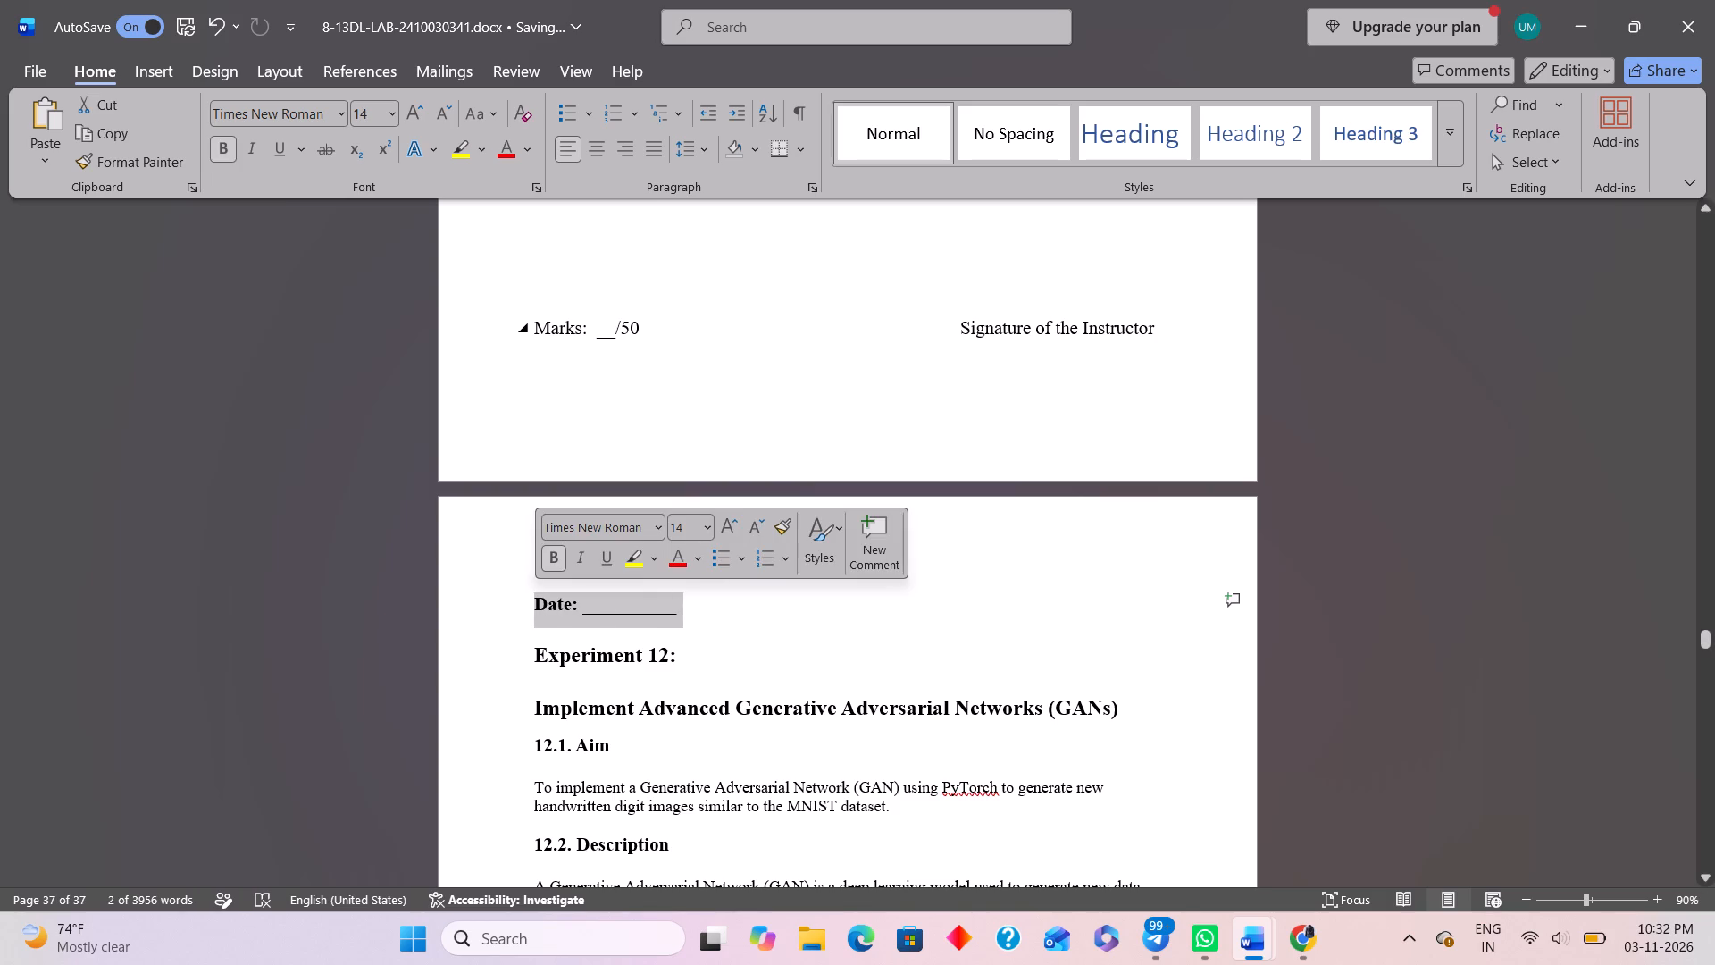
pyautogui.click(625, 147)
pyautogui.click(973, 574)
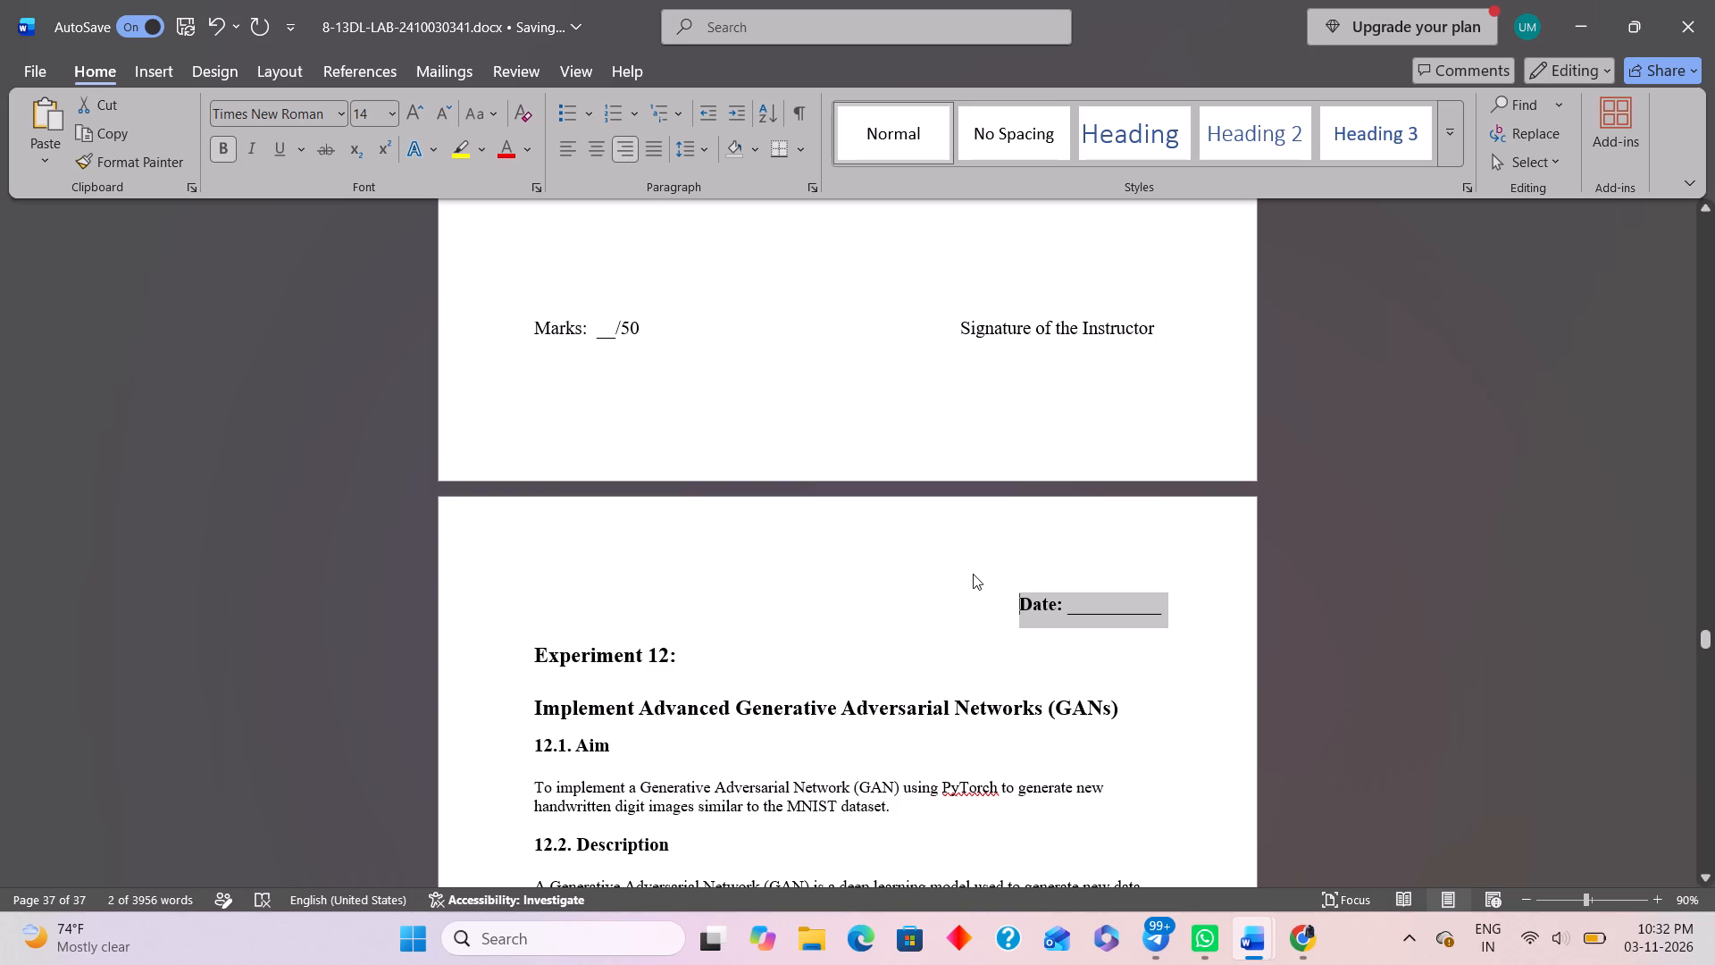
# Check the Date lines and page layout from Experiment 11 back through Experiment 10 to Experiment 9's LSTM code.
pyautogui.scroll(6, 973, 574)
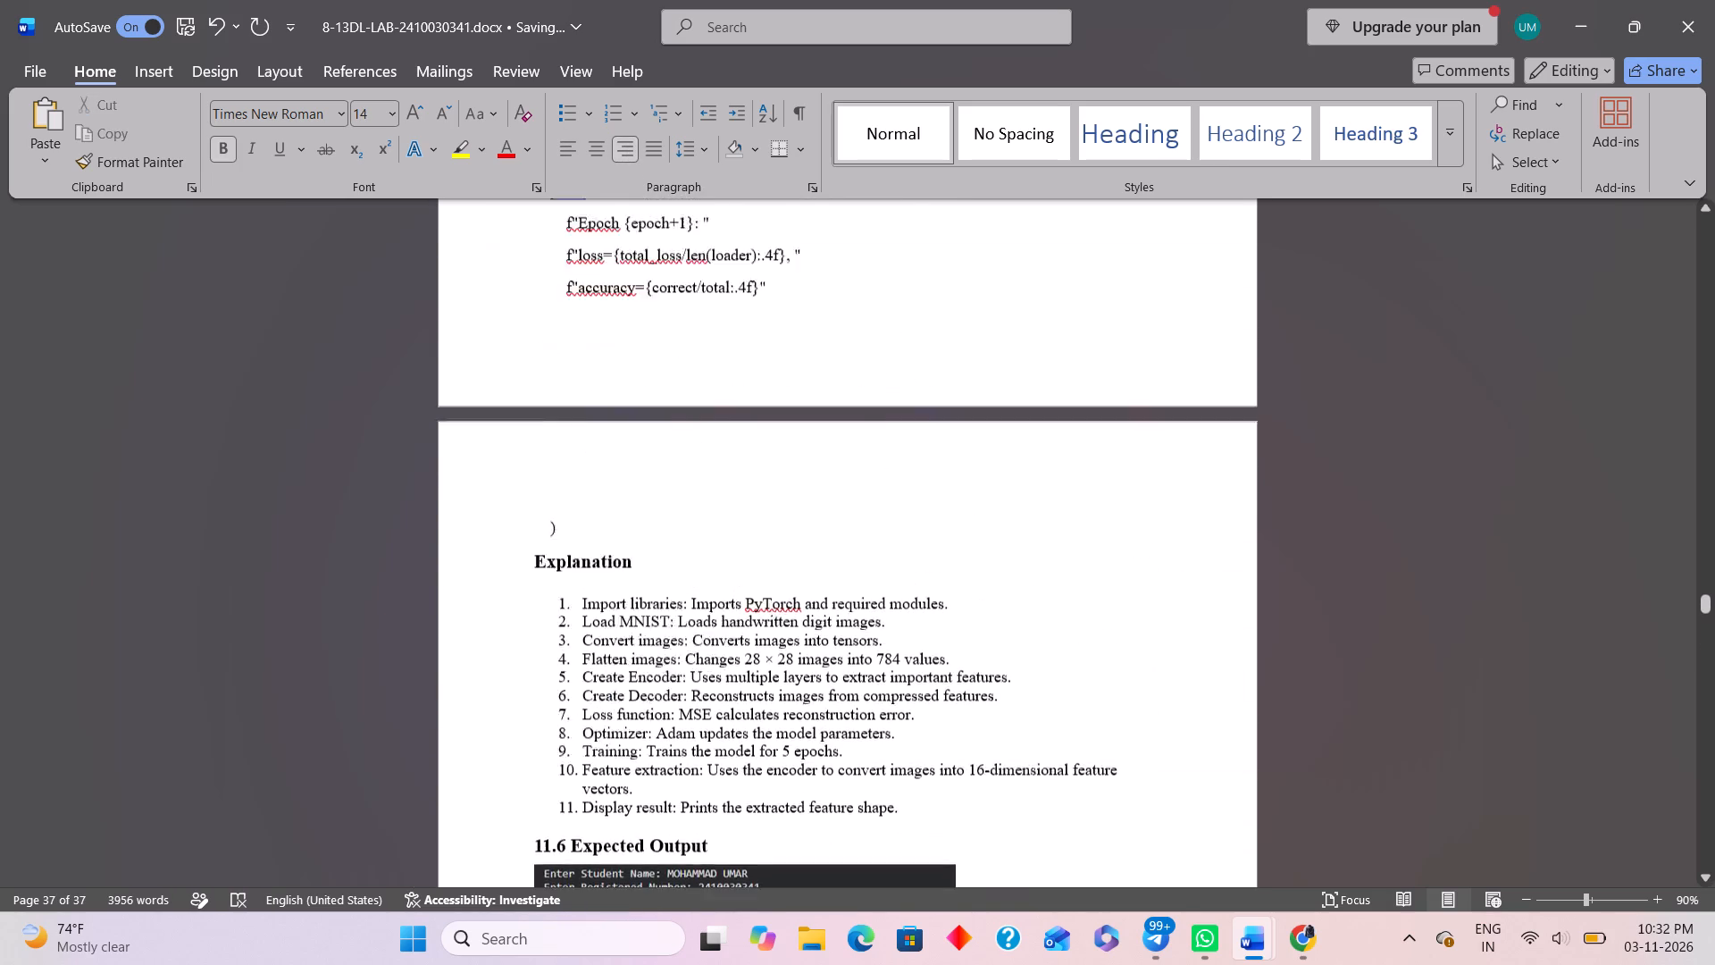
pyautogui.scroll(7, 973, 574)
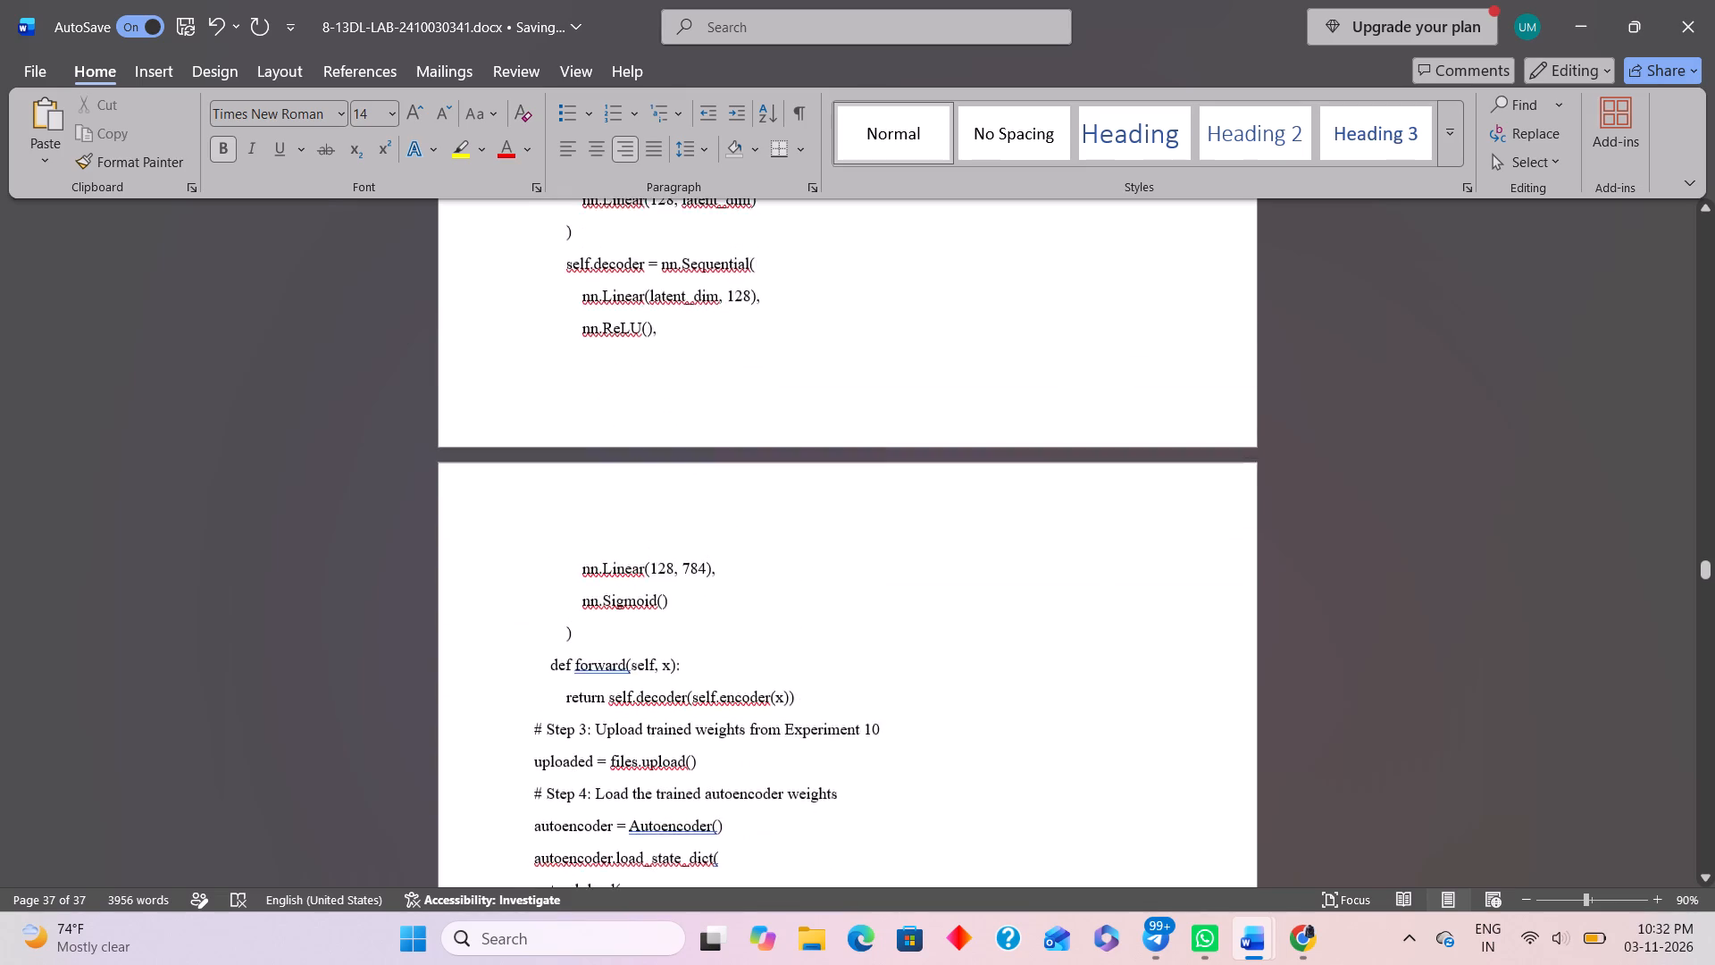
pyautogui.scroll(7, 973, 574)
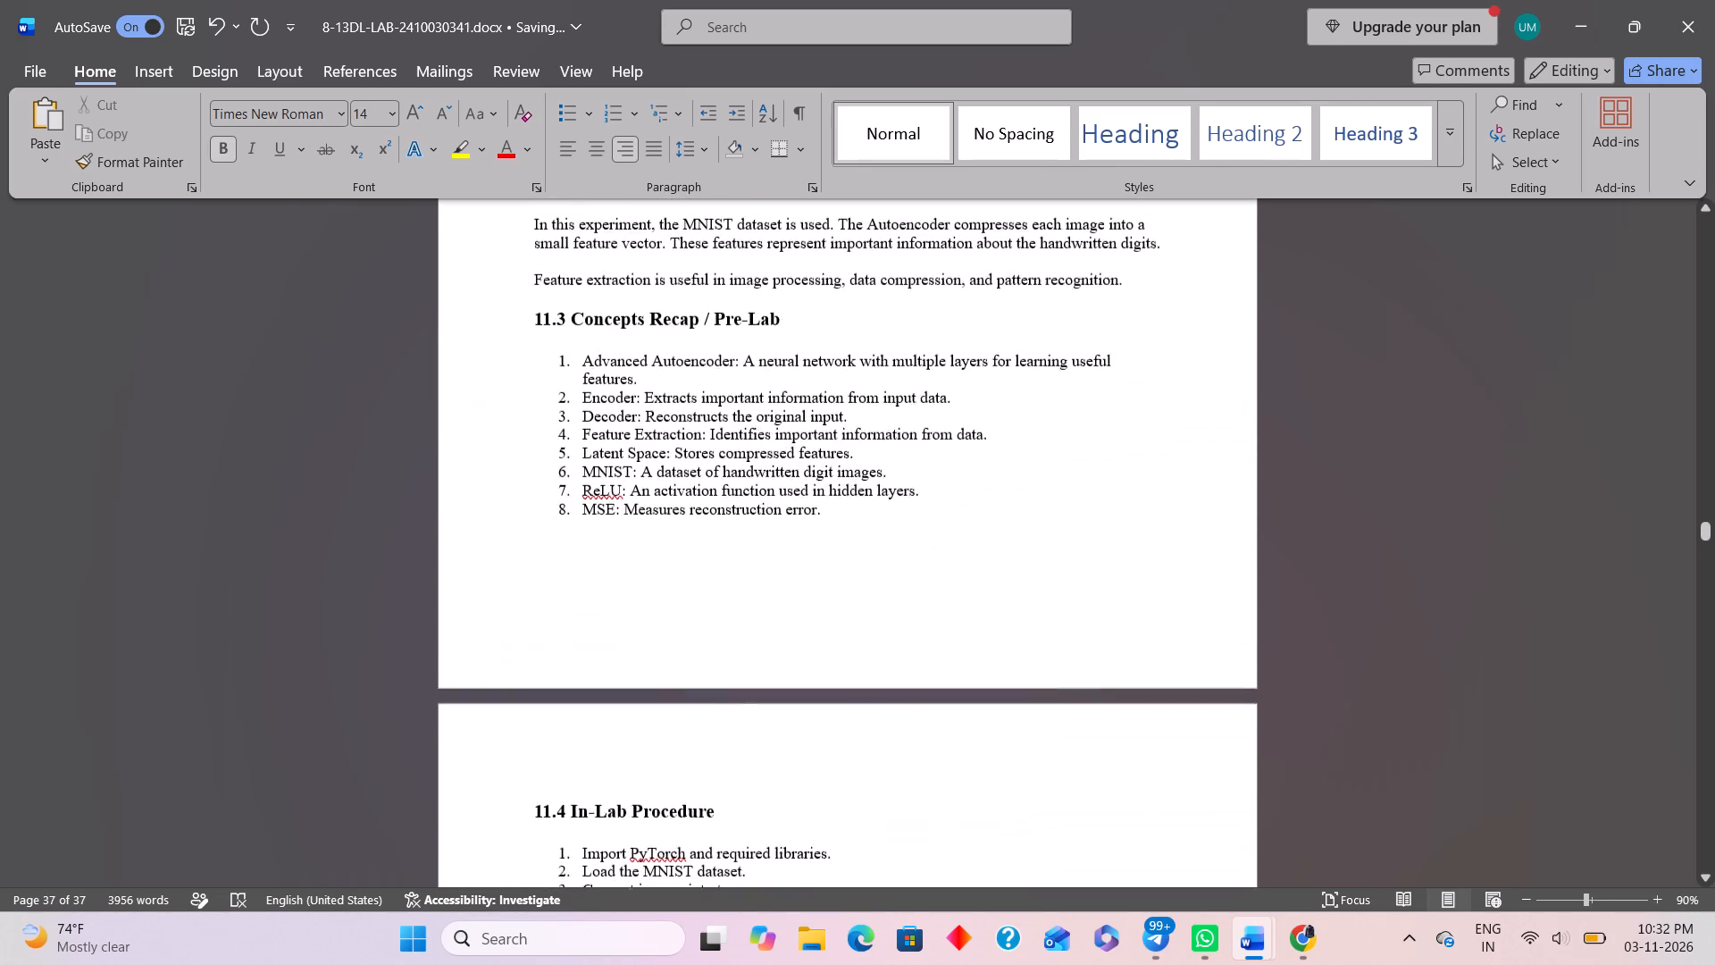
pyautogui.scroll(6, 973, 574)
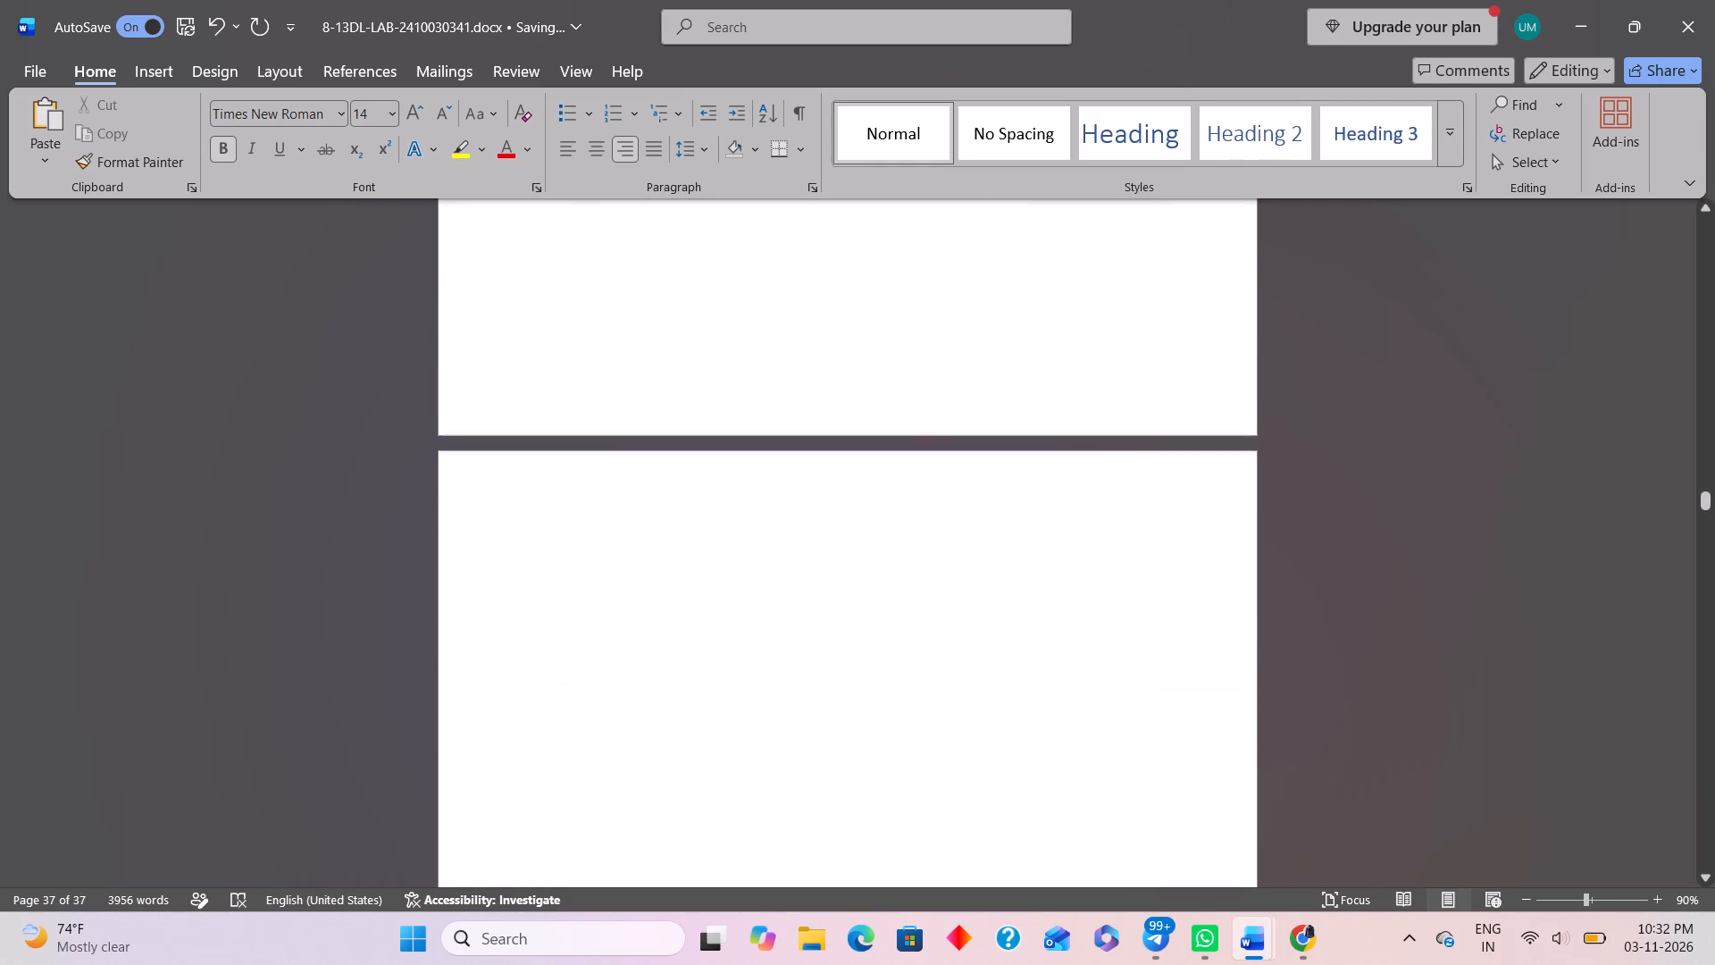
pyautogui.scroll(6, 973, 574)
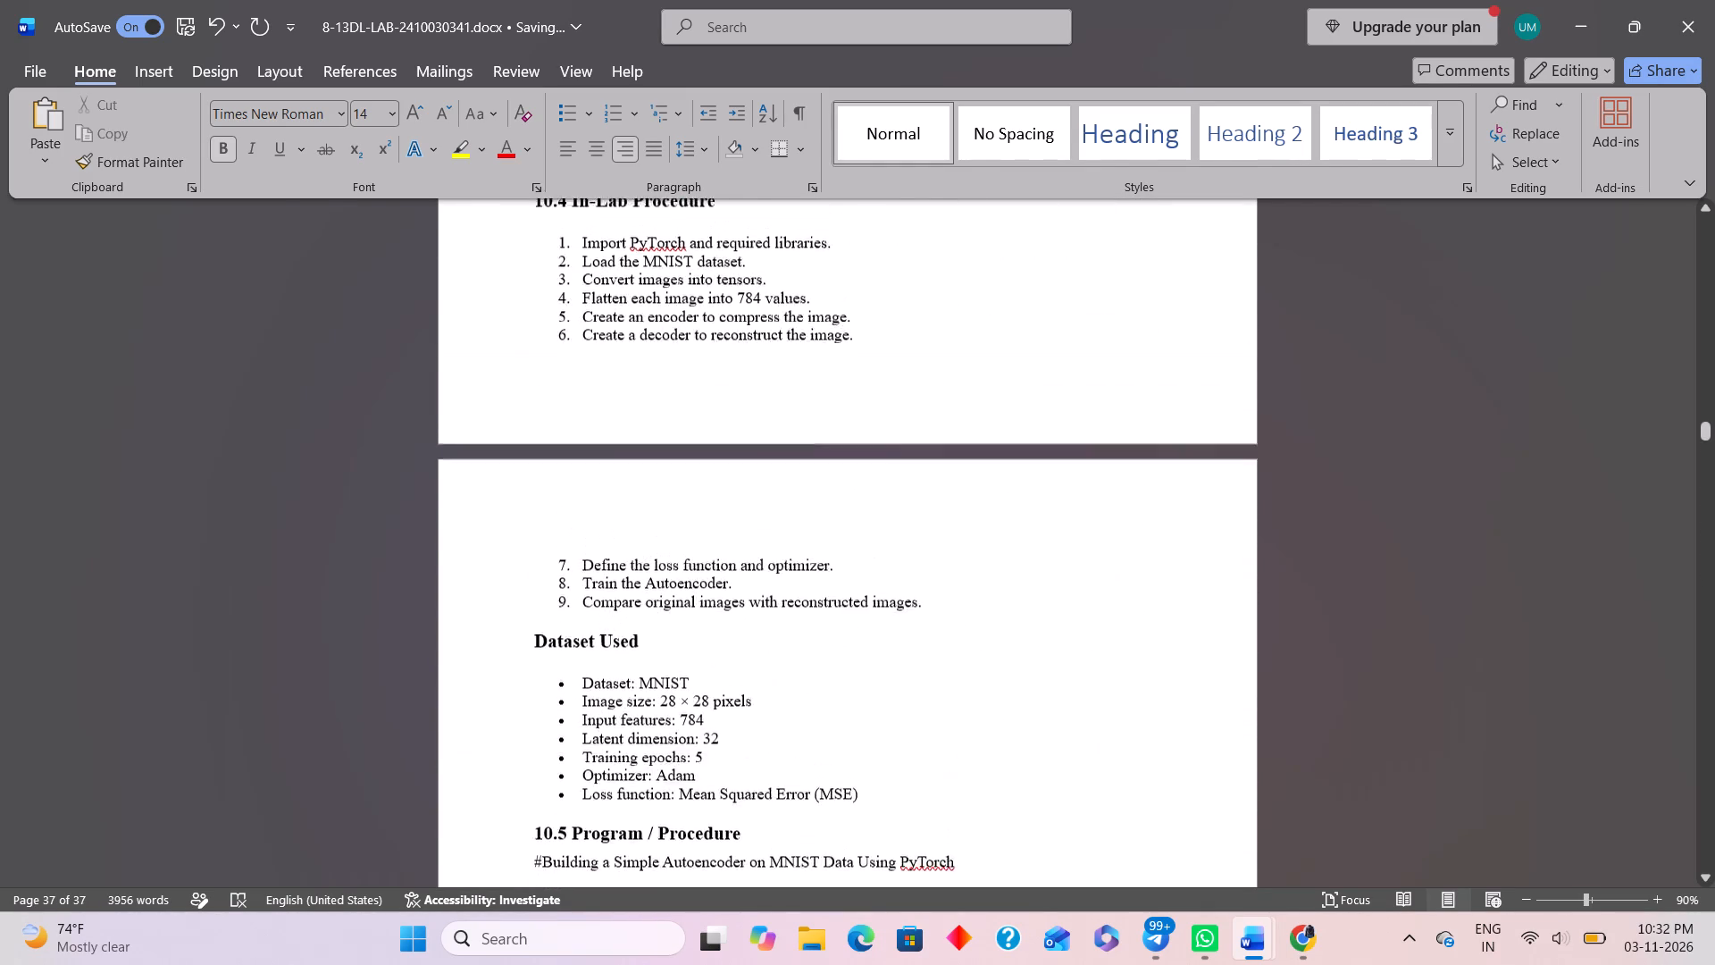
pyautogui.scroll(2, 973, 574)
pyautogui.scroll(-1, 973, 574)
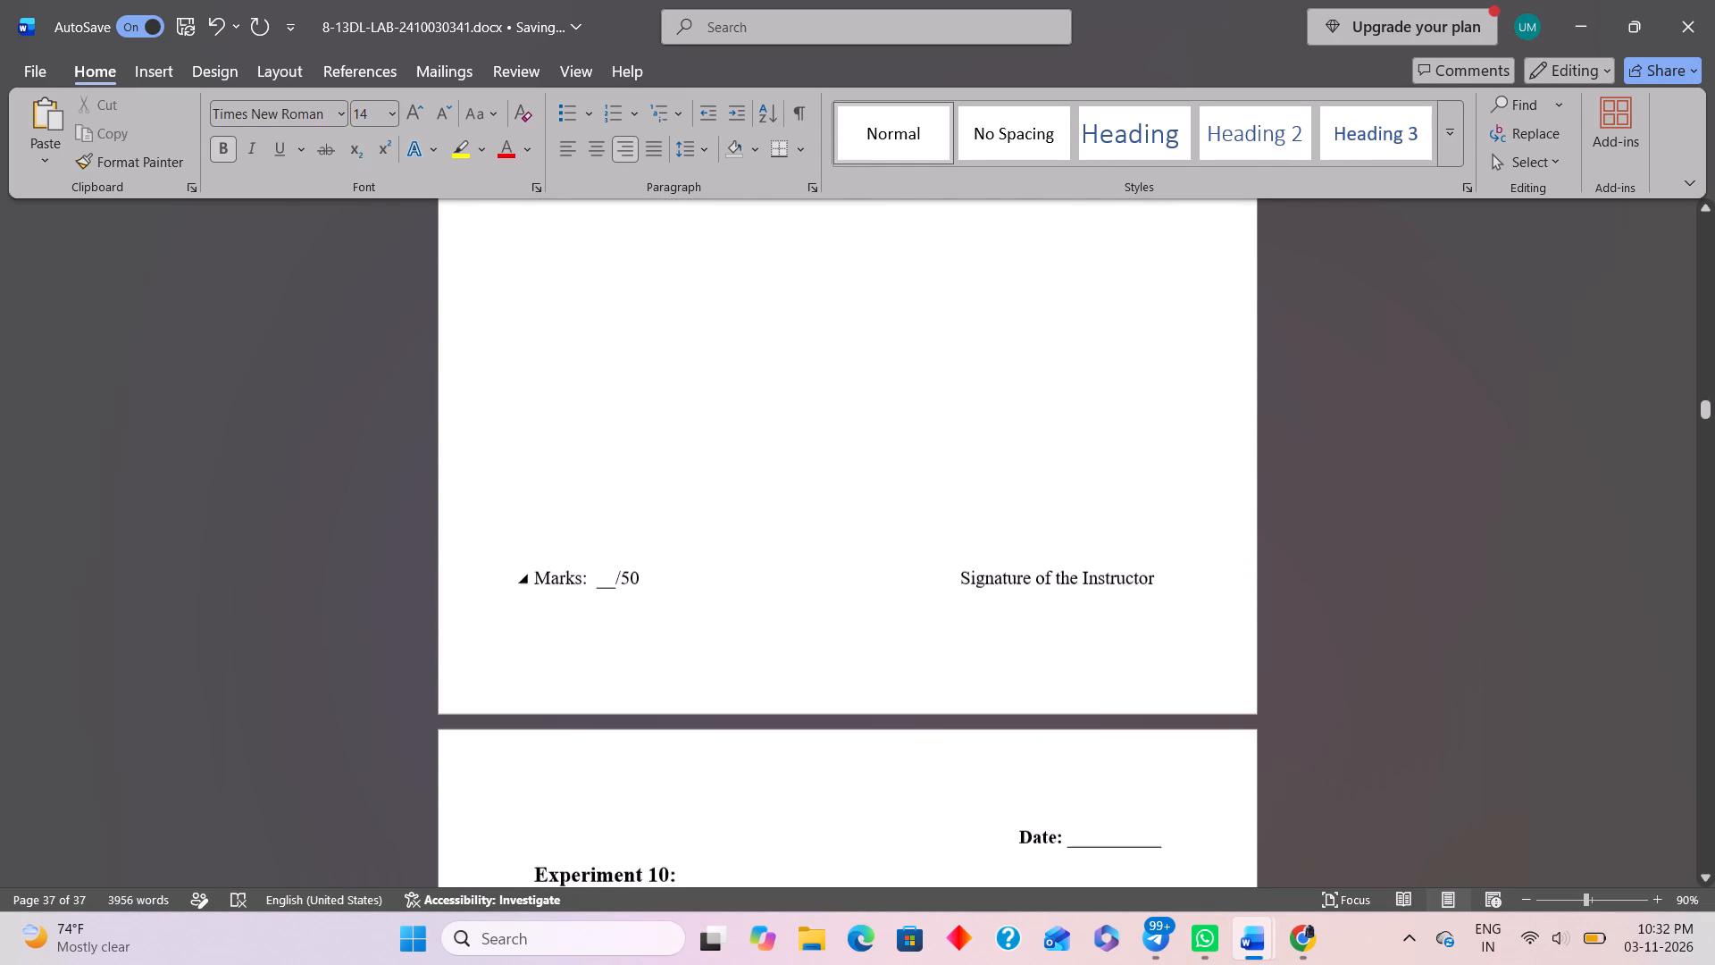
pyautogui.scroll(3, 973, 574)
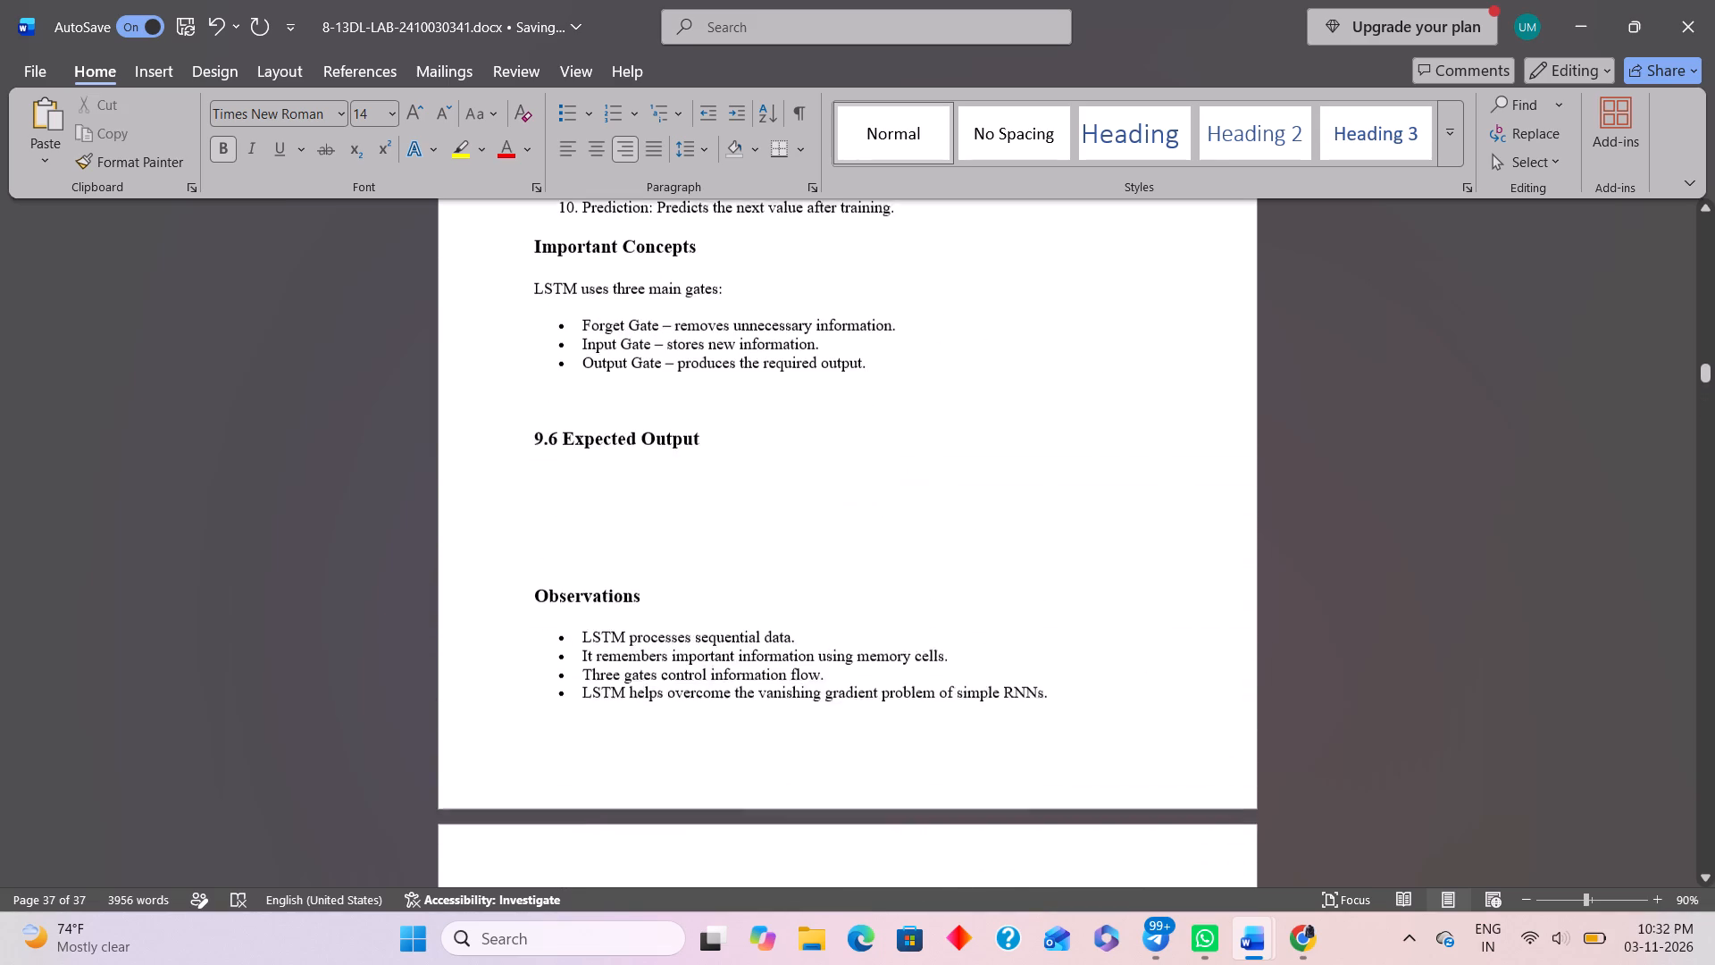
pyautogui.scroll(4, 973, 574)
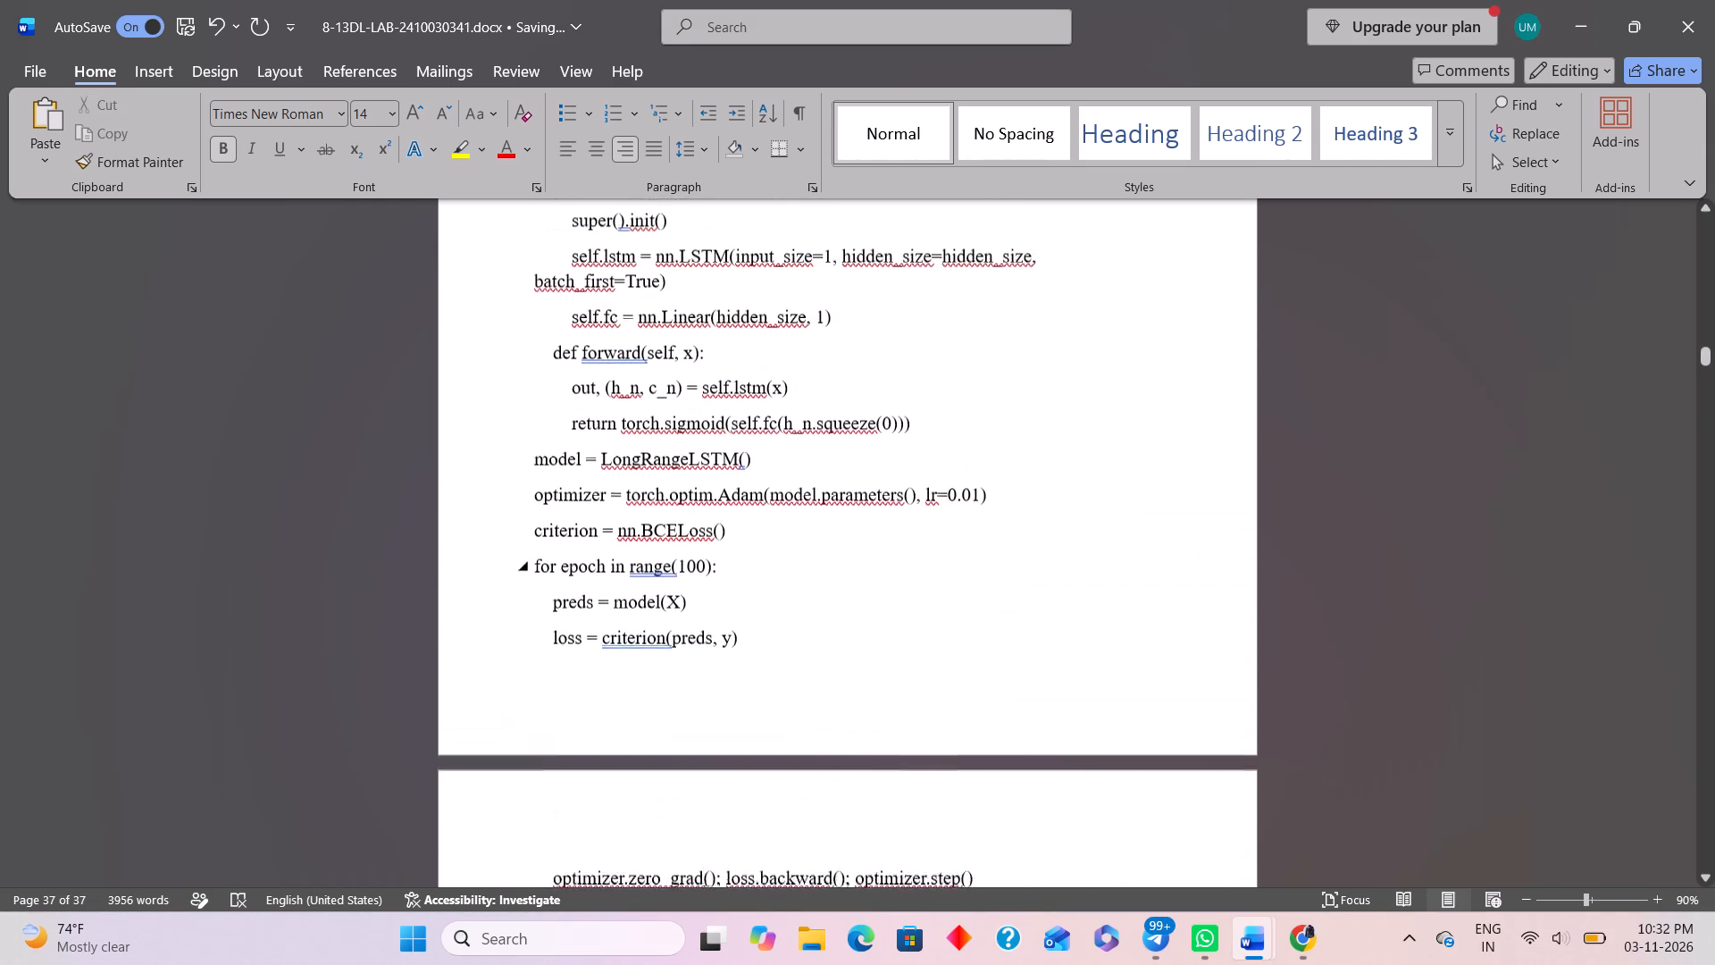
pyautogui.scroll(1, 973, 574)
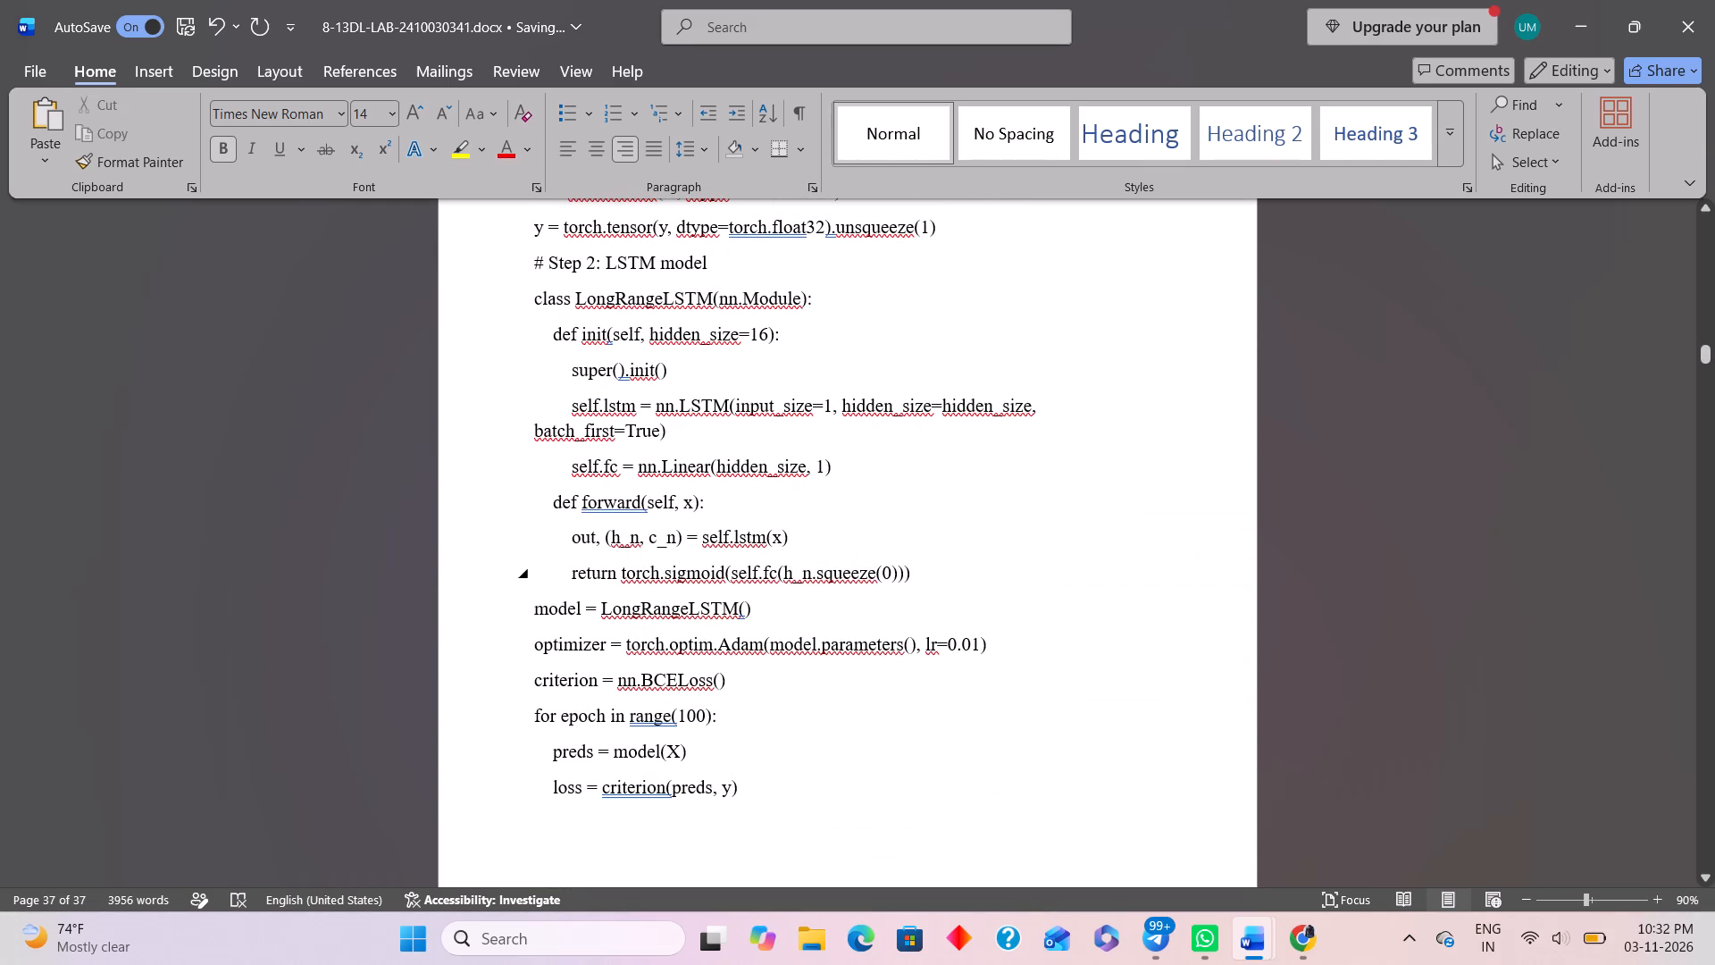
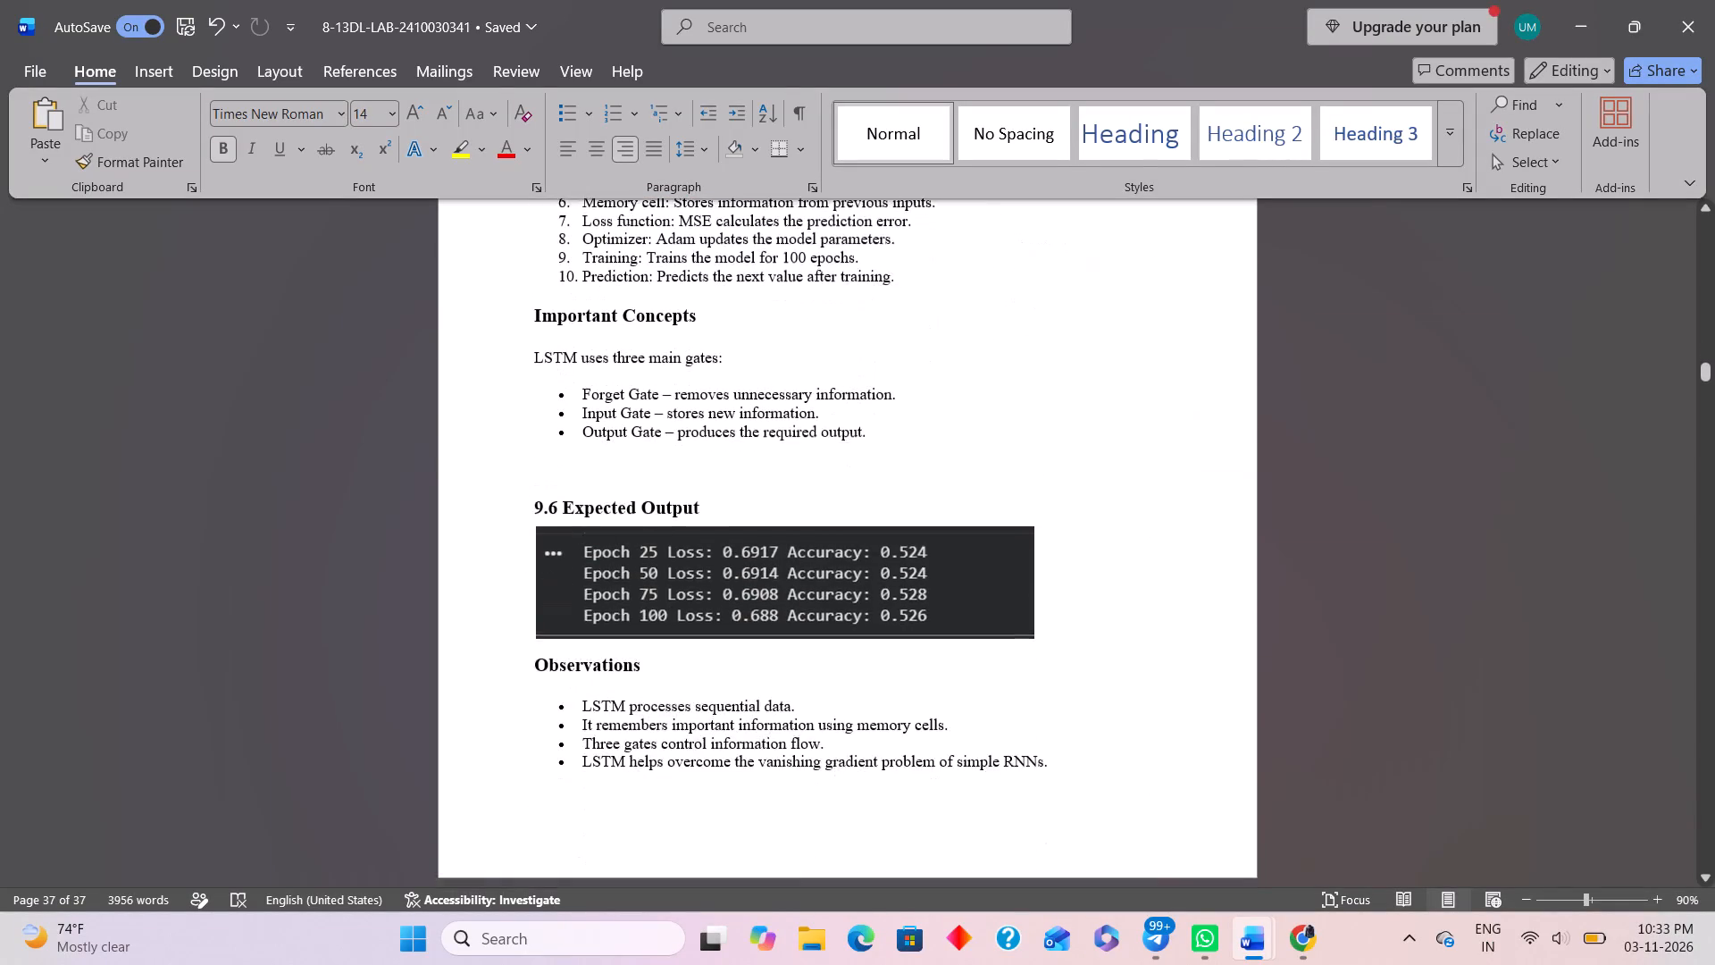
# Set the font size of Experiment 9's whole LSTM program code, from import torch through the final print line, to 12.
pyautogui.scroll(-1, 916, 617)
pyautogui.click(693, 510)
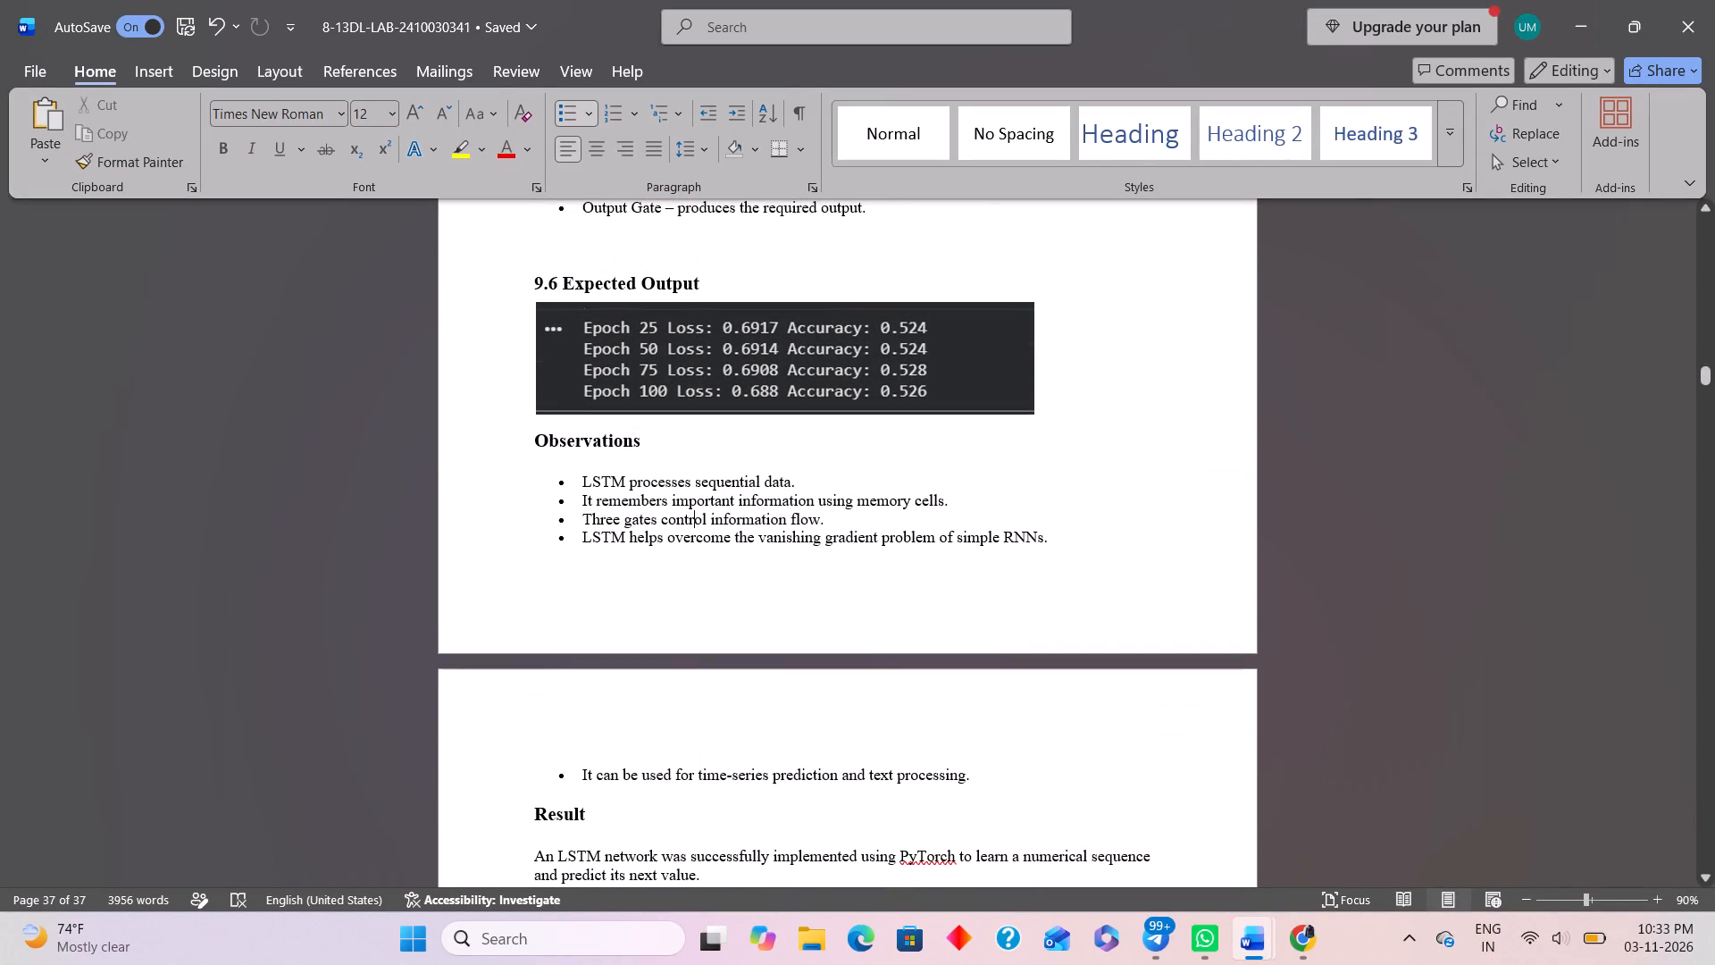
pyautogui.scroll(2, 693, 510)
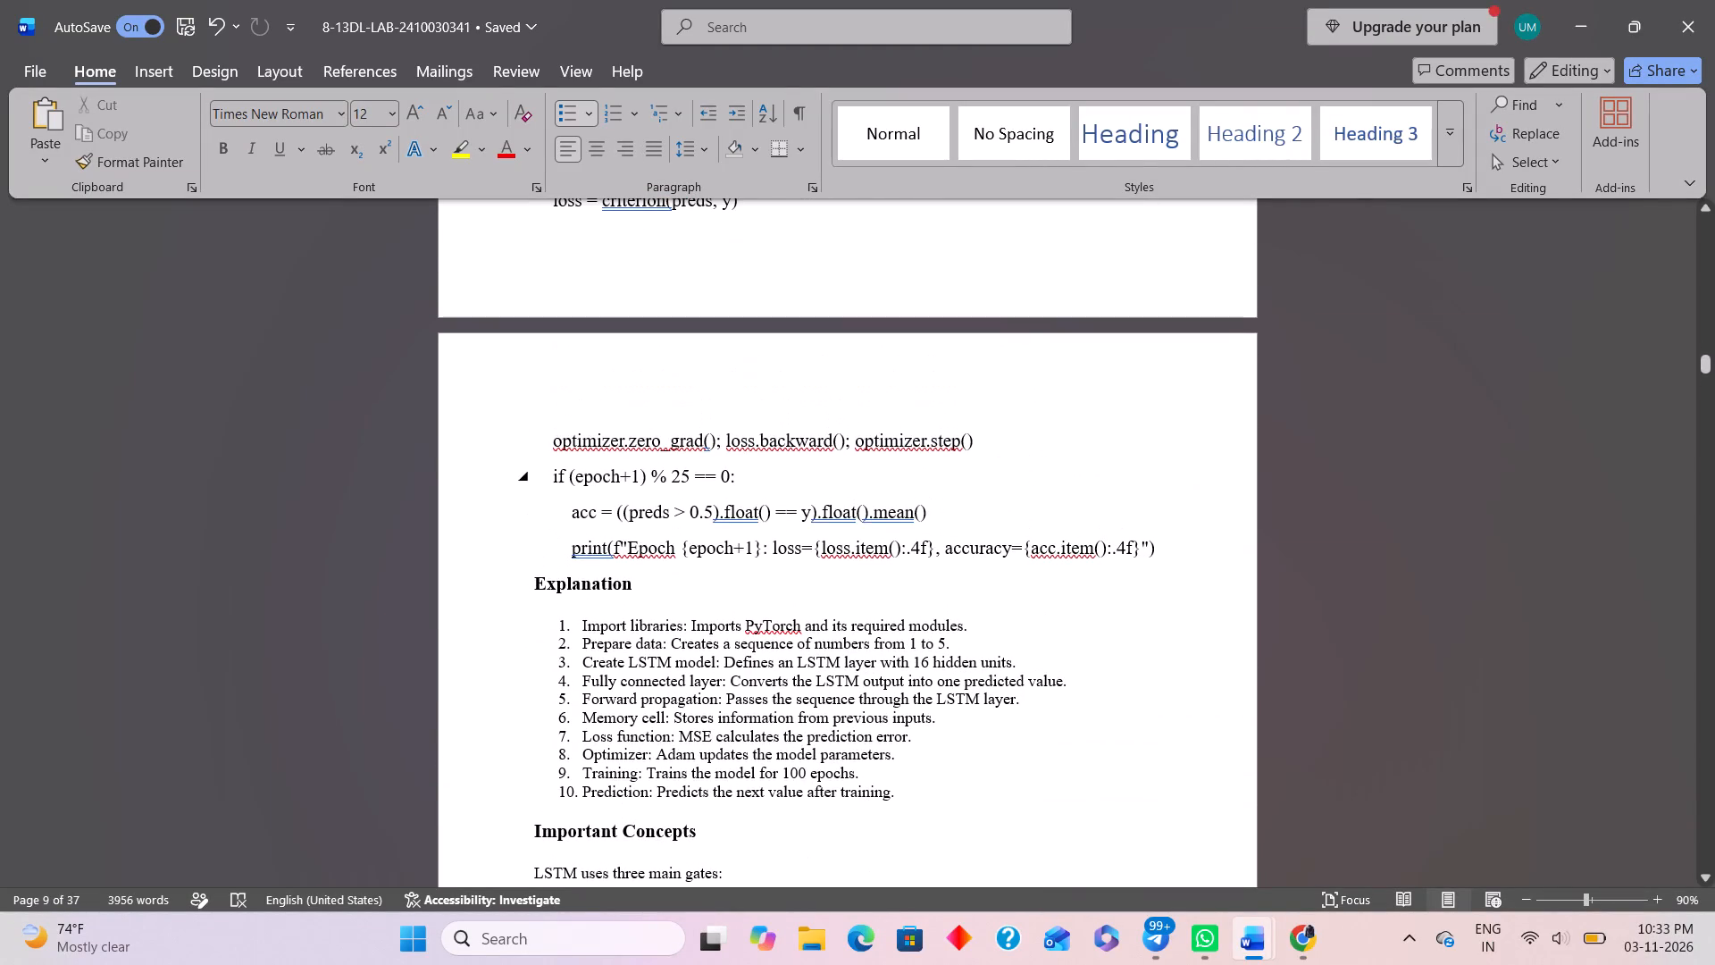
pyautogui.click(765, 443)
pyautogui.scroll(1, 765, 443)
pyautogui.click(1161, 598)
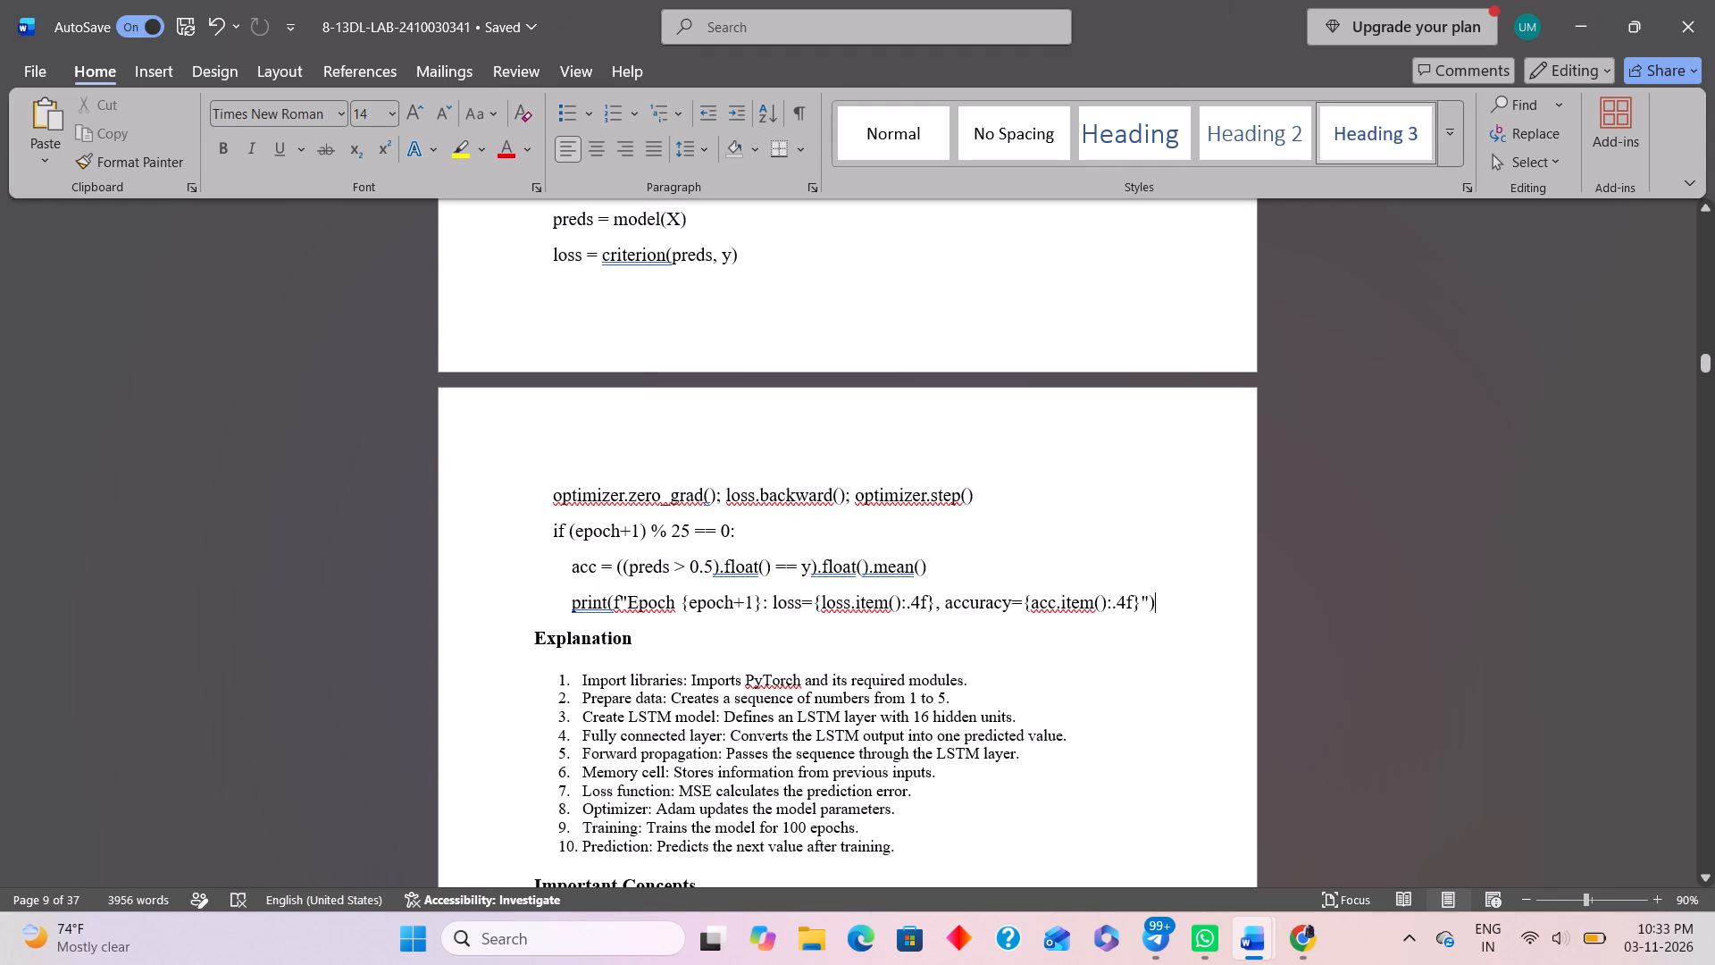
pyautogui.moveTo(1165, 595); pyautogui.dragTo(971, 498)
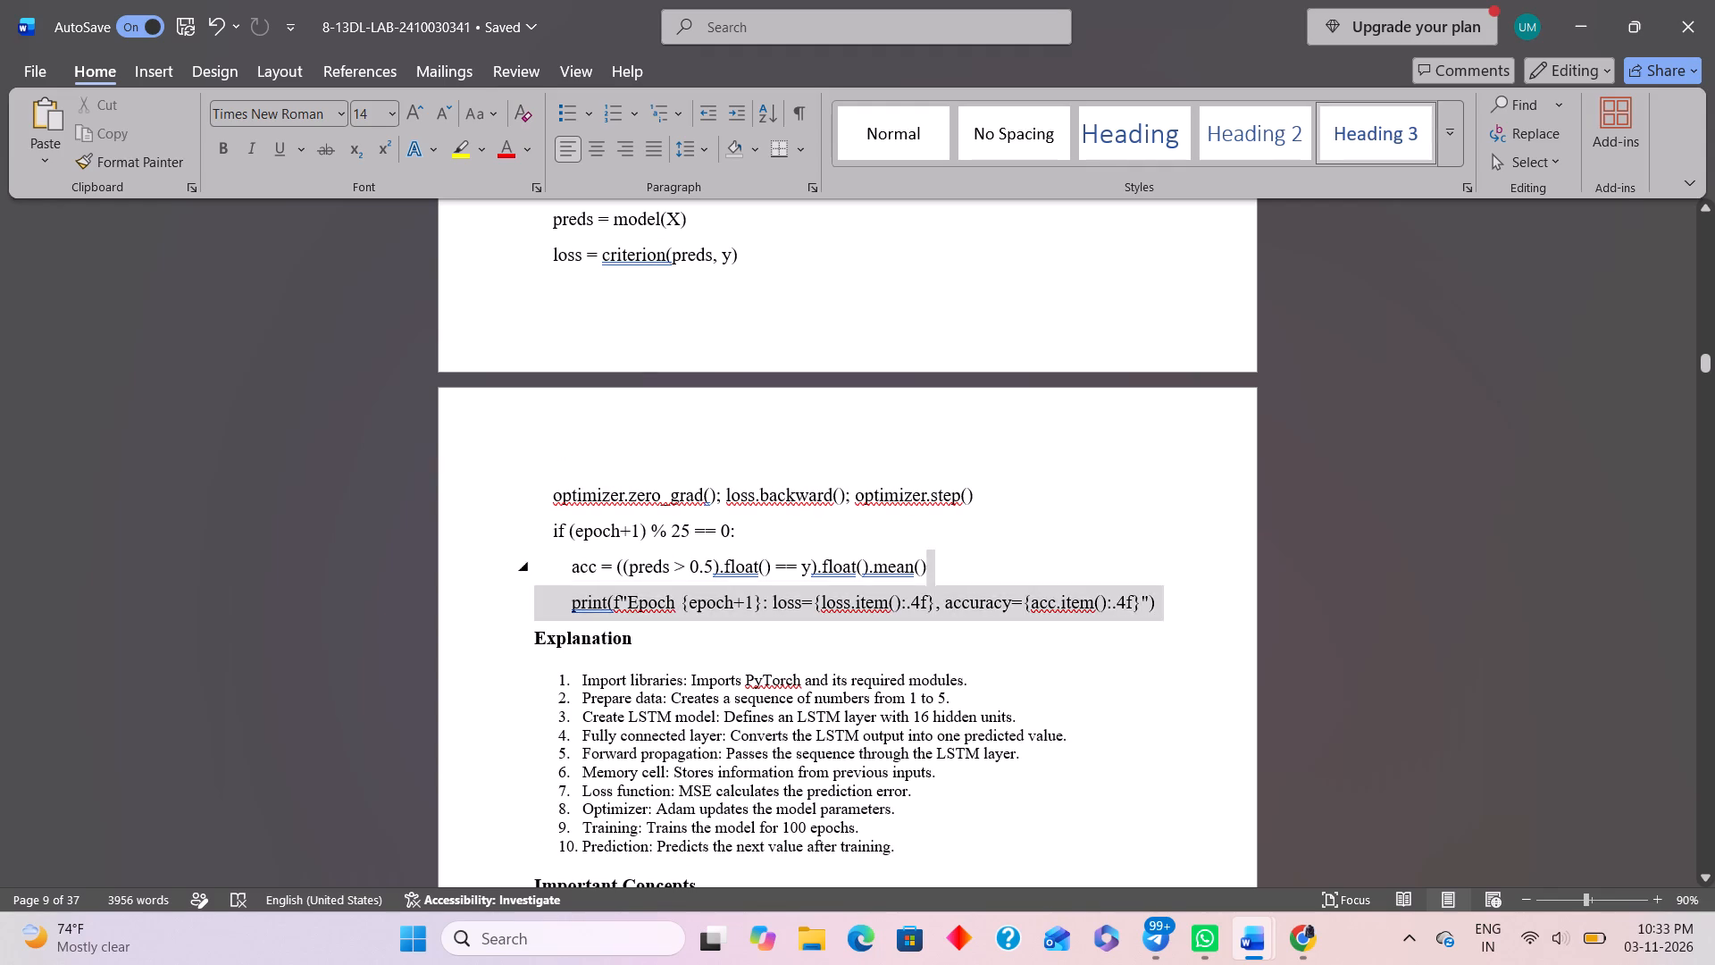
pyautogui.moveTo(971, 498); pyautogui.dragTo(715, 158)
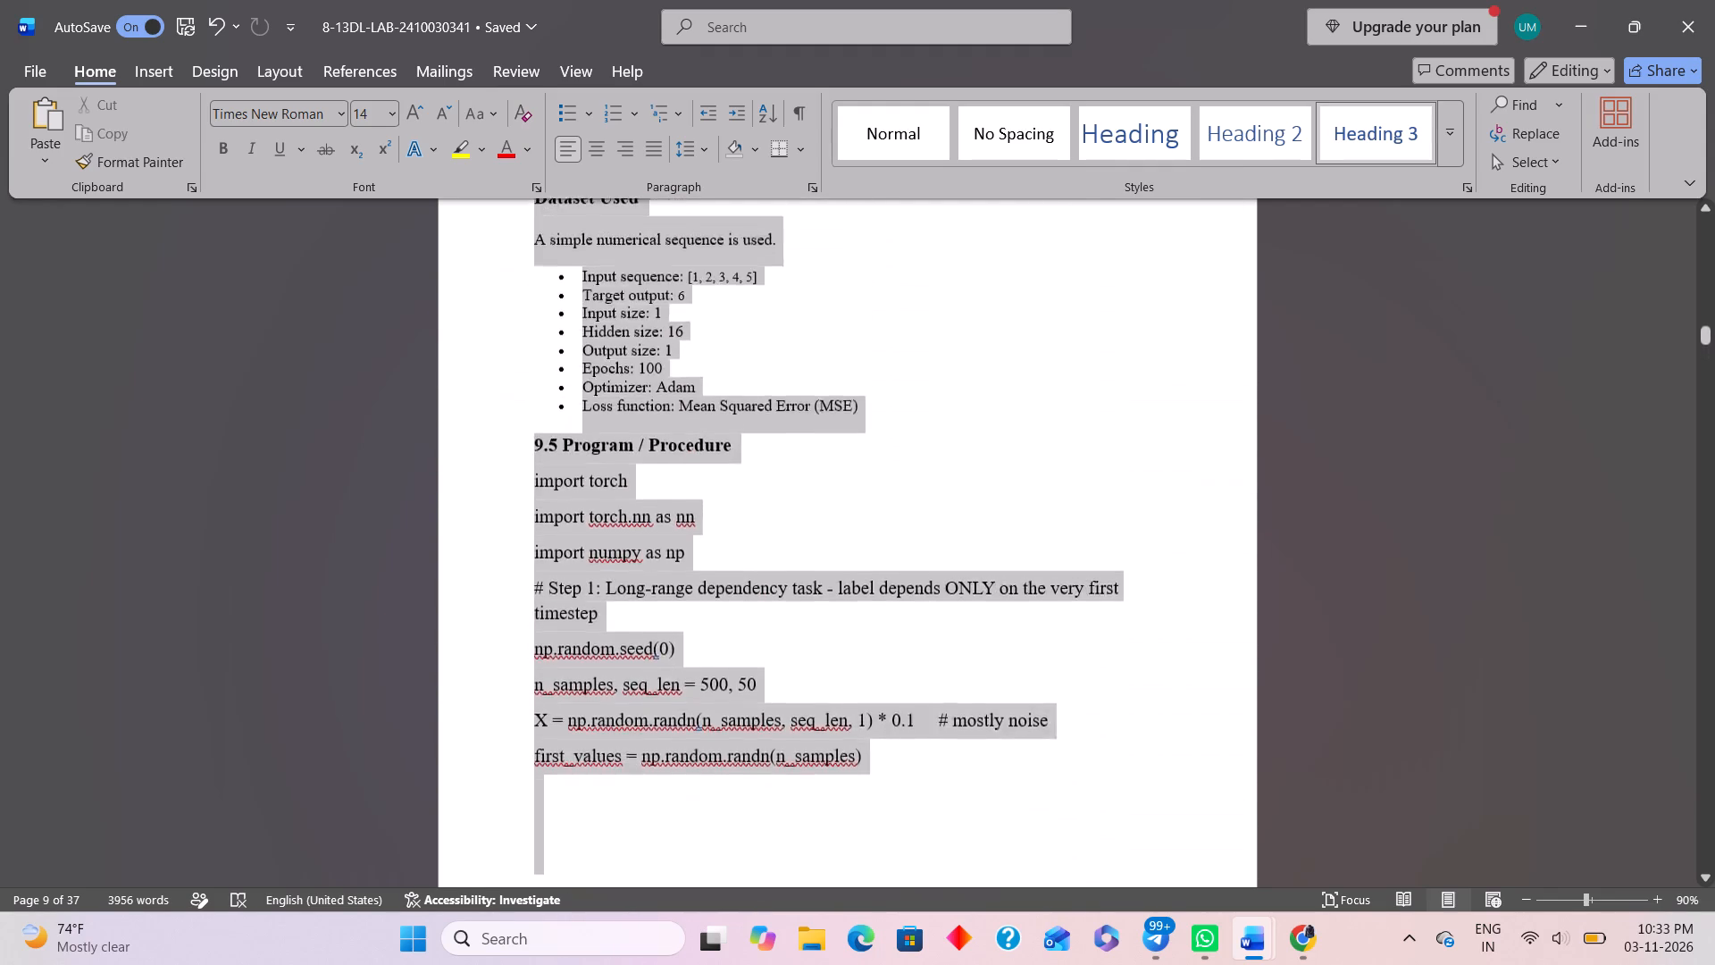
pyautogui.moveTo(715, 158); pyautogui.dragTo(765, 712)
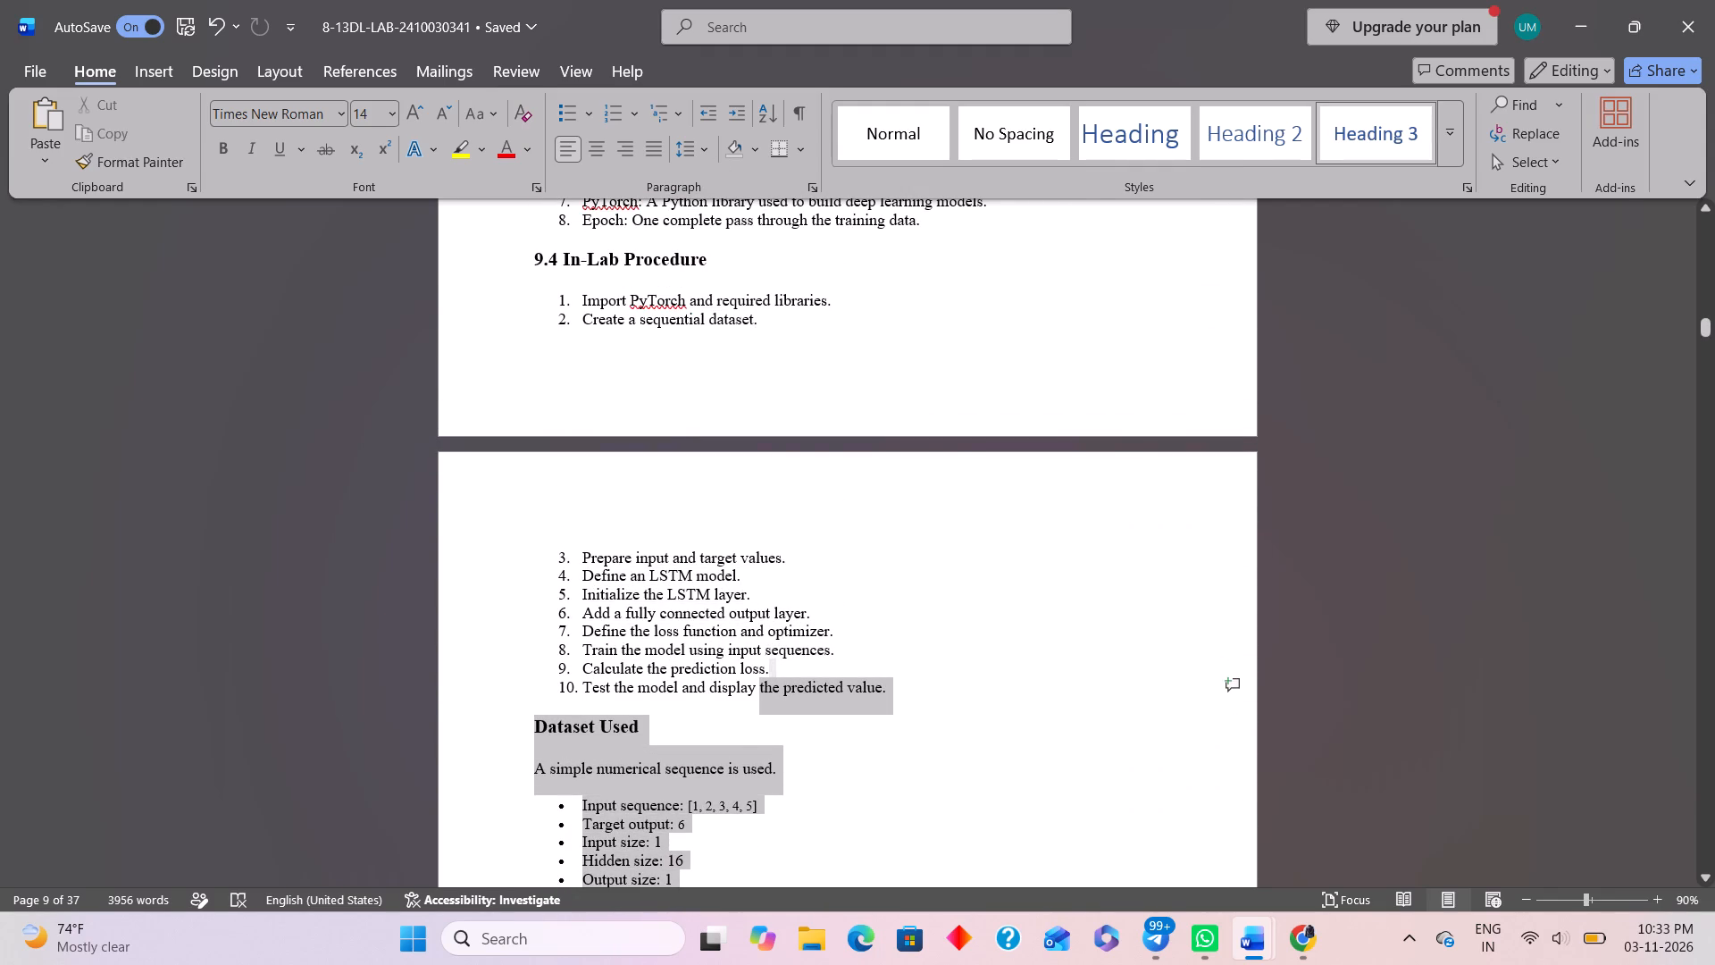
pyautogui.moveTo(765, 712); pyautogui.dragTo(613, 623)
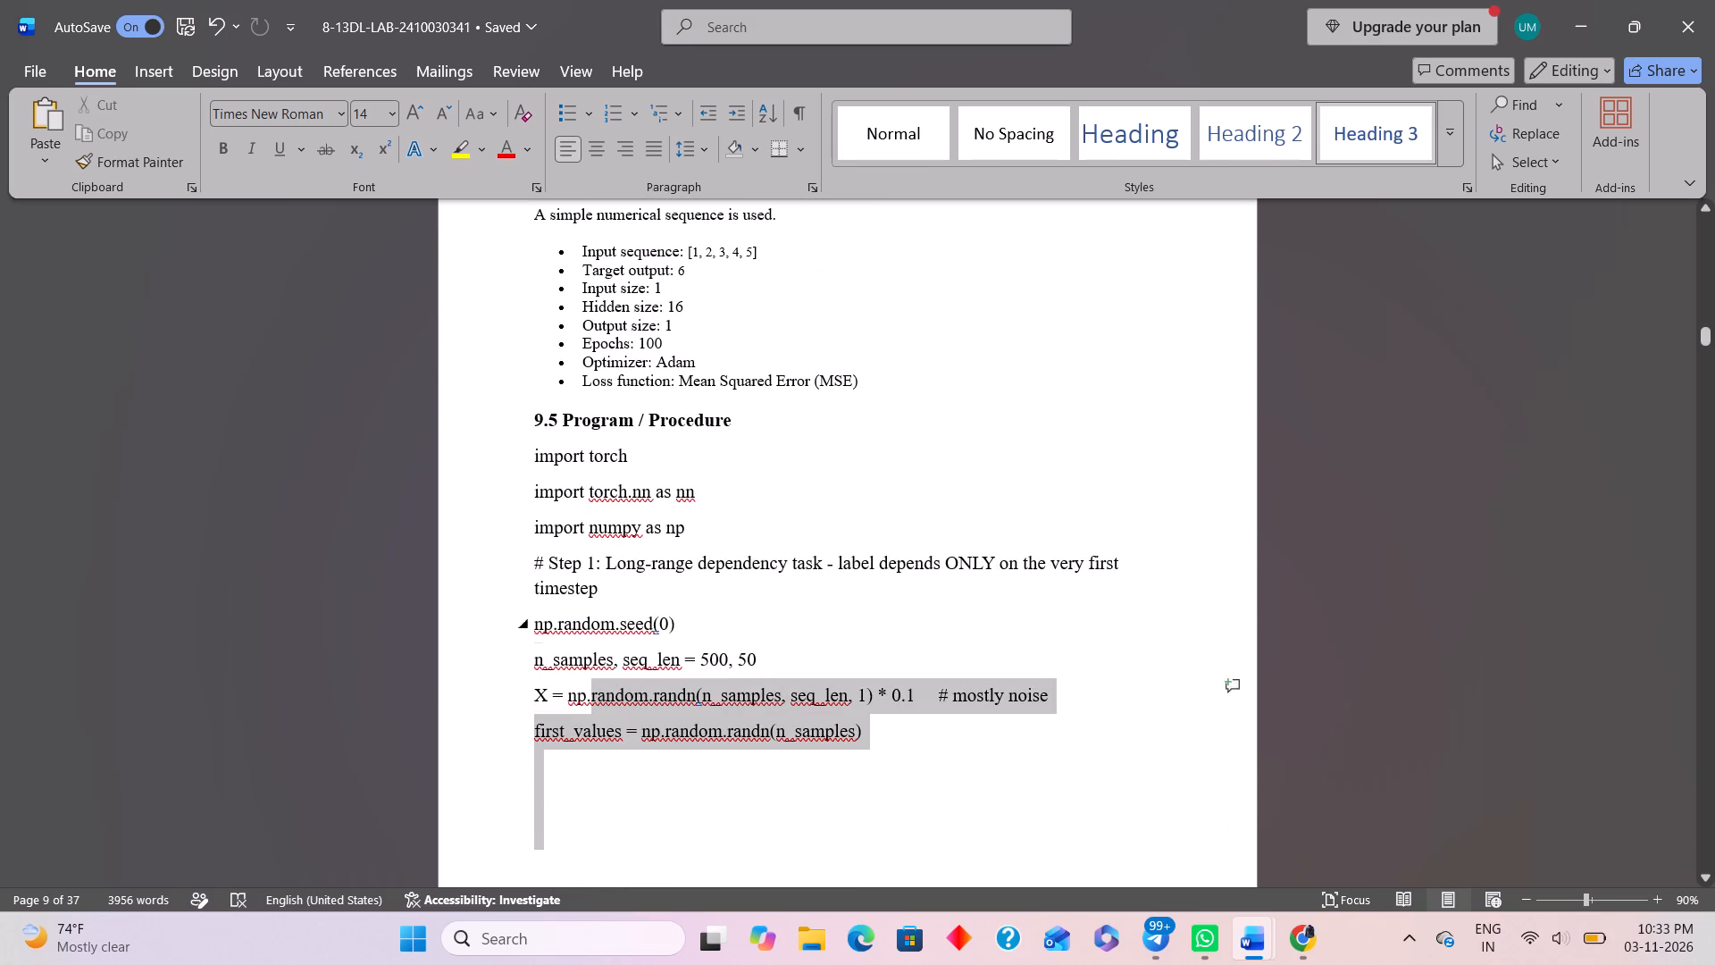
pyautogui.moveTo(613, 623); pyautogui.dragTo(539, 461)
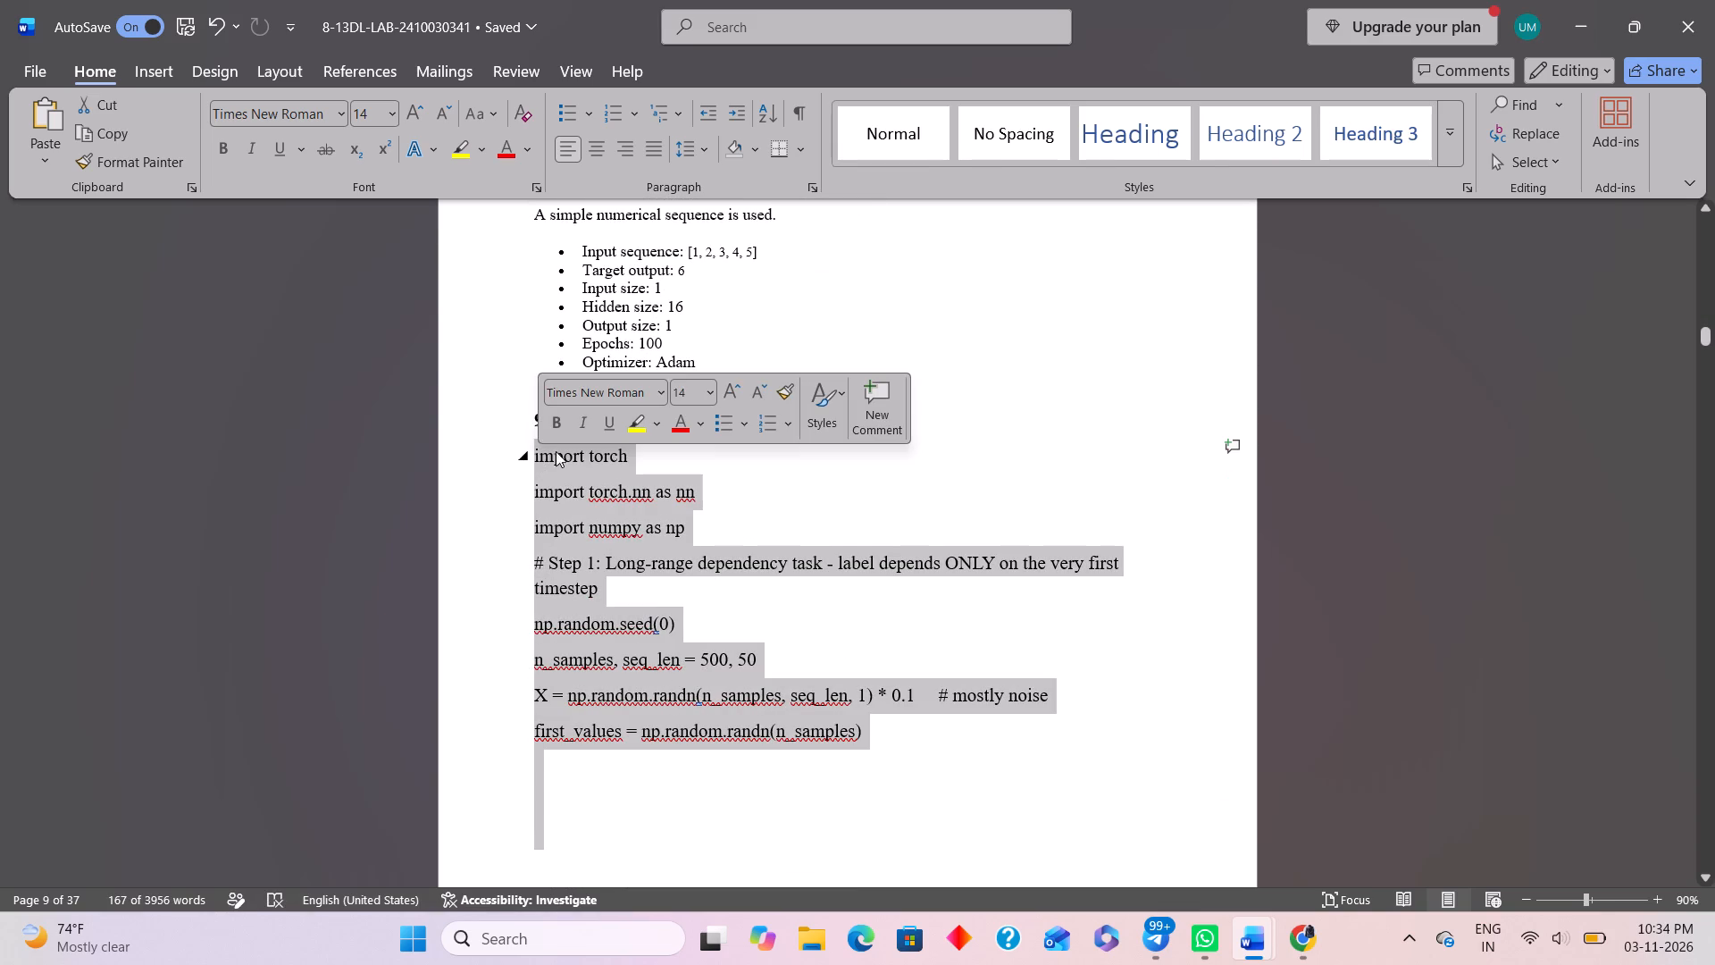
pyautogui.click(691, 387)
pyautogui.press('BackSpace')
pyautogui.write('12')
pyautogui.click(832, 675)
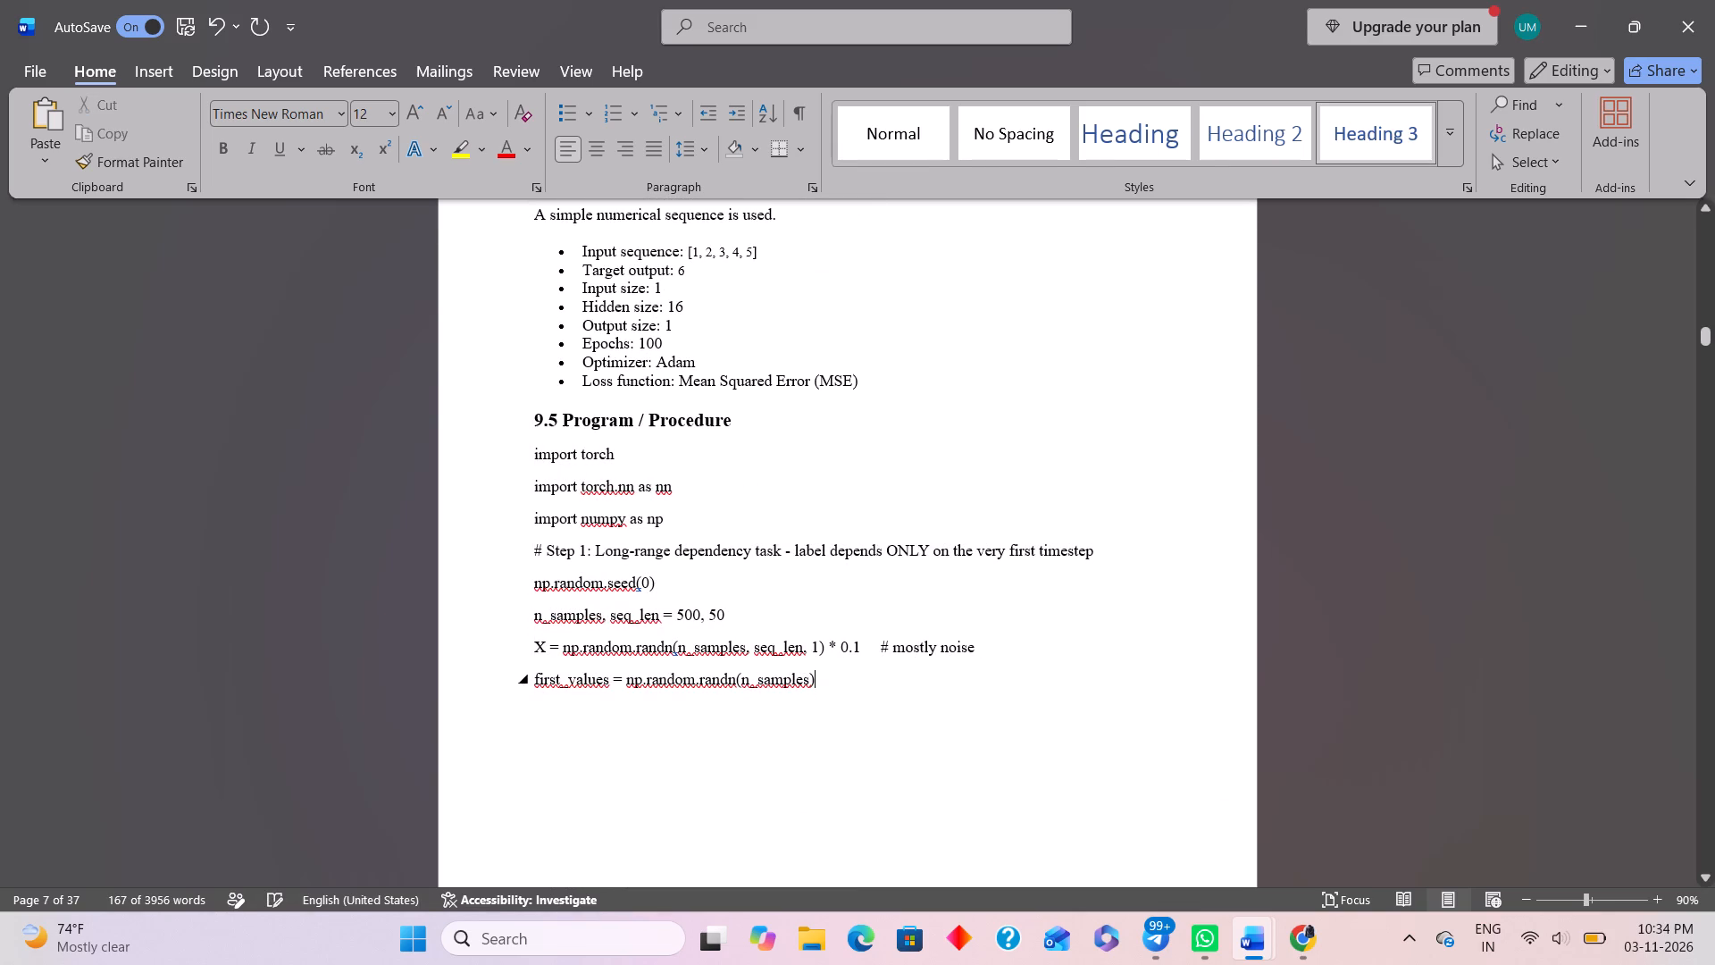
# Copy the three code lines from np.random.seed(0) to X = np.random.randn and paste them below the first_values line on the previous page.
pyautogui.scroll(-2, 734, 641)
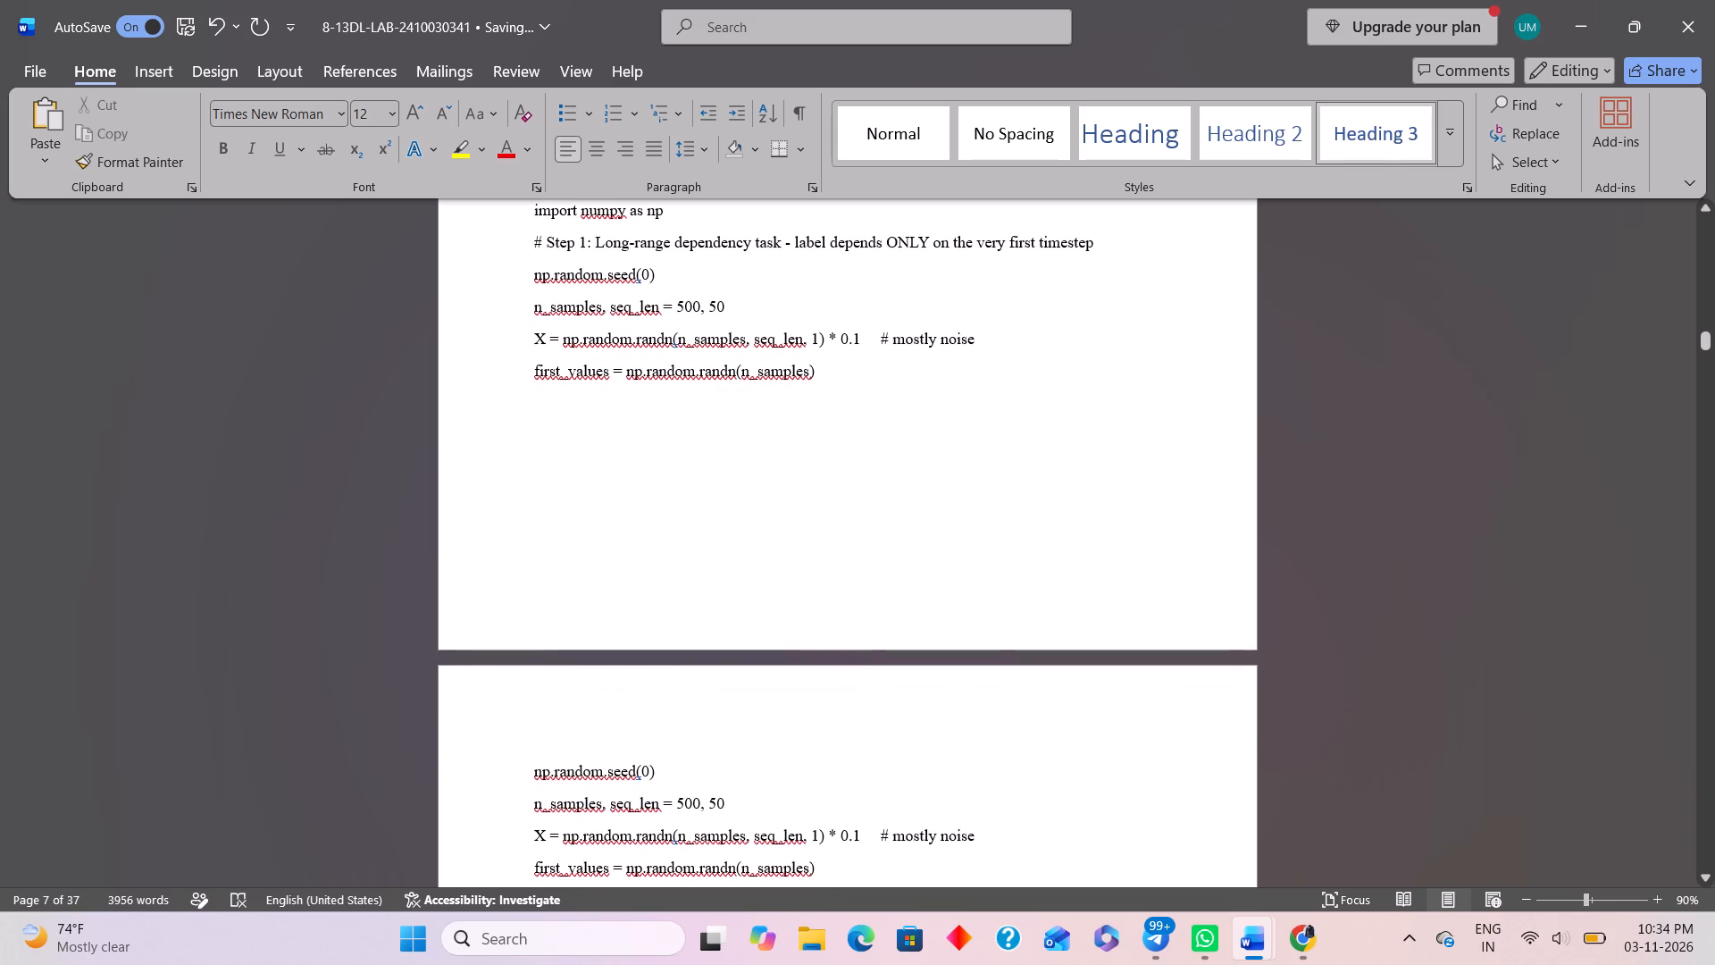
pyautogui.click(545, 721)
pyautogui.scroll(-1, 648, 796)
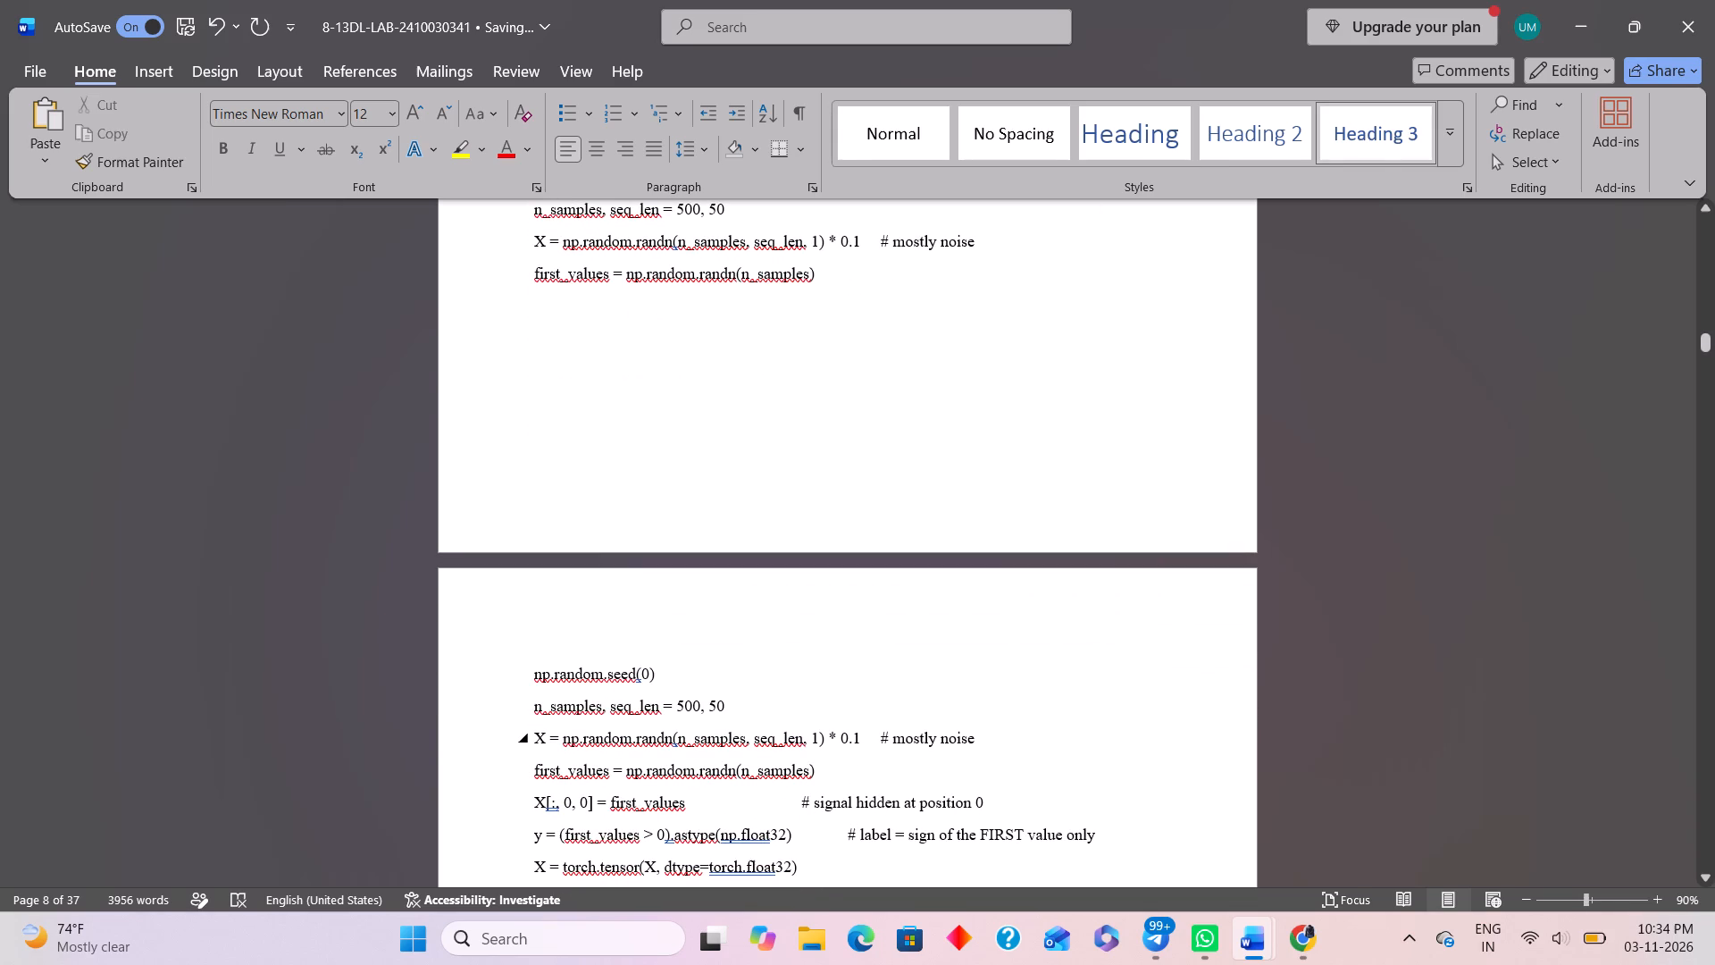
pyautogui.moveTo(983, 735); pyautogui.dragTo(524, 682)
pyautogui.hotkey('ctrl', 'c')
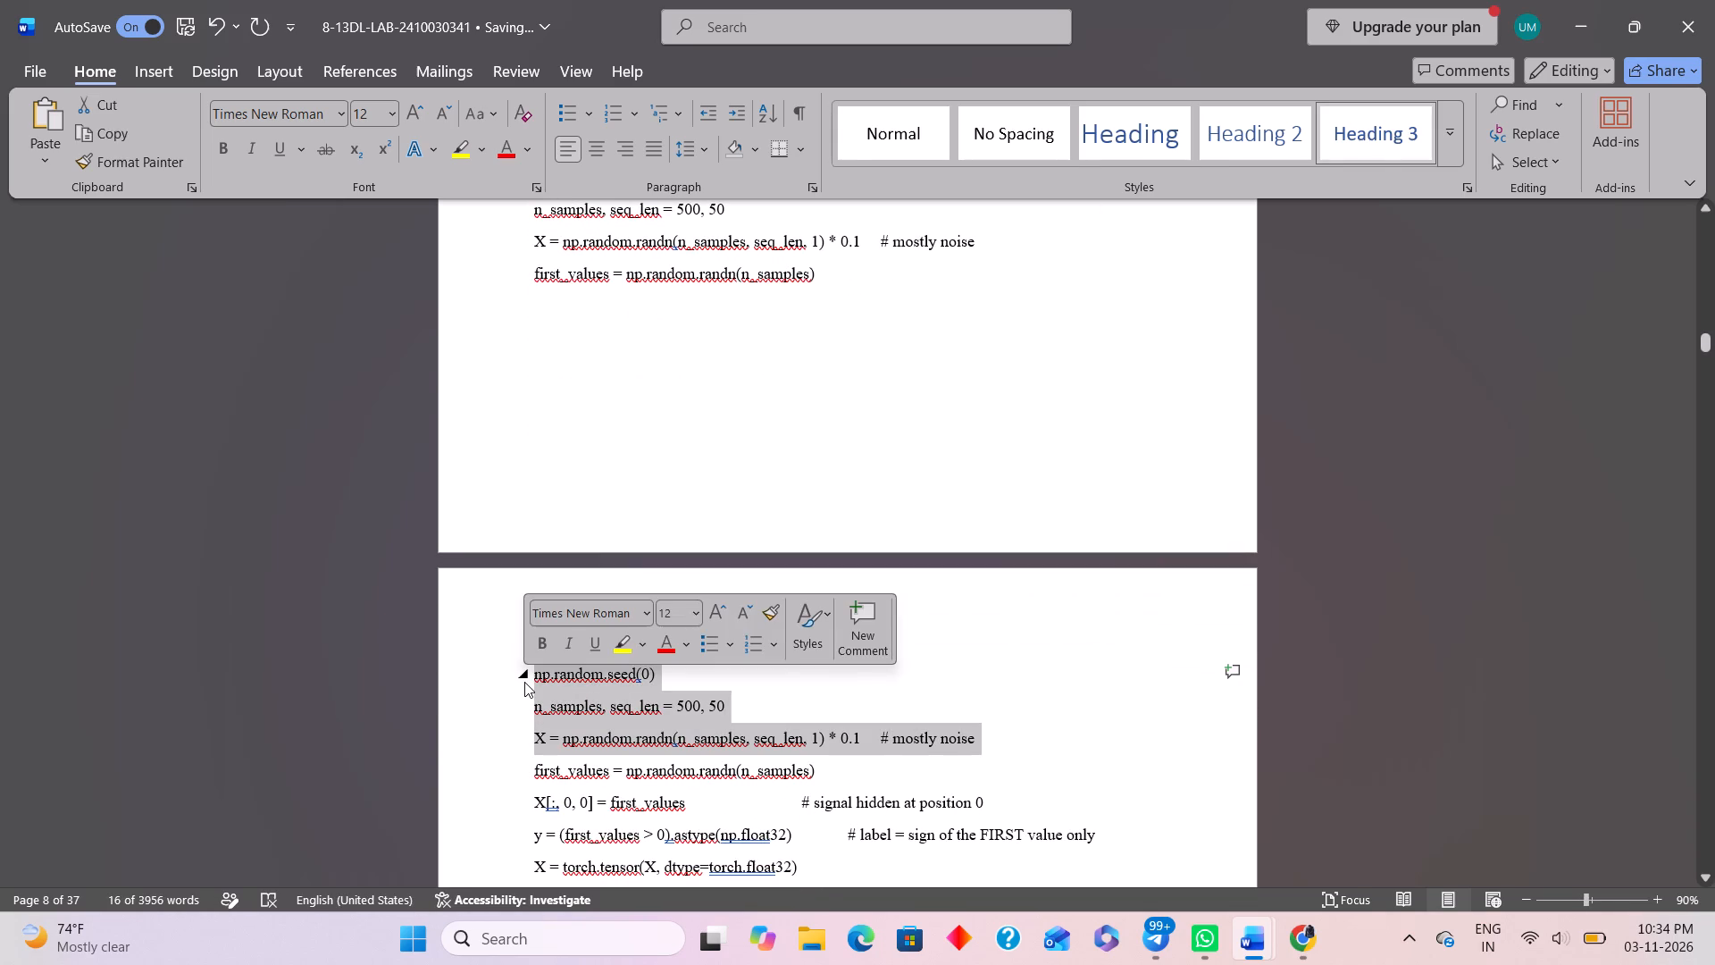
pyautogui.click(836, 278)
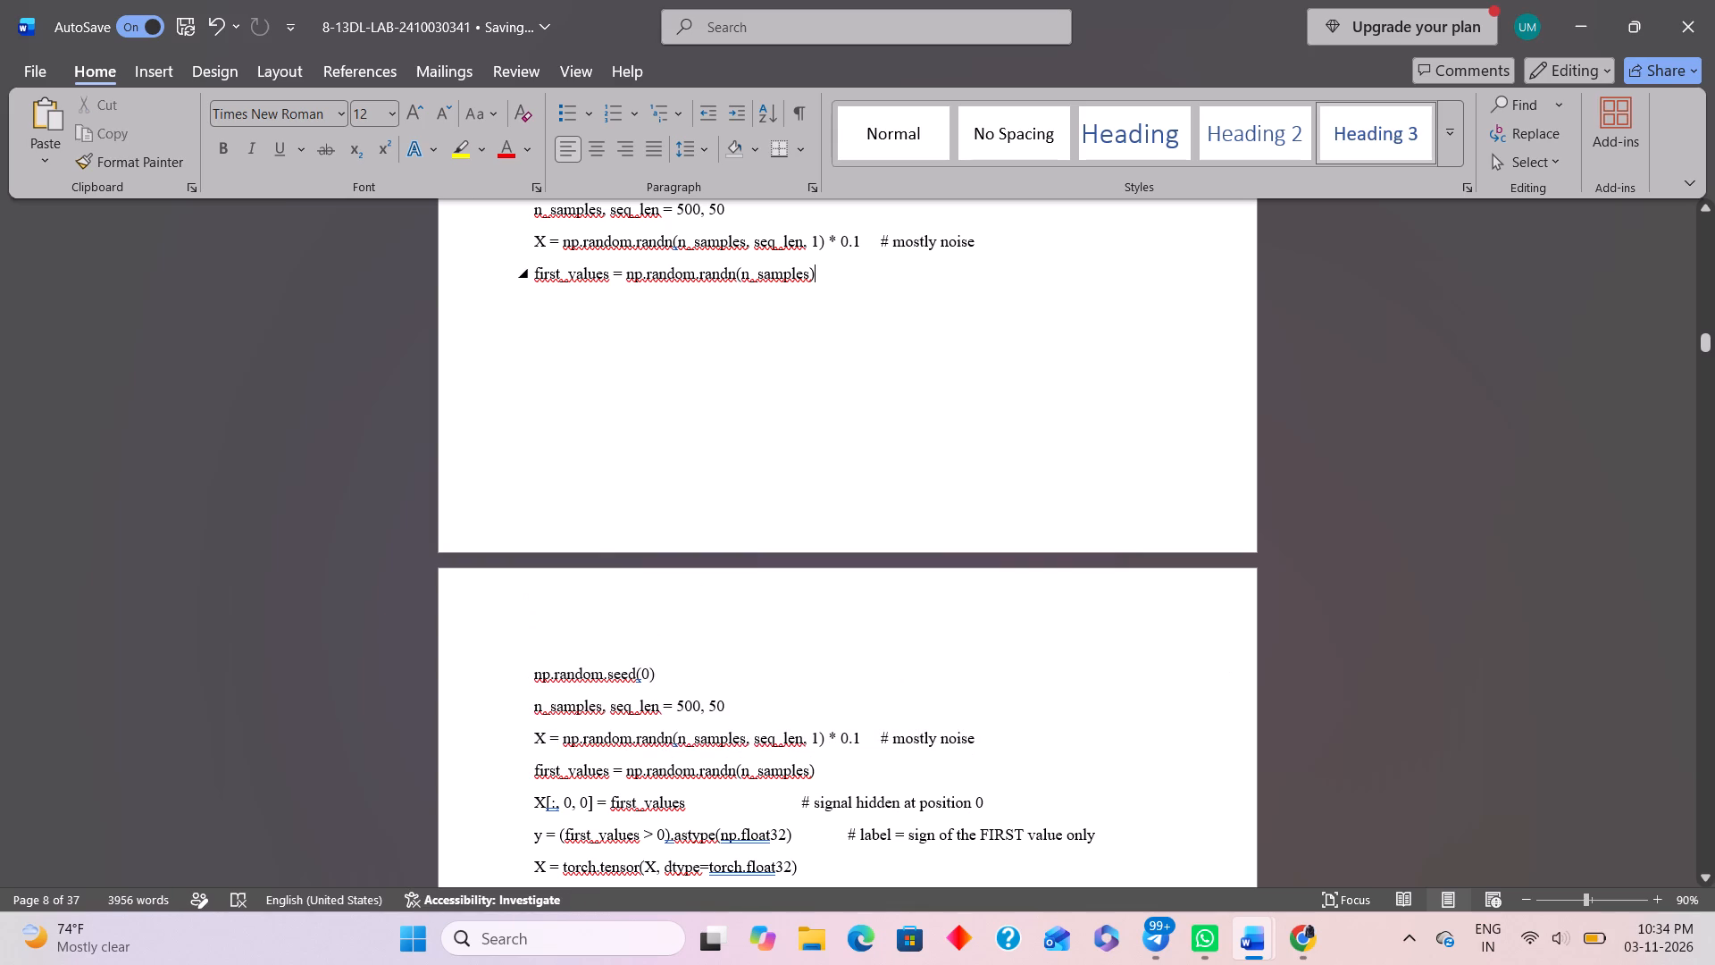
pyautogui.press('Return')
pyautogui.hotkey('ctrl', 'v')
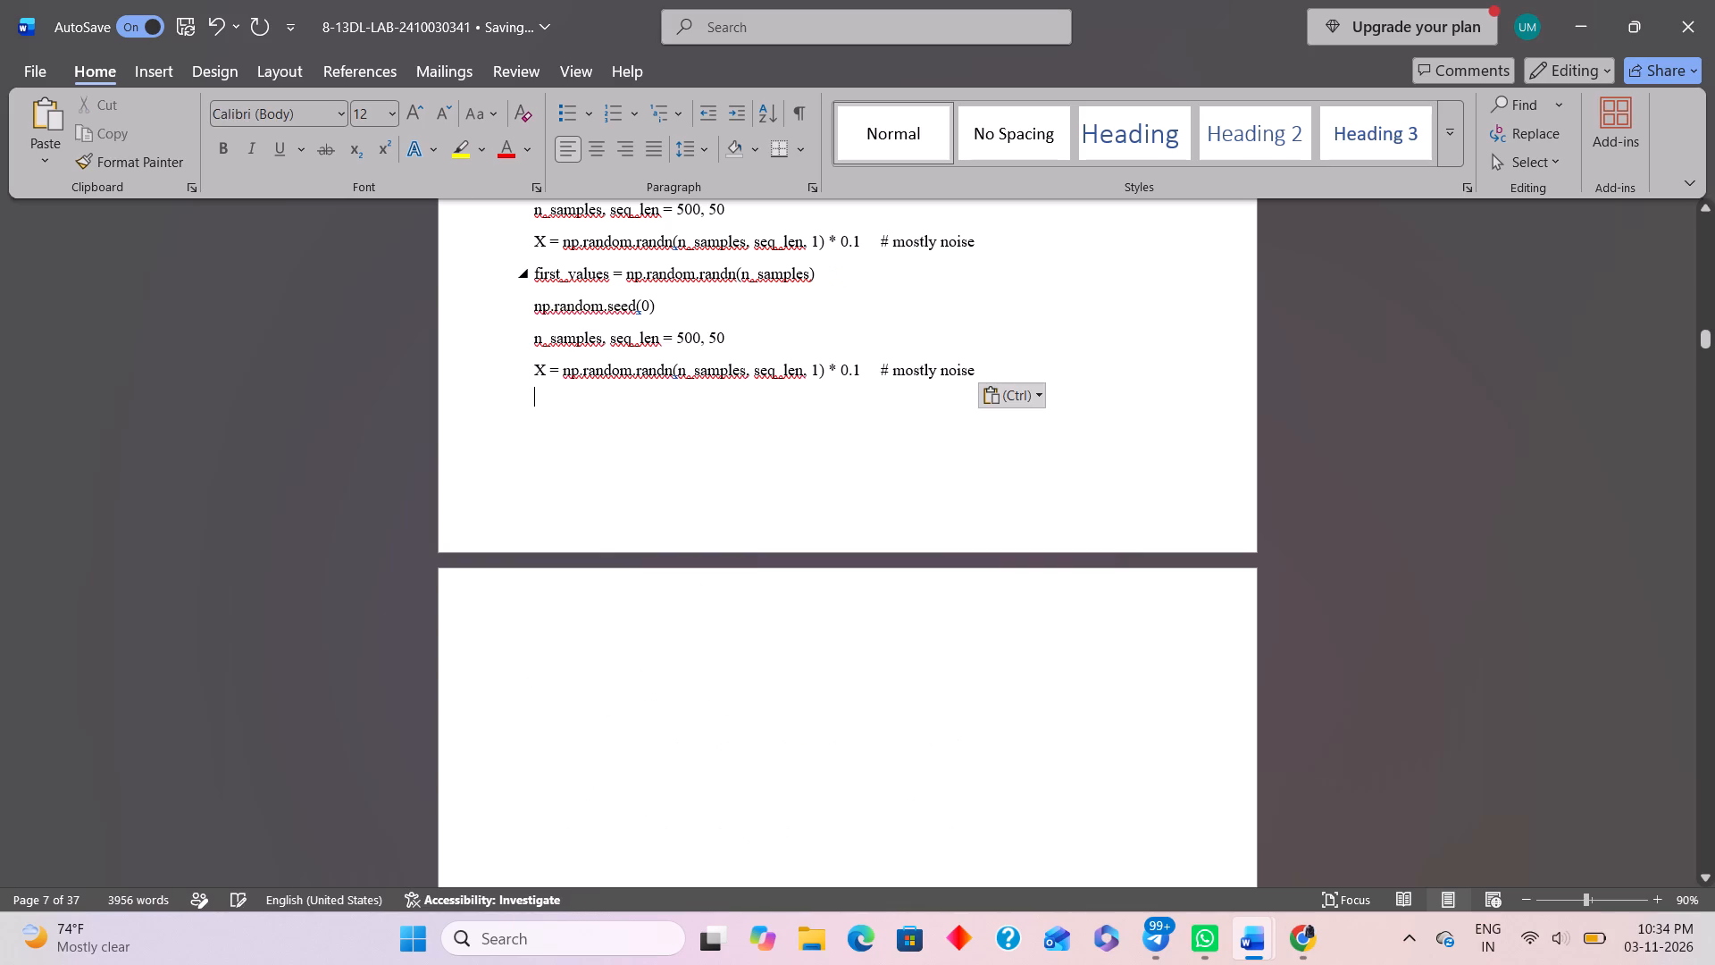
# Delete the empty lines and blank page between the pasted code lines and the rest of the LSTM code.
pyautogui.scroll(-2, 836, 278)
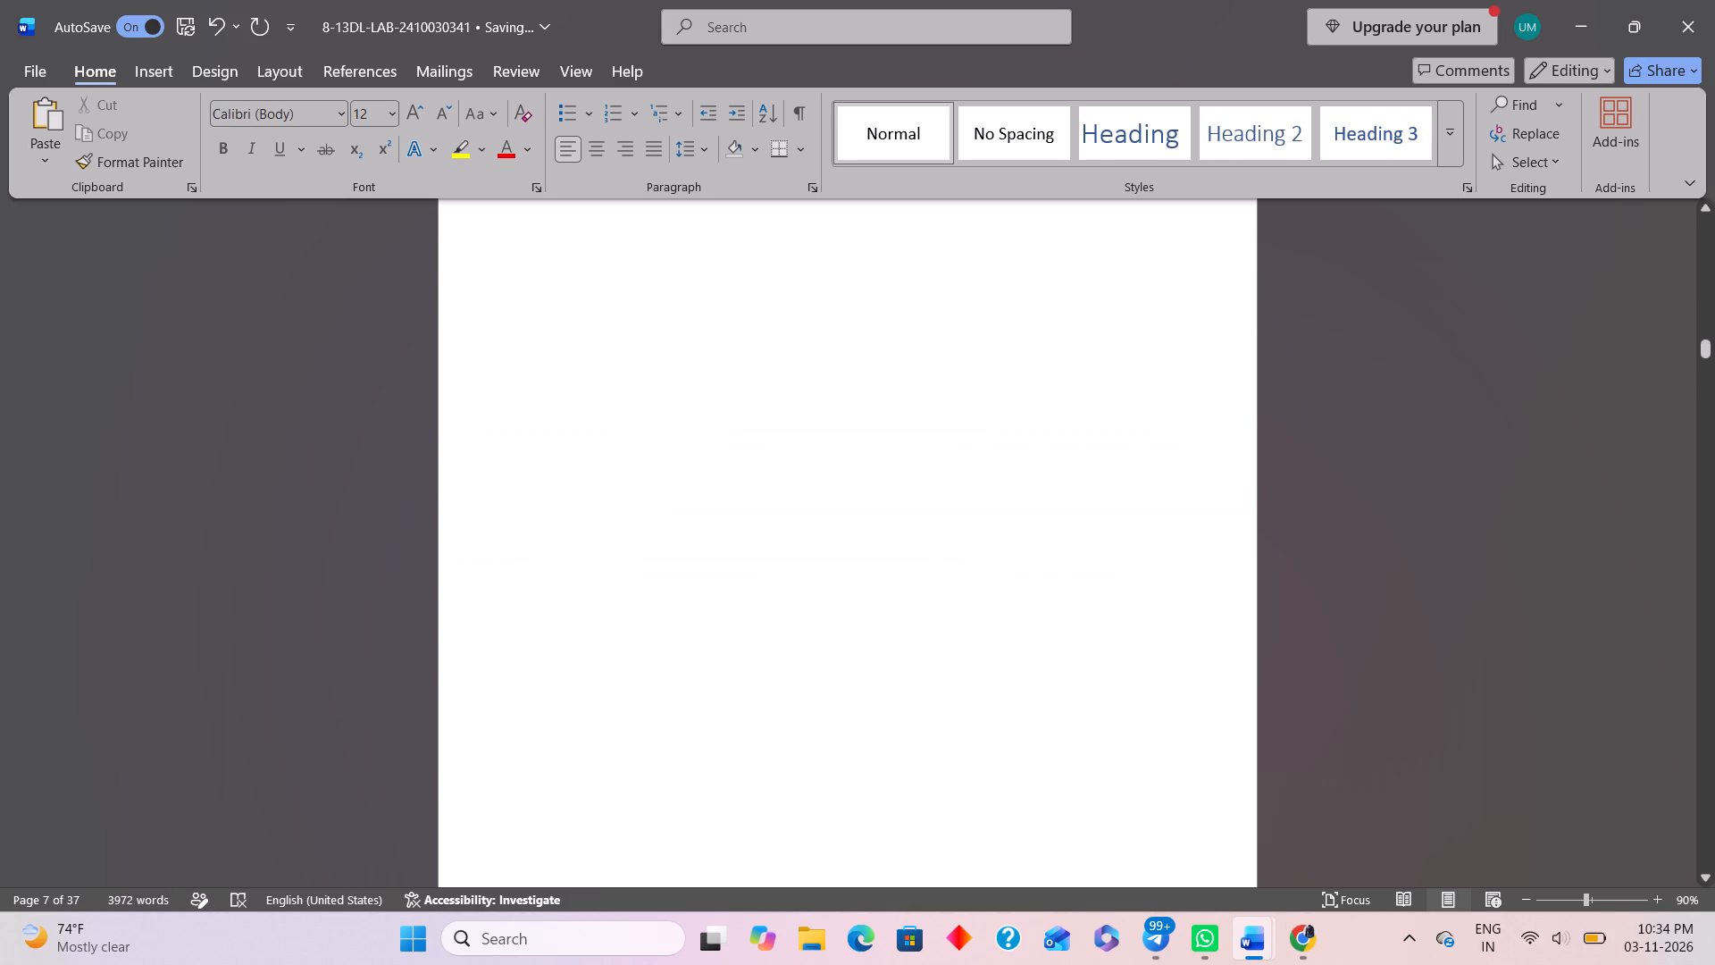
pyautogui.moveTo(997, 368); pyautogui.dragTo(782, 342)
pyautogui.press('Delete')
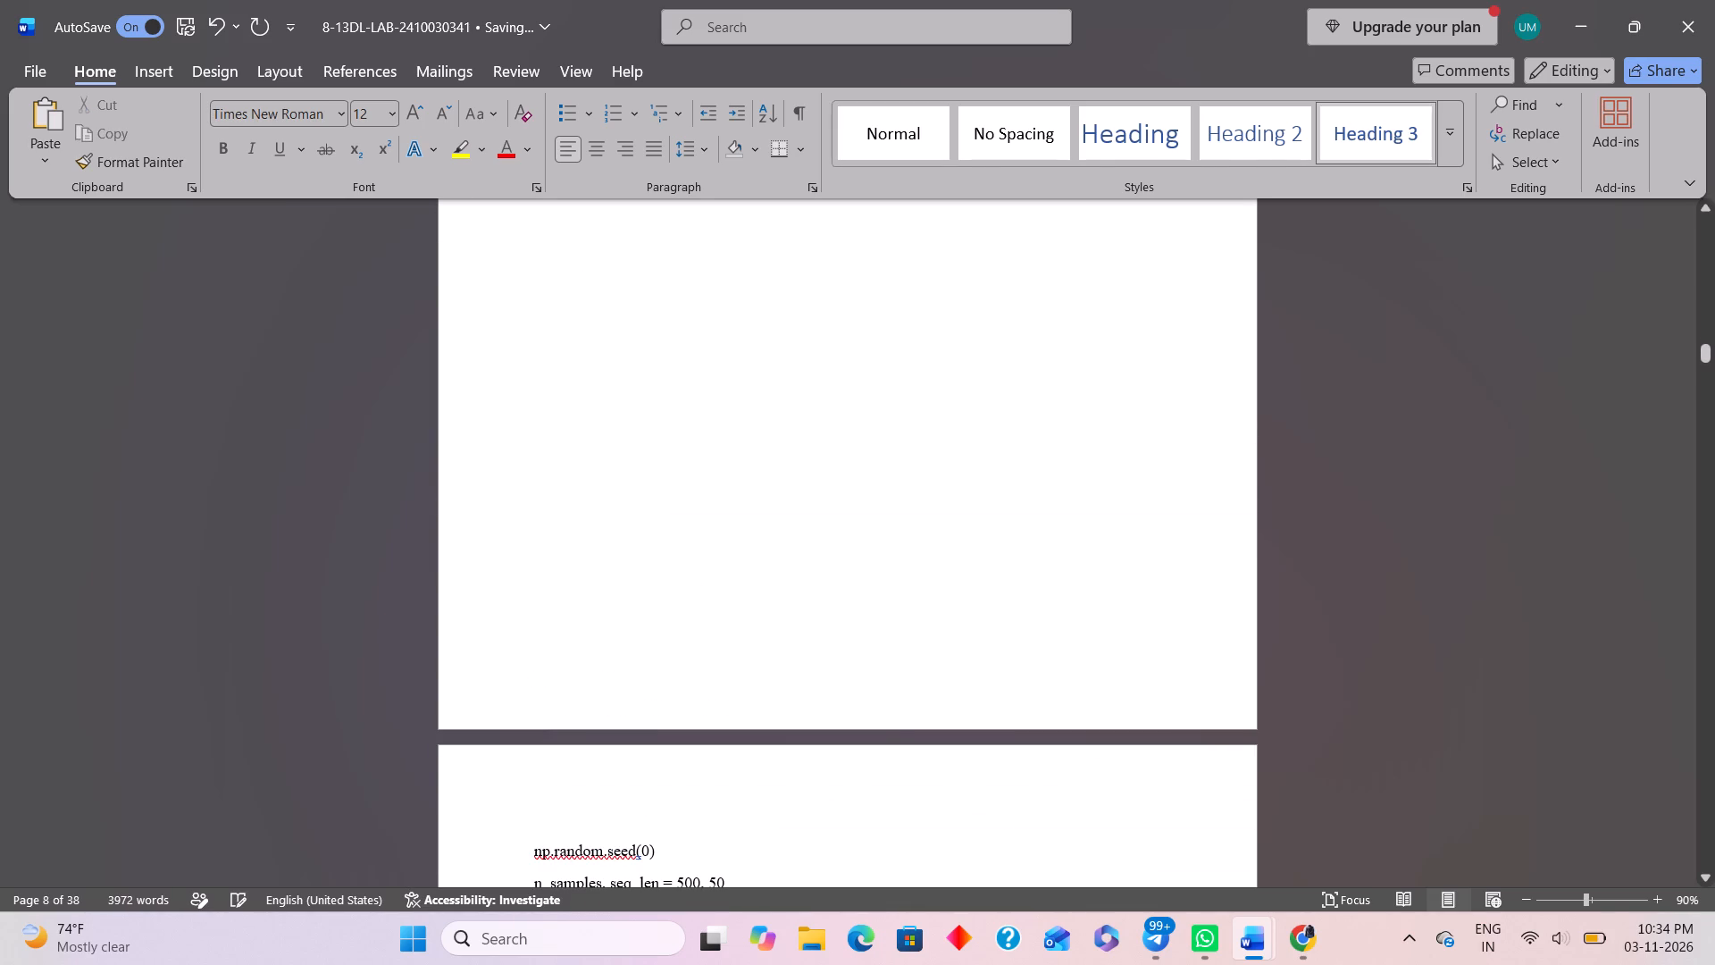
pyautogui.scroll(2, 782, 342)
pyautogui.hscroll(1, 782, 342)
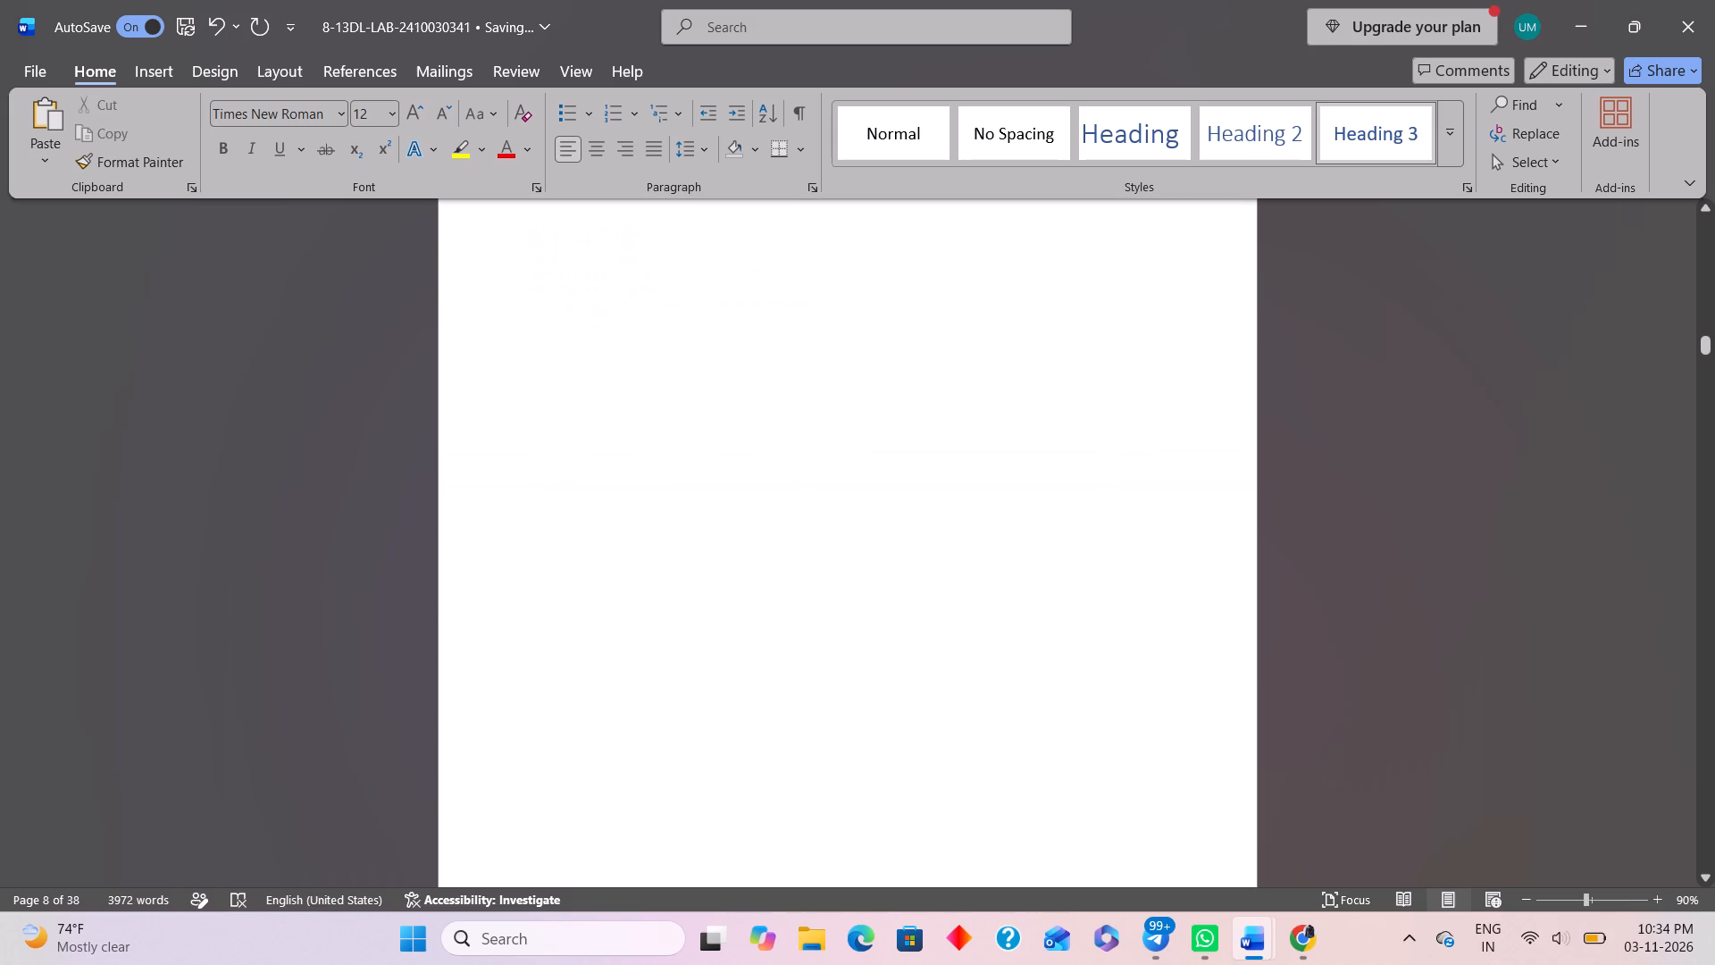
pyautogui.moveTo(1012, 583); pyautogui.dragTo(717, 480)
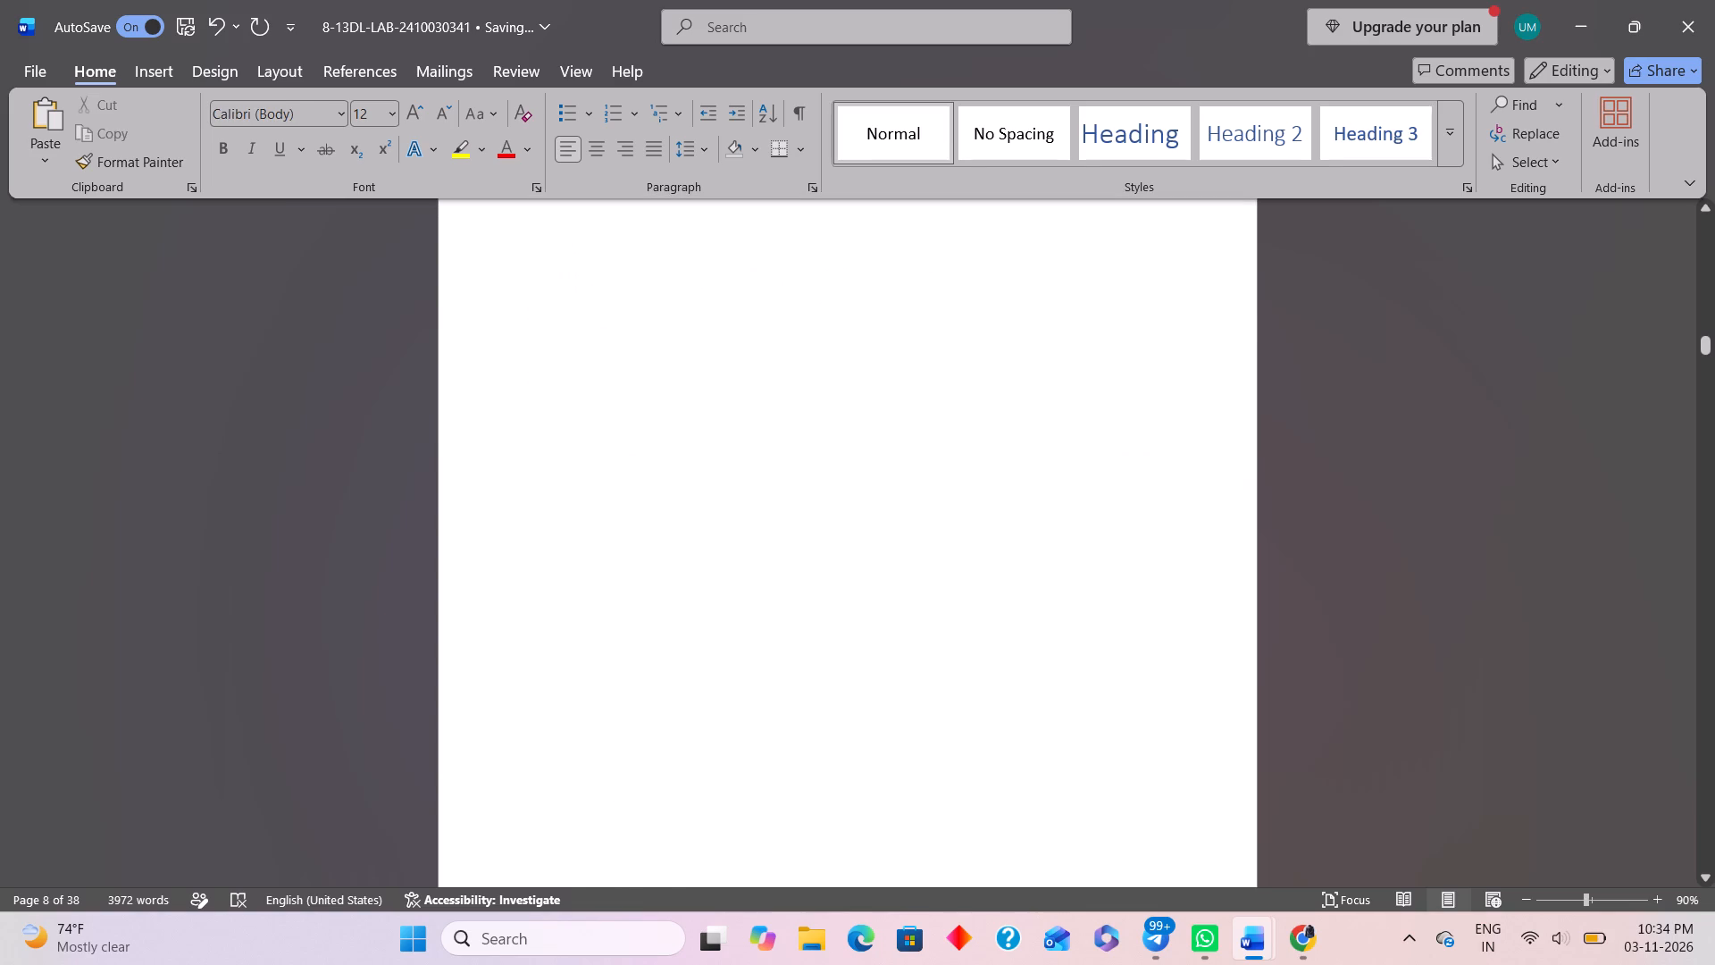
pyautogui.press('Delete')
pyautogui.scroll(2, 717, 480)
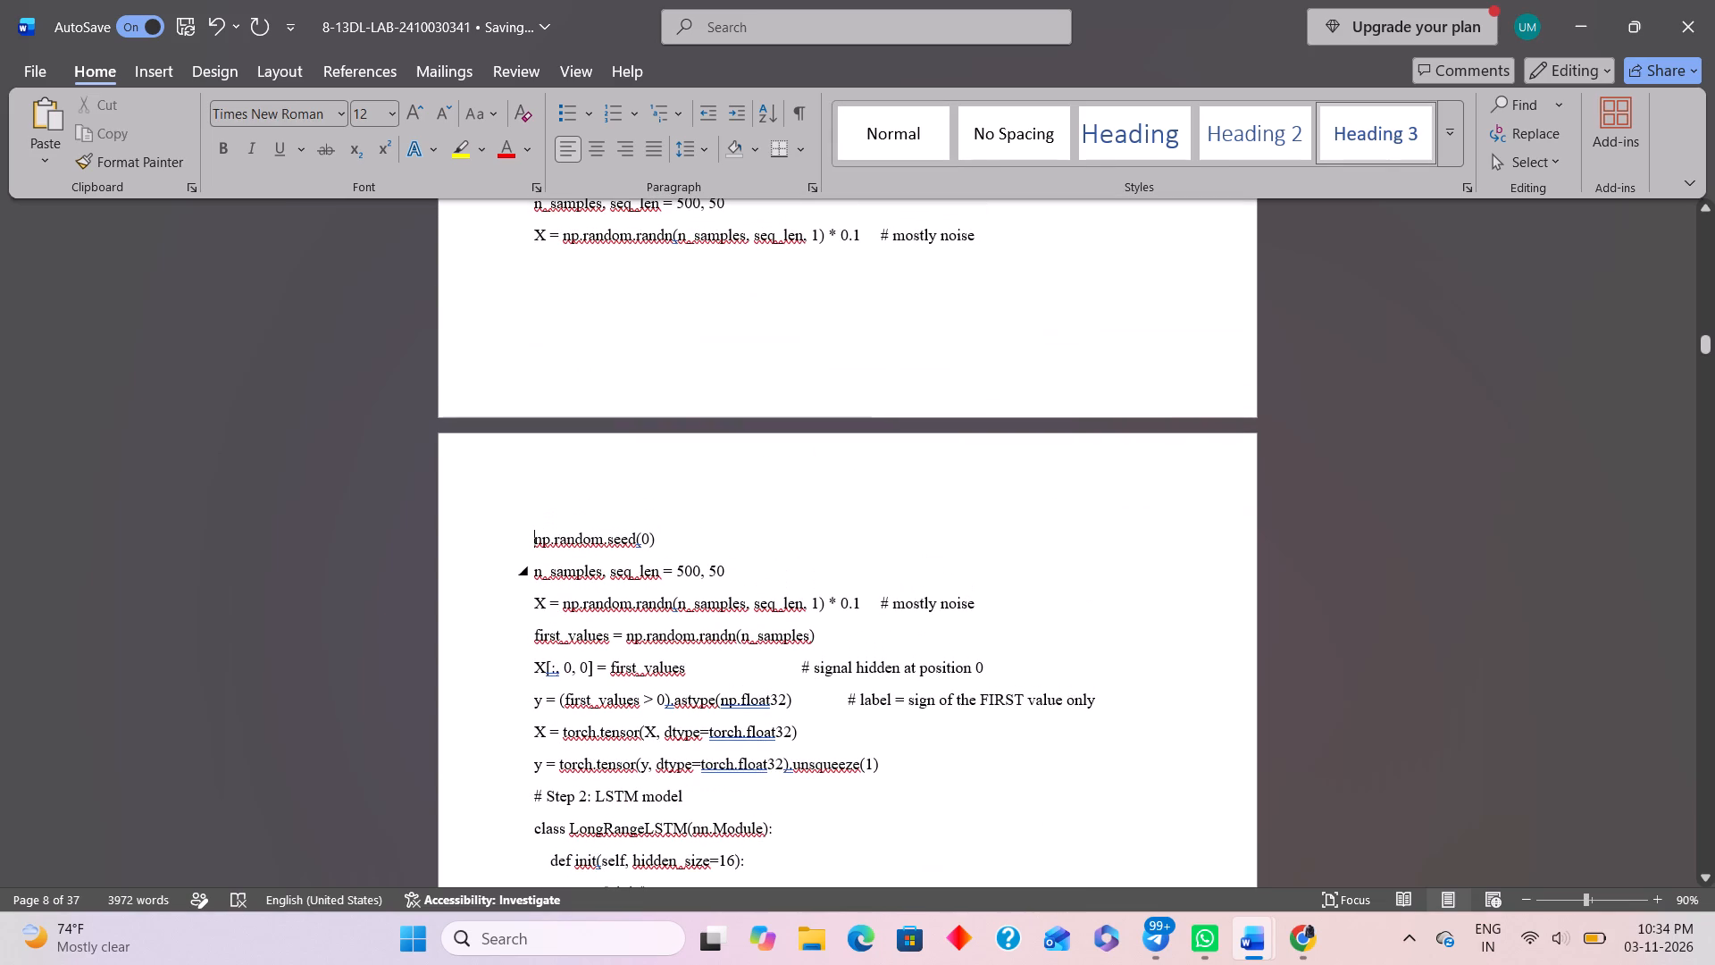
# Delete the original np.random.seed(0), n_samples and X = np.random.randn lines at the start of the following page.
pyautogui.moveTo(983, 603); pyautogui.dragTo(535, 536)
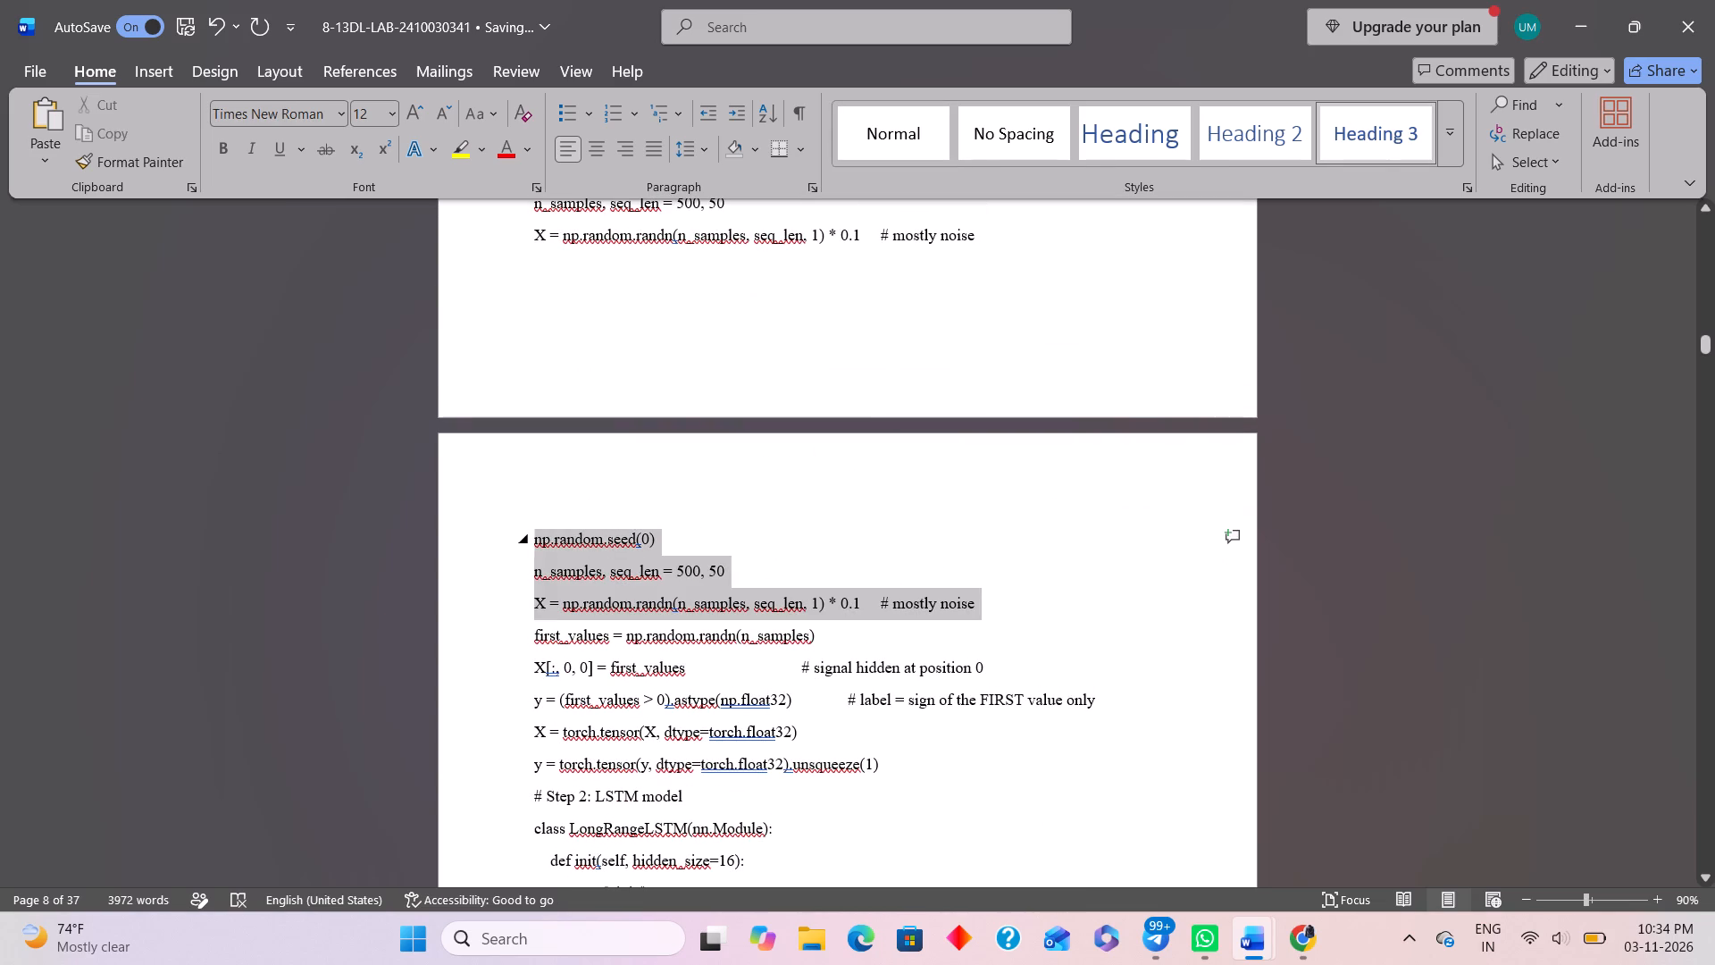
pyautogui.moveTo(535, 536); pyautogui.dragTo(533, 536)
pyautogui.press('BackSpace')
# Delete empty lines on the blank page preceding Experiment 9's Marks and Signature line.
pyautogui.scroll(-1, 533, 536)
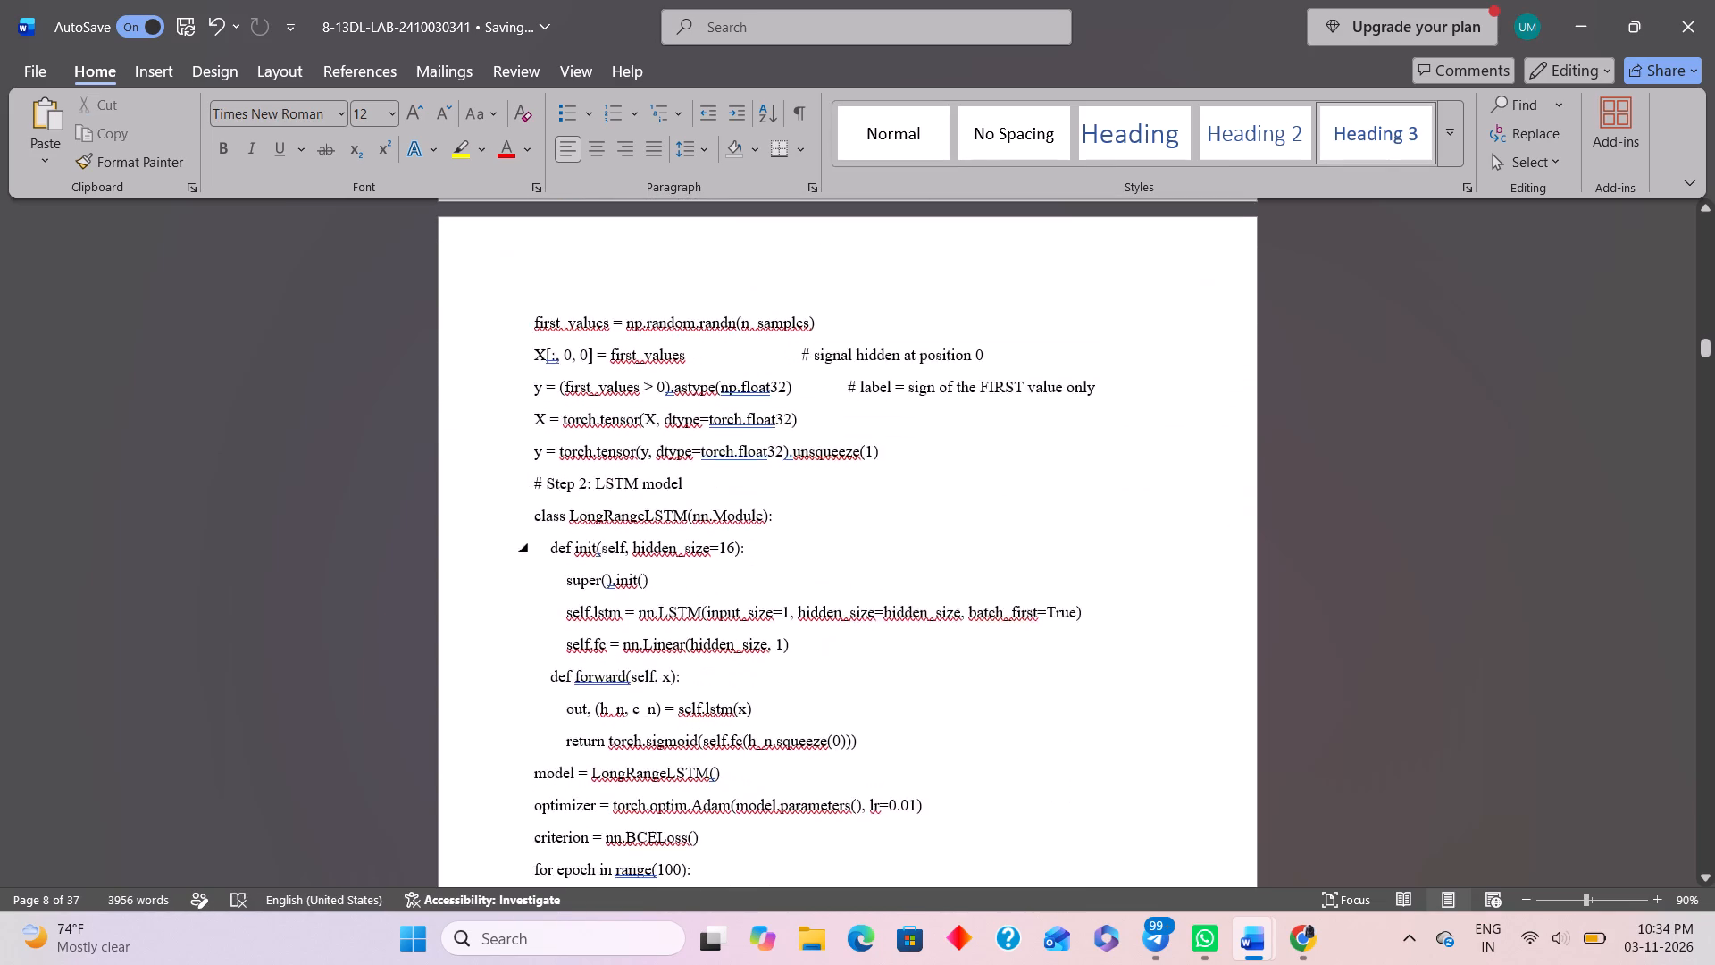
pyautogui.scroll(-4, 533, 536)
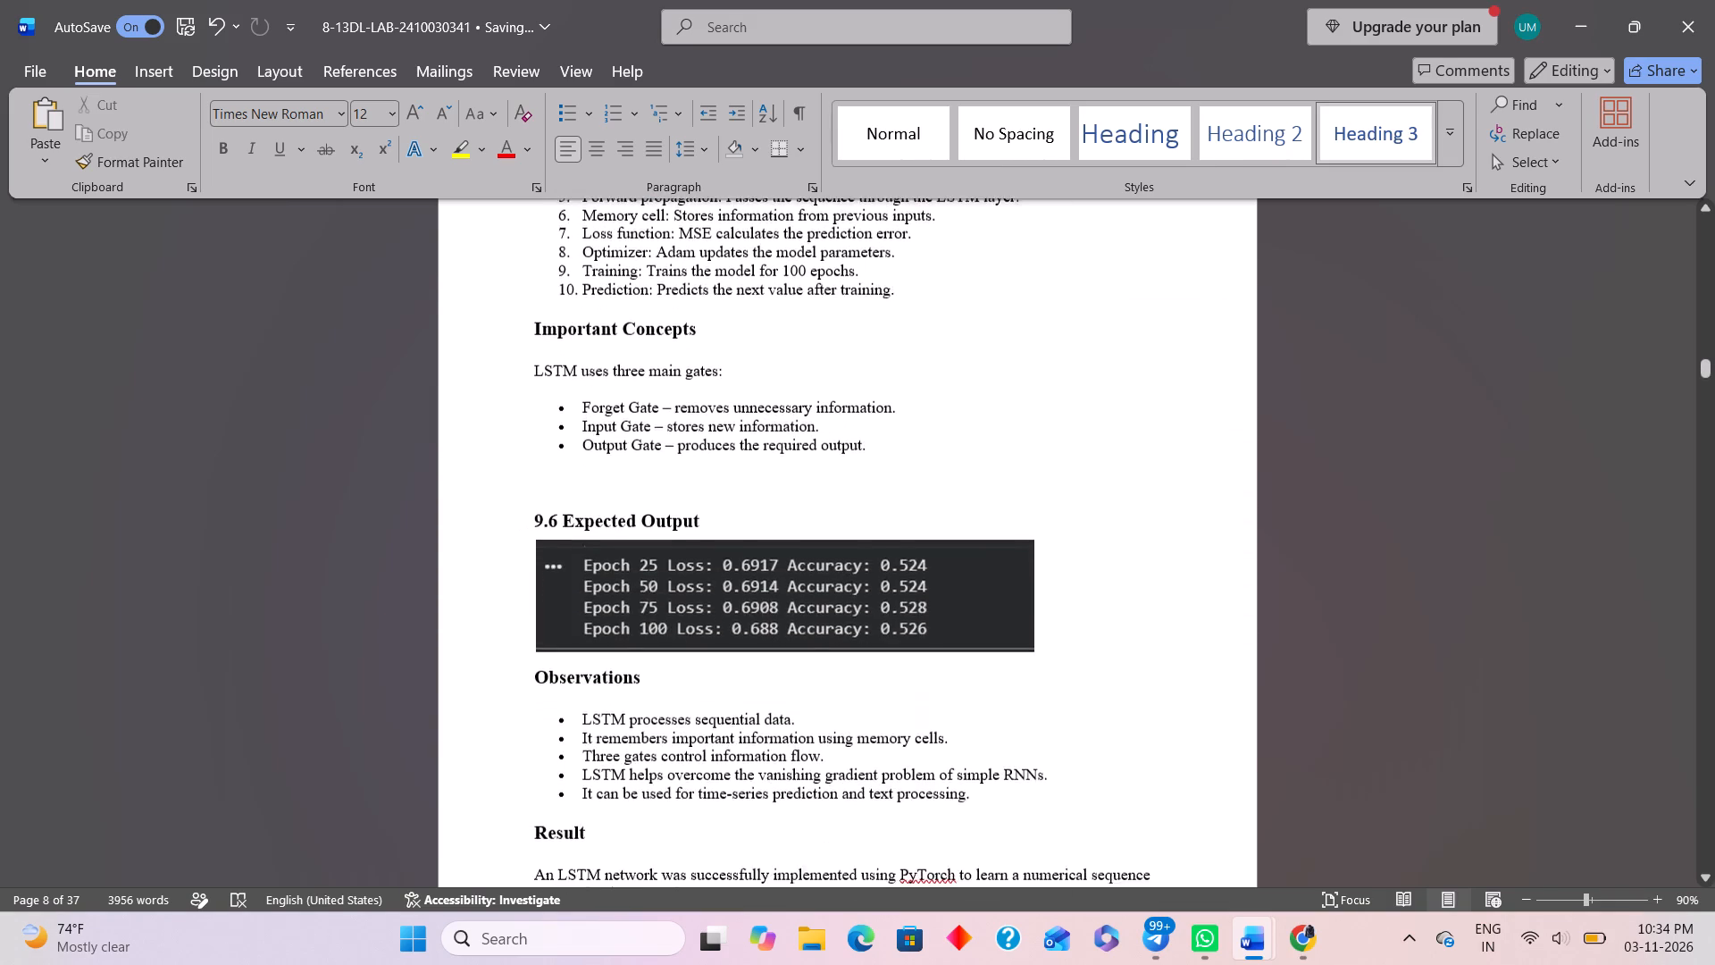
pyautogui.scroll(-4, 533, 536)
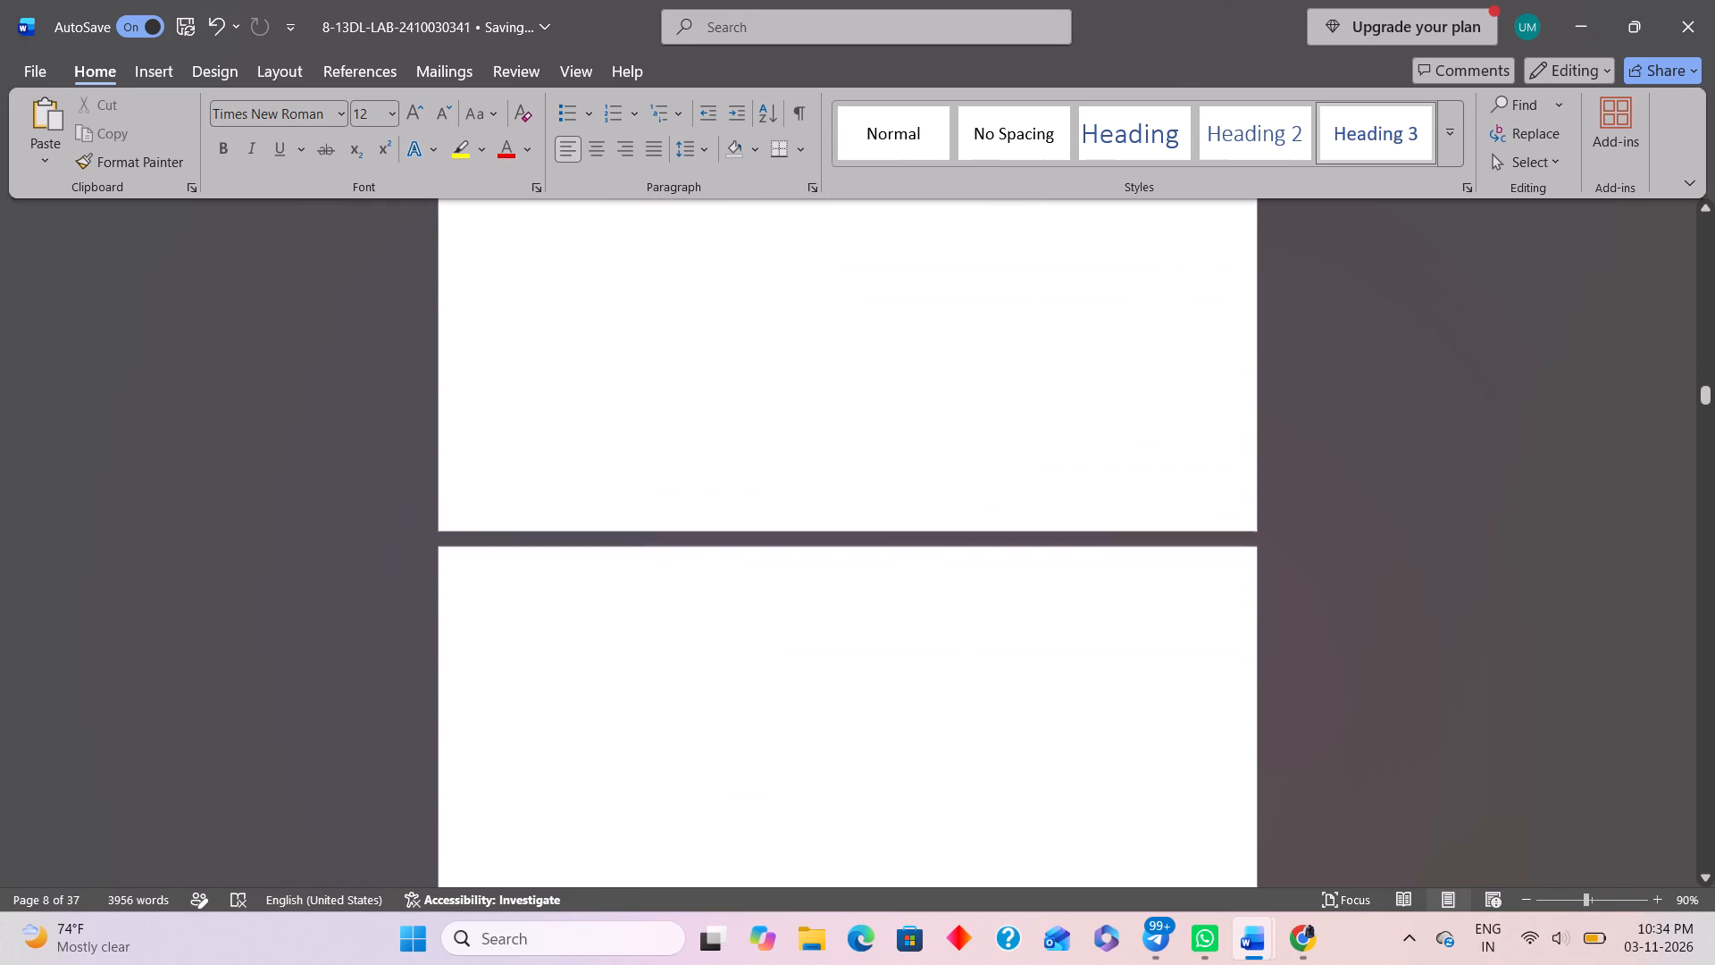
pyautogui.scroll(-3, 533, 536)
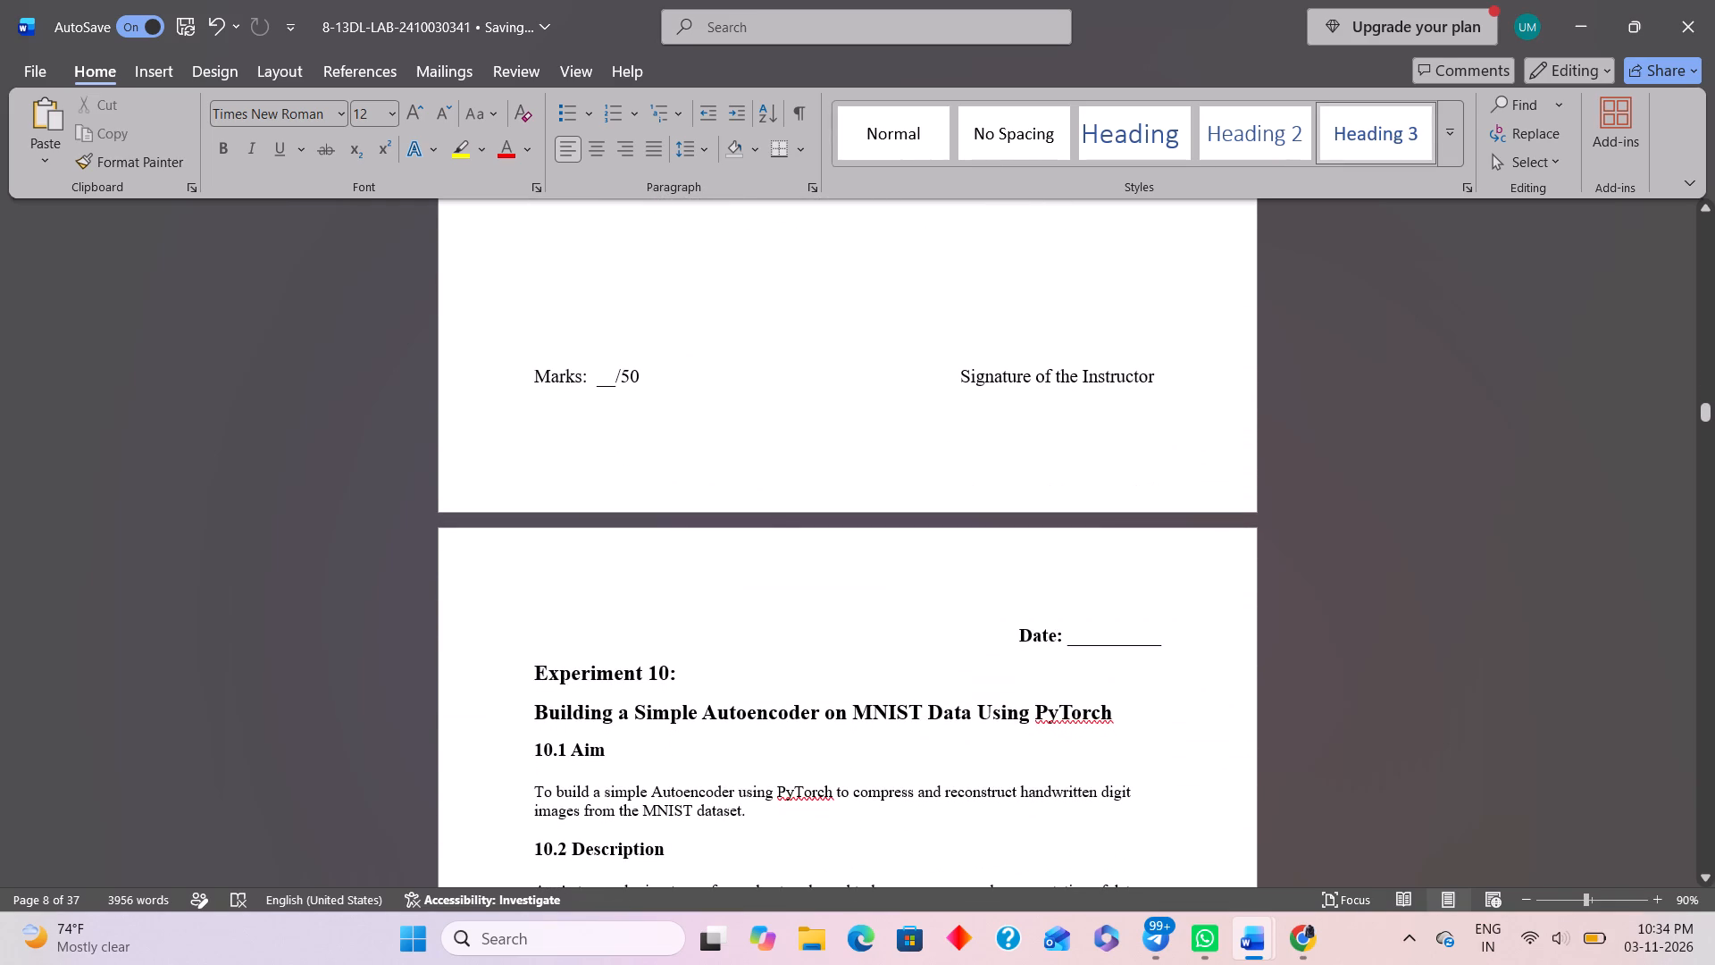
pyautogui.scroll(-1, 533, 536)
pyautogui.scroll(8, 533, 536)
pyautogui.hscroll(1, 533, 536)
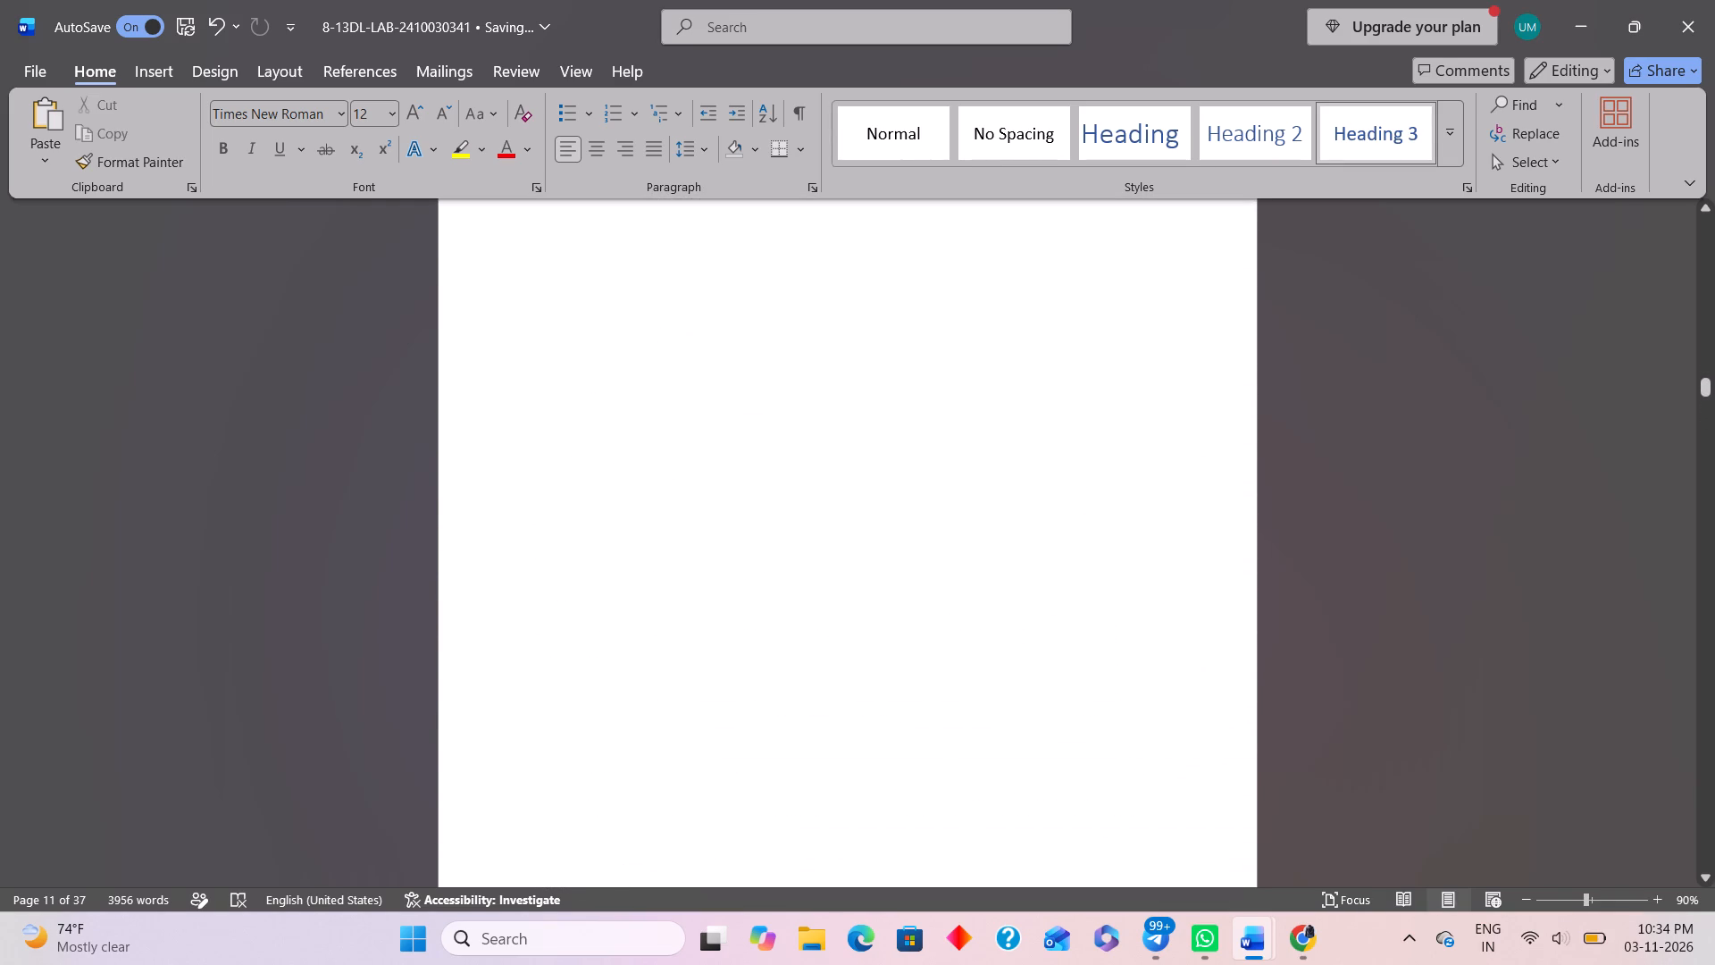
pyautogui.hscroll(1, 533, 536)
pyautogui.moveTo(891, 603); pyautogui.dragTo(776, 572)
pyautogui.moveTo(776, 572); pyautogui.dragTo(715, 546)
pyautogui.press('Delete')
# Delete the empty lines on the blank pages between the 9.7 Viva-Voce Questions heading and Experiment 9's Marks and Signature line.
pyautogui.scroll(2, 715, 546)
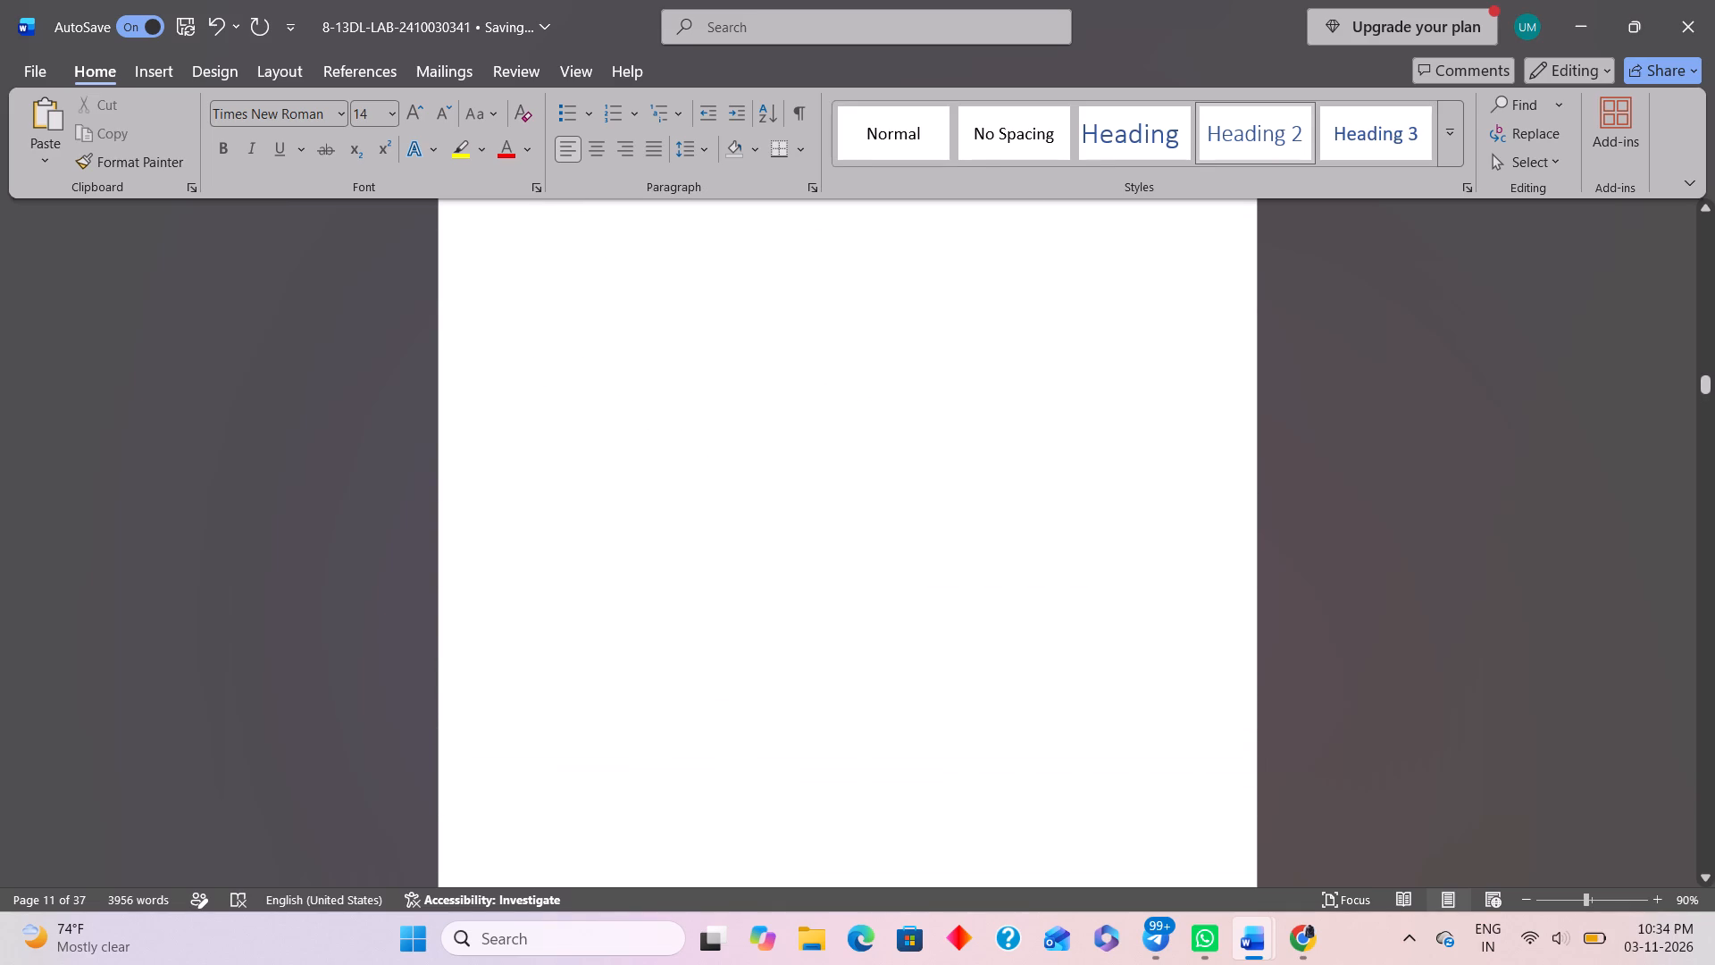
pyautogui.scroll(3, 715, 546)
pyautogui.scroll(-1, 715, 546)
pyautogui.moveTo(1007, 605); pyautogui.dragTo(800, 597)
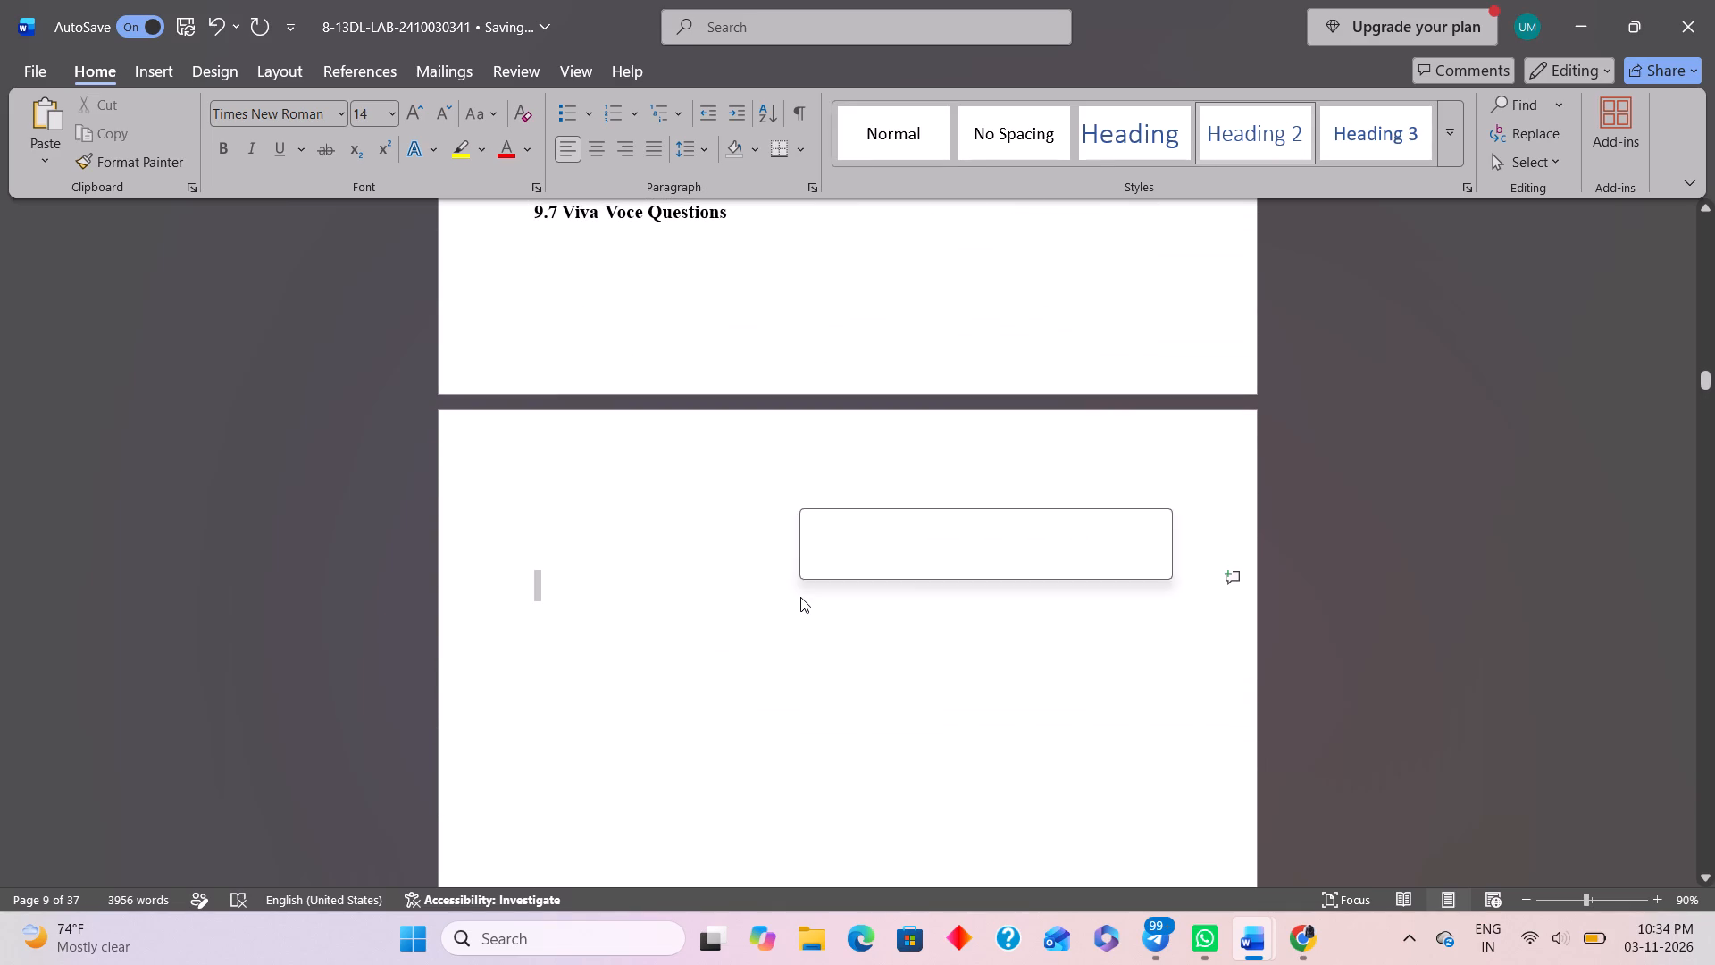
pyautogui.press('Delete')
pyautogui.scroll(-1, 800, 597)
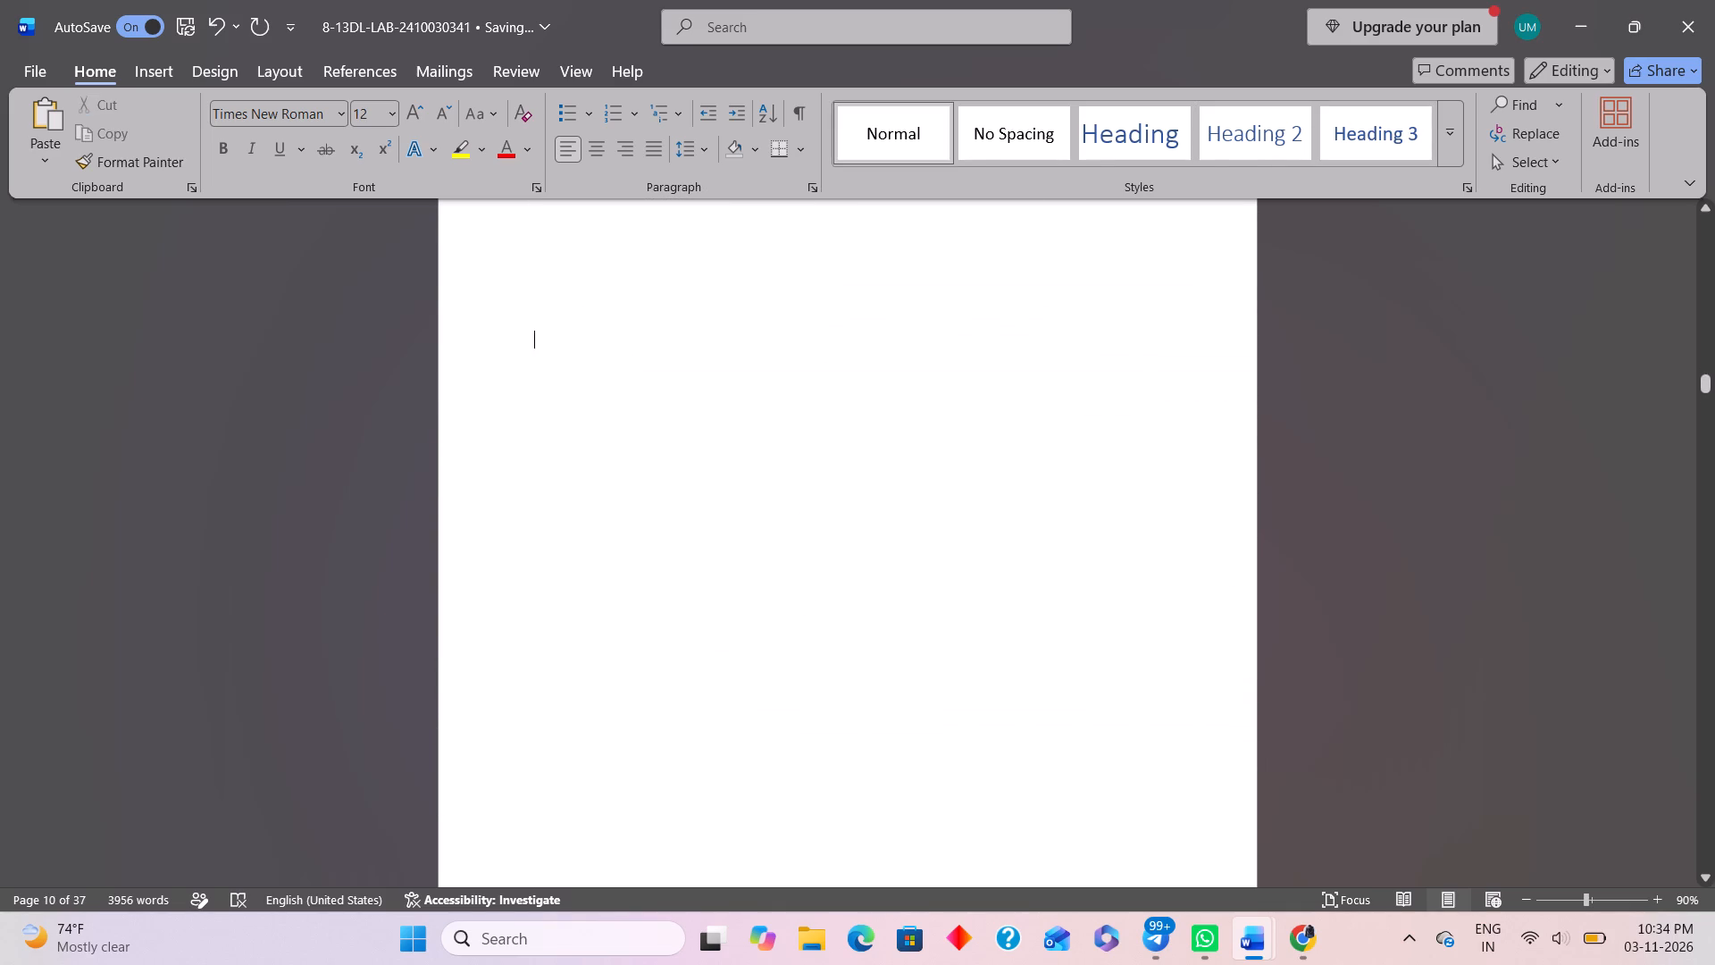
pyautogui.scroll(-1, 800, 597)
pyautogui.moveTo(1100, 623); pyautogui.dragTo(726, 438)
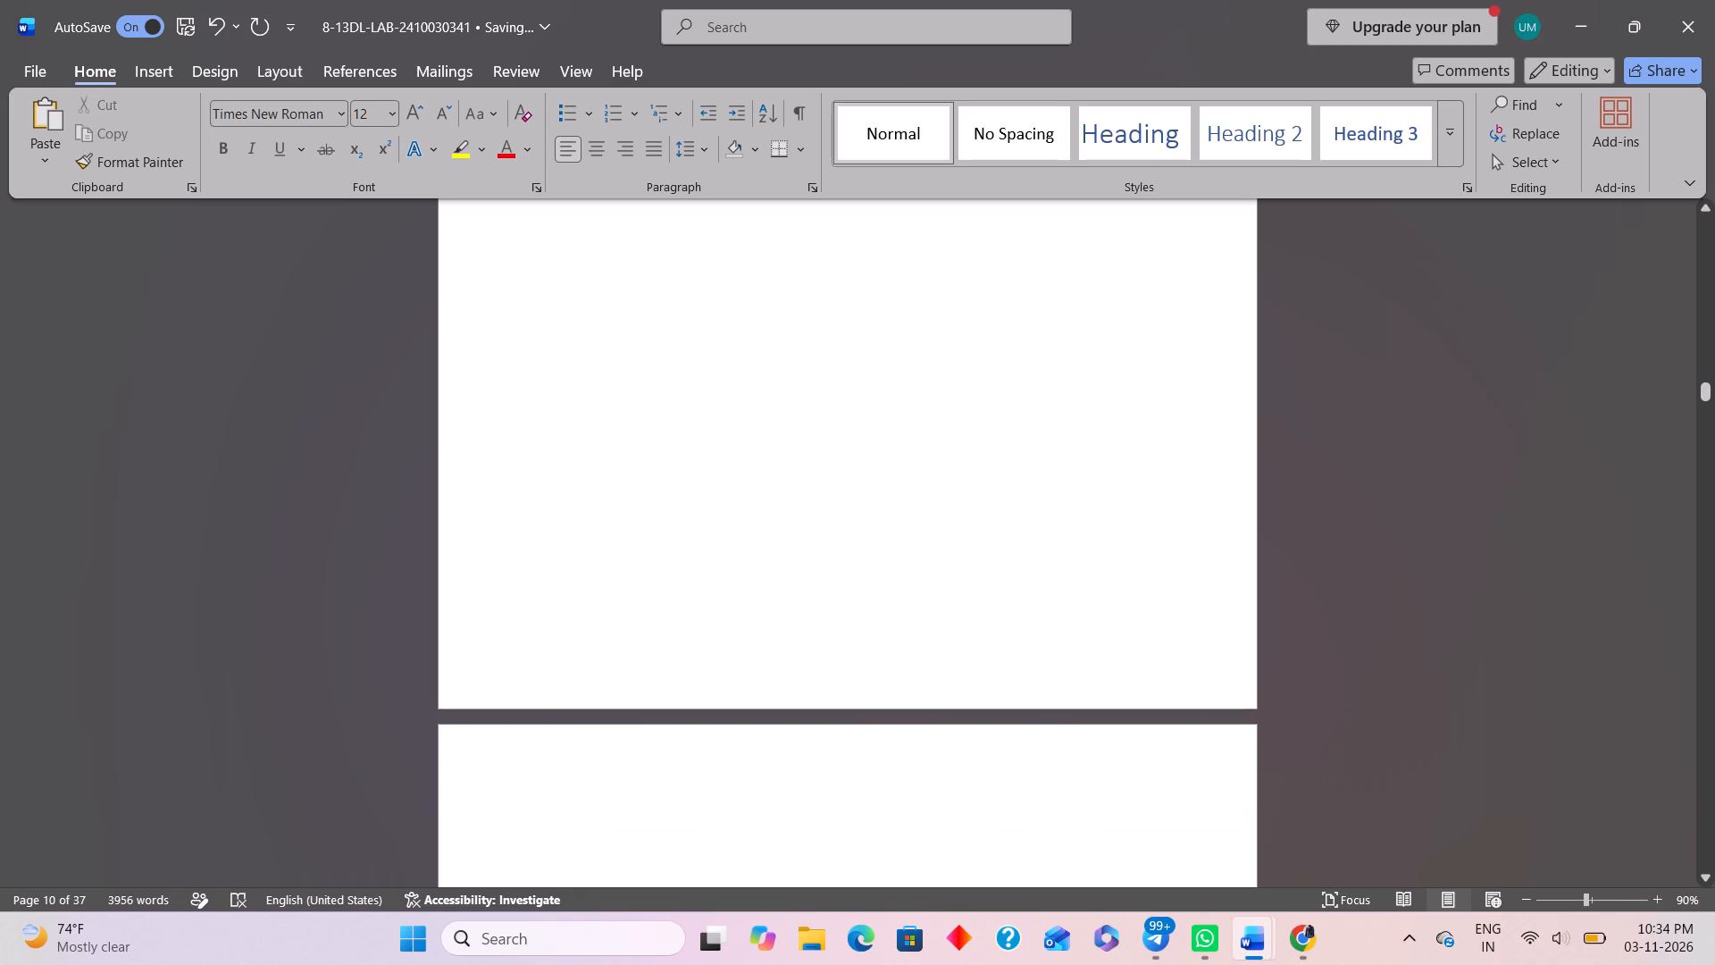
pyautogui.moveTo(726, 438); pyautogui.dragTo(689, 413)
pyautogui.press('Delete')
pyautogui.scroll(2, 689, 413)
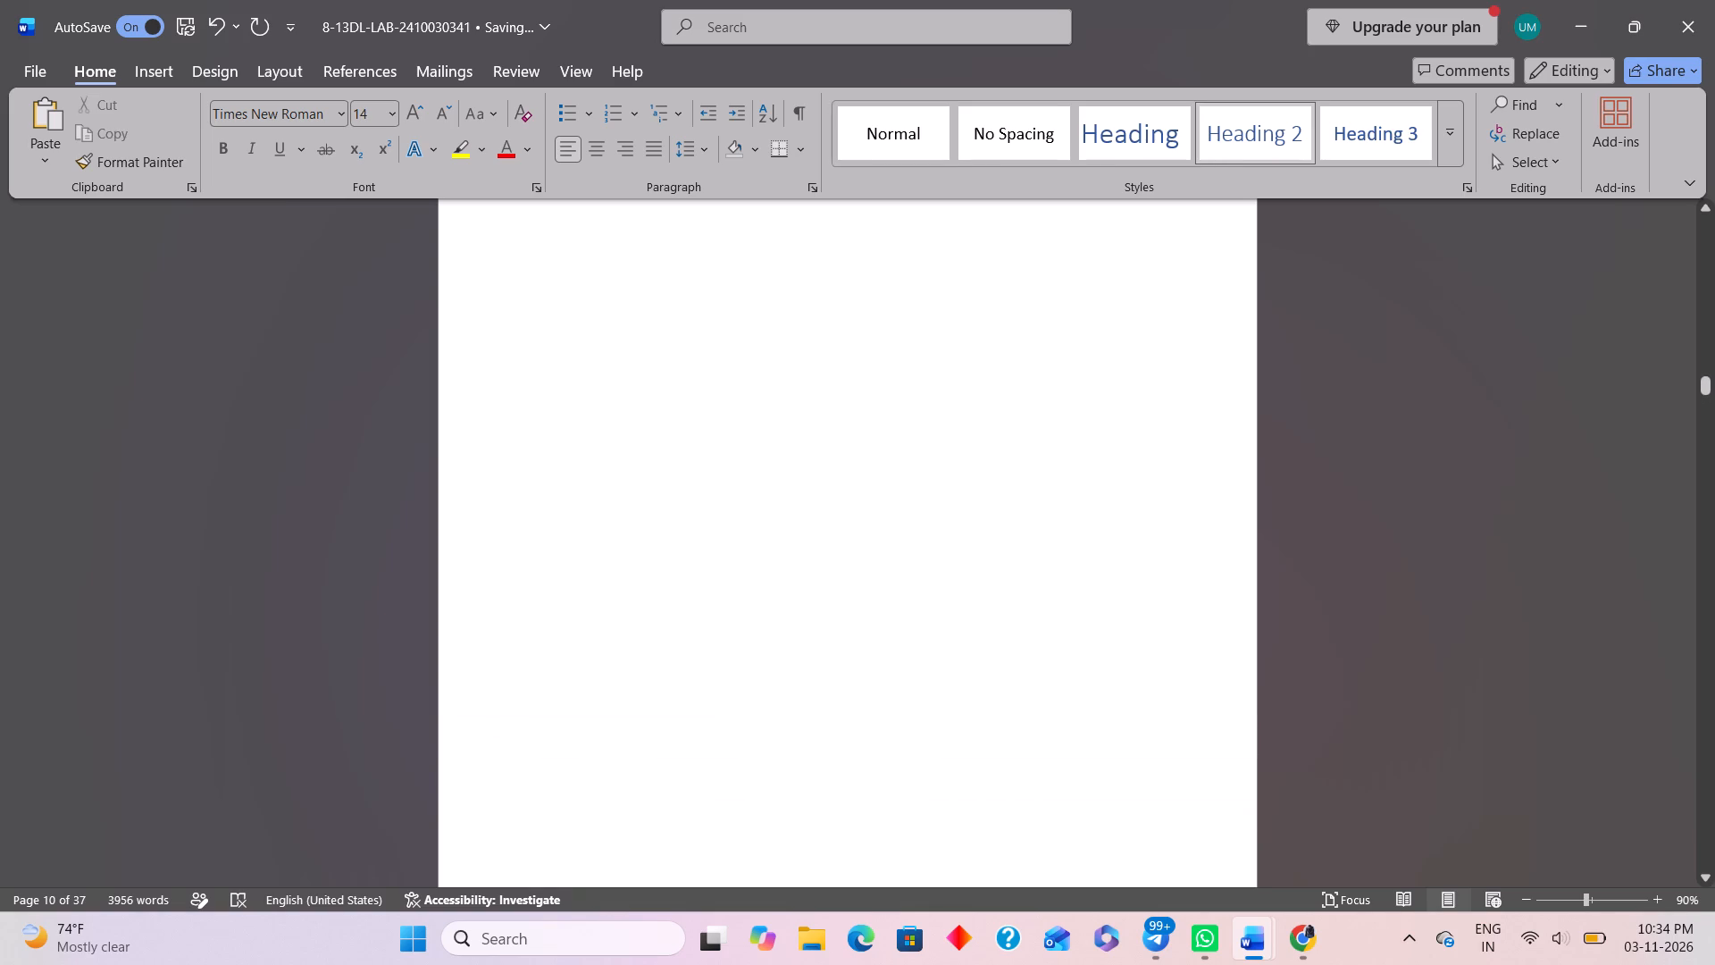
pyautogui.scroll(2, 689, 413)
pyautogui.scroll(-1, 689, 413)
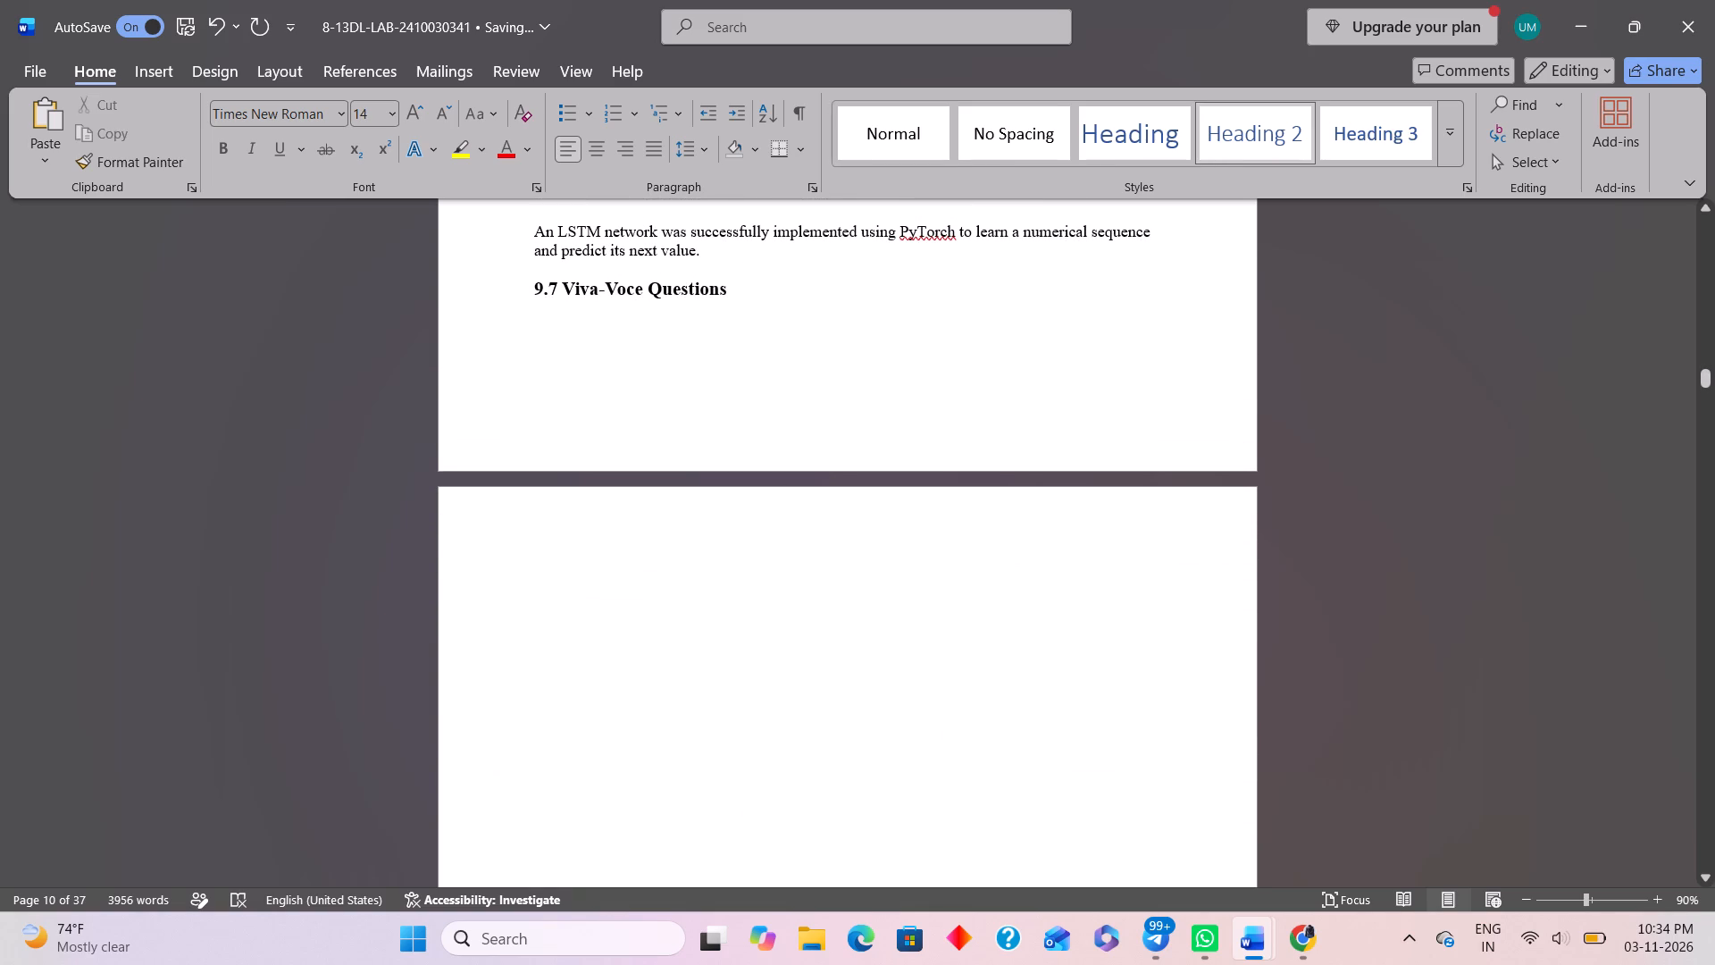
pyautogui.moveTo(463, 550); pyautogui.dragTo(625, 585)
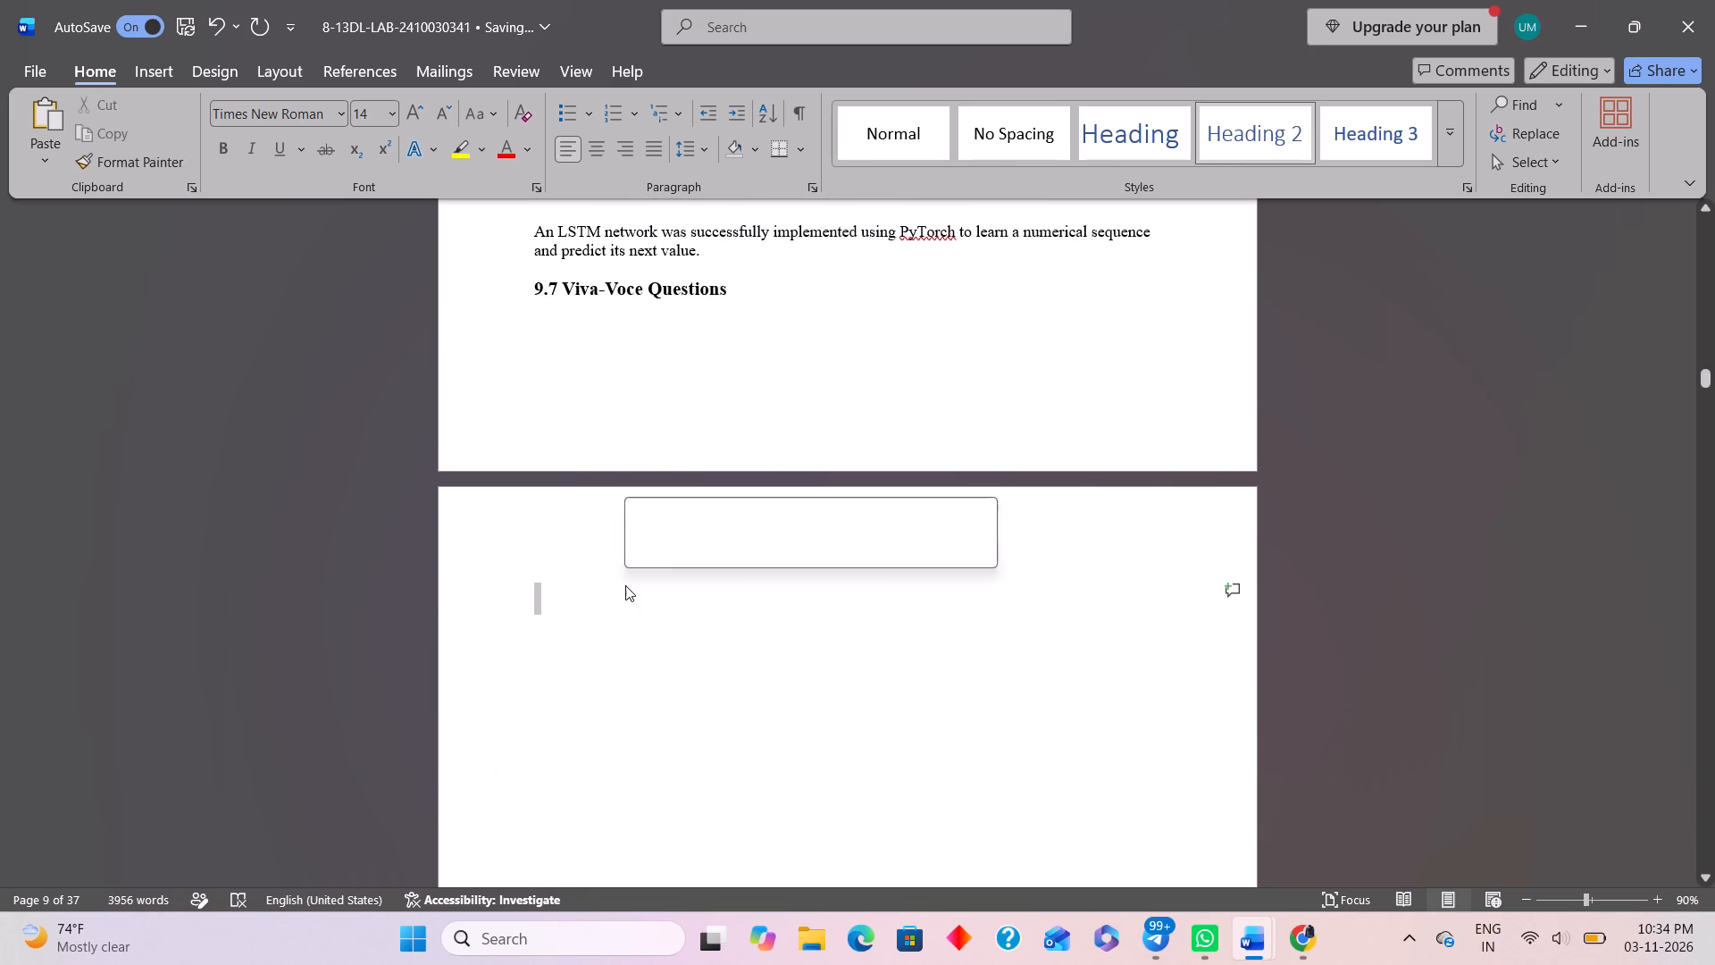
pyautogui.press('Delete')
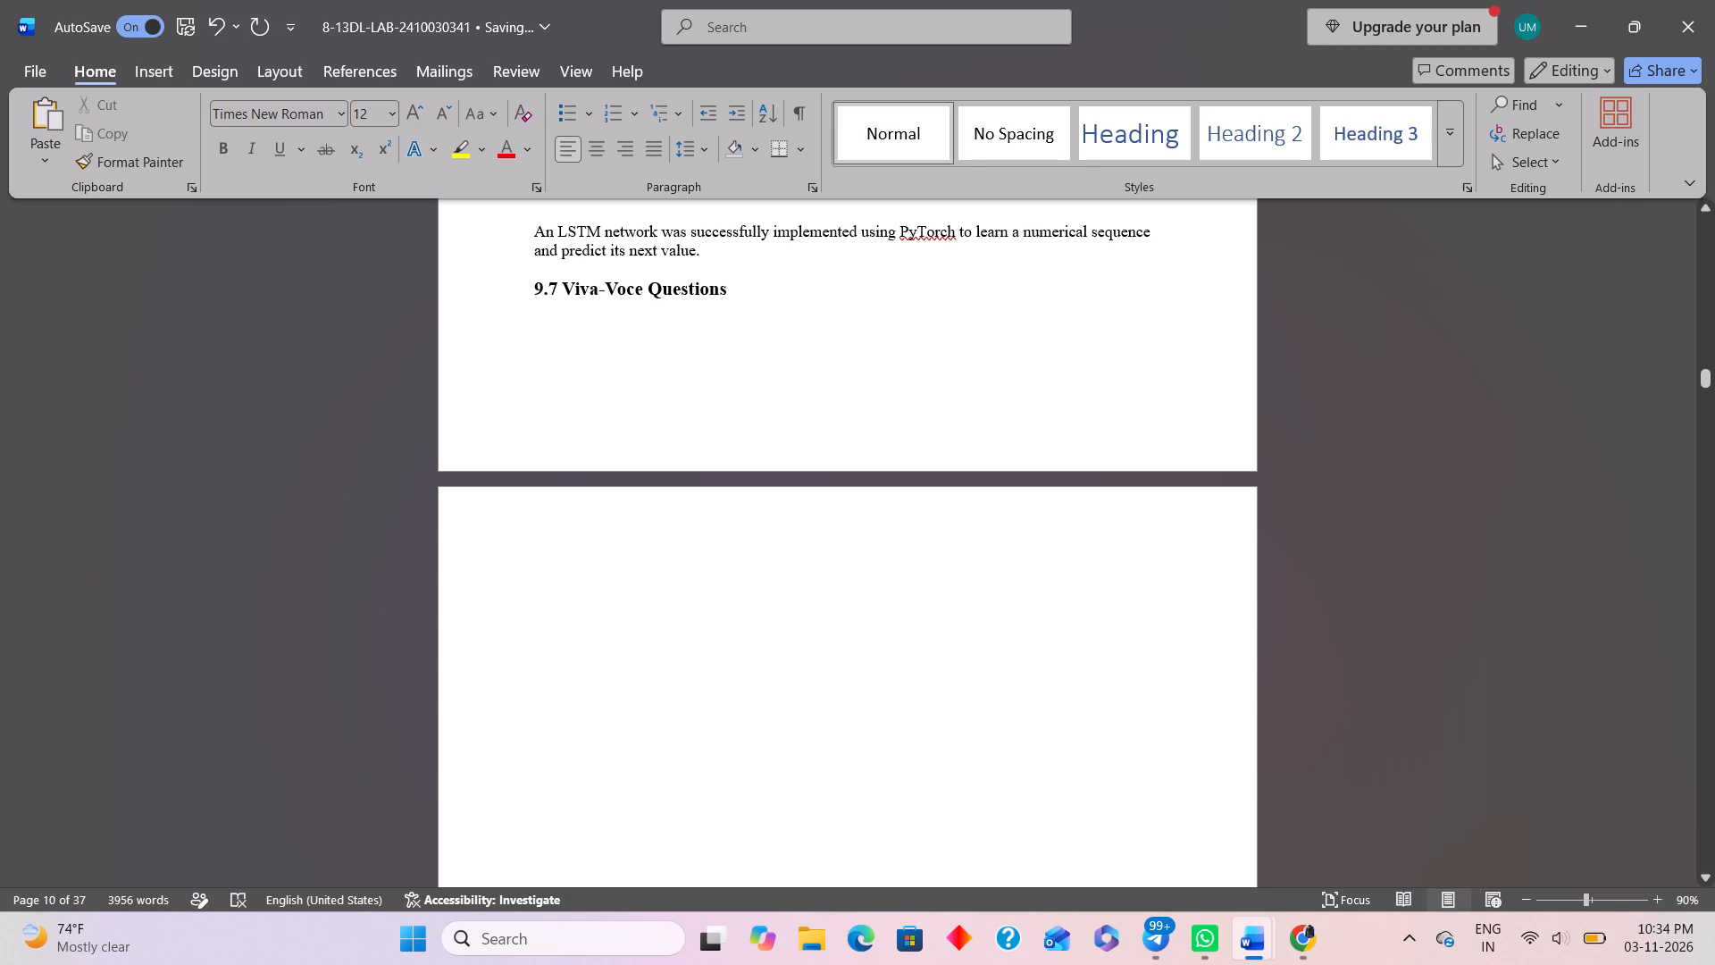
pyautogui.moveTo(893, 587); pyautogui.dragTo(713, 721)
pyautogui.press('Delete')
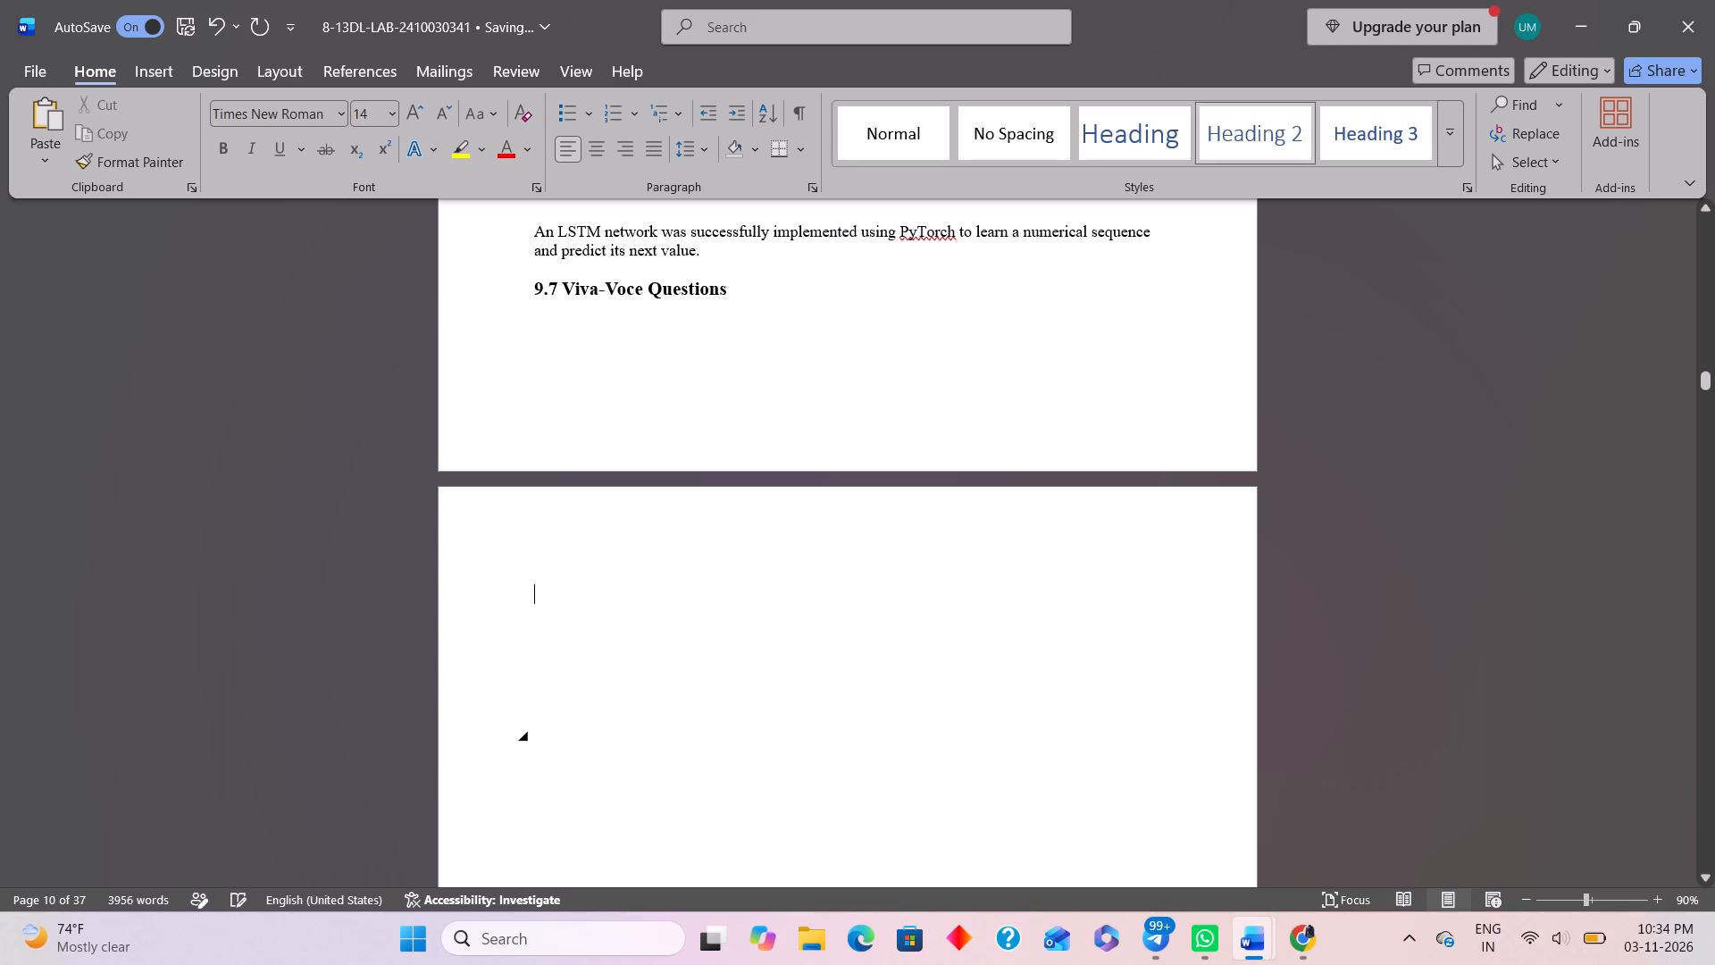
pyautogui.scroll(-3, 713, 721)
# Review Experiments 8 and 9 from the start of the document for leftover gaps, code layout and page breaks.
pyautogui.scroll(1, 713, 721)
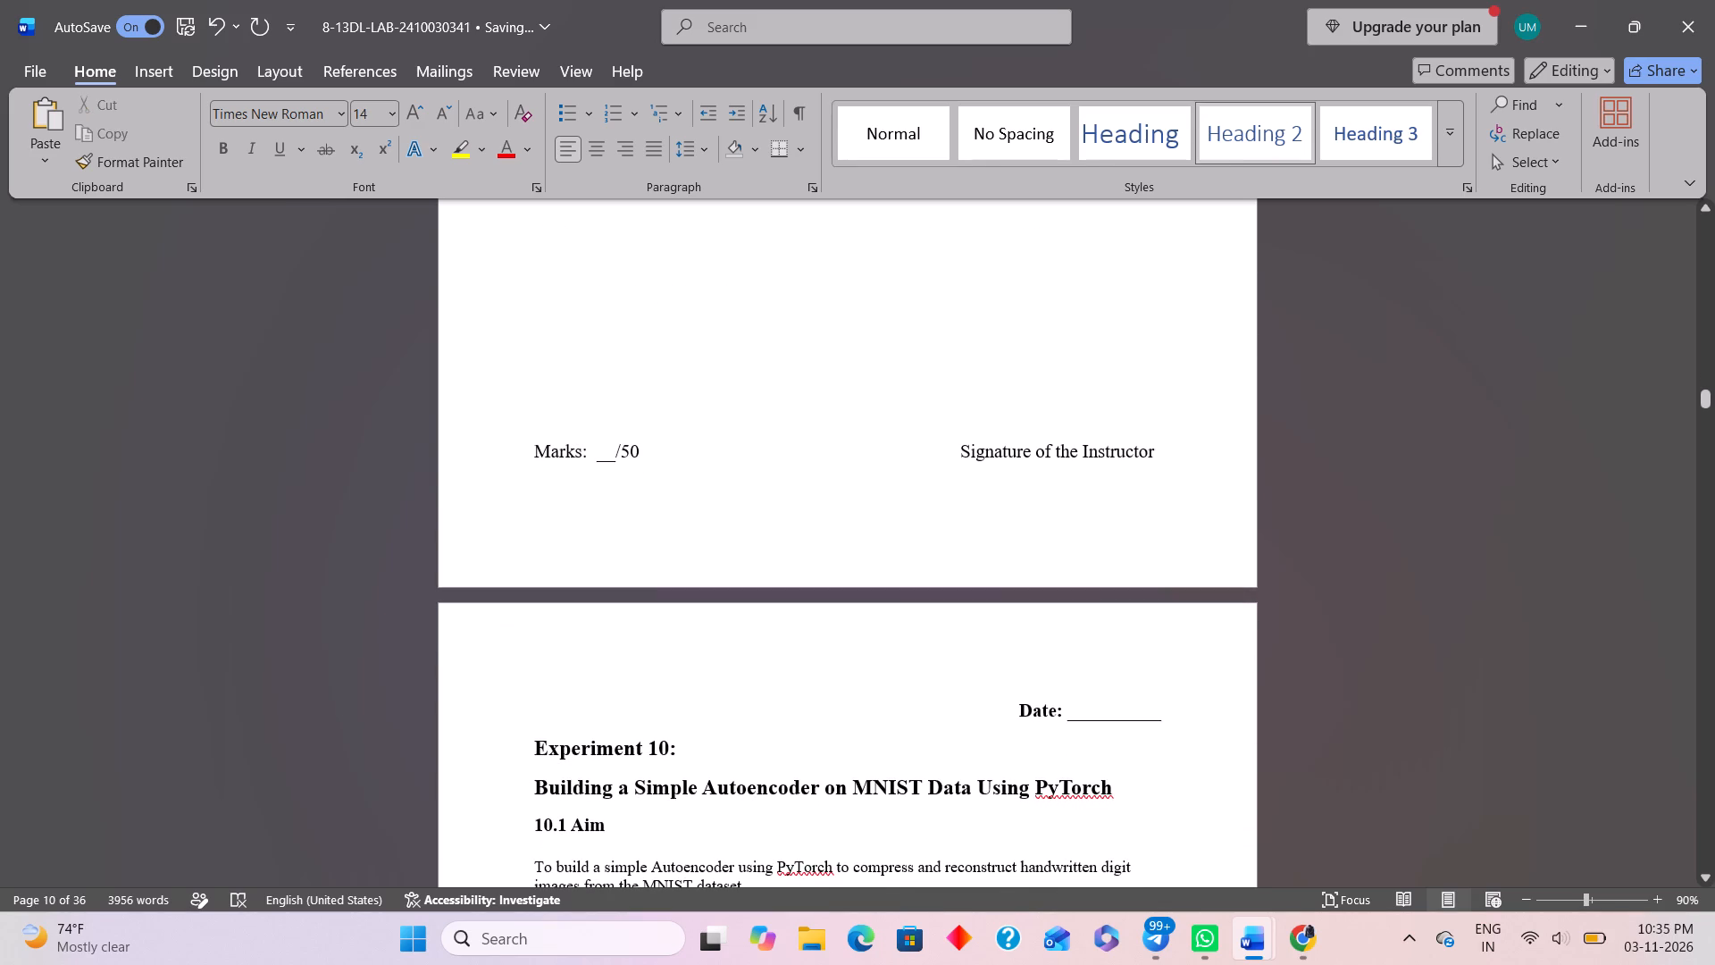
pyautogui.scroll(8, 713, 721)
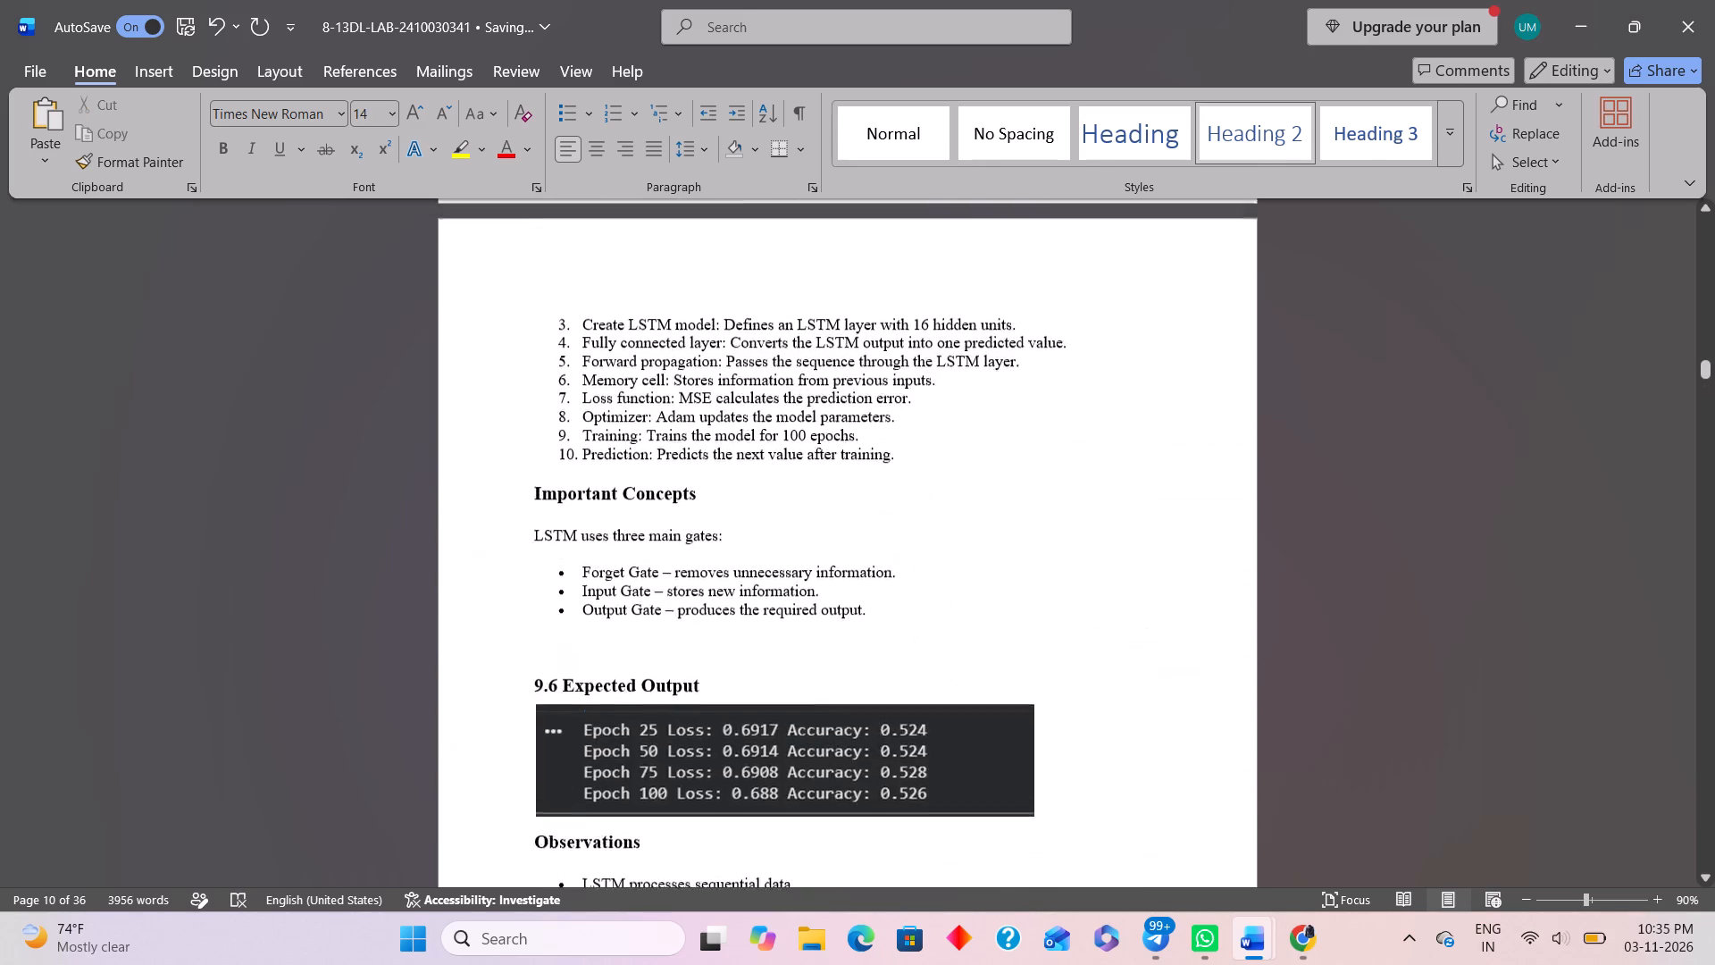
pyautogui.scroll(10, 713, 721)
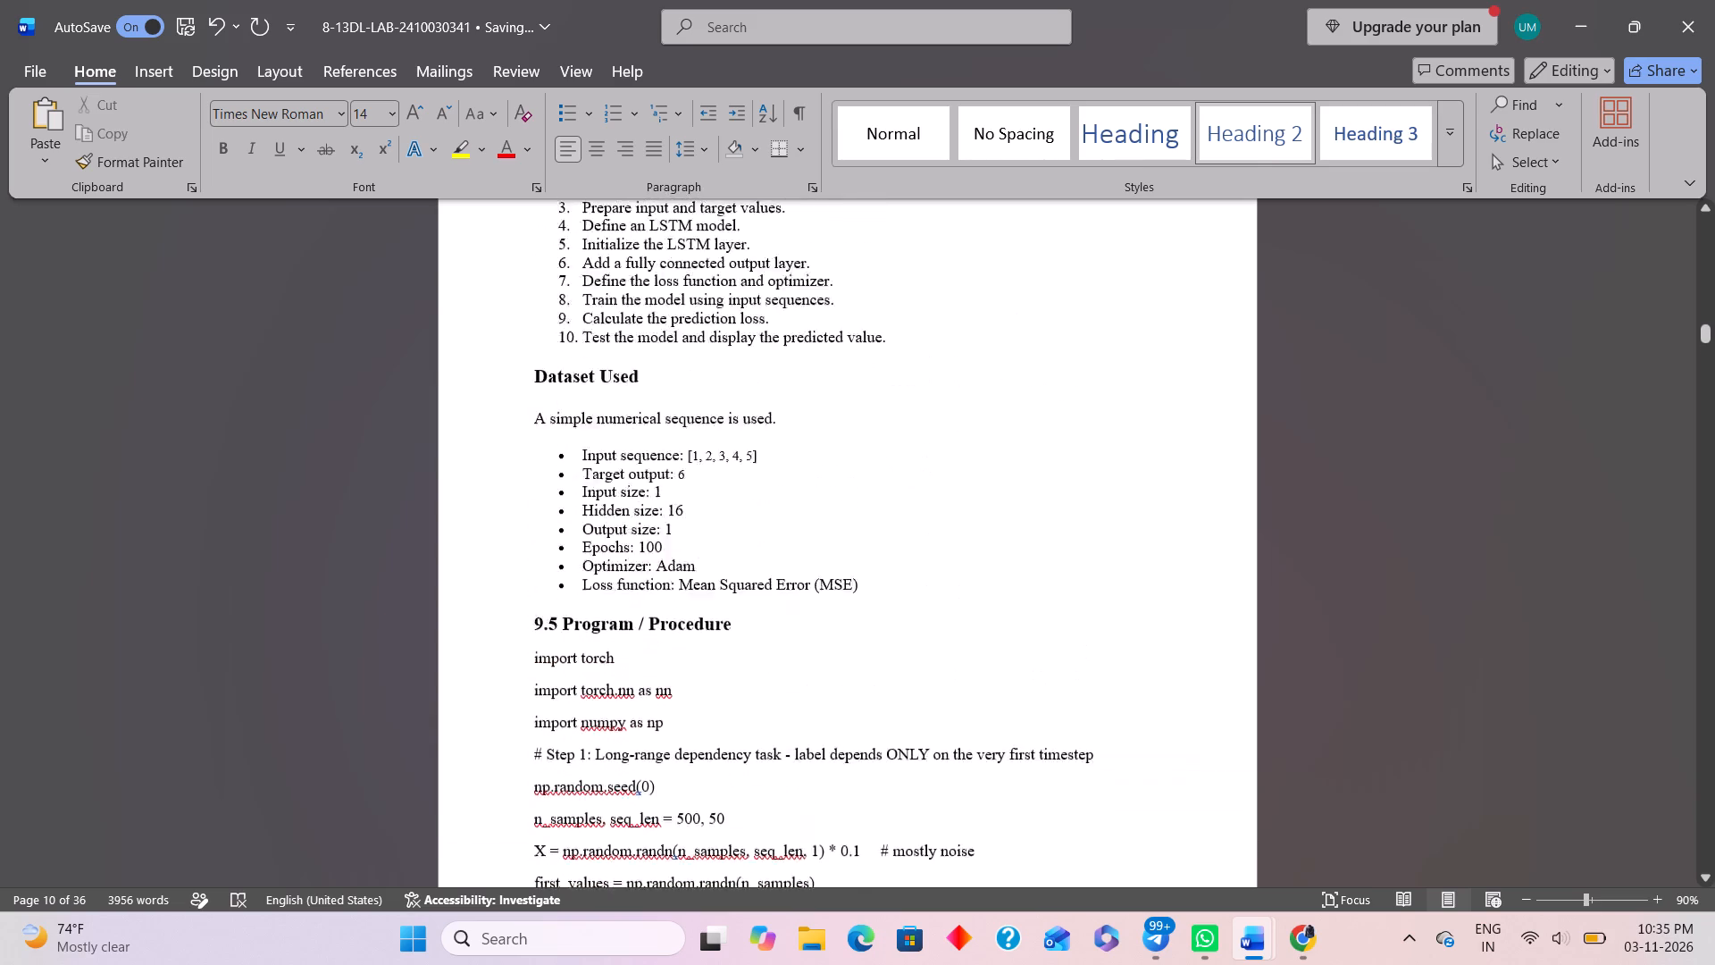
pyautogui.scroll(5, 713, 721)
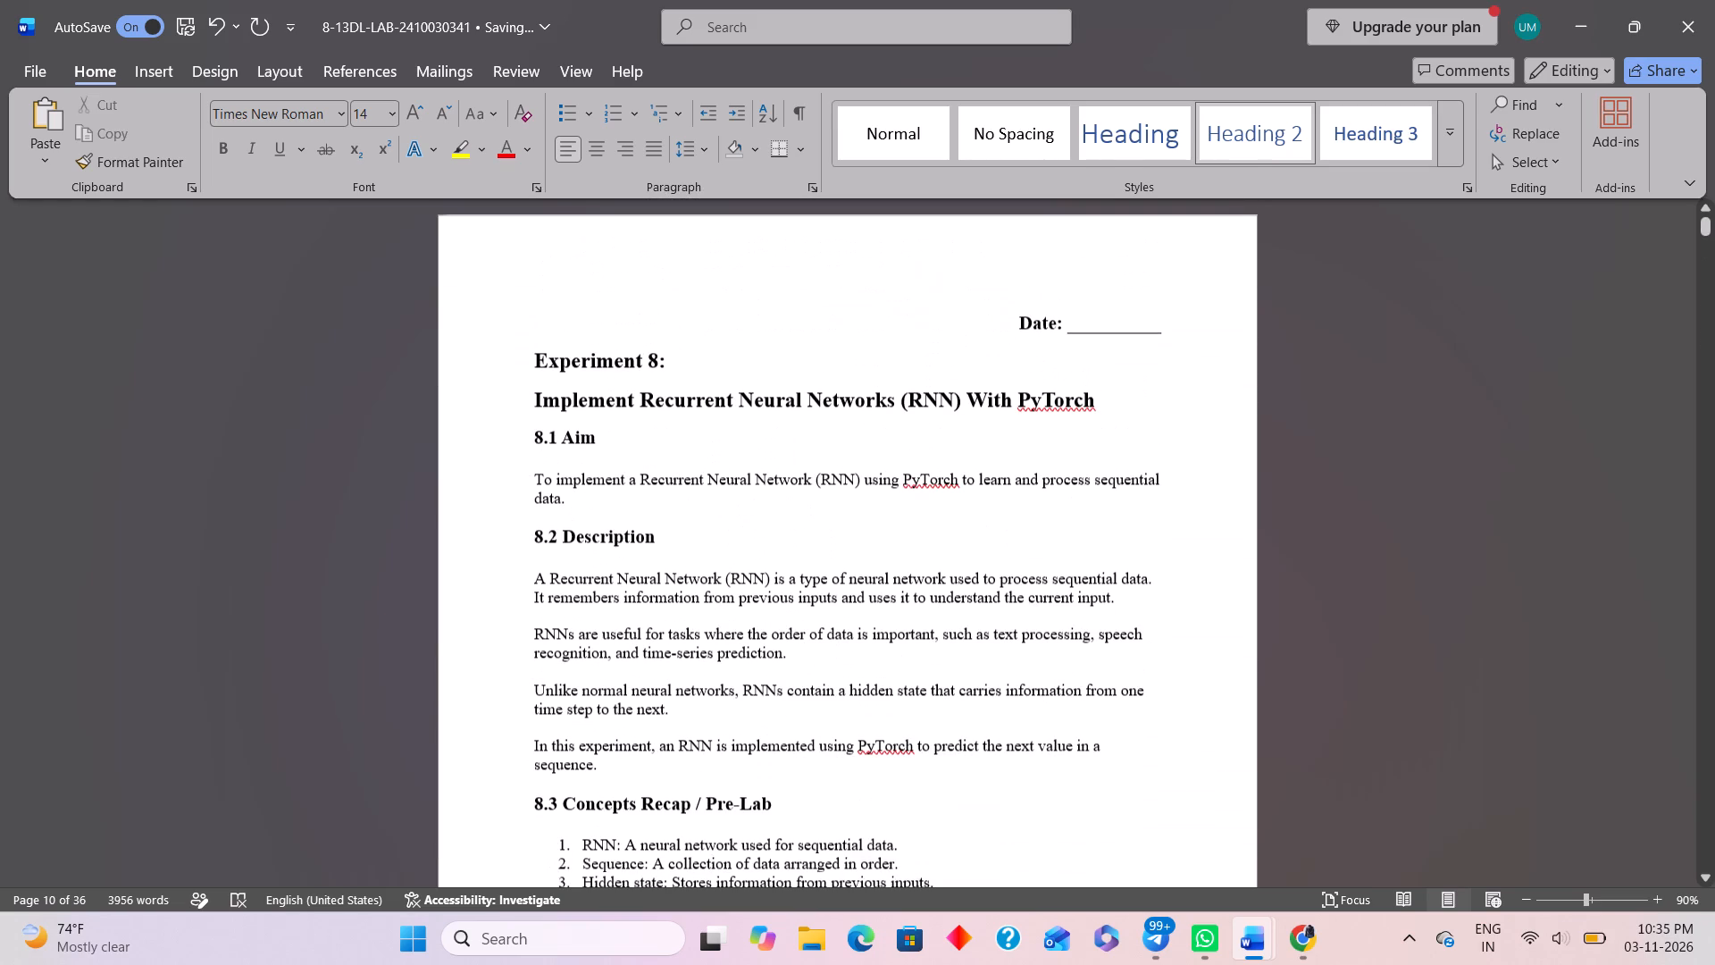
pyautogui.scroll(-4, 728, 599)
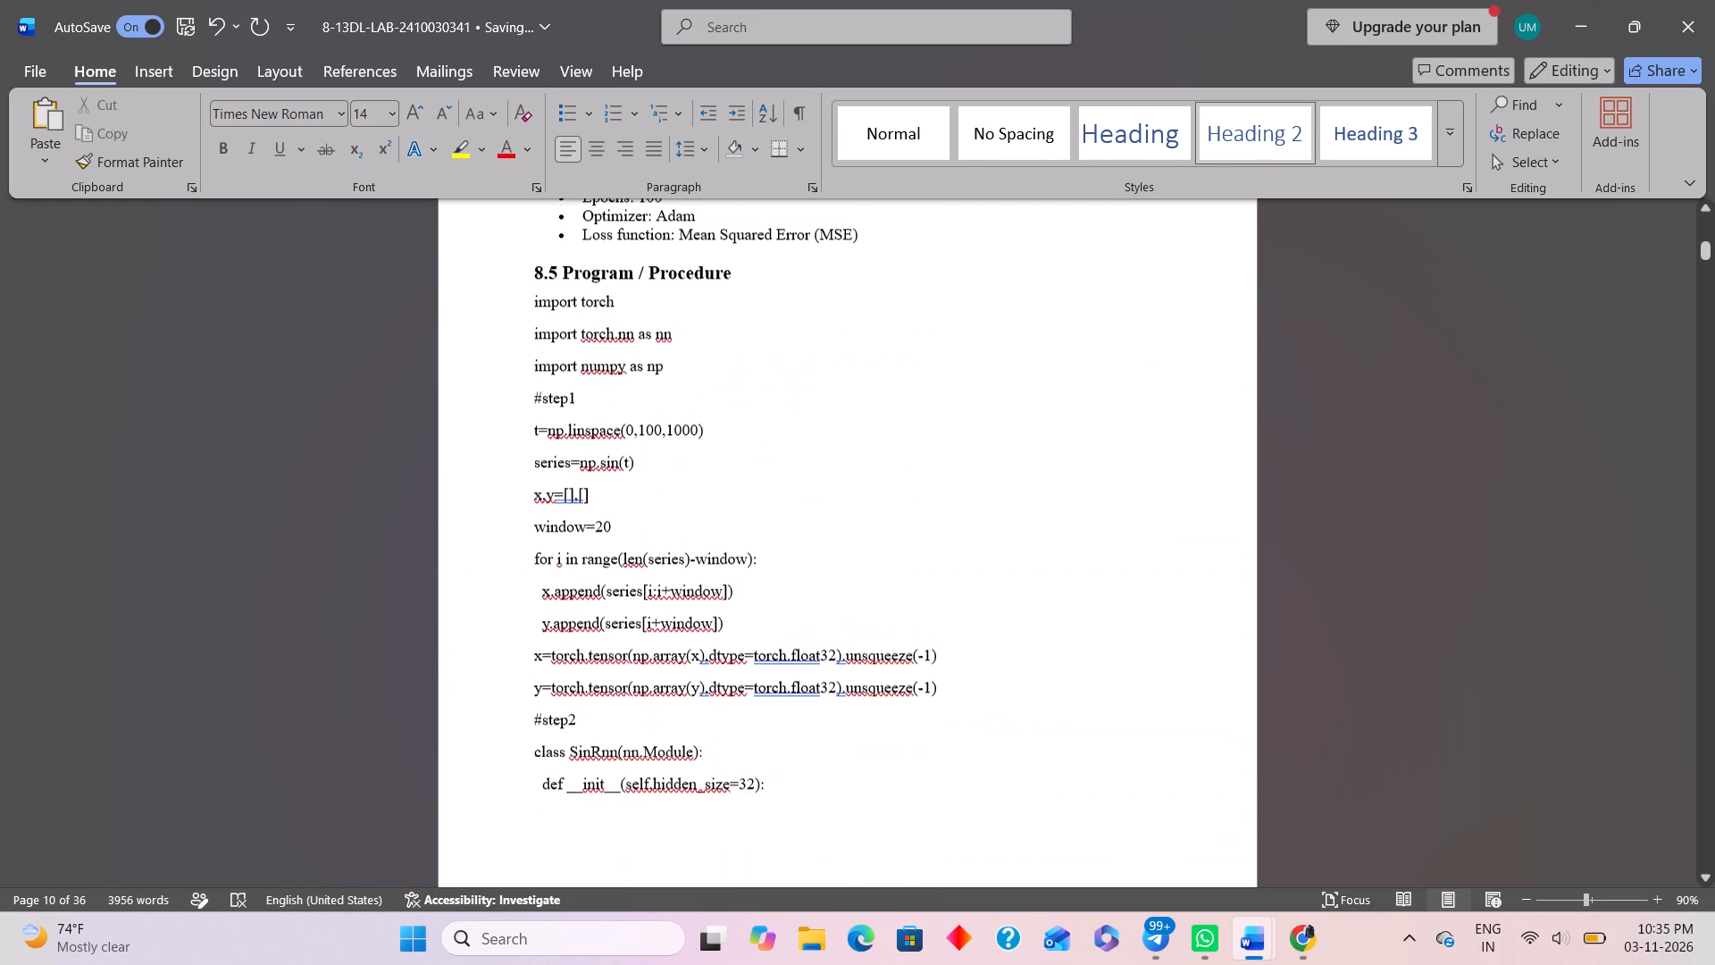
pyautogui.click(618, 449)
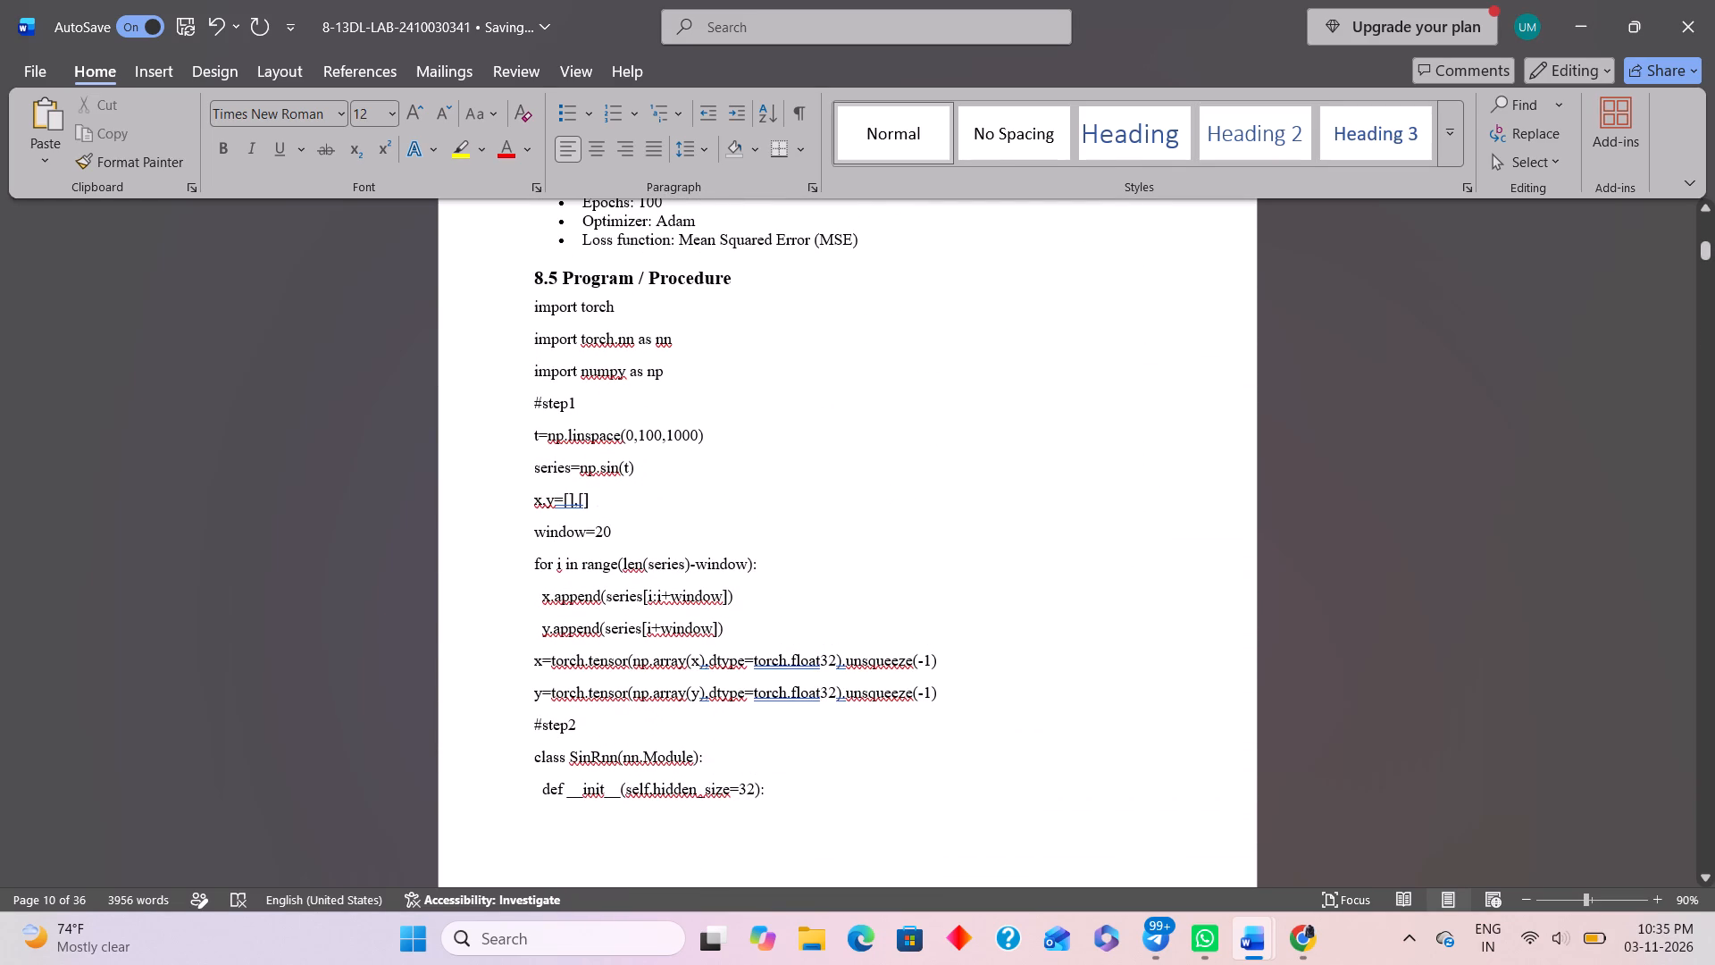
pyautogui.scroll(-4, 629, 496)
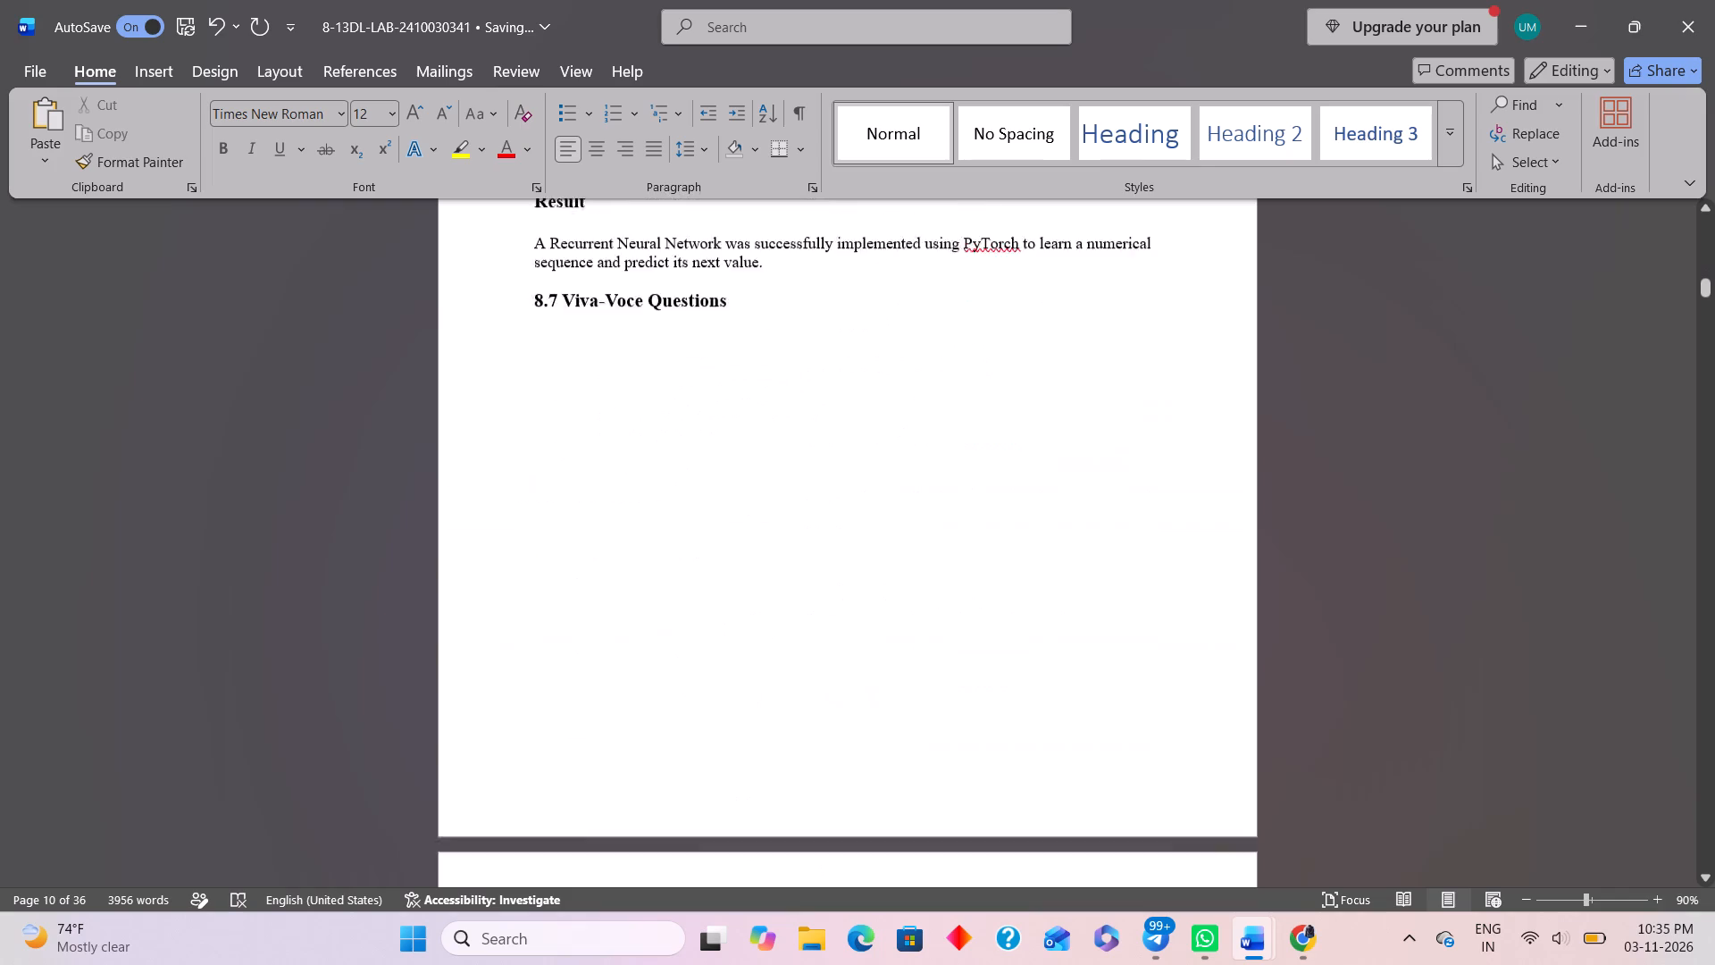
pyautogui.scroll(-5, 629, 496)
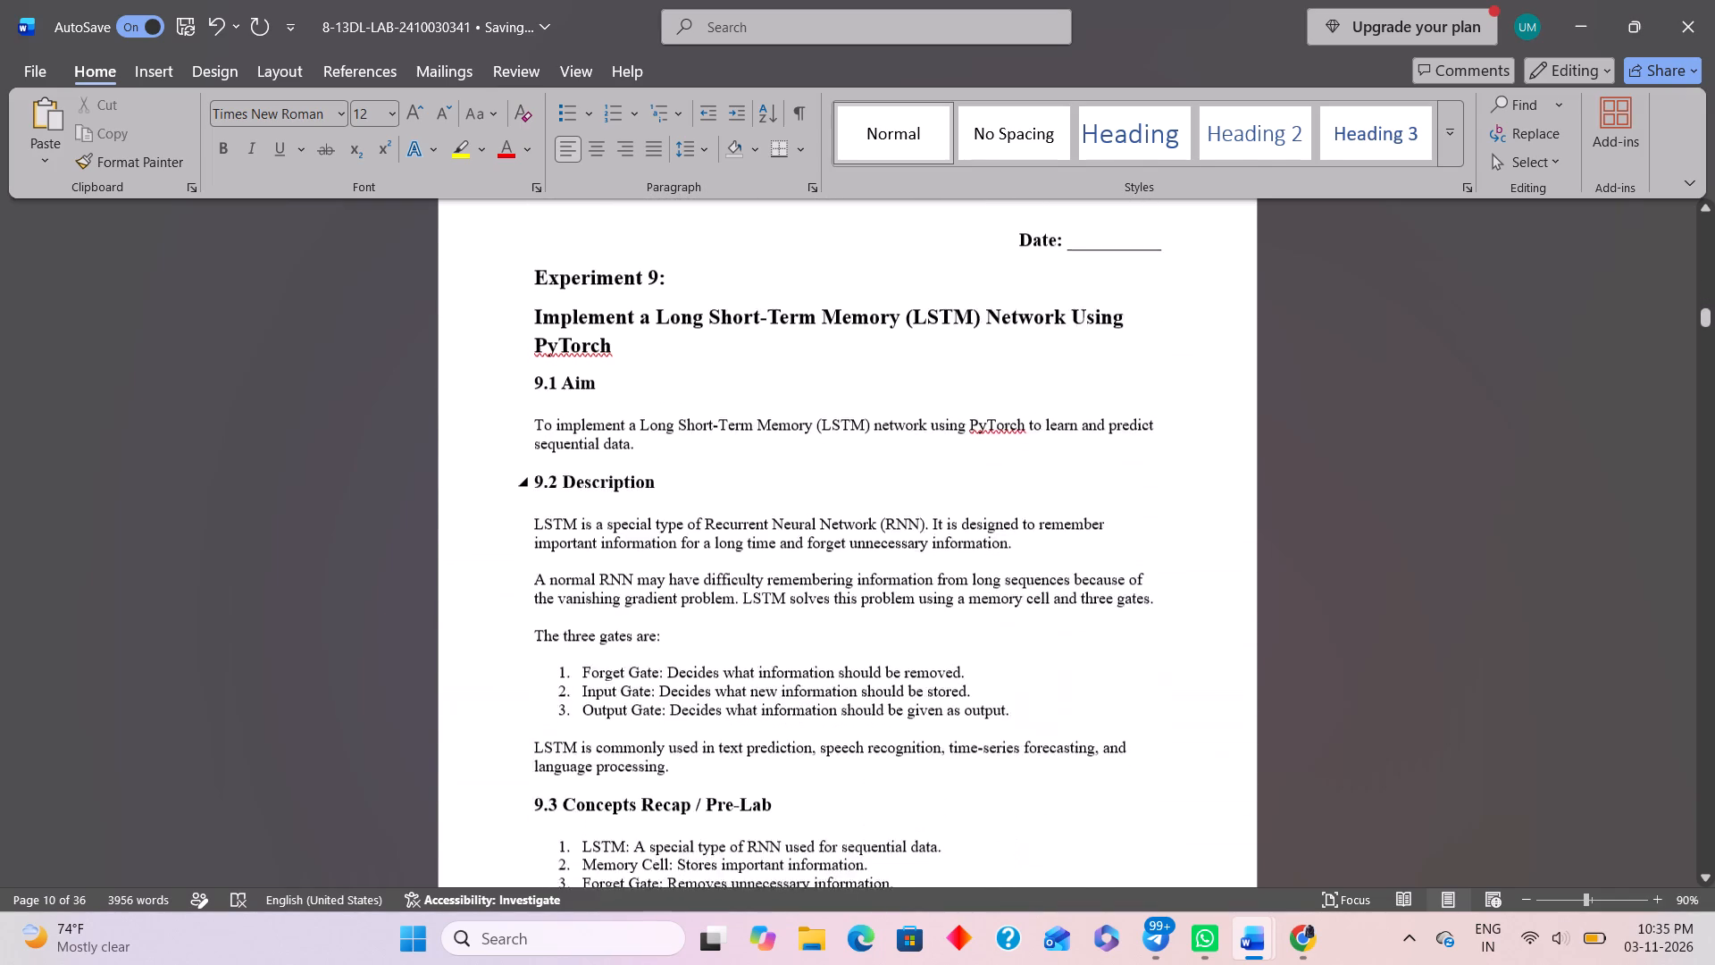
pyautogui.scroll(-5, 629, 496)
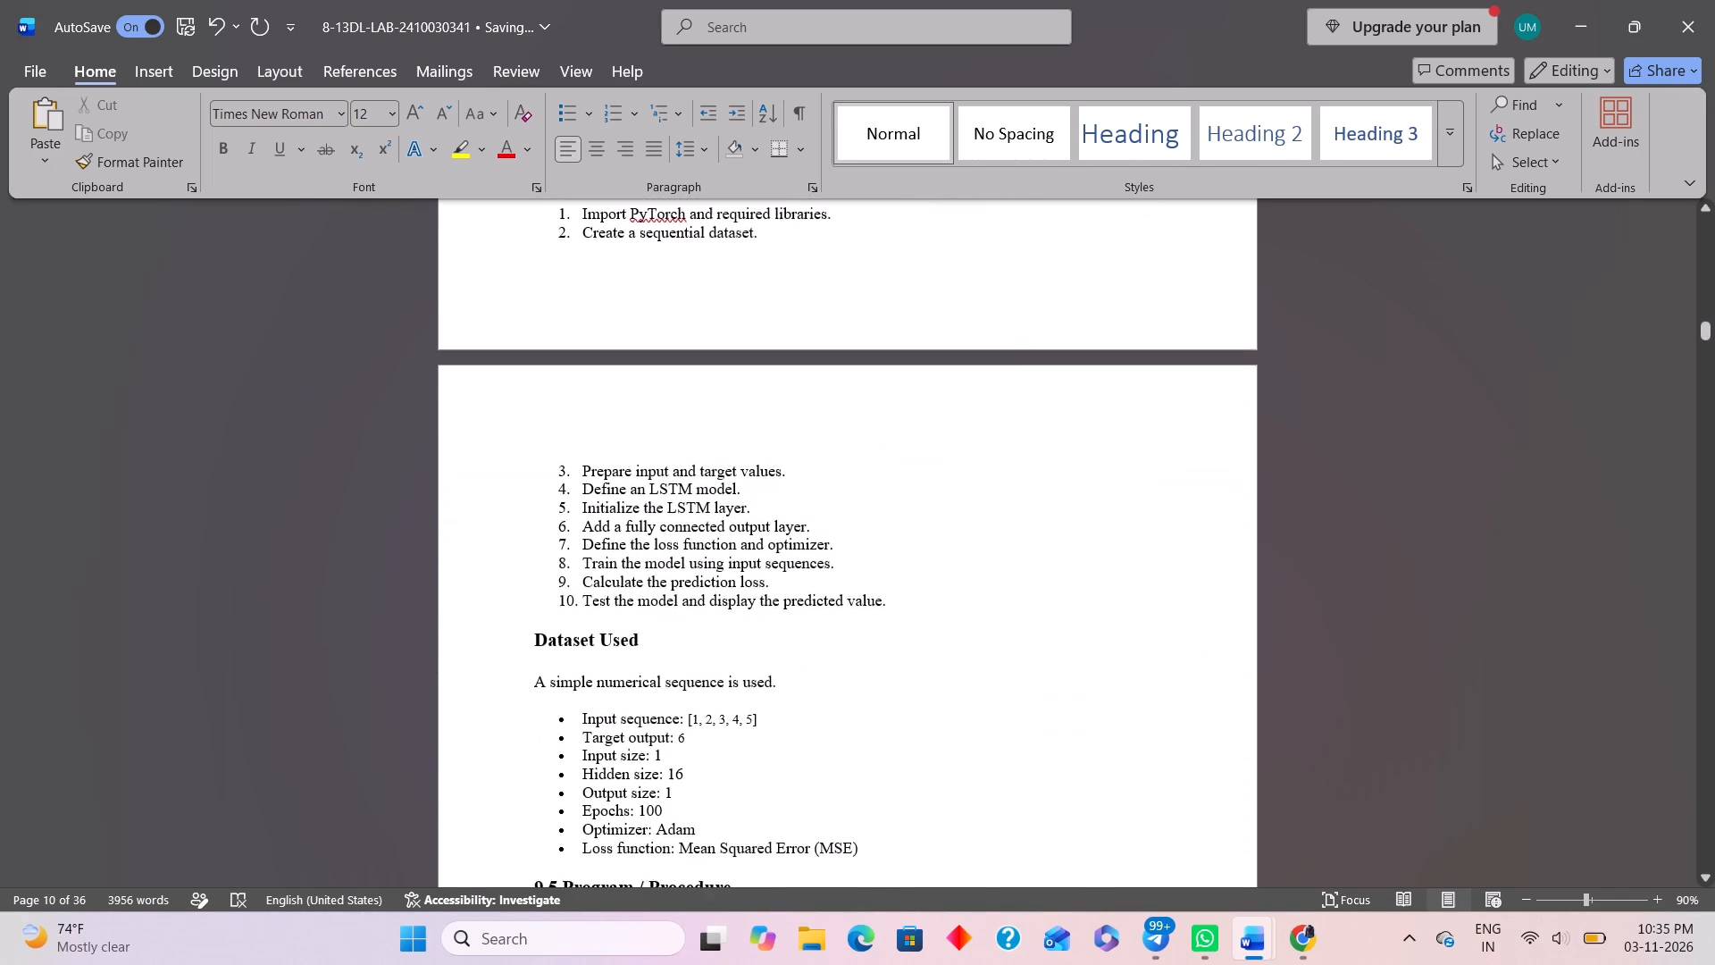
pyautogui.scroll(-4, 629, 496)
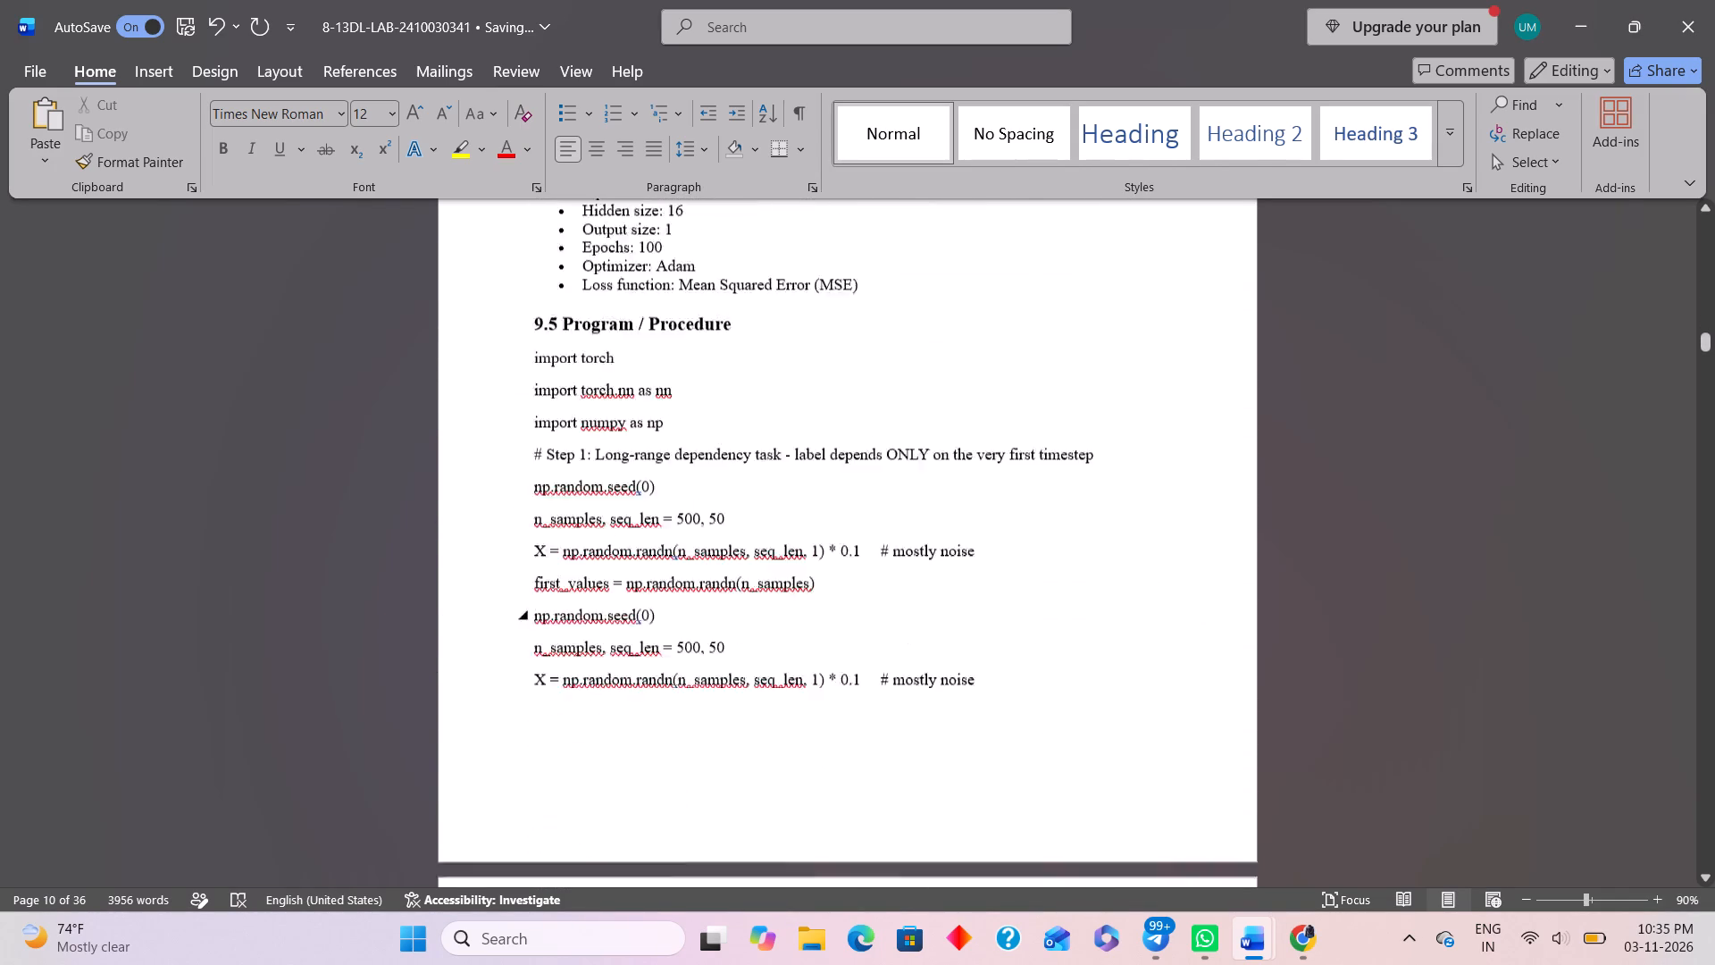
pyautogui.scroll(-4, 629, 496)
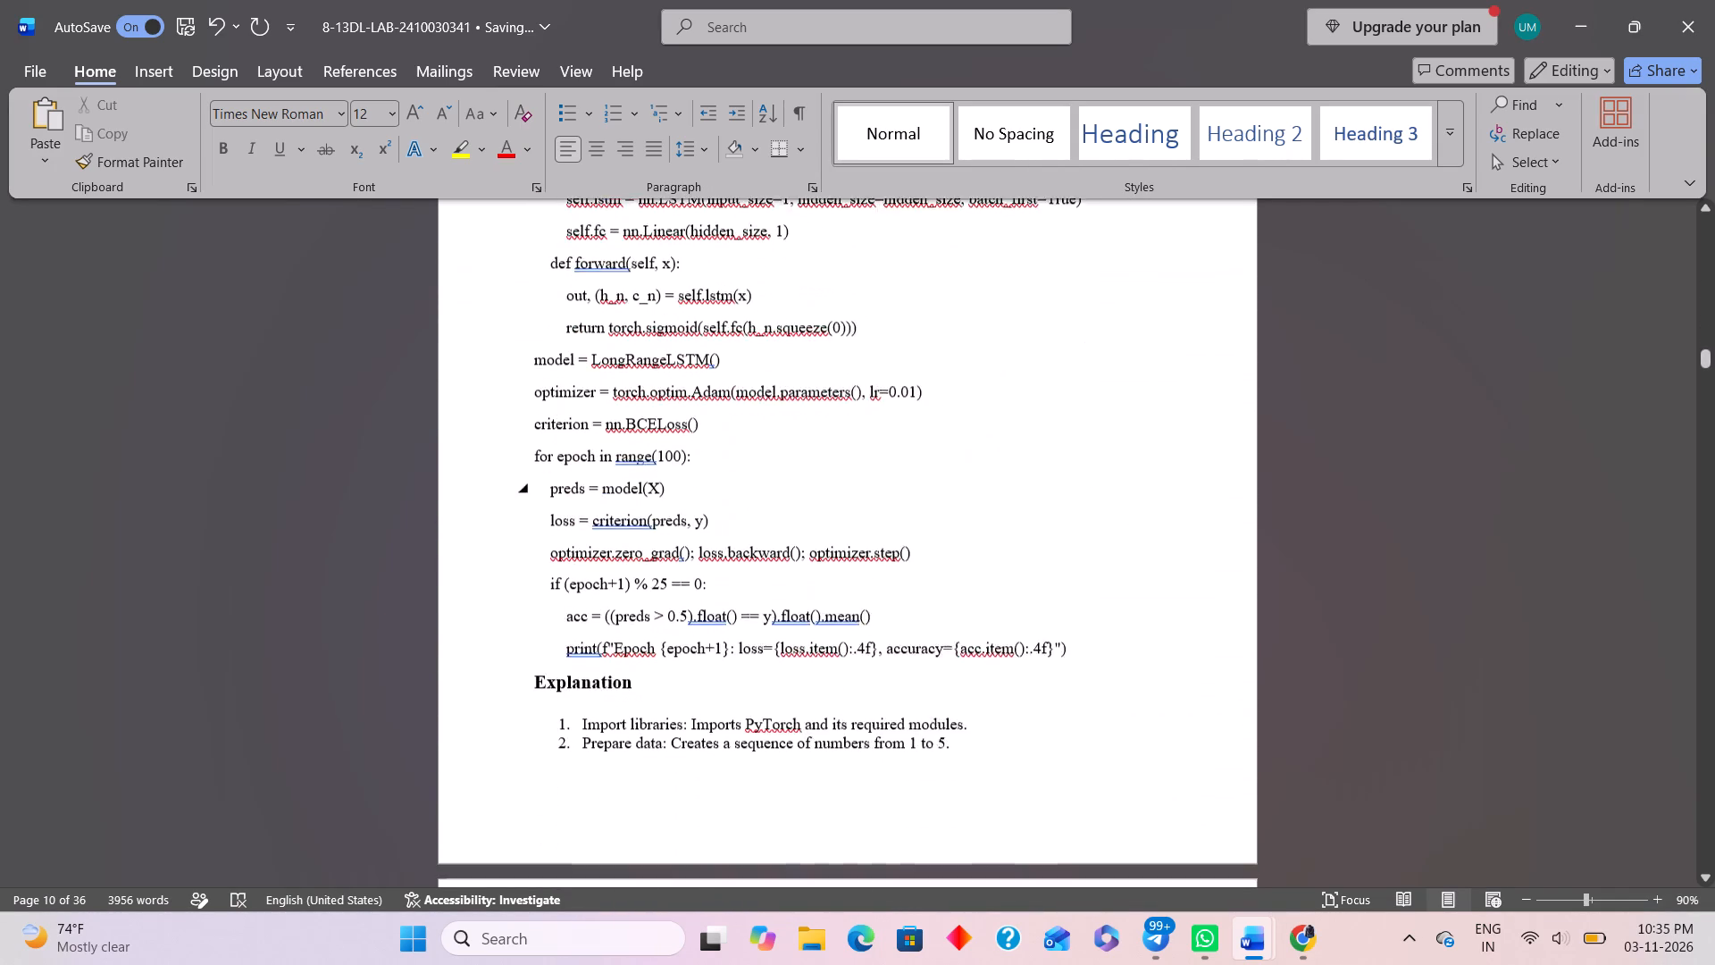
pyautogui.scroll(-3, 629, 496)
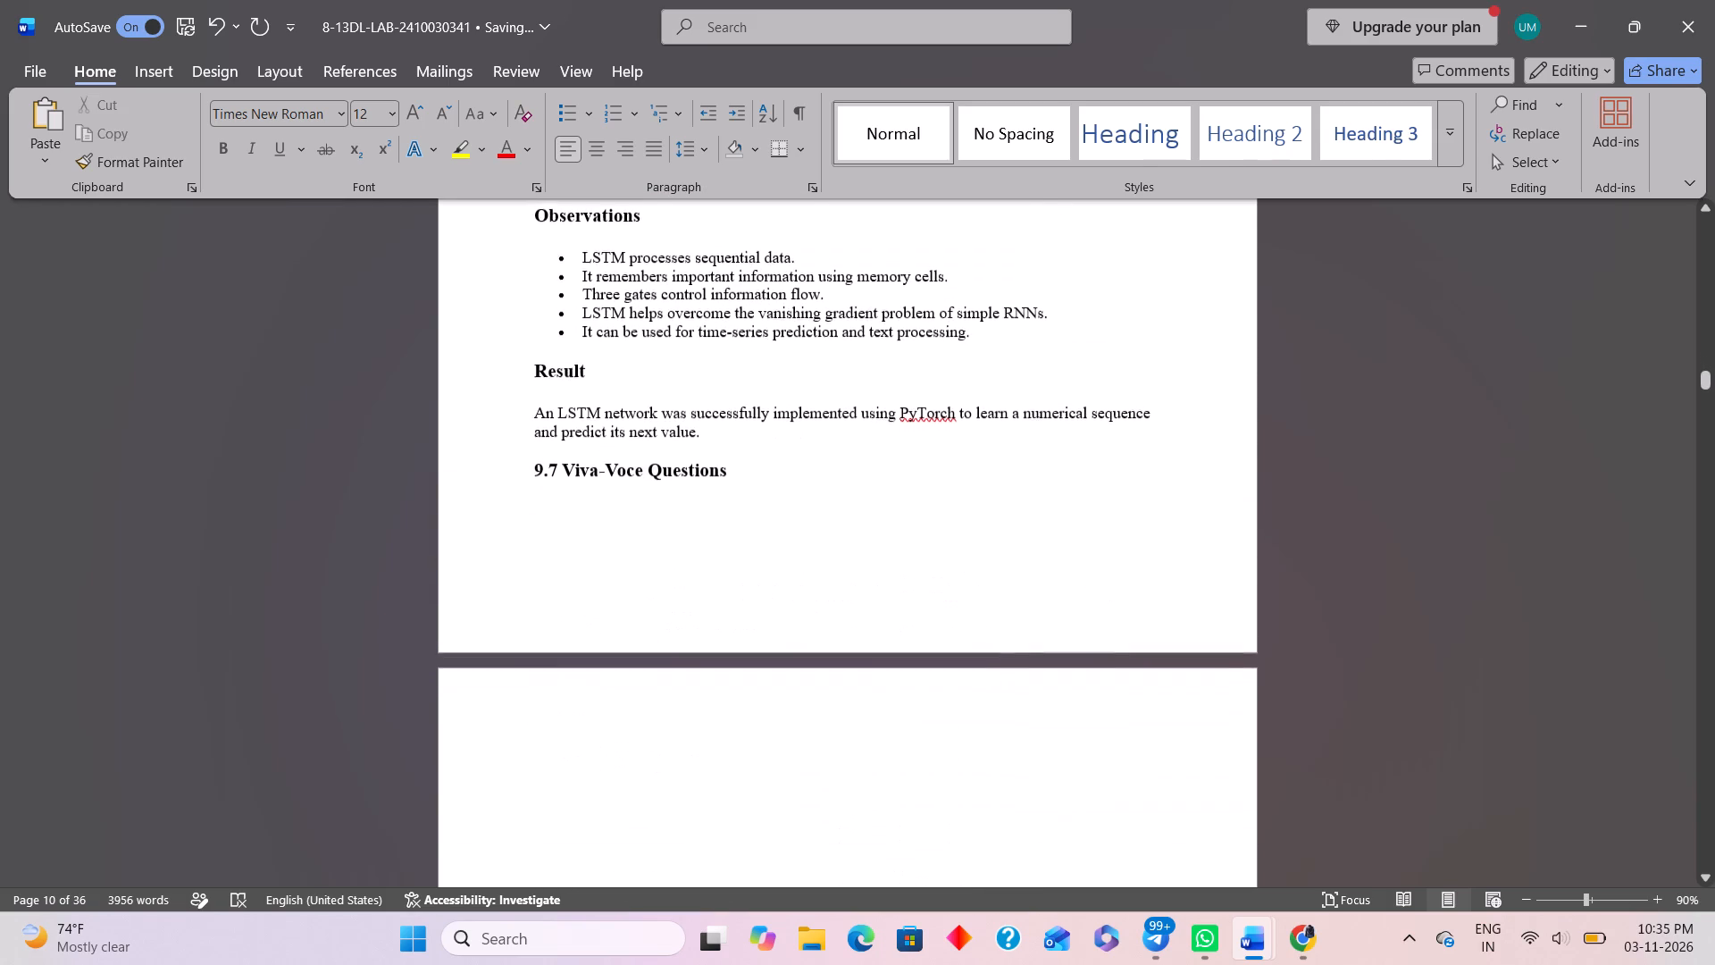
pyautogui.scroll(-3, 629, 496)
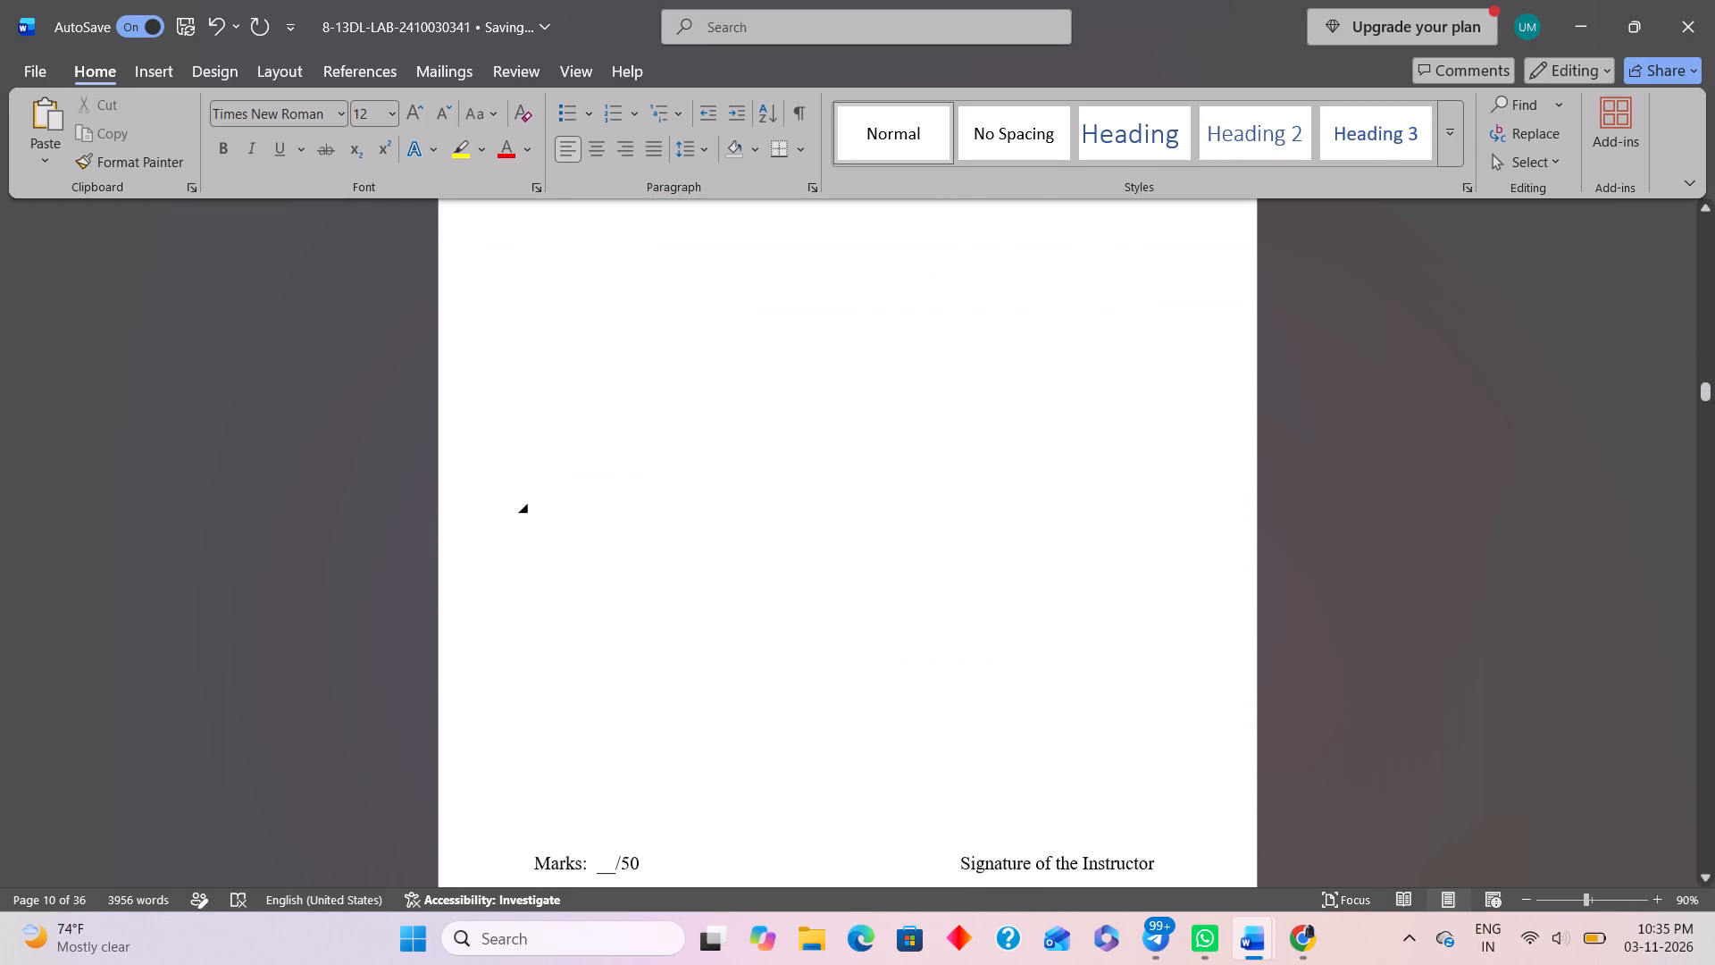
pyautogui.scroll(-2, 629, 496)
# Review Experiments 10 through 13 for blank pages, code formatting, and placement of the Date, Marks and Signature lines.
pyautogui.scroll(-2, 629, 496)
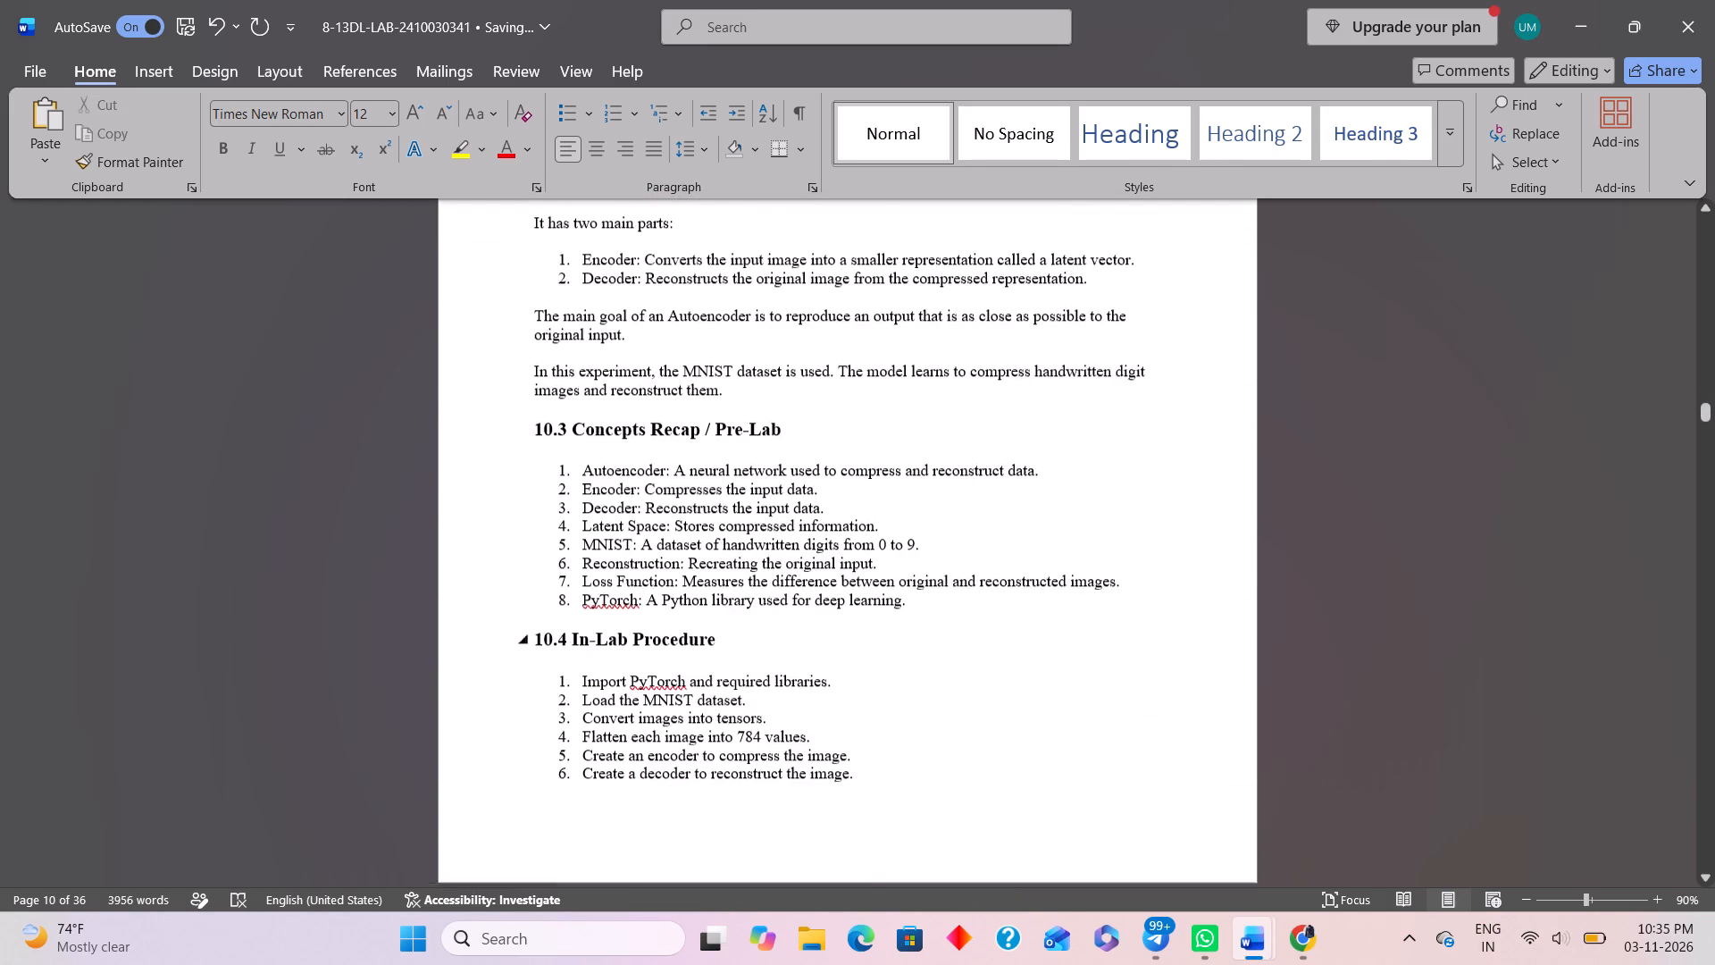
pyautogui.scroll(-7, 629, 496)
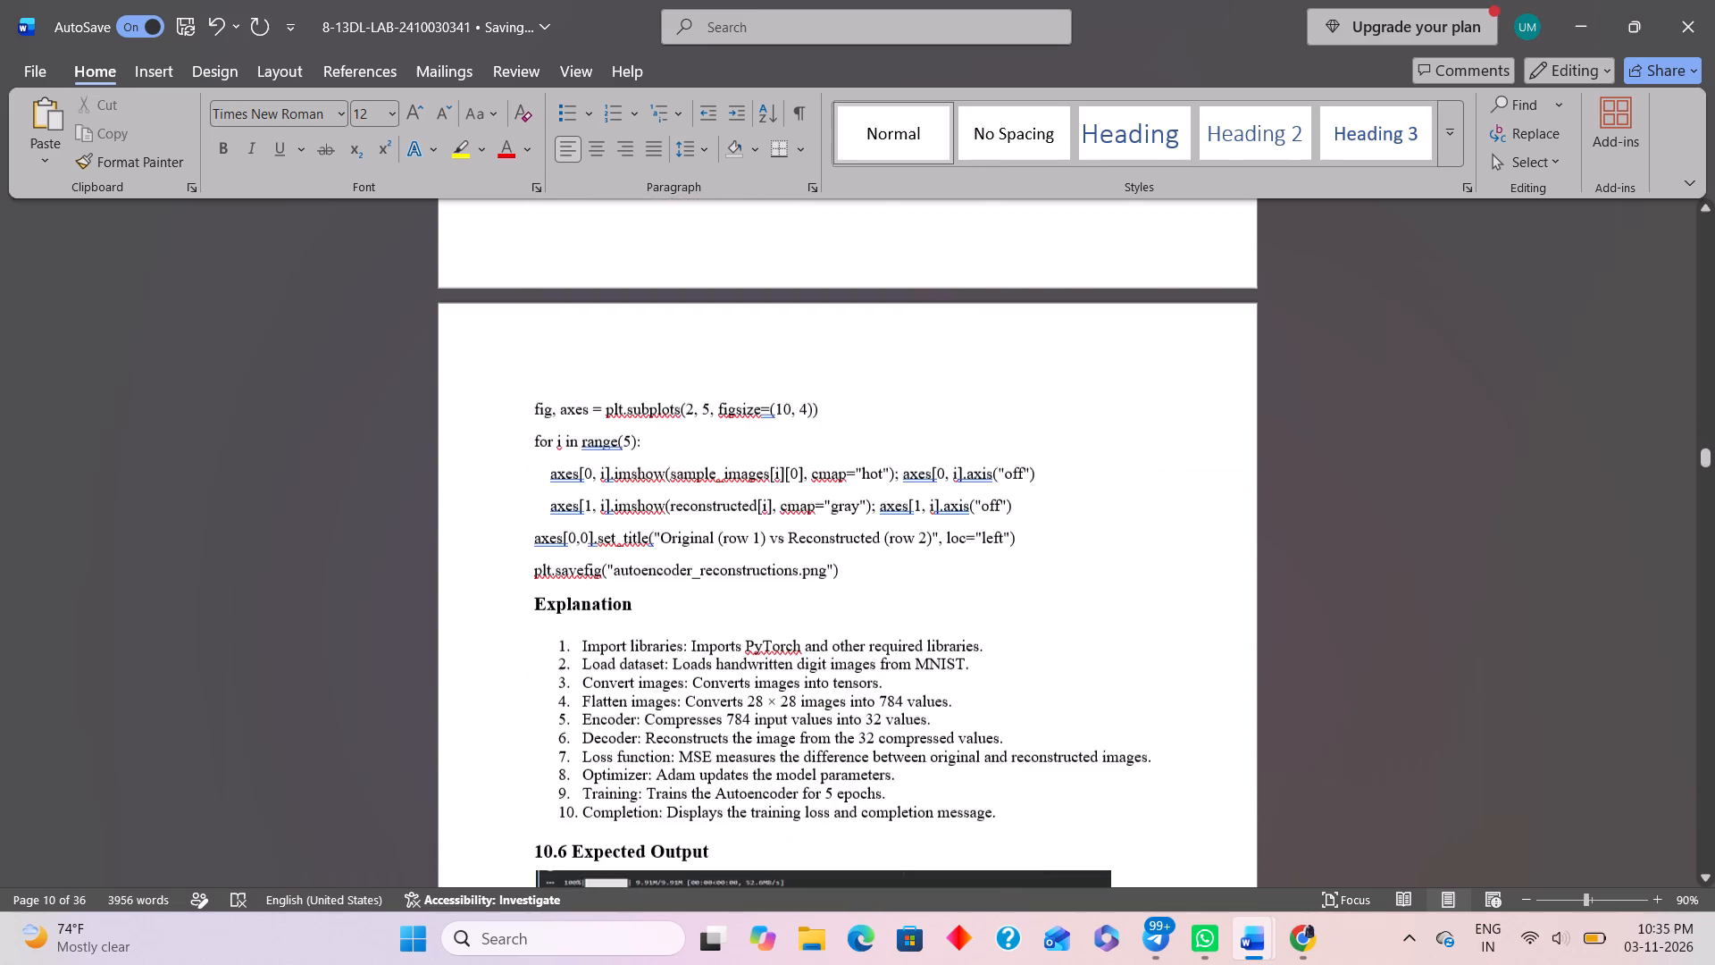
pyautogui.scroll(-5, 629, 496)
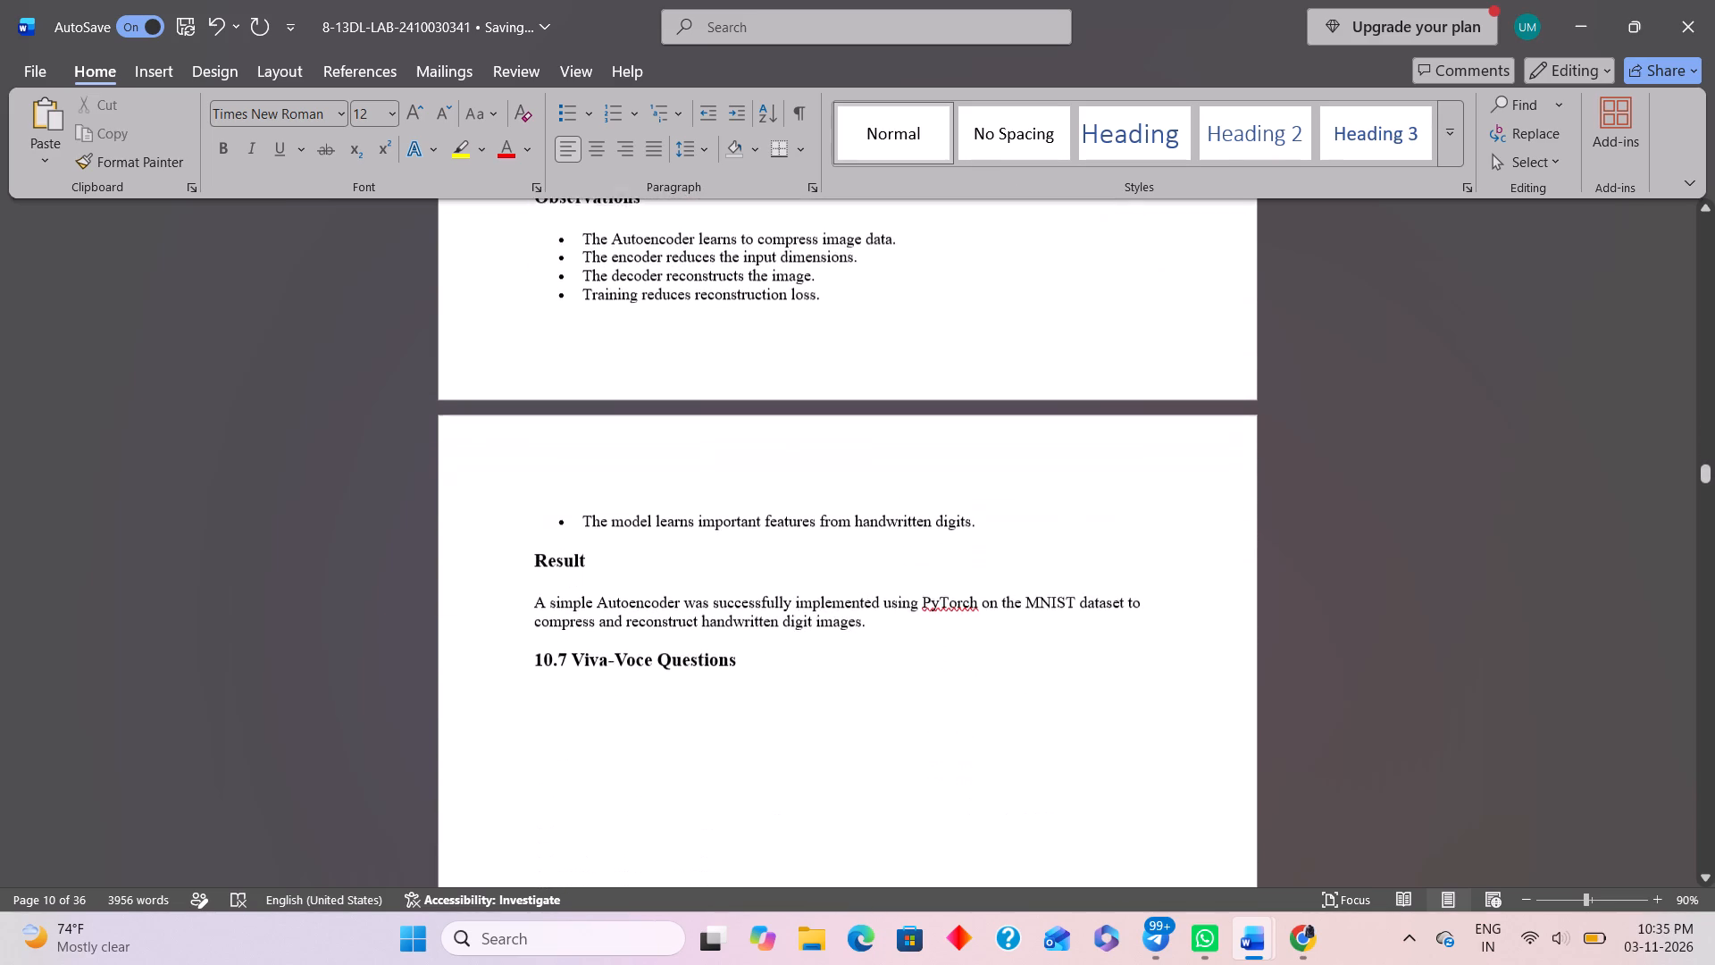
pyautogui.scroll(-5, 629, 496)
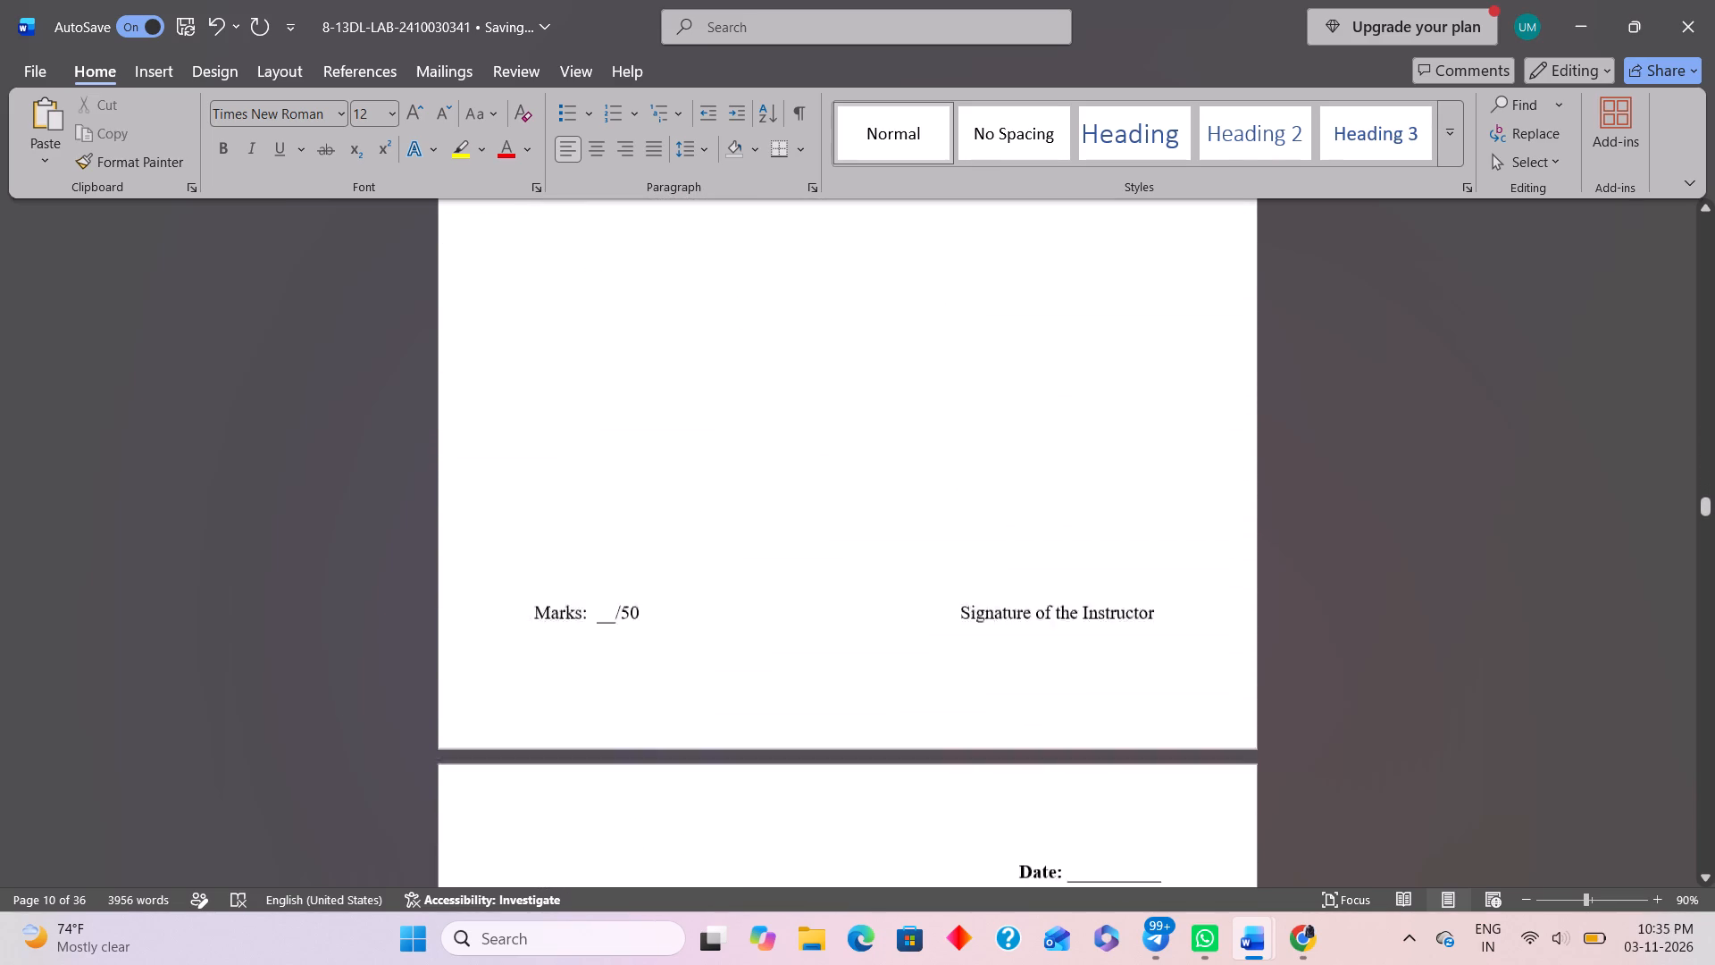
pyautogui.scroll(-5, 629, 496)
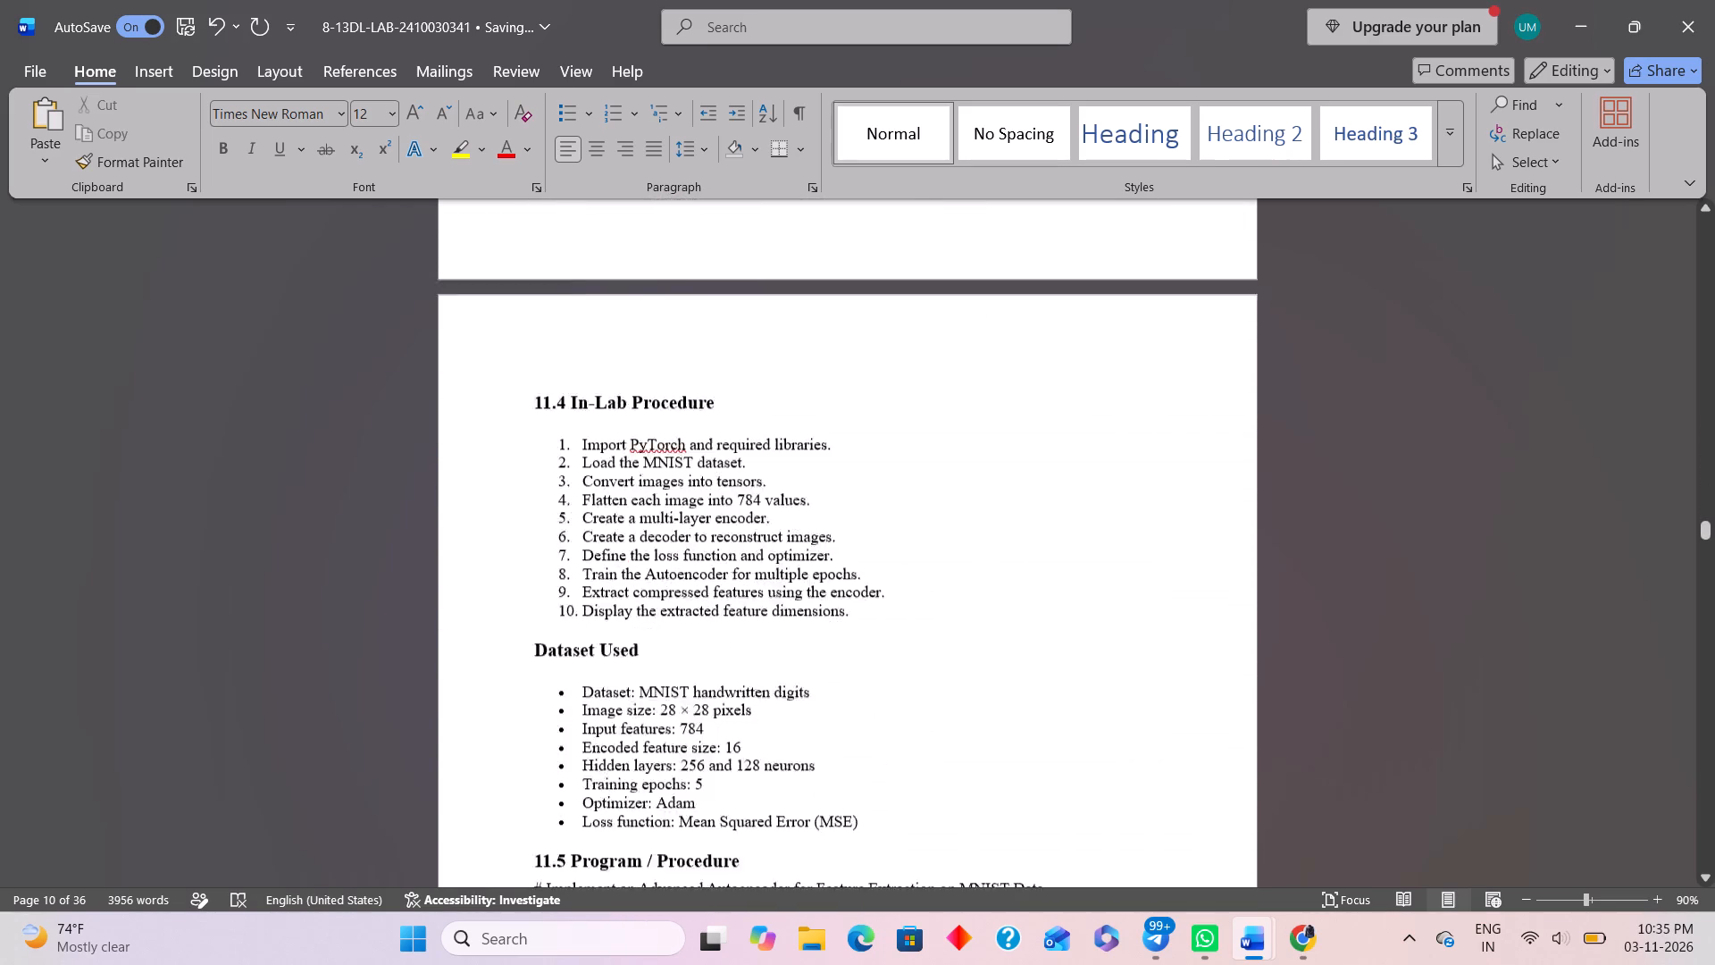
pyautogui.scroll(-4, 629, 496)
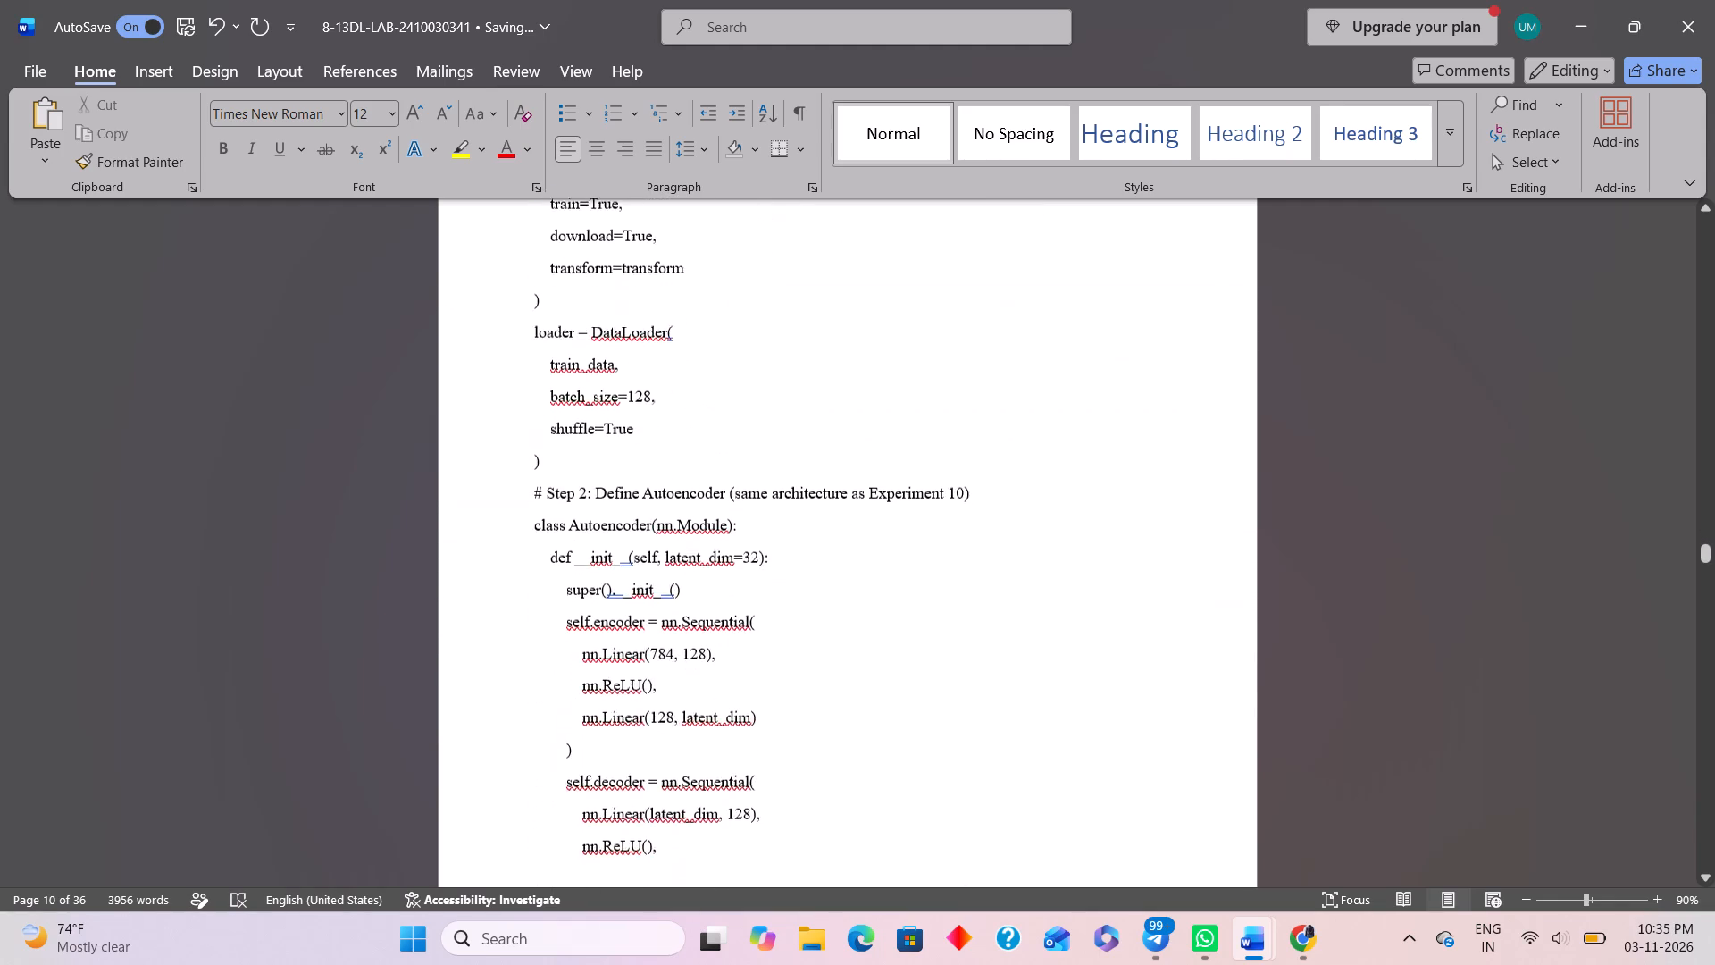
pyautogui.scroll(-6, 629, 496)
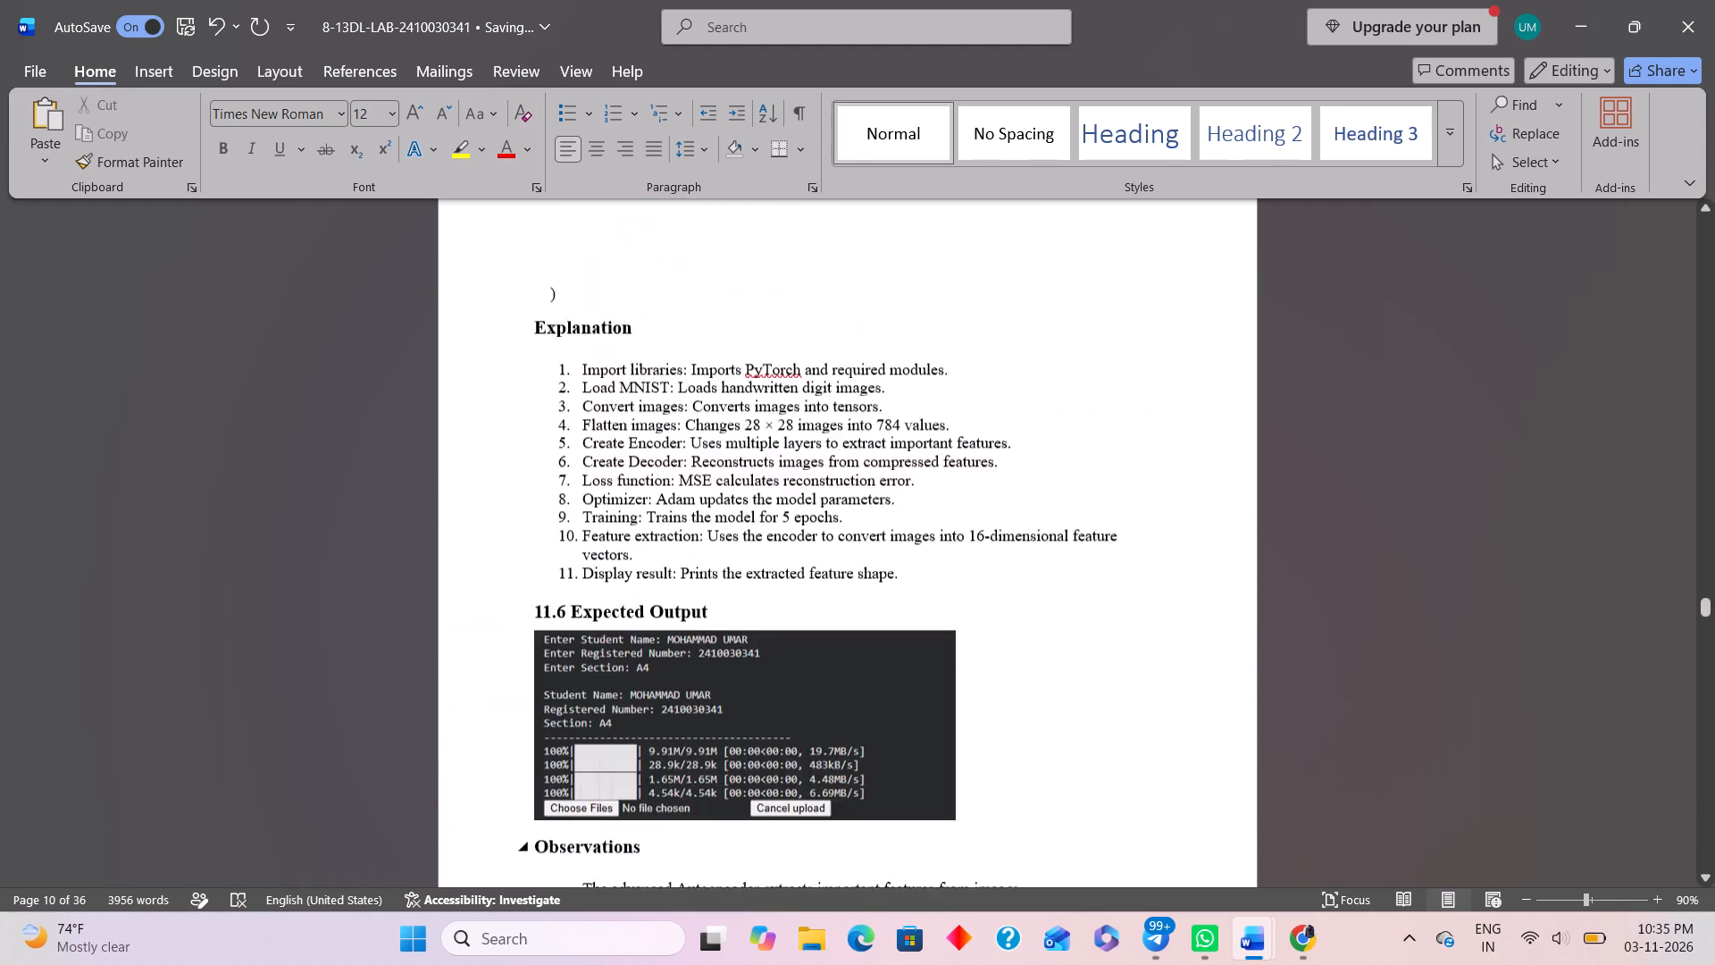
pyautogui.scroll(-3, 629, 496)
pyautogui.scroll(2, 629, 496)
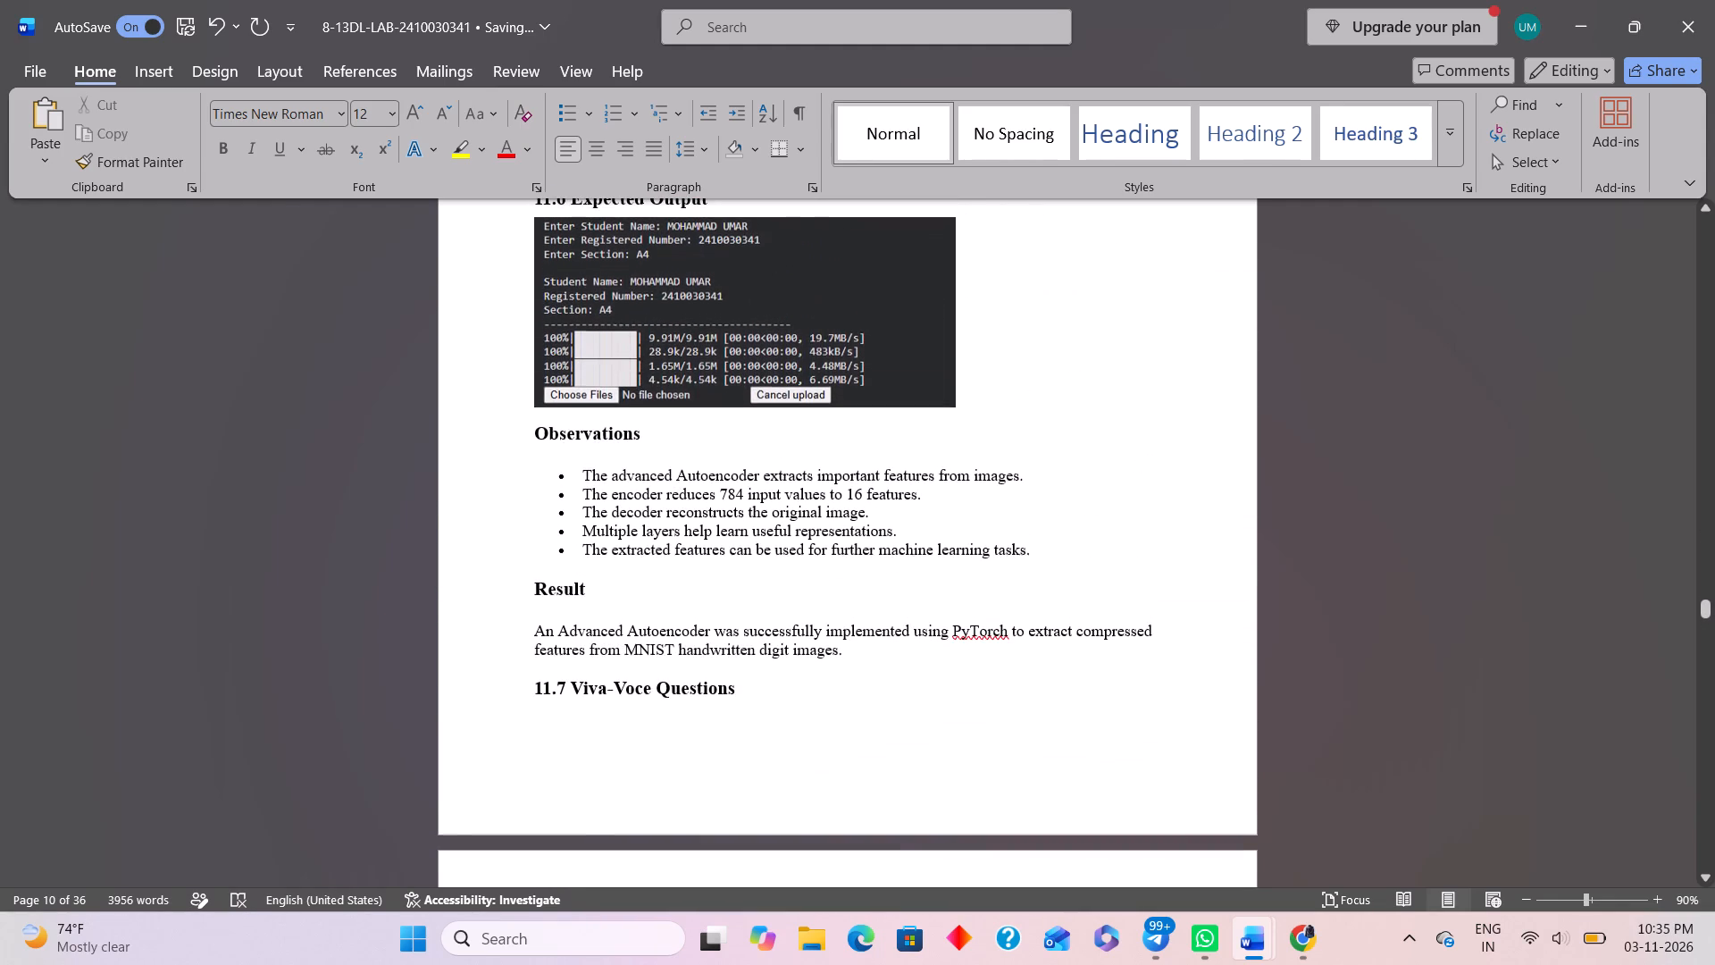
pyautogui.scroll(-2, 629, 496)
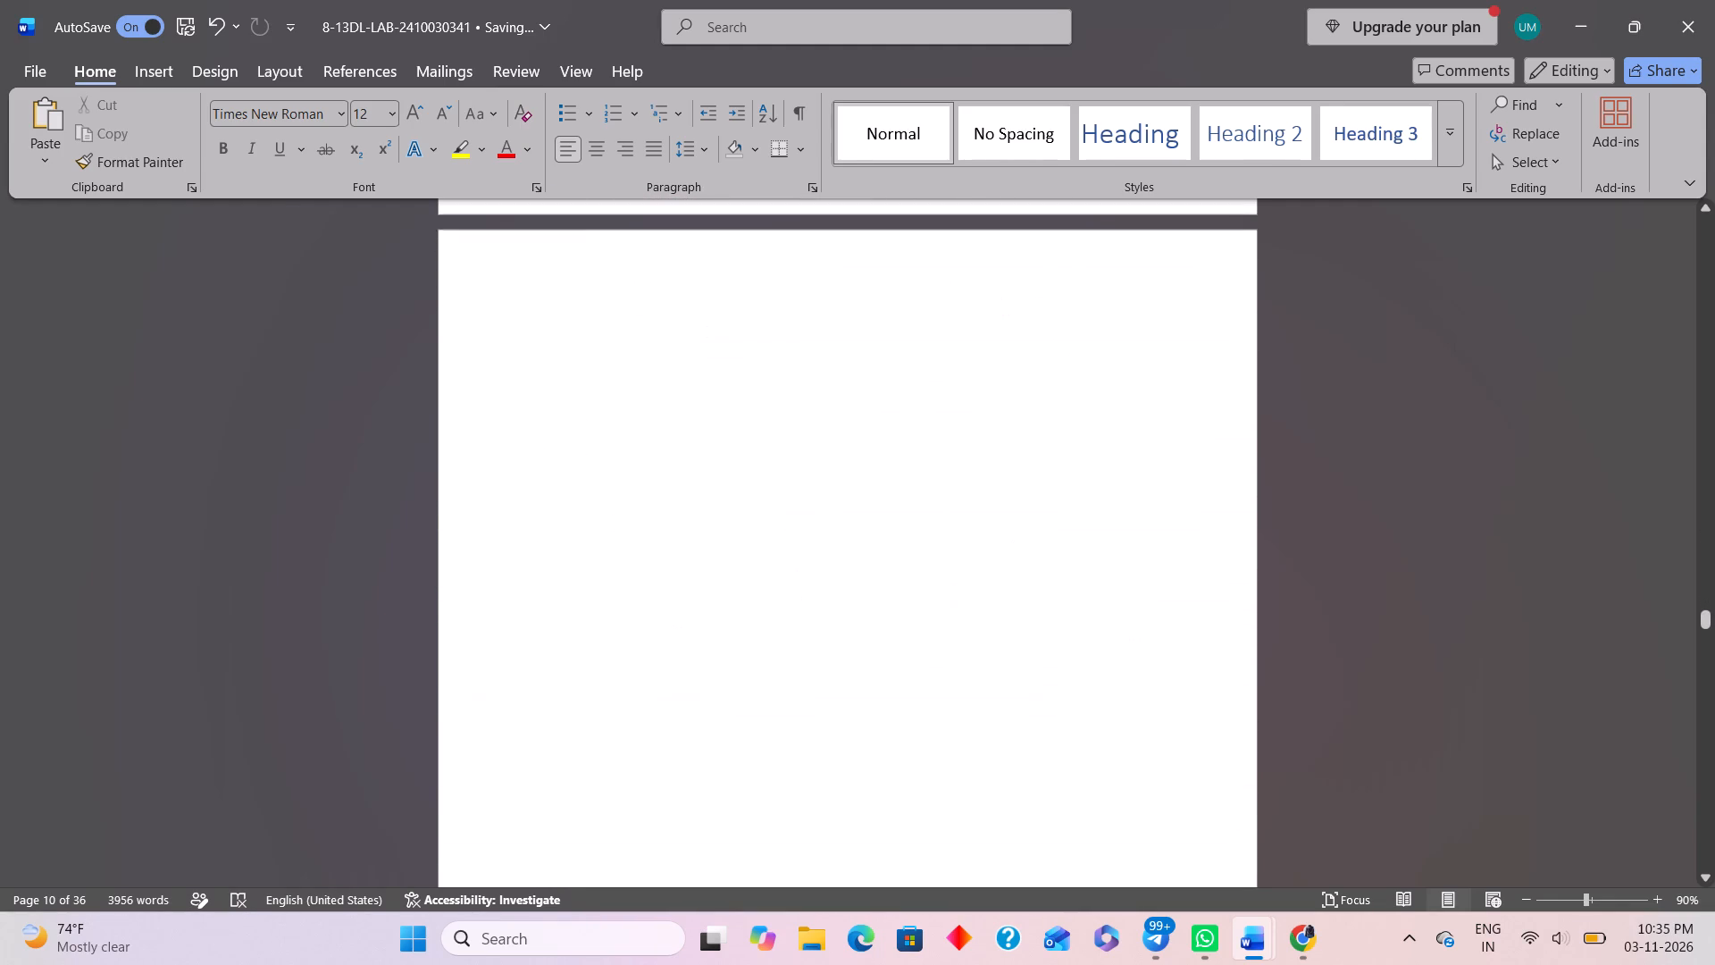
pyautogui.scroll(-7, 629, 496)
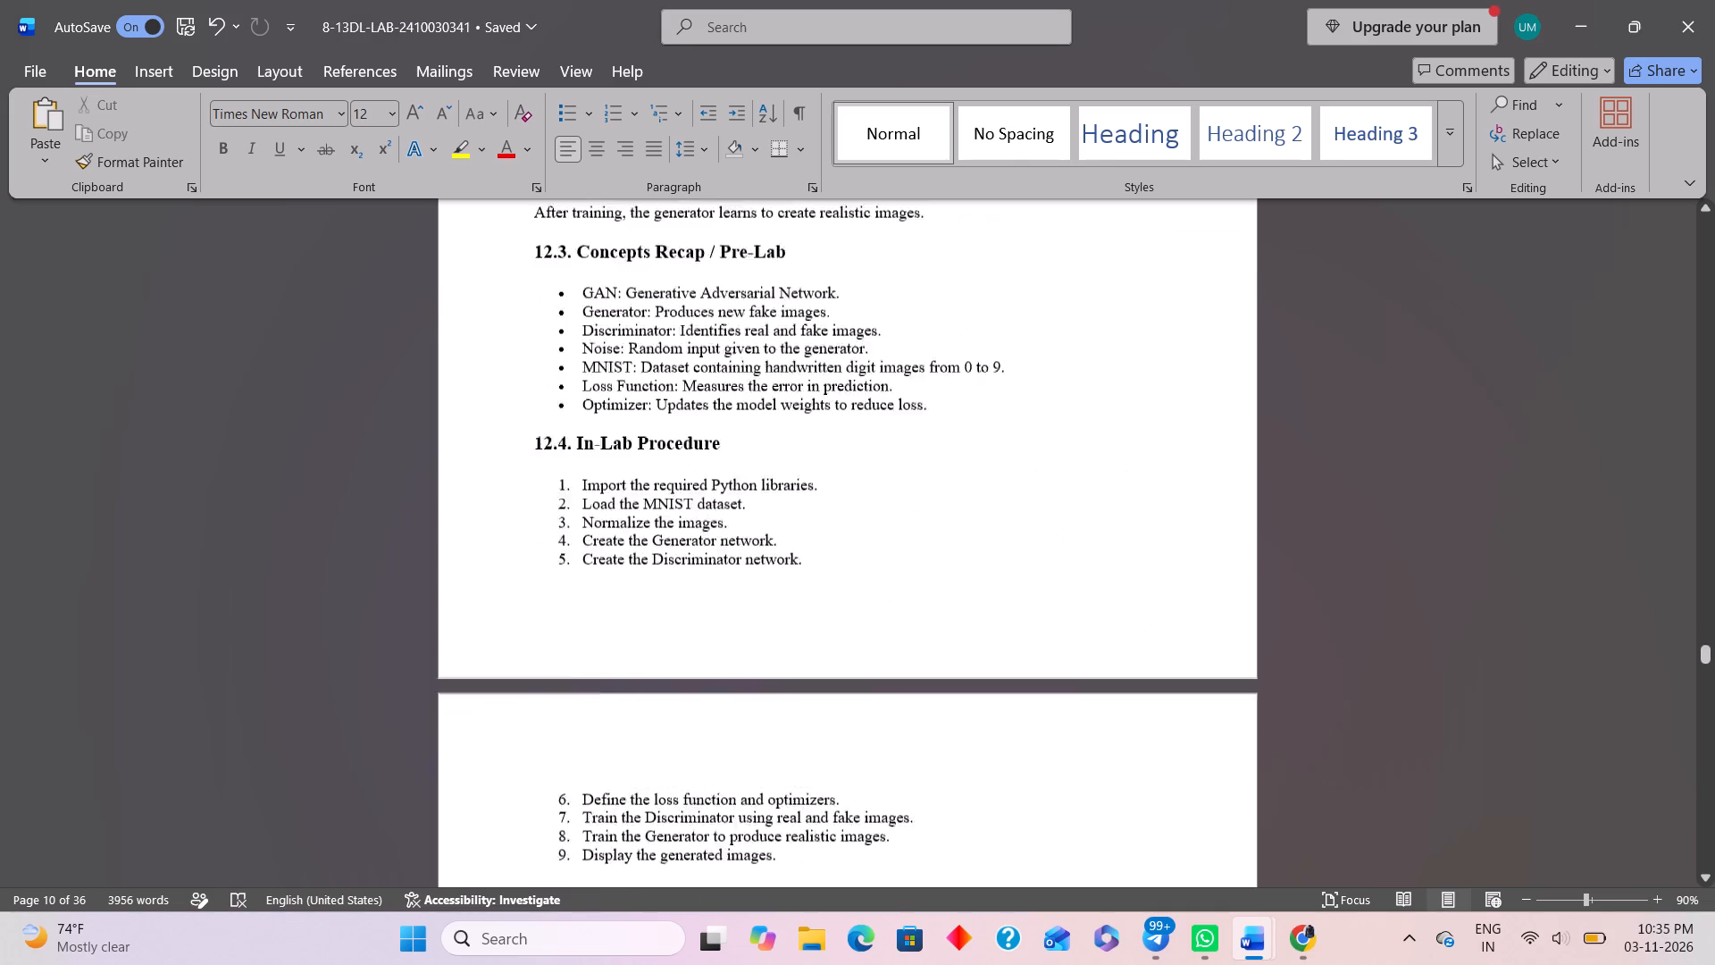
pyautogui.scroll(-7, 629, 496)
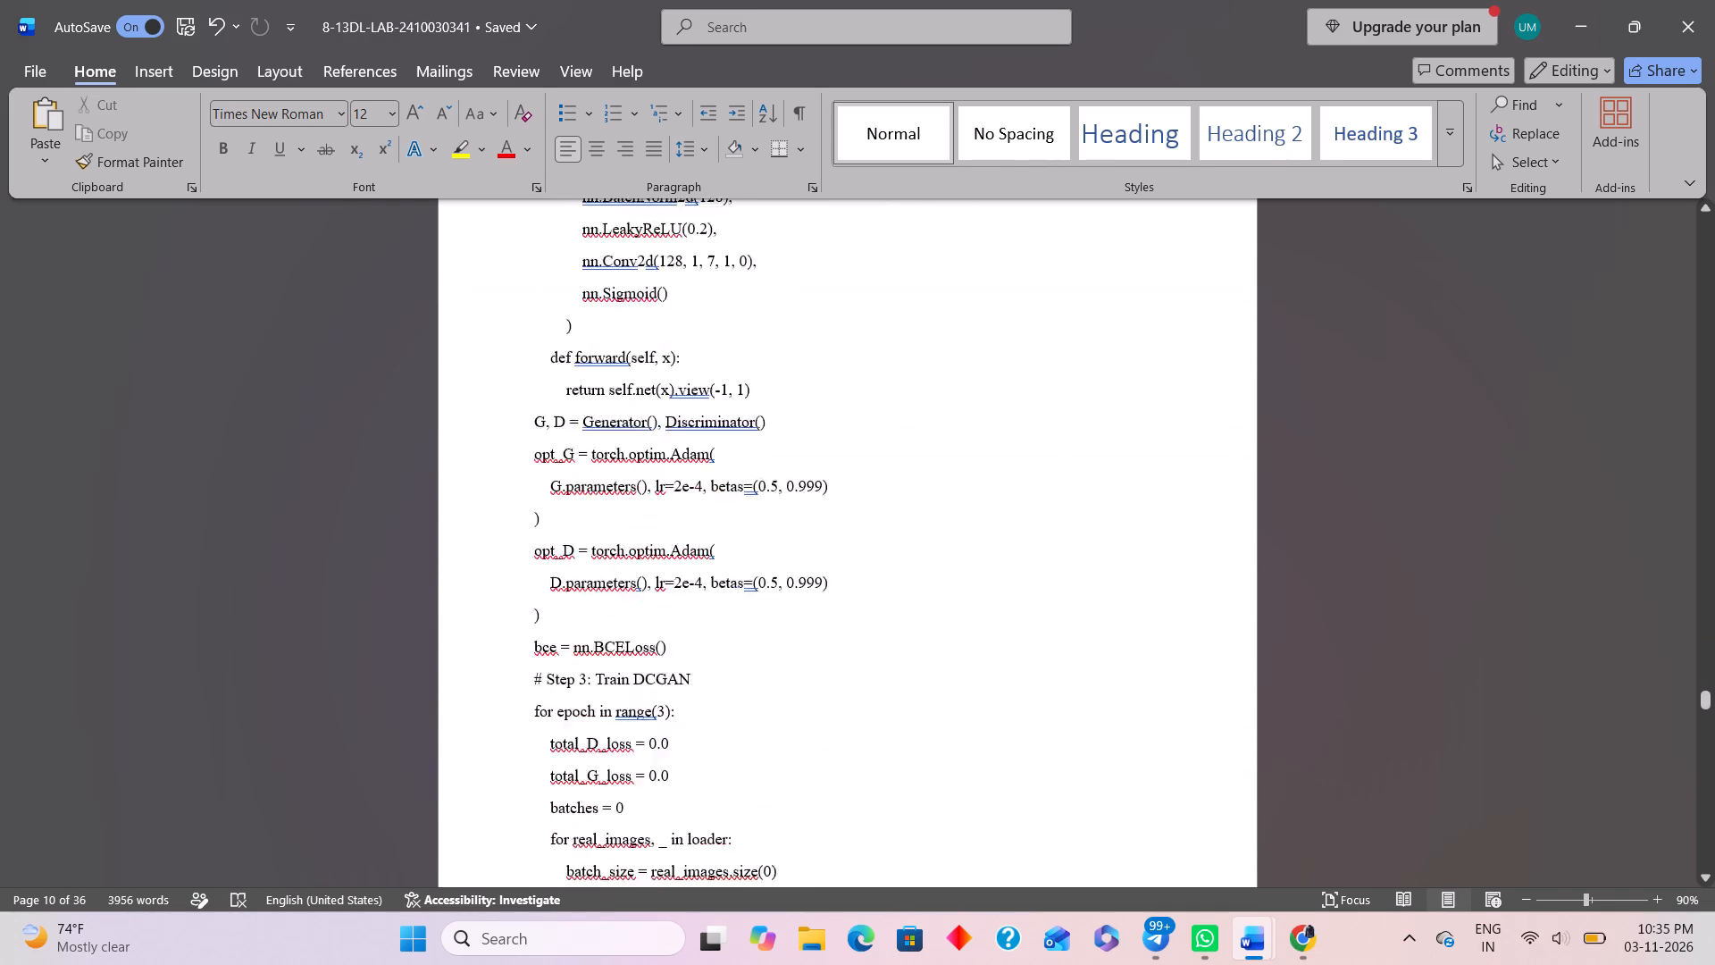
pyautogui.scroll(-6, 629, 496)
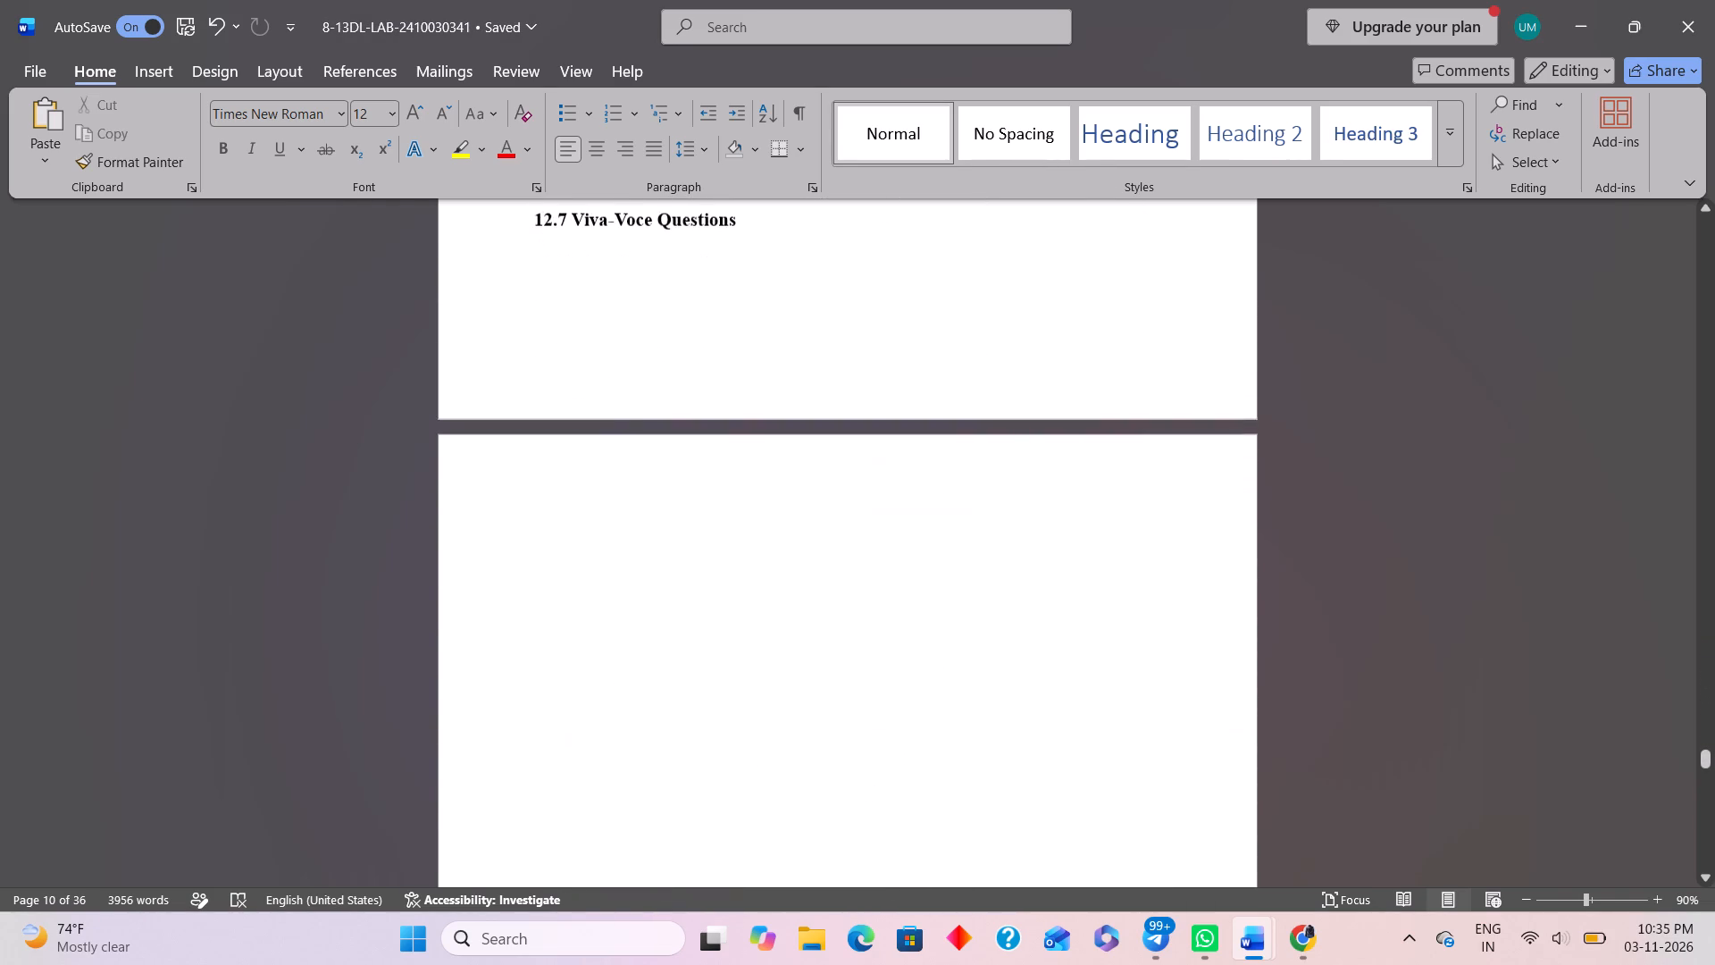
pyautogui.scroll(-6, 629, 496)
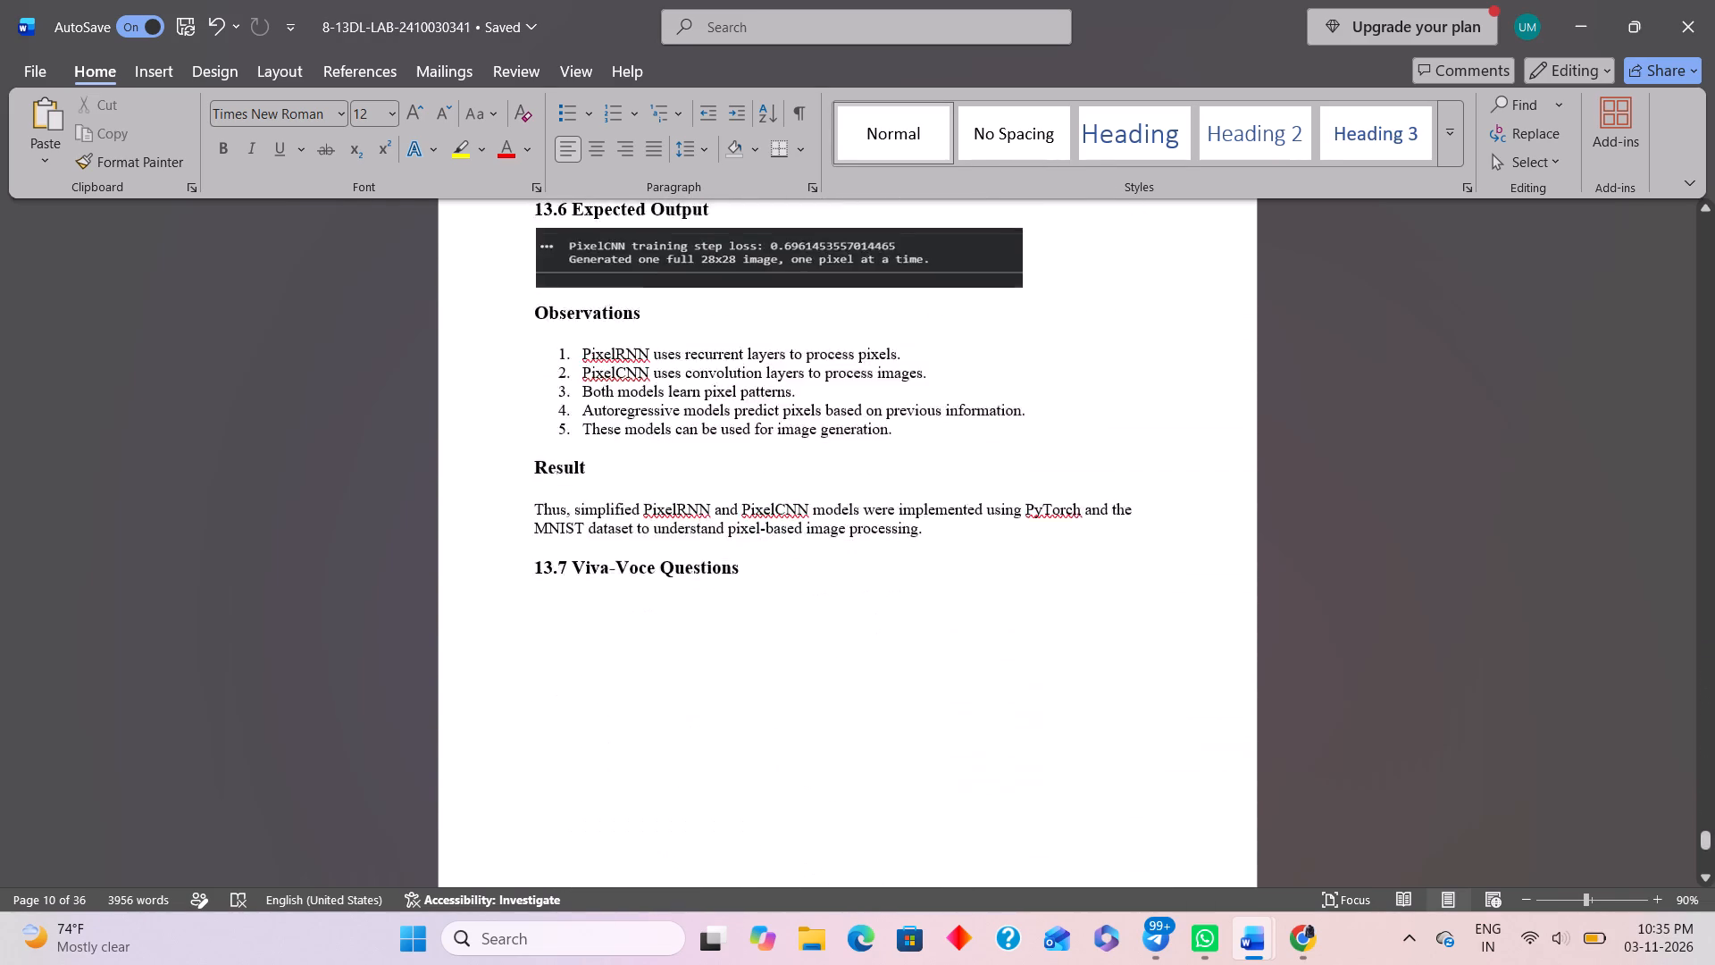
# Save the lab document containing Experiments 8 to 13 after checking its end and returning to the first page.
pyautogui.scroll(-2, 629, 496)
pyautogui.scroll(4, 629, 496)
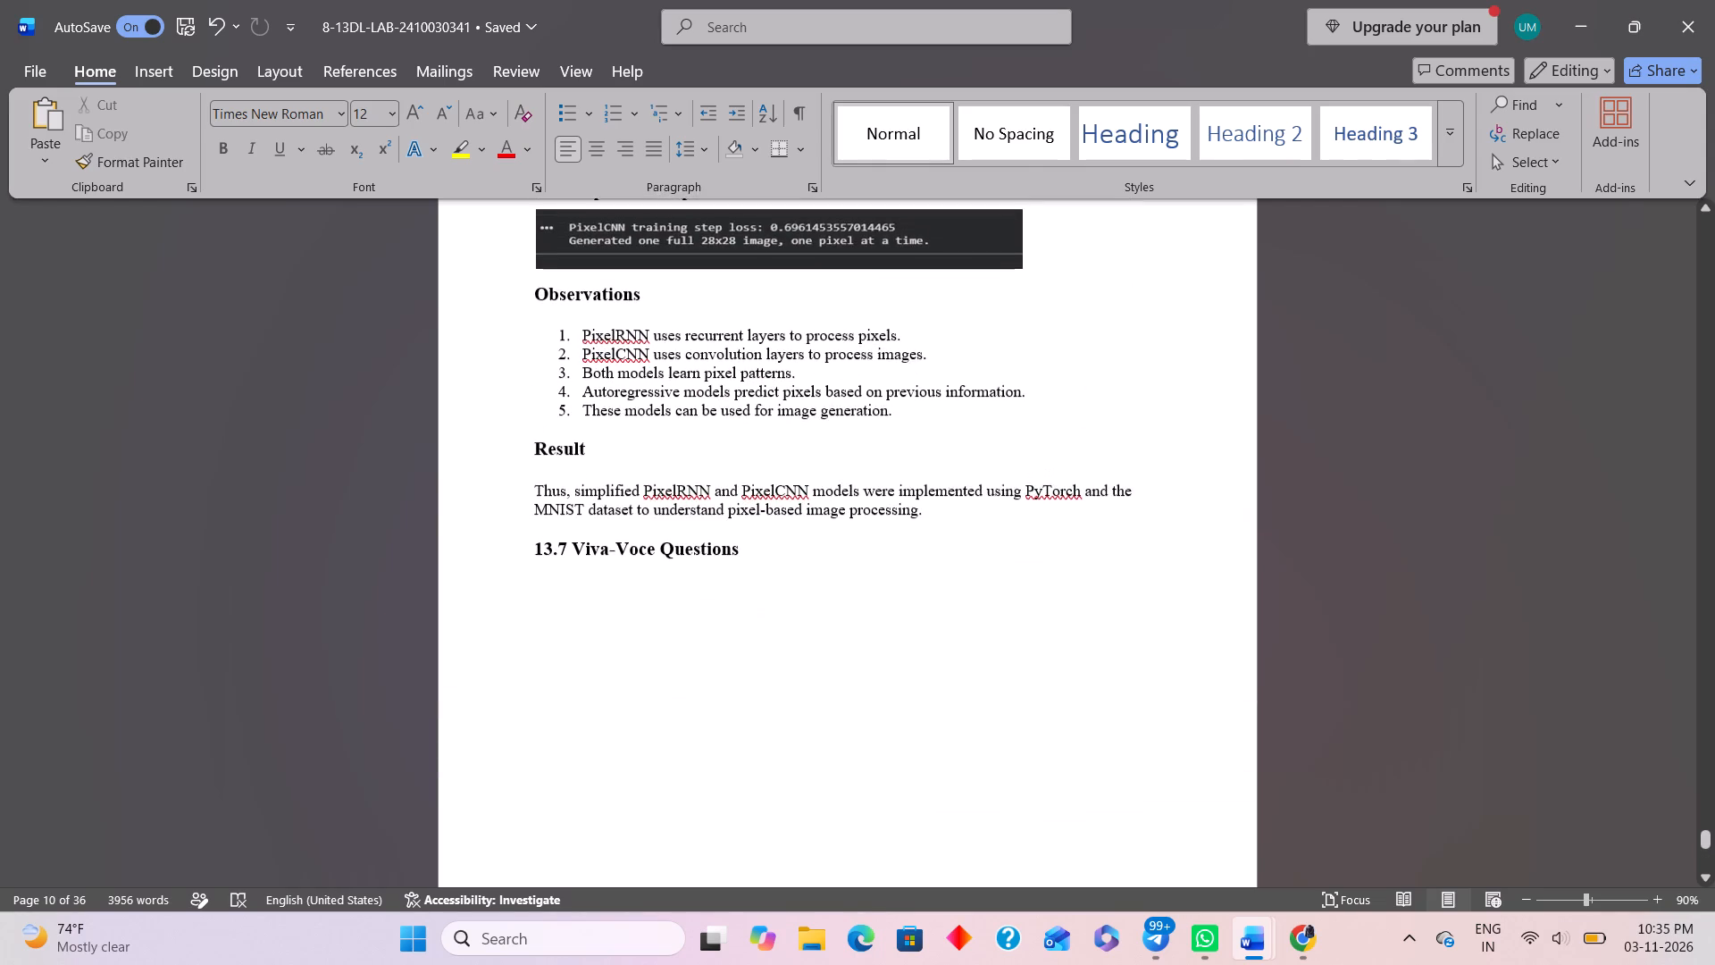
pyautogui.scroll(20, 629, 496)
pyautogui.scroll(20, 629, 496)
pyautogui.scroll(1, 629, 496)
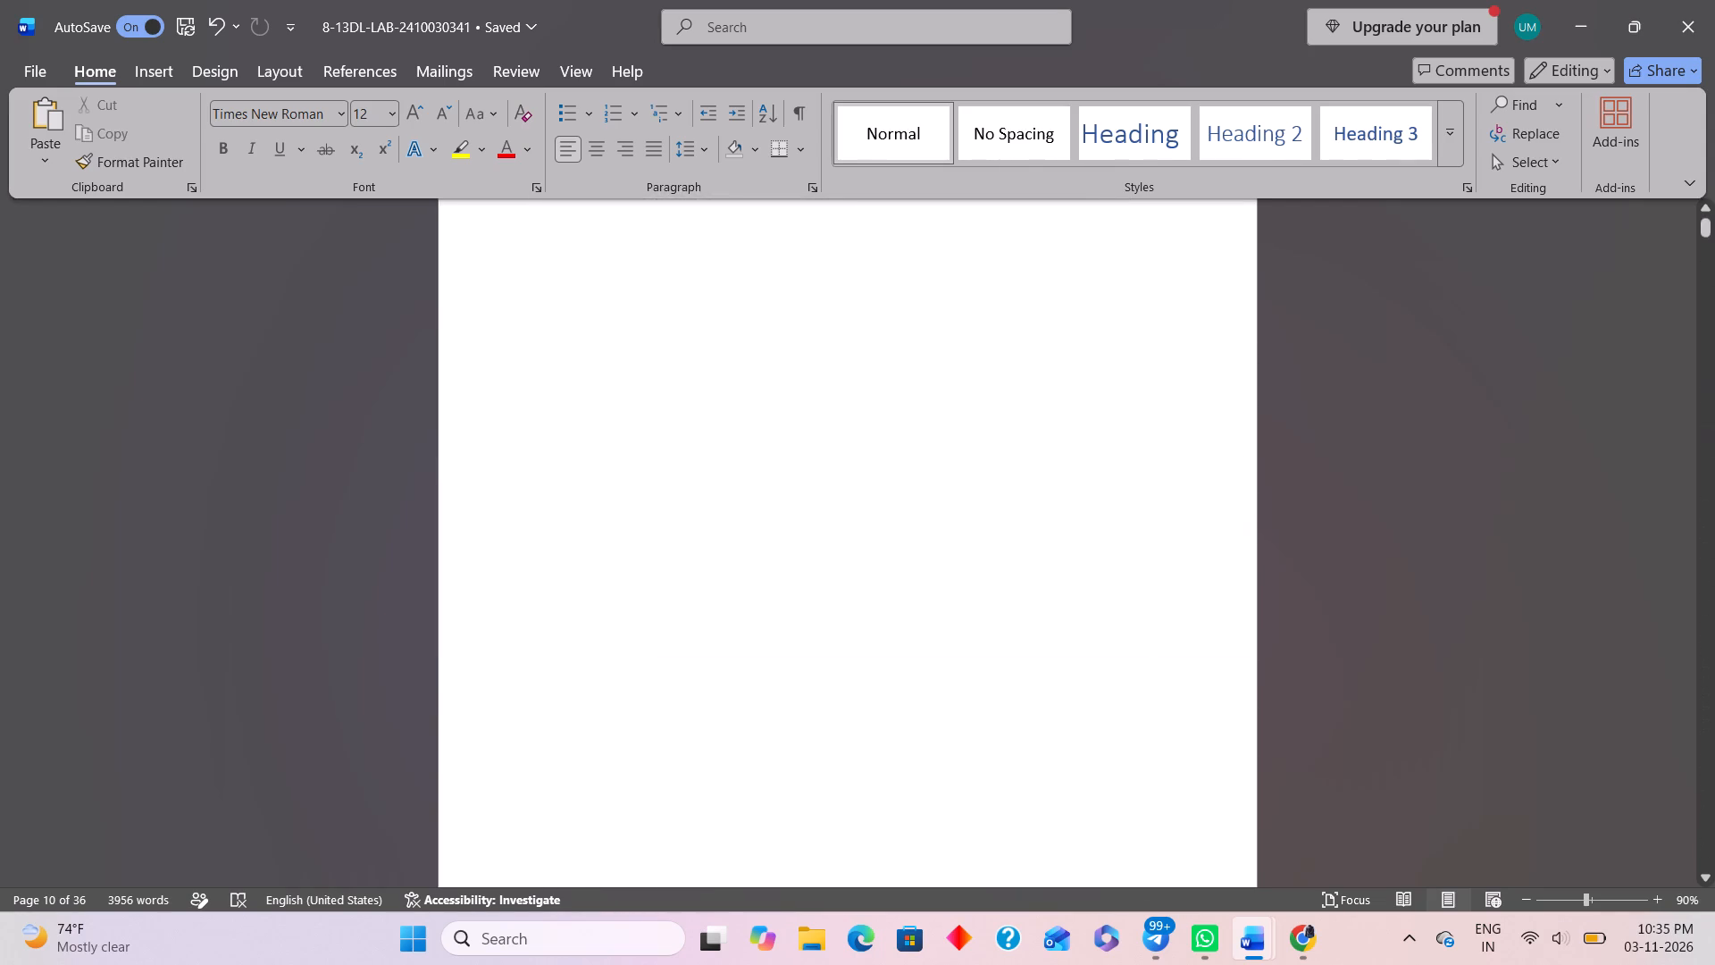
pyautogui.scroll(6, 629, 496)
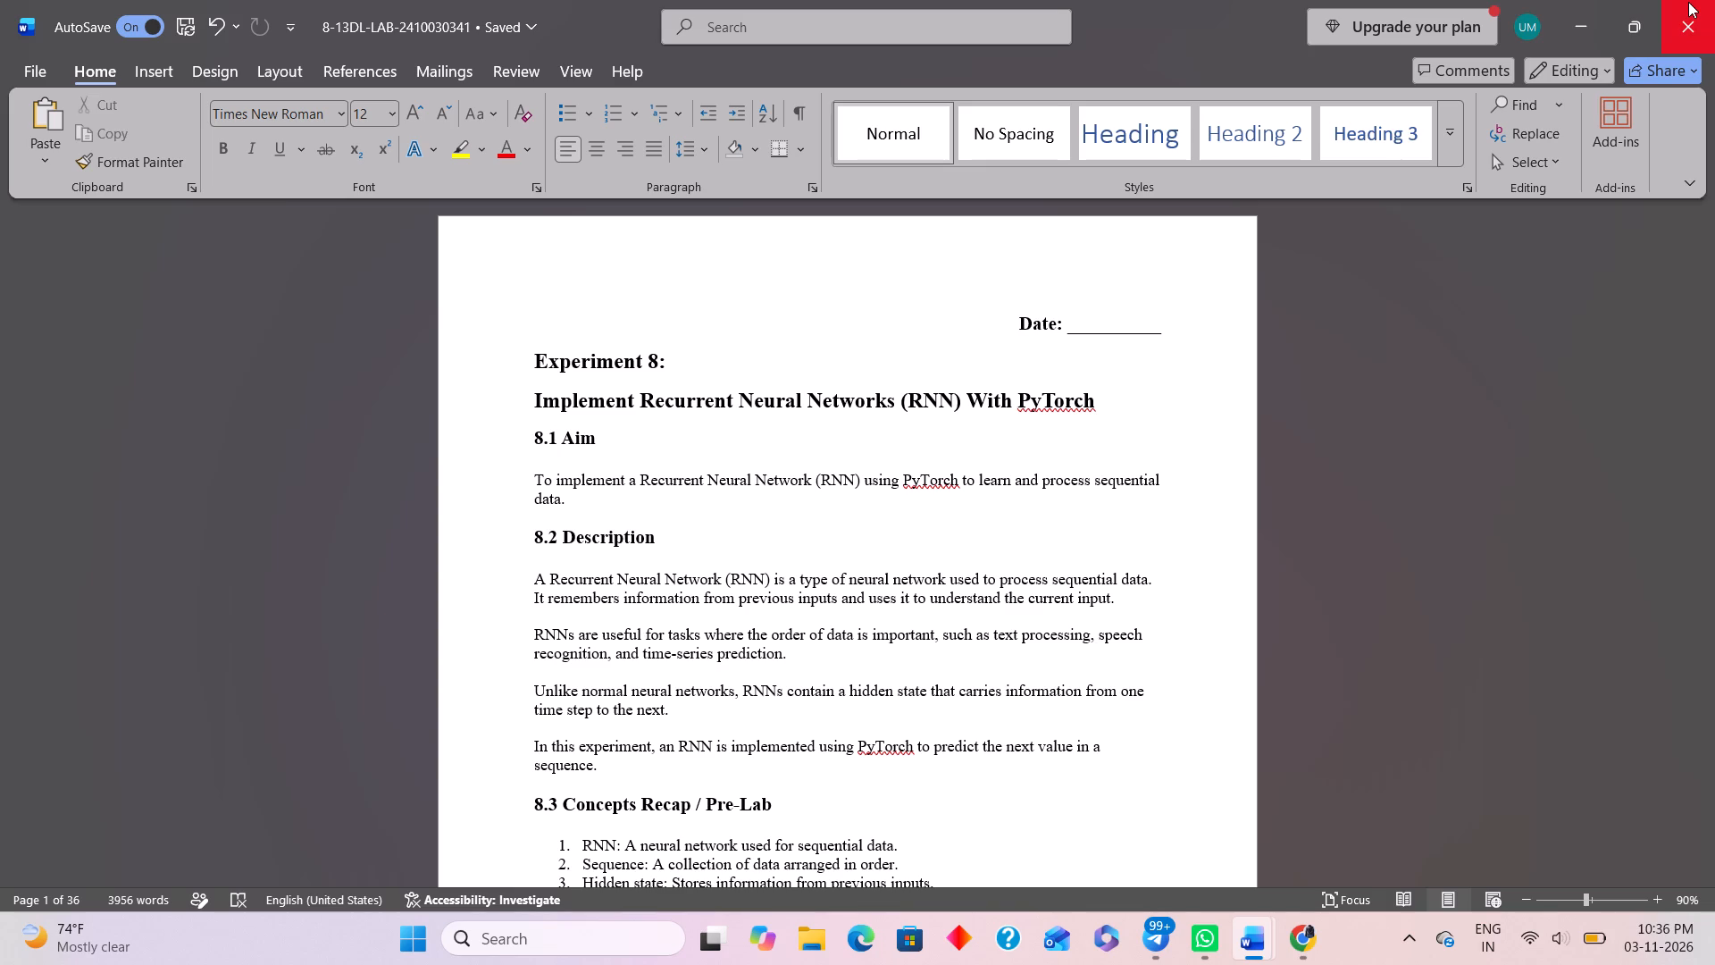
pyautogui.click(762, 315)
pyautogui.hotkey('ctrl', 's')
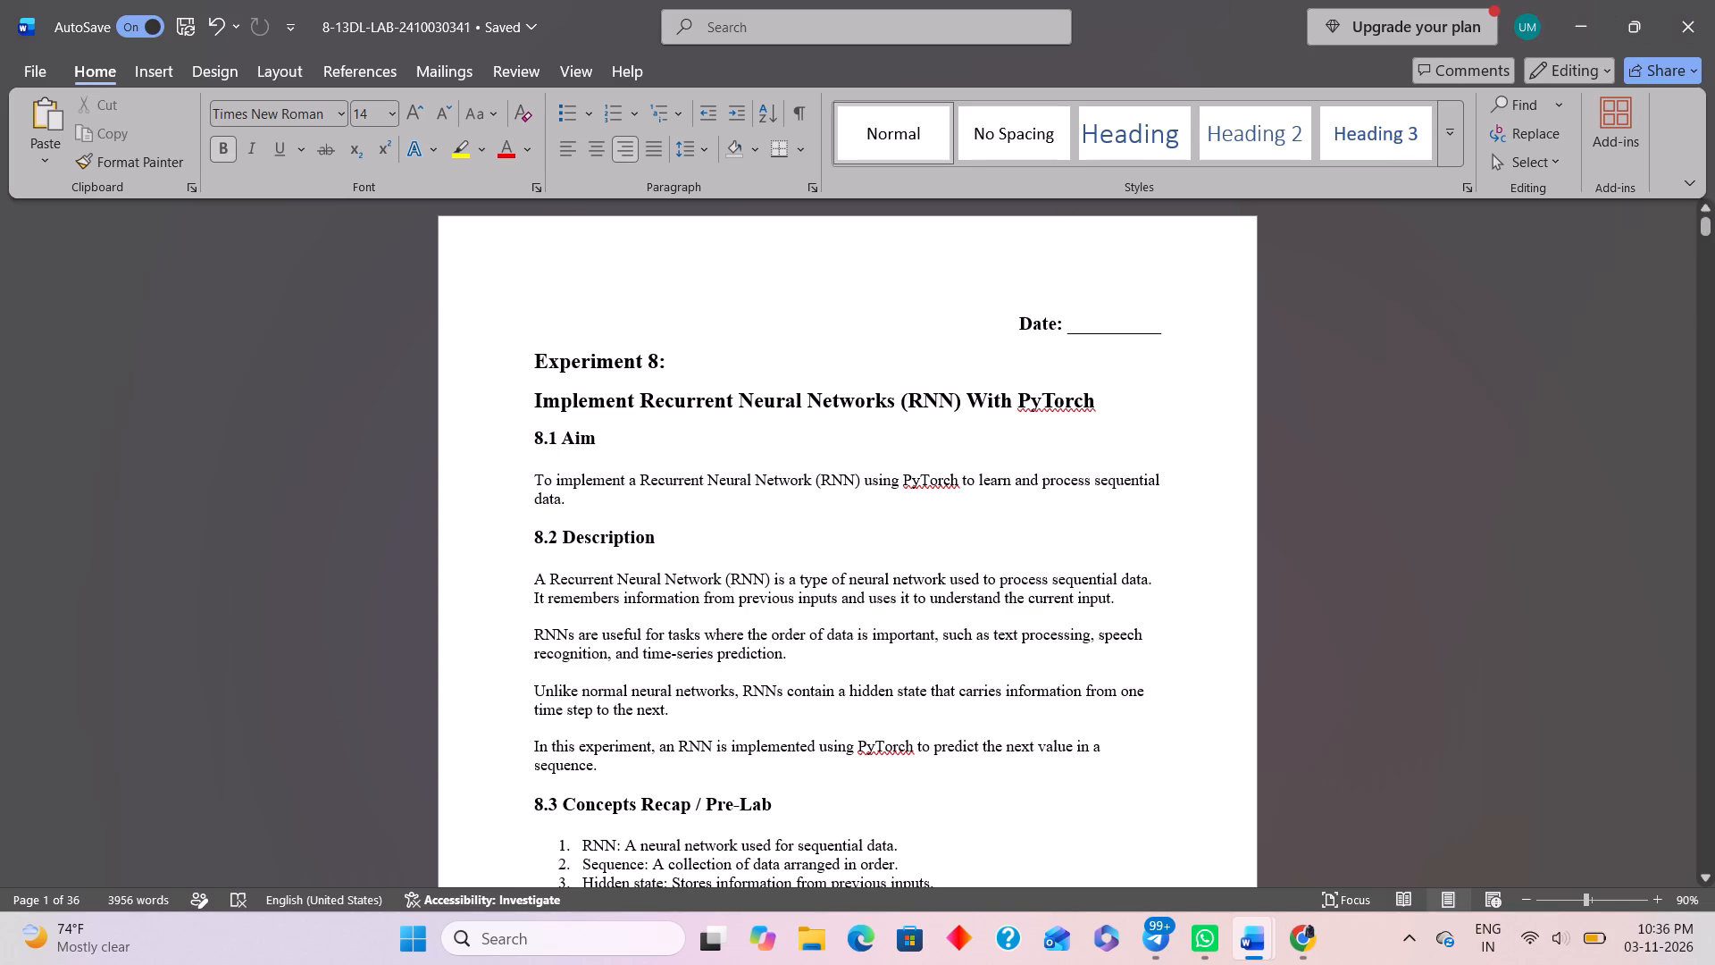
# Close both Word documents: the Experiments 8 to 13 lab file and the Protected View file containing Experiment 5.
pyautogui.click(1169, 846)
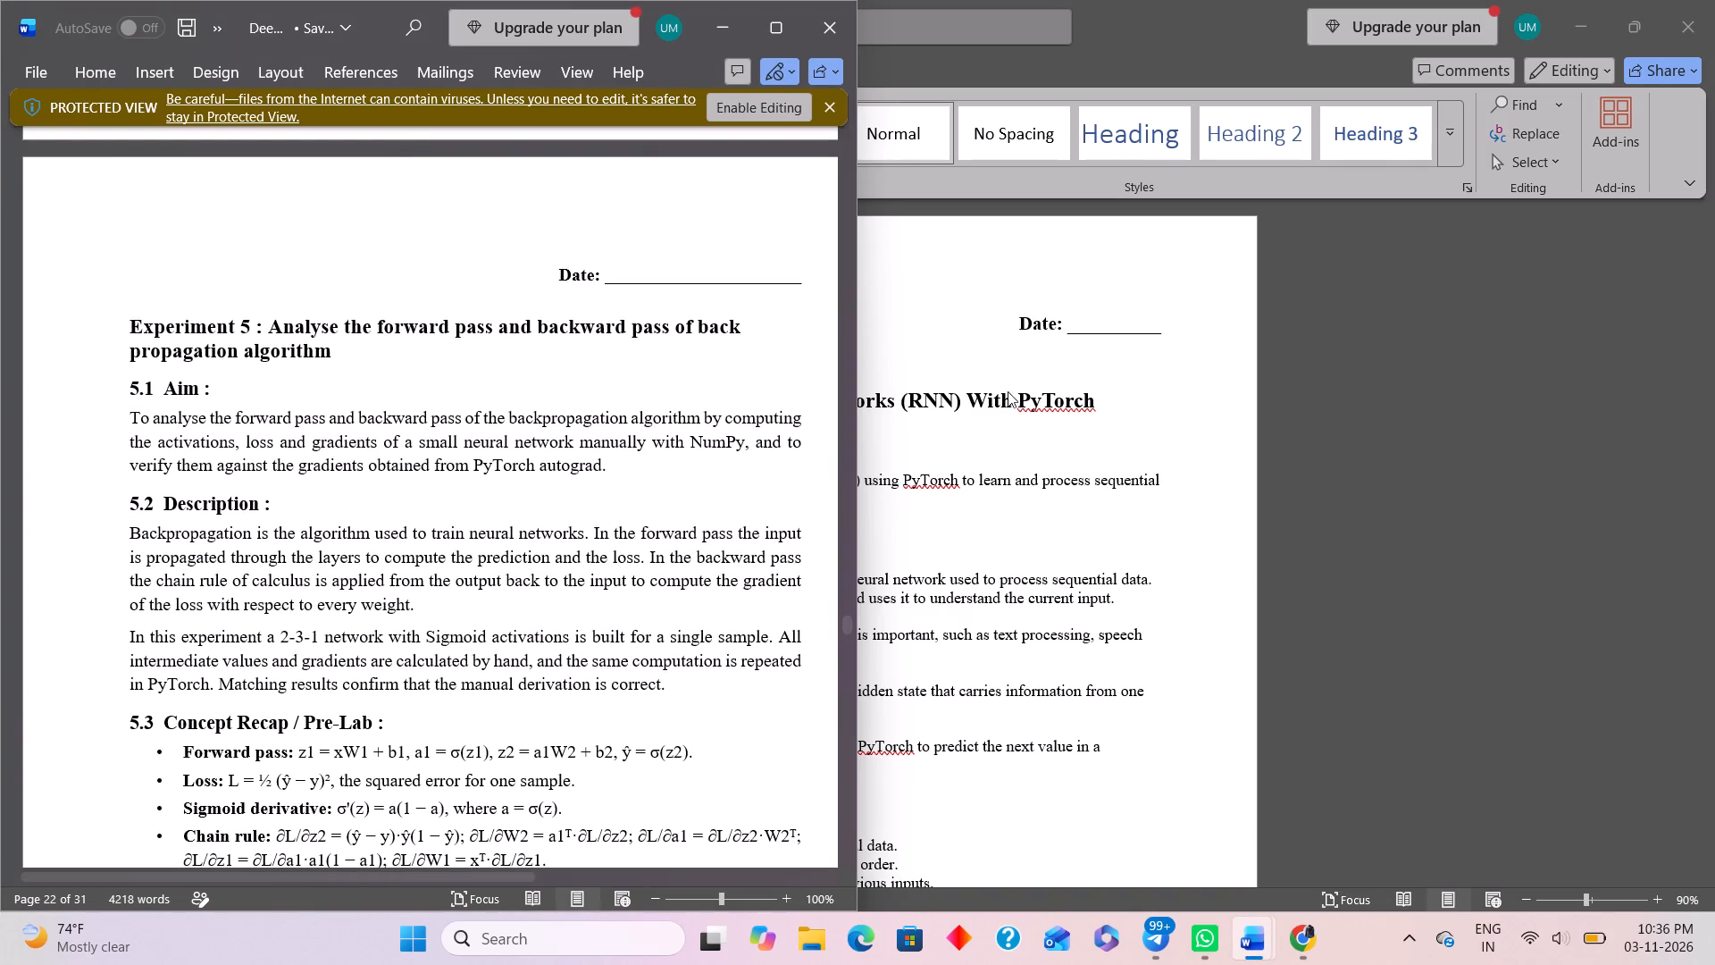
pyautogui.scroll(-1, 440, 474)
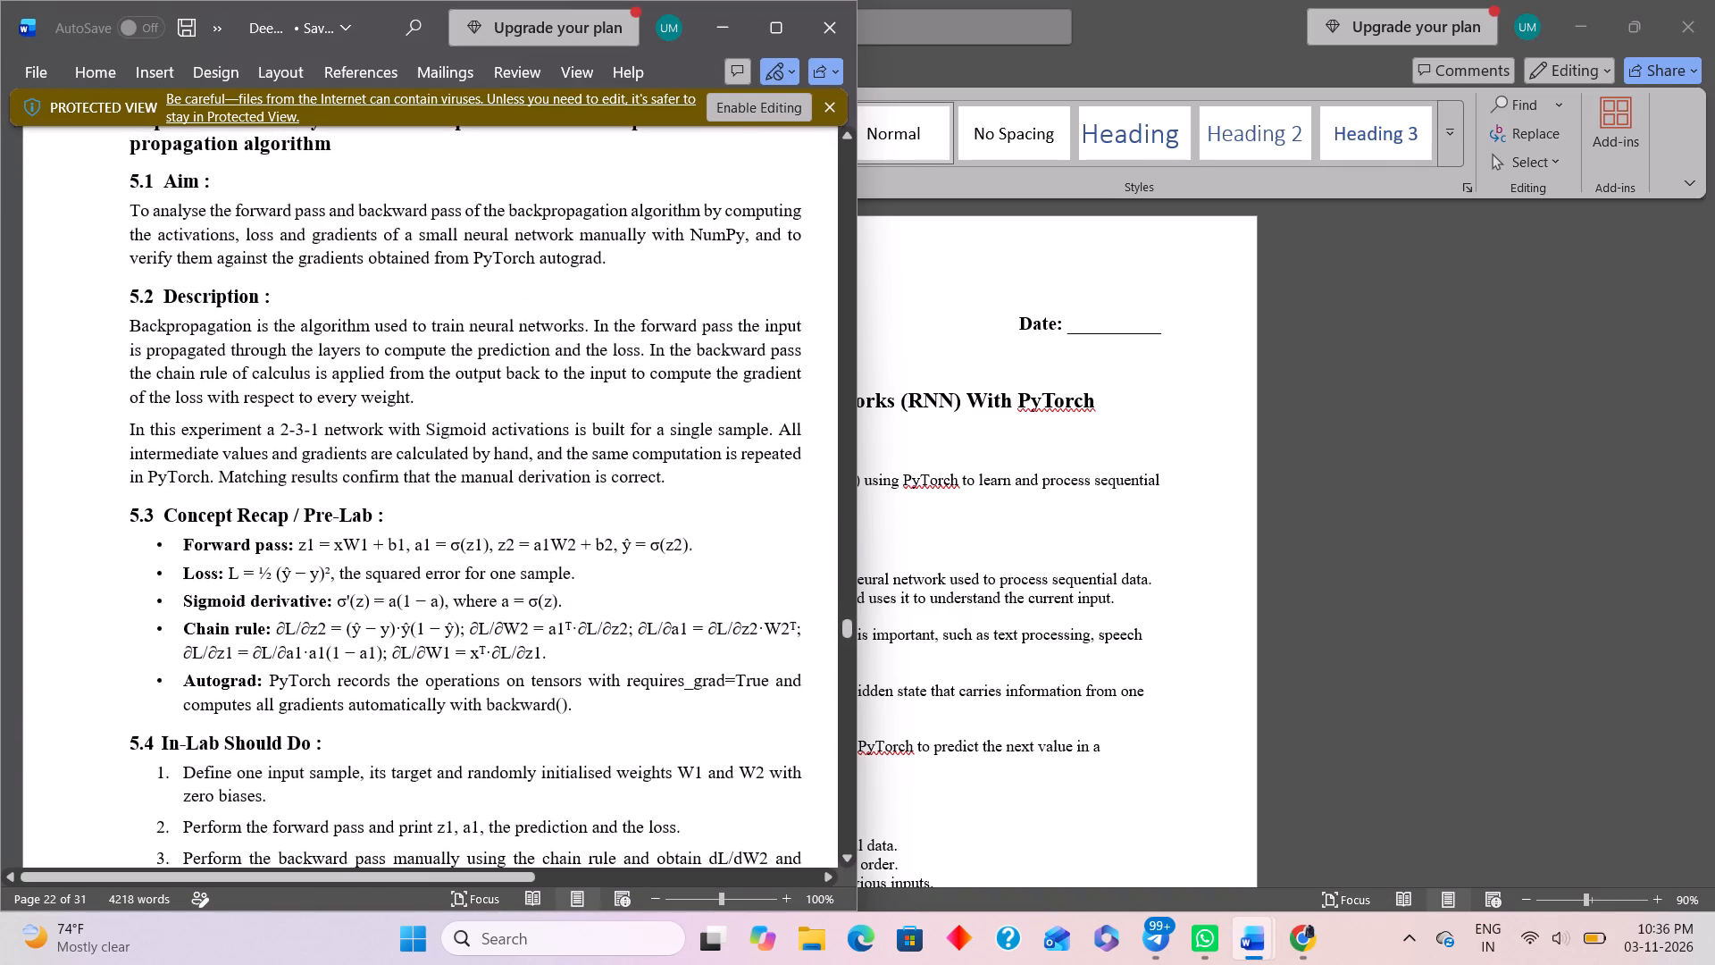
pyautogui.click(944, 388)
pyautogui.click(940, 407)
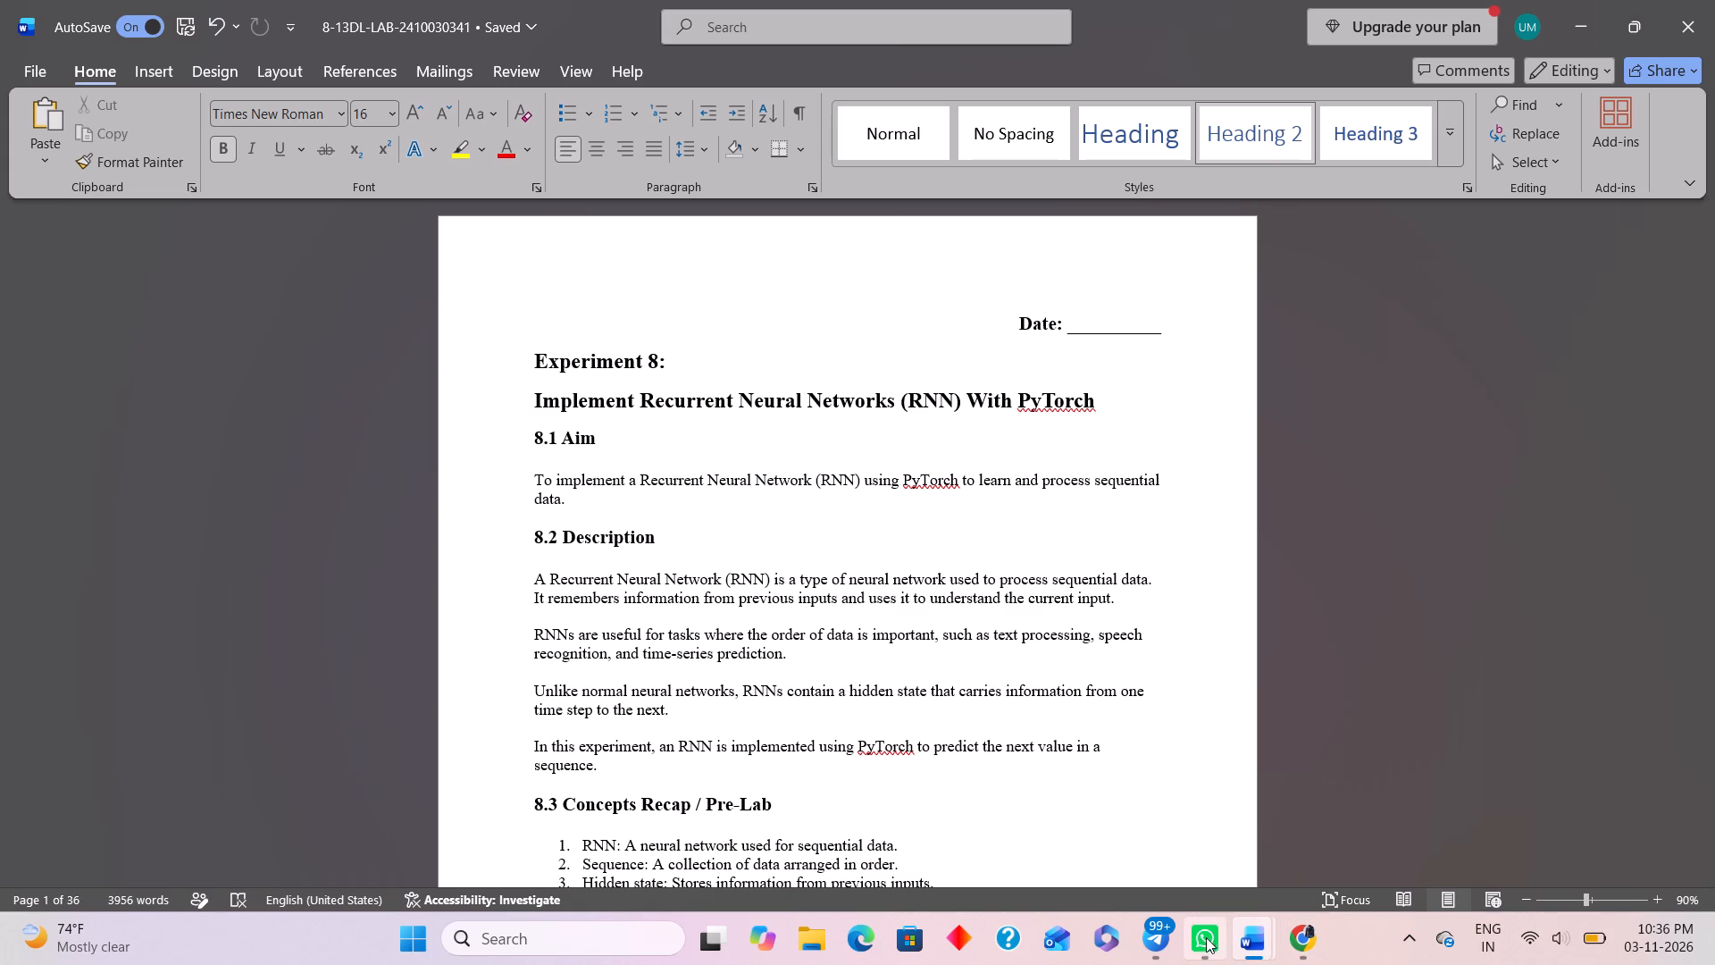
pyautogui.click(1714, 0)
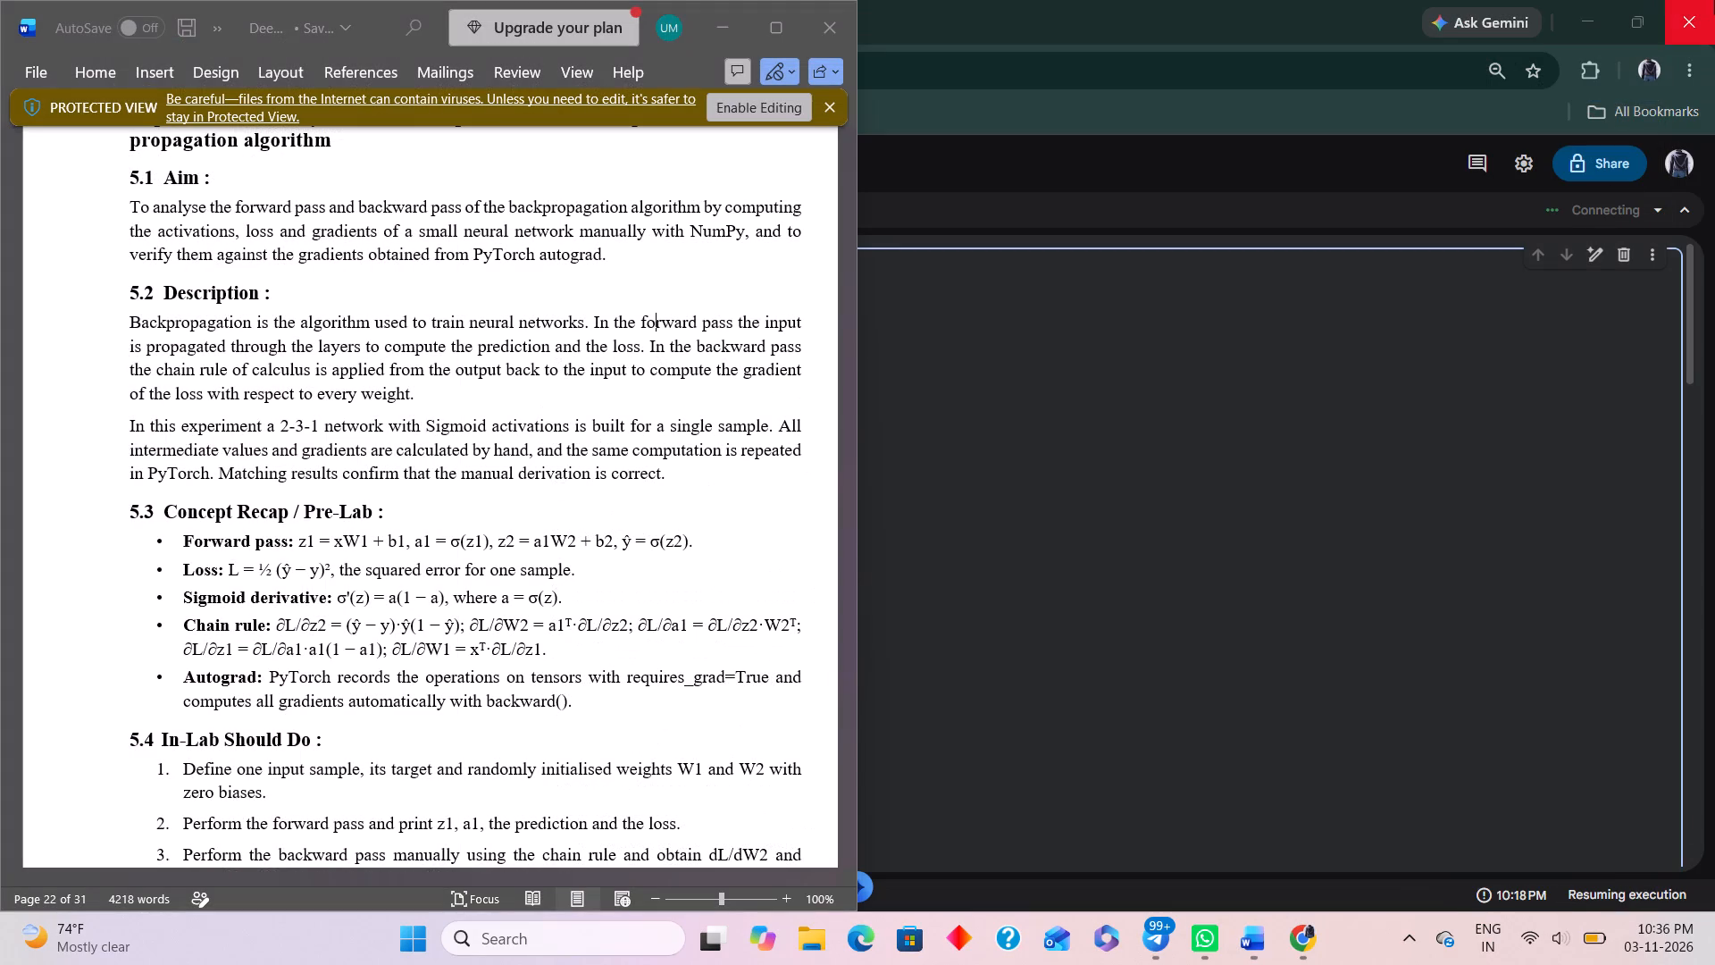
pyautogui.click(846, 20)
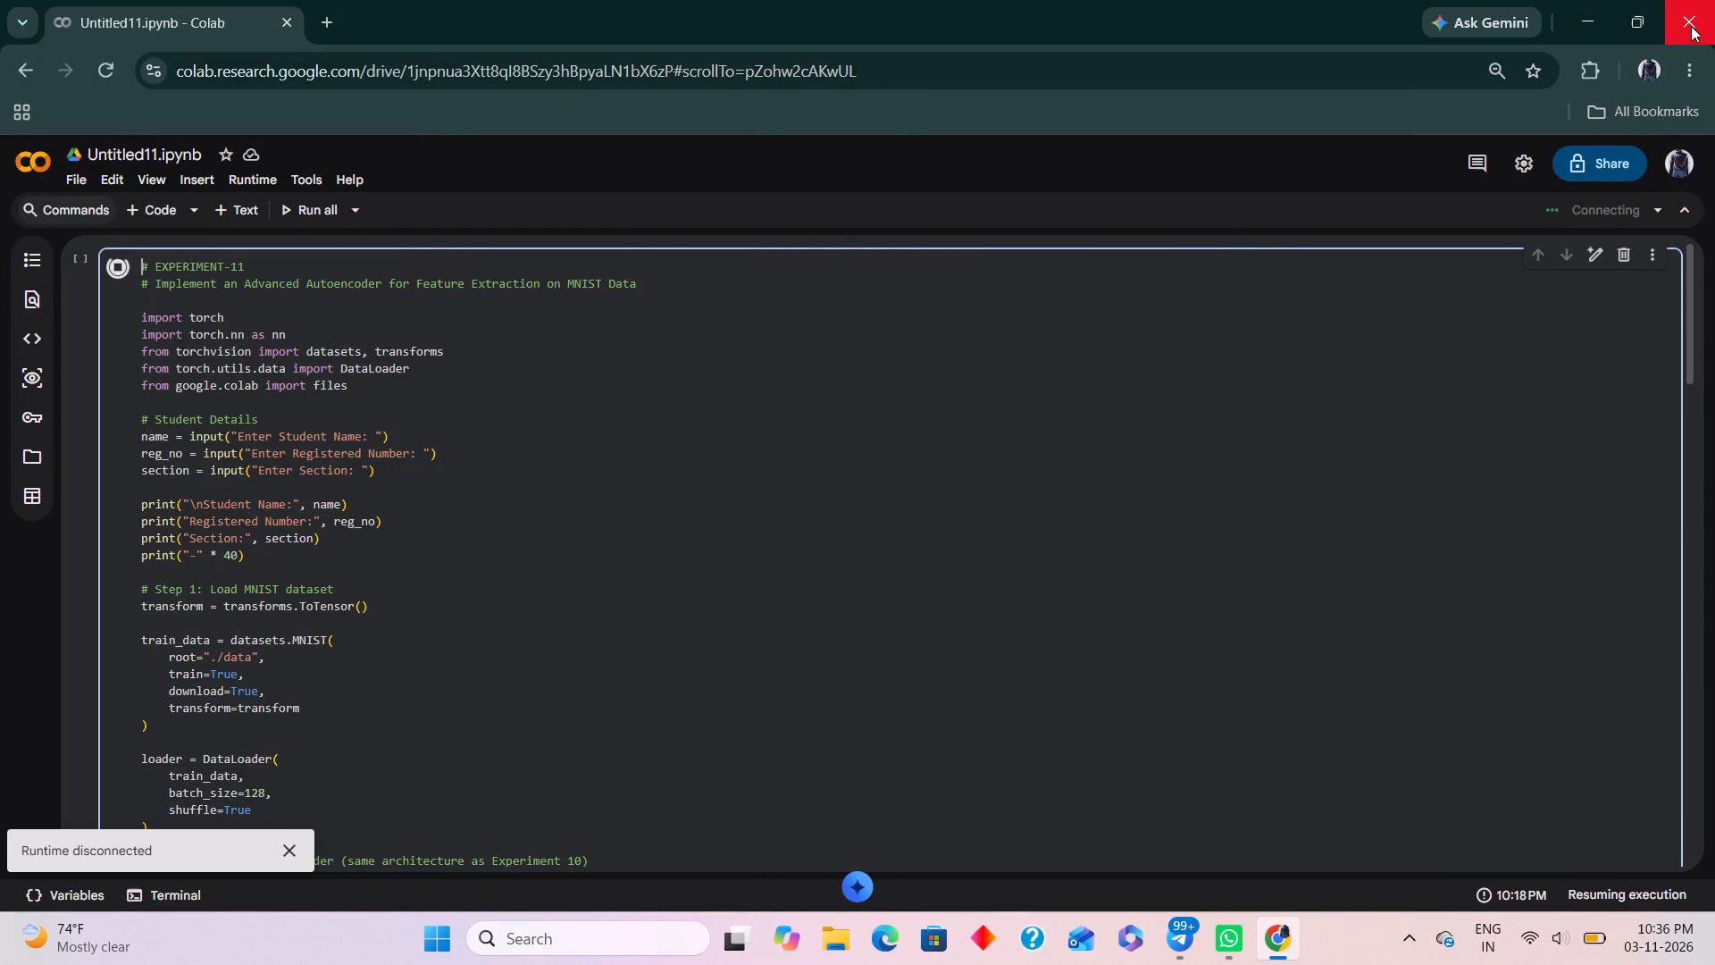
# Stop the pending run of the Experiment 11 autoencoder cell in the Colab notebook in Chrome and run it again.
pyautogui.scroll(-5, 944, 376)
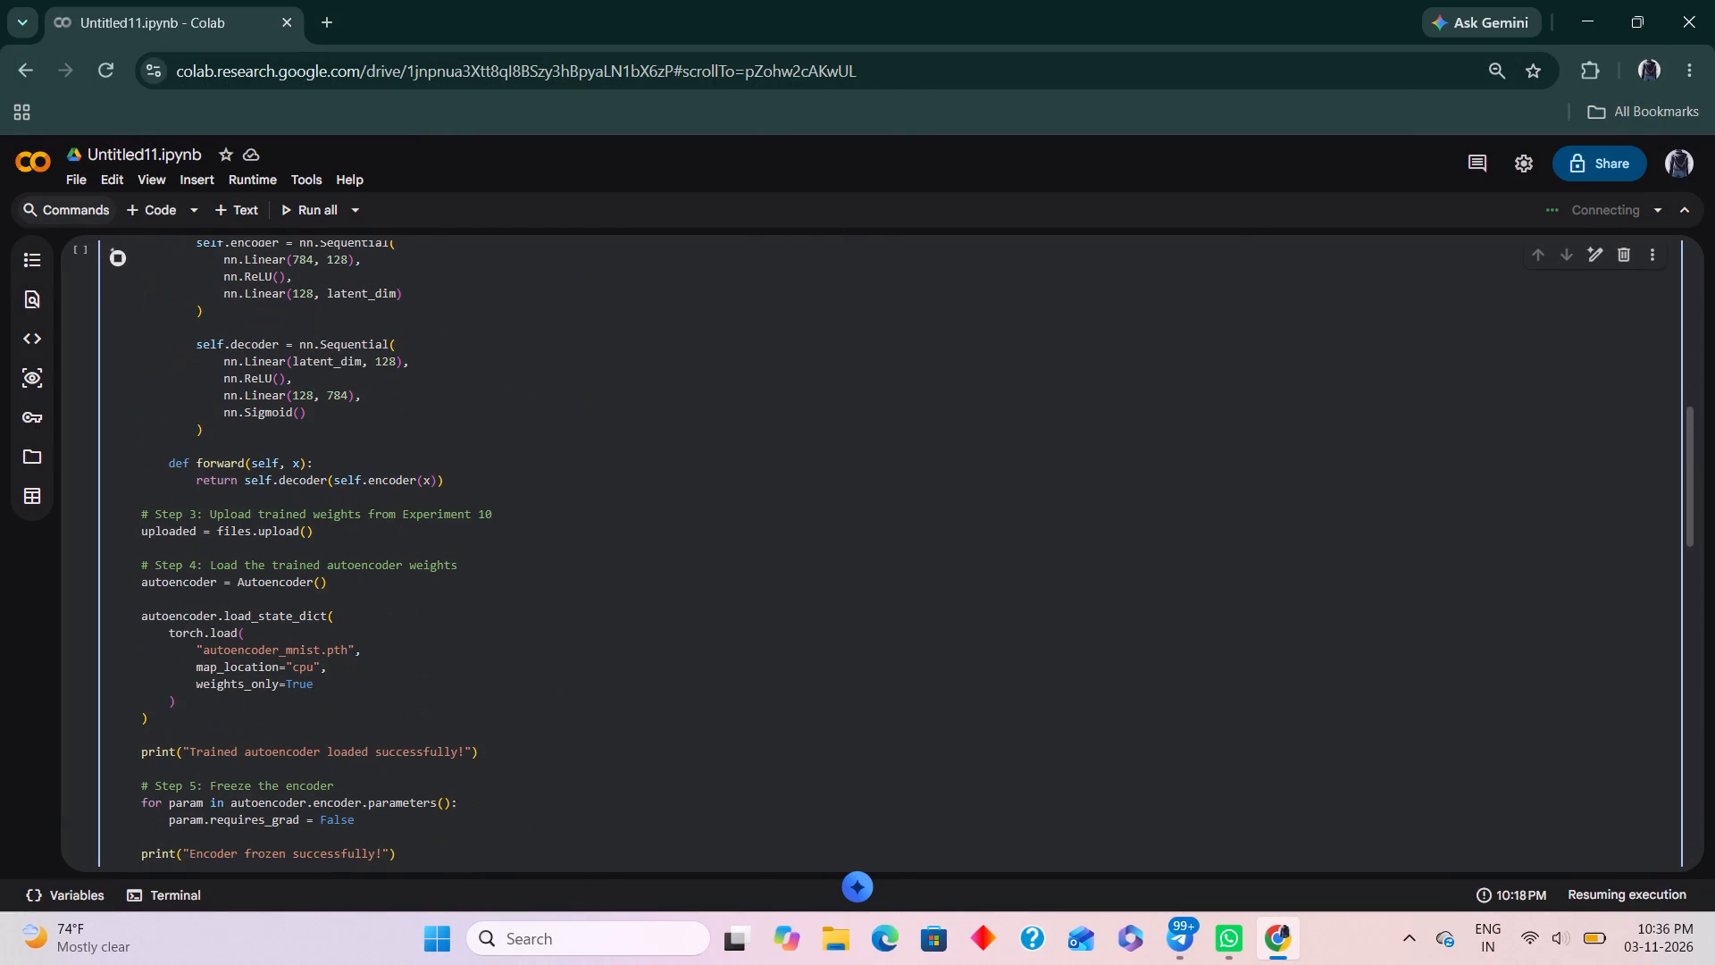
pyautogui.click(126, 262)
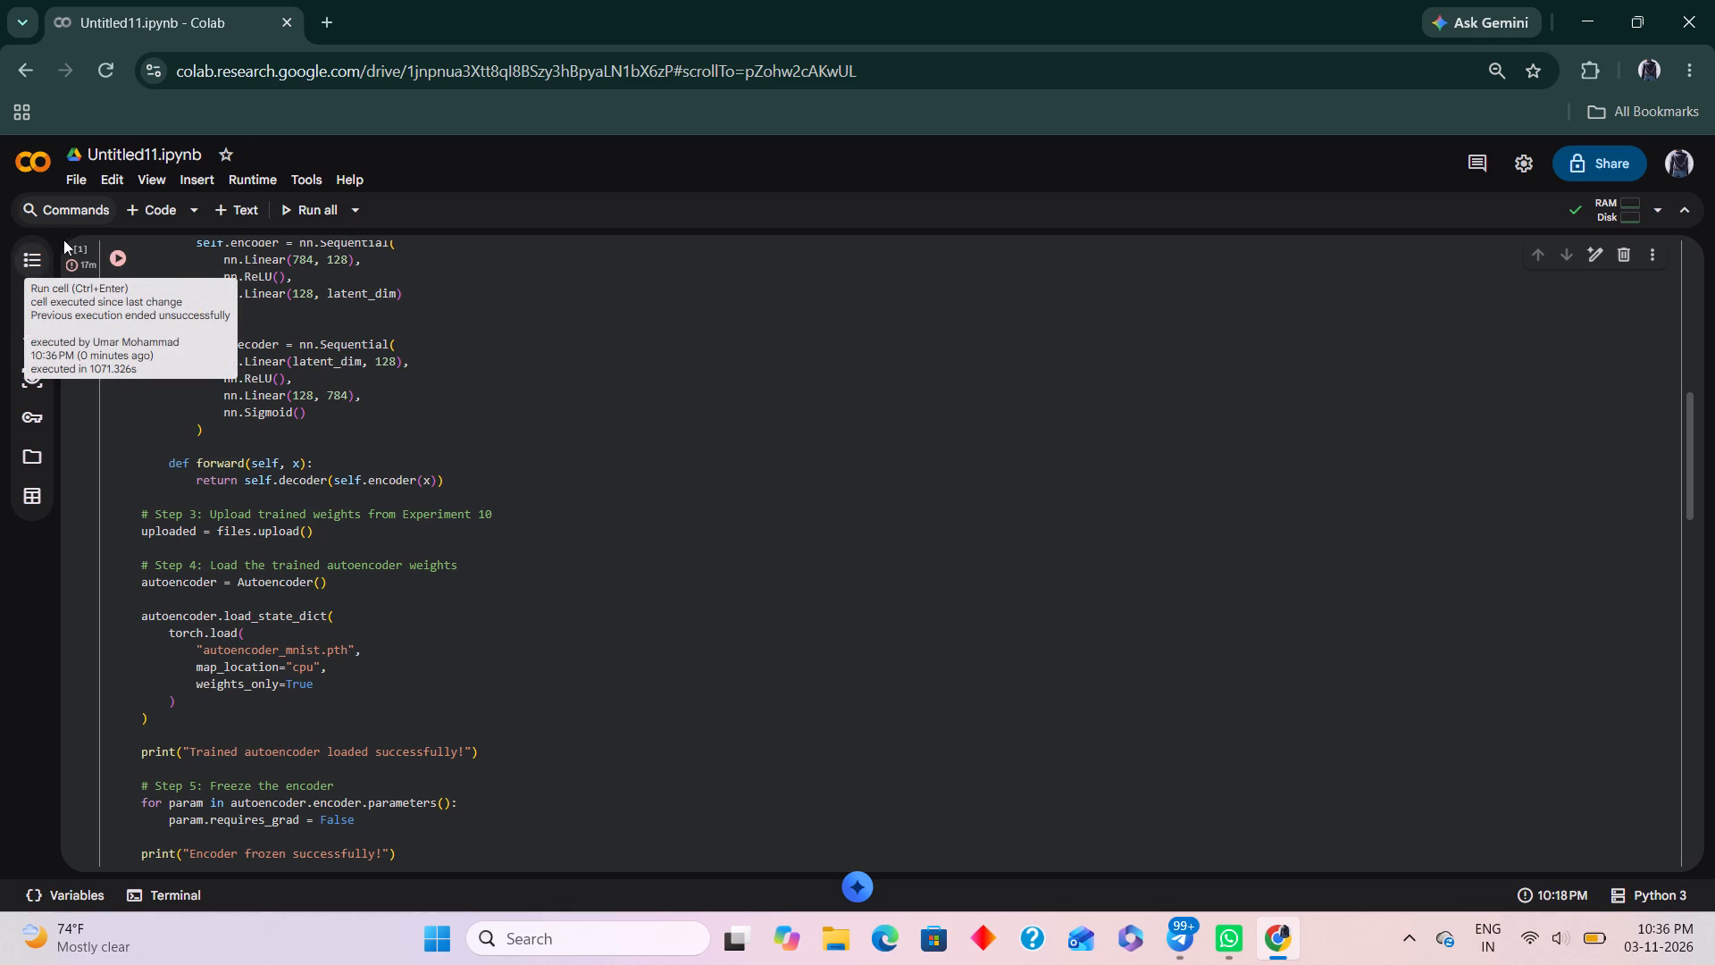
pyautogui.click(107, 256)
# Answer the running cell's prompts with the student's name and registered number, and enter A4 as the section.
pyautogui.scroll(-1, 343, 382)
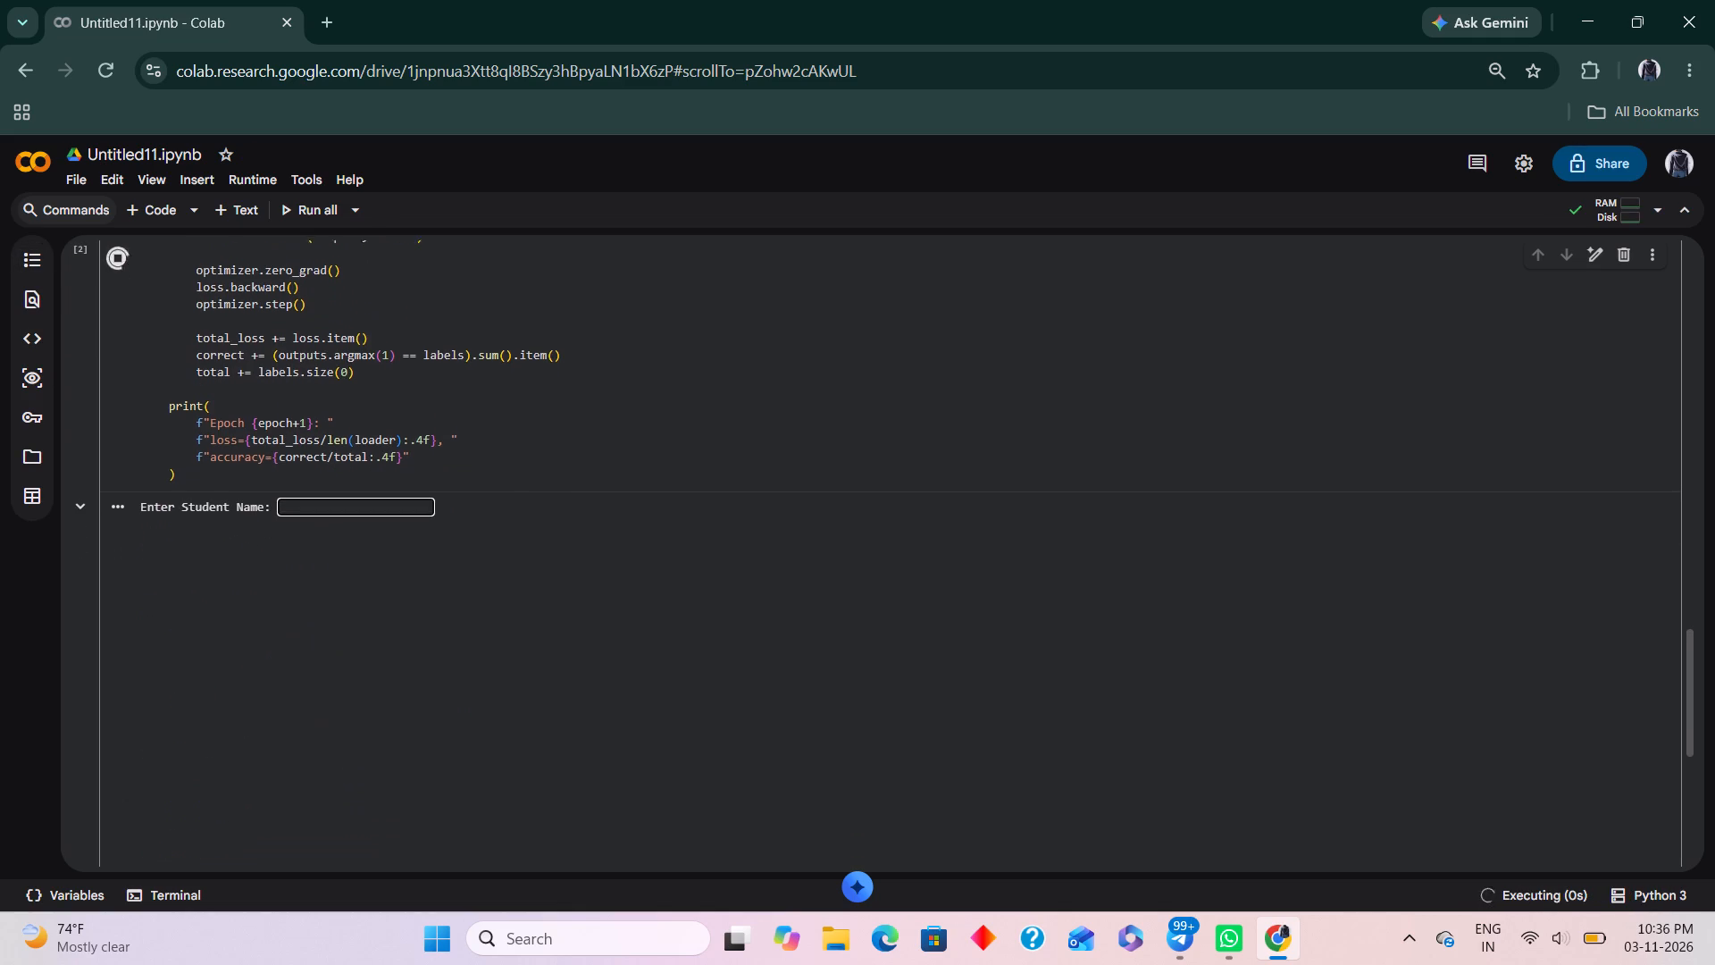
pyautogui.scroll(-1, 343, 382)
pyautogui.click(322, 501)
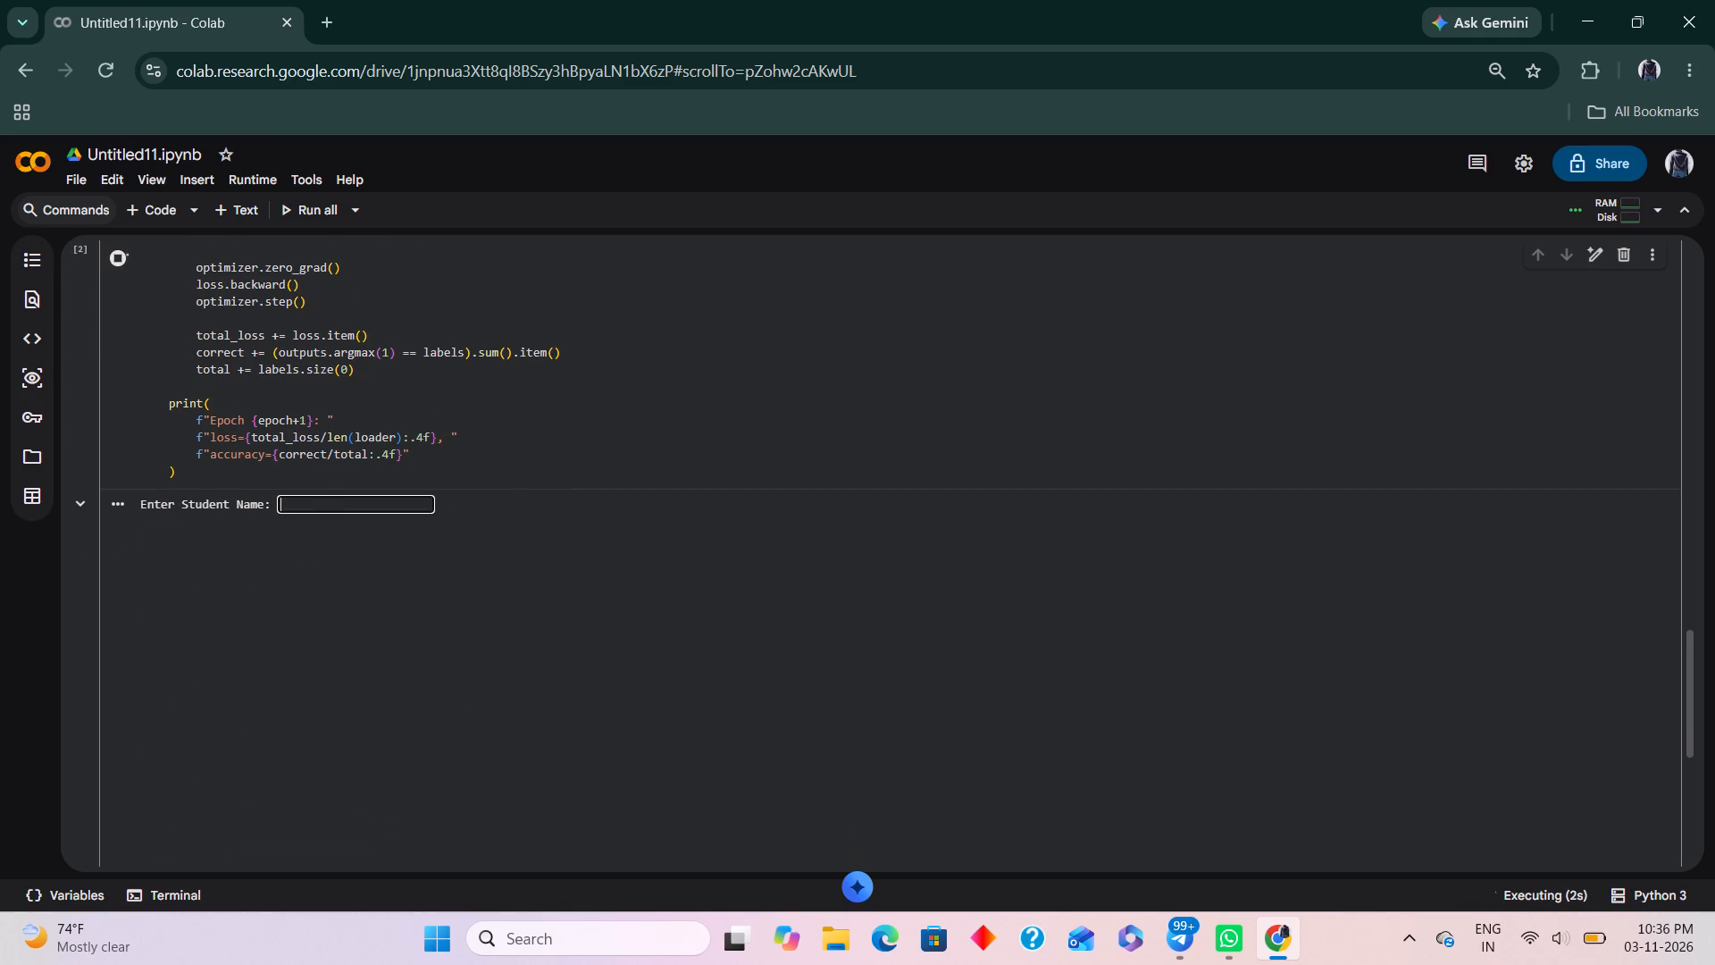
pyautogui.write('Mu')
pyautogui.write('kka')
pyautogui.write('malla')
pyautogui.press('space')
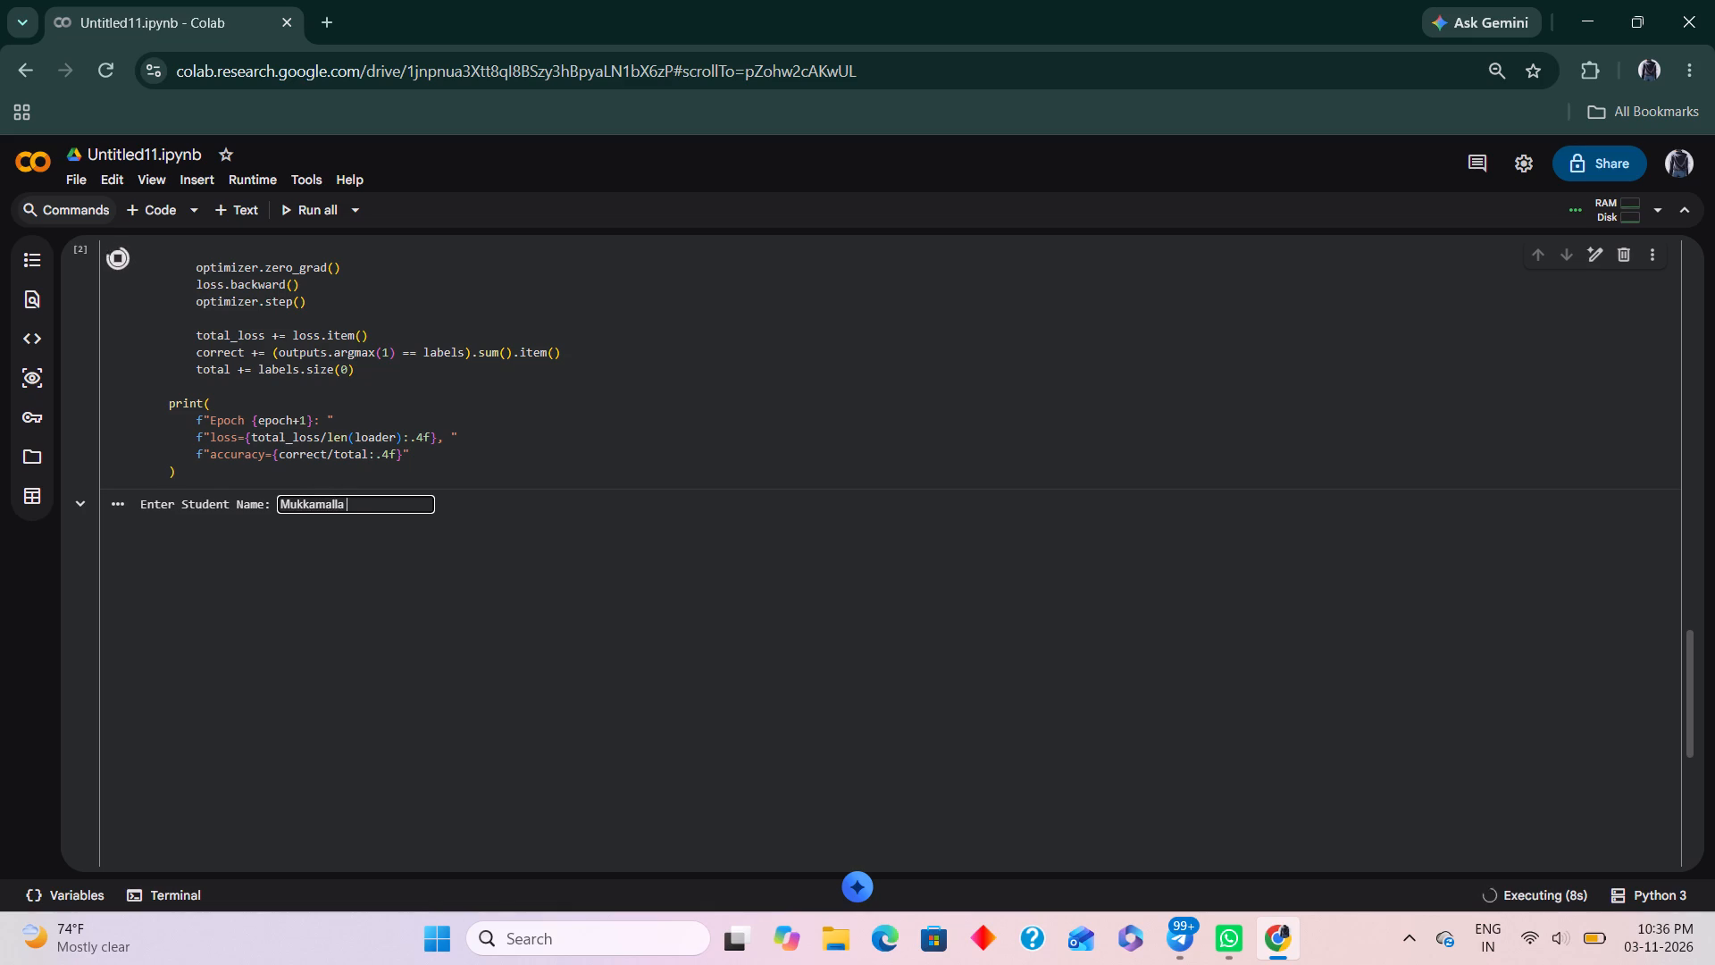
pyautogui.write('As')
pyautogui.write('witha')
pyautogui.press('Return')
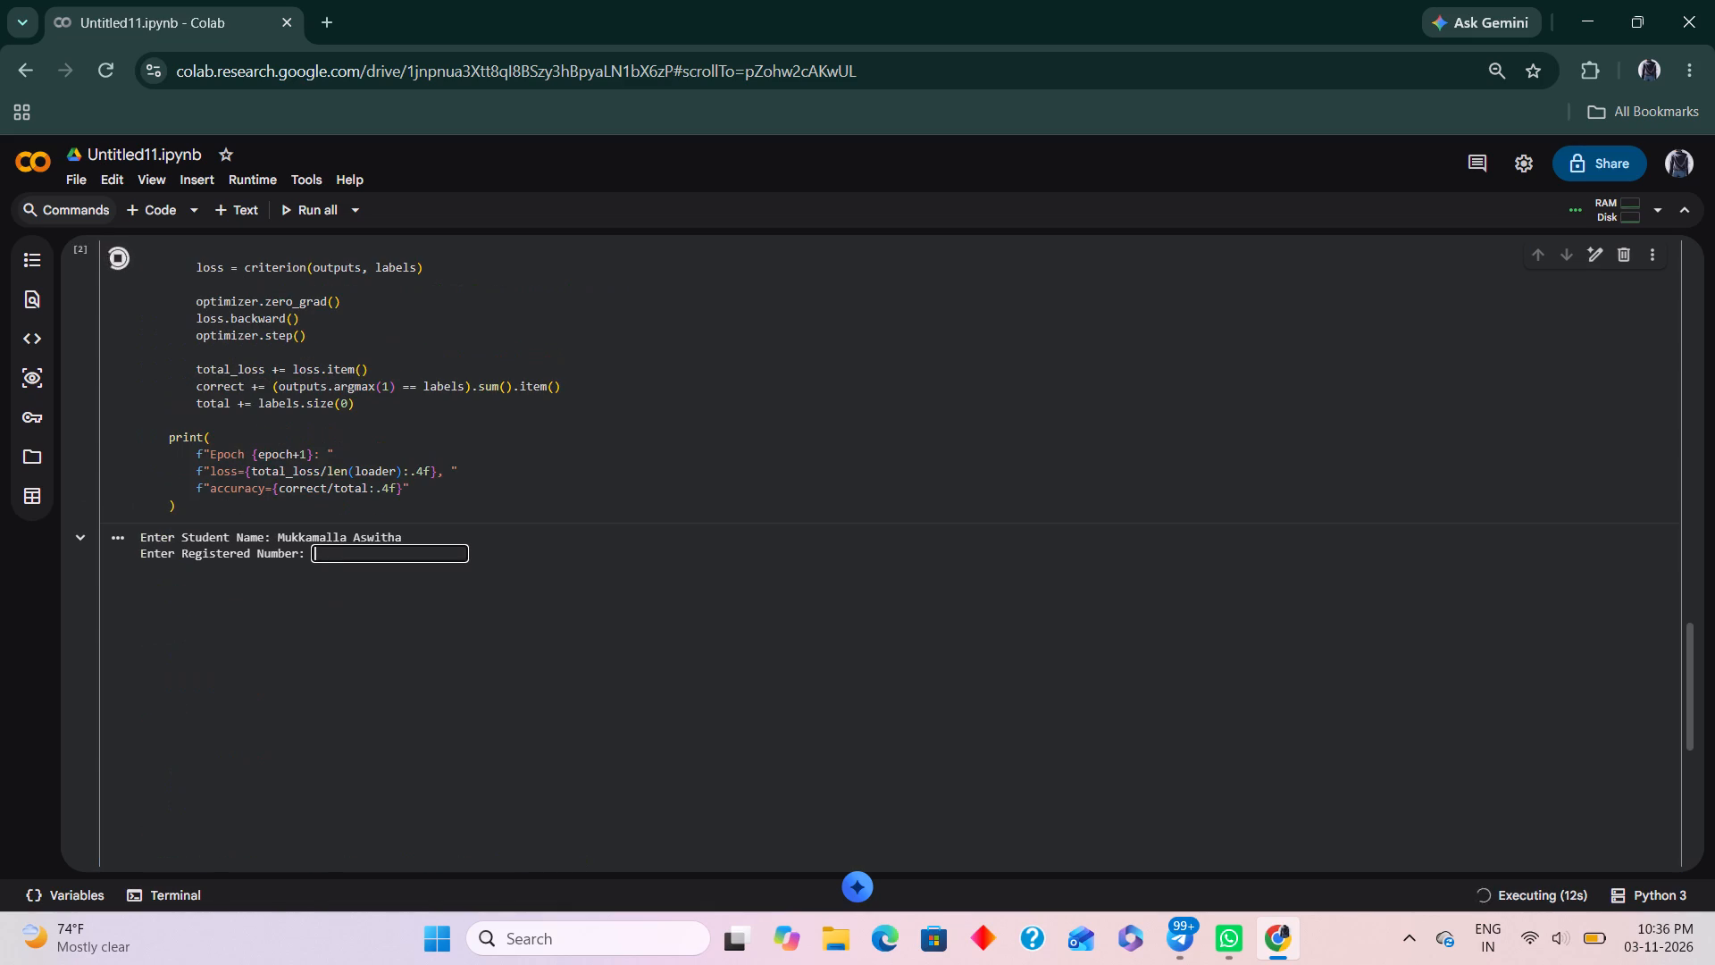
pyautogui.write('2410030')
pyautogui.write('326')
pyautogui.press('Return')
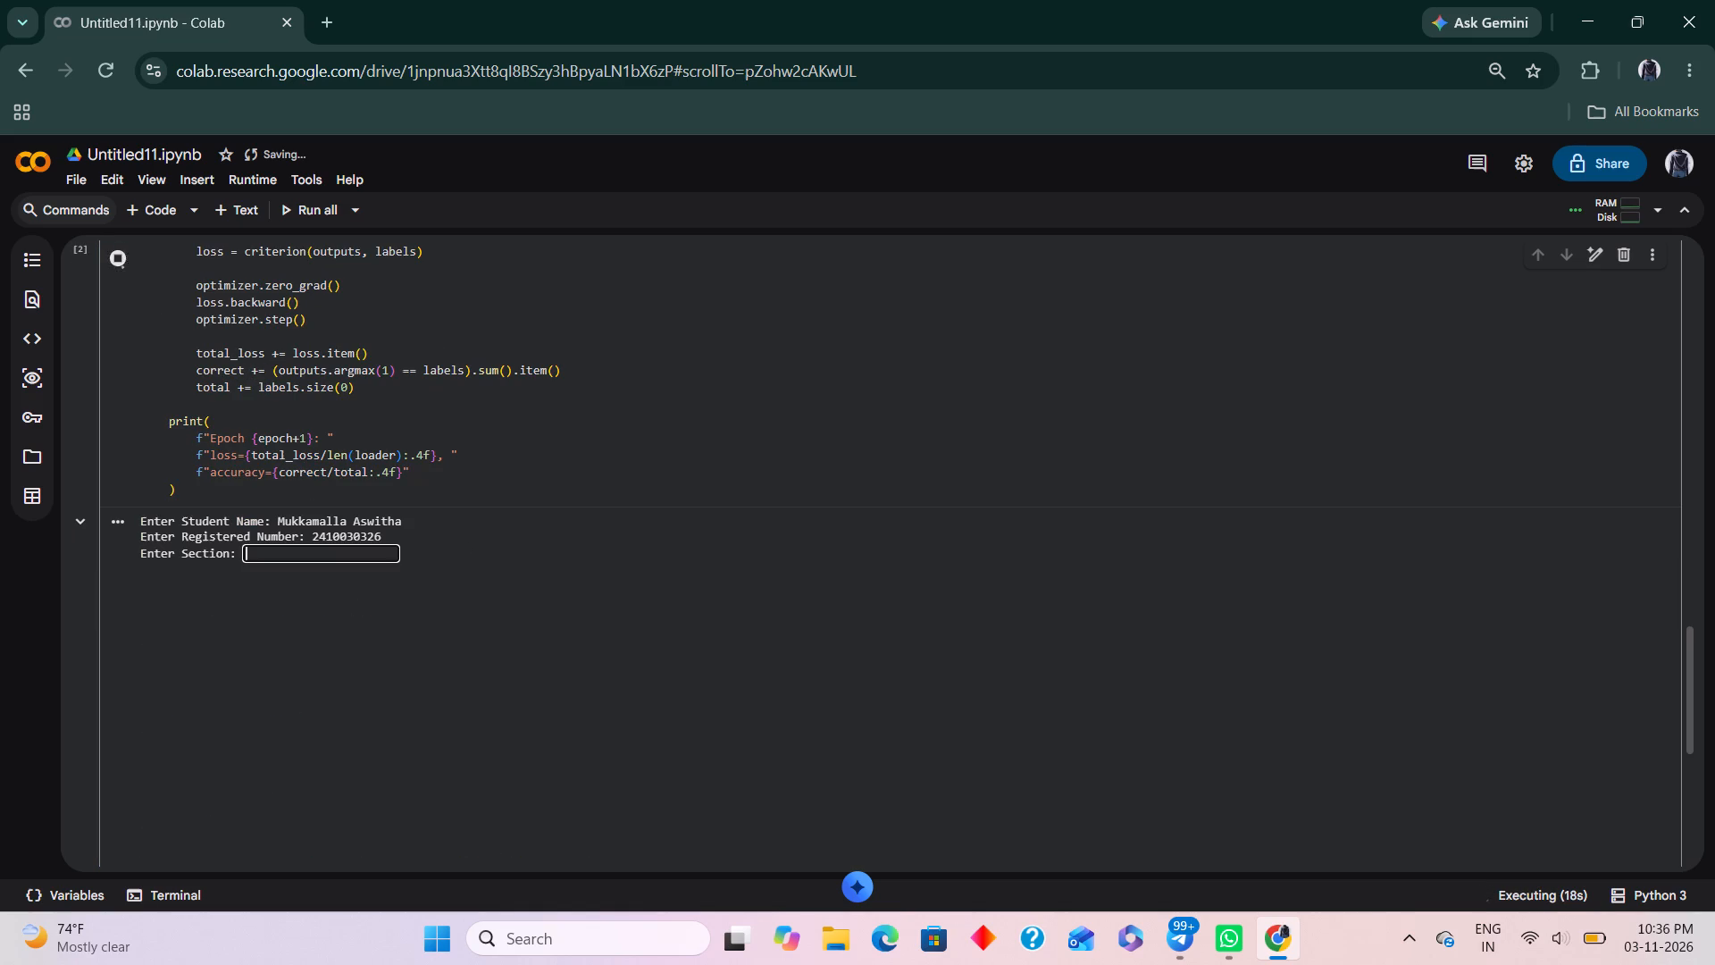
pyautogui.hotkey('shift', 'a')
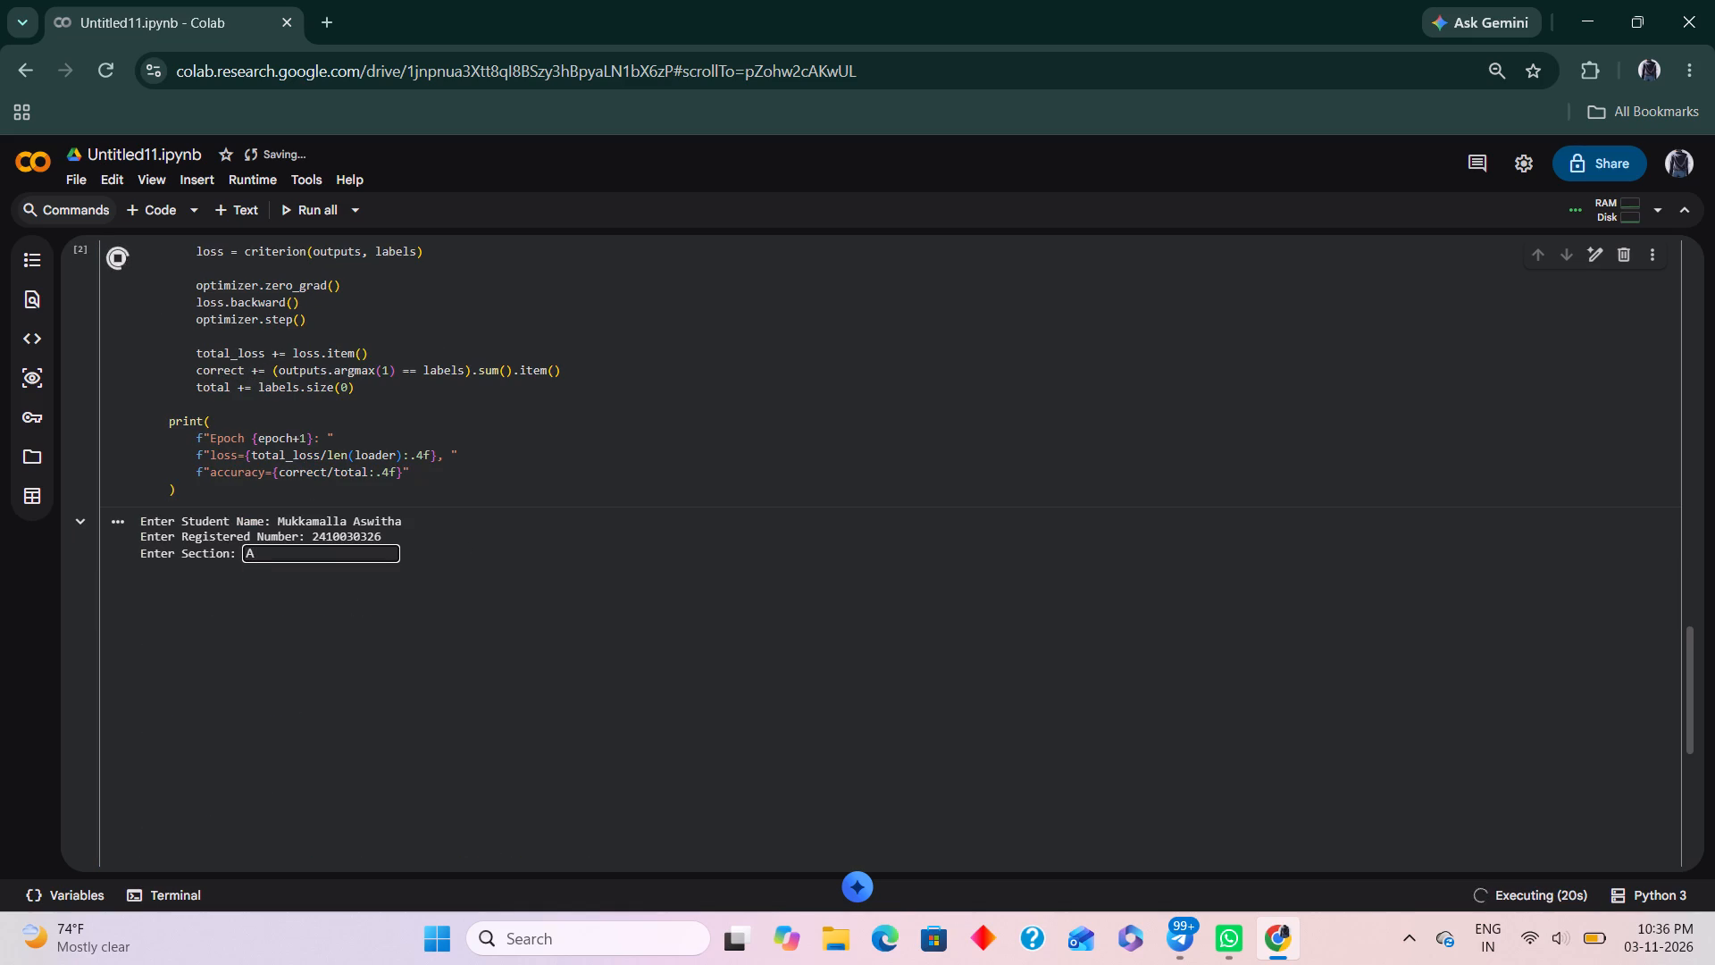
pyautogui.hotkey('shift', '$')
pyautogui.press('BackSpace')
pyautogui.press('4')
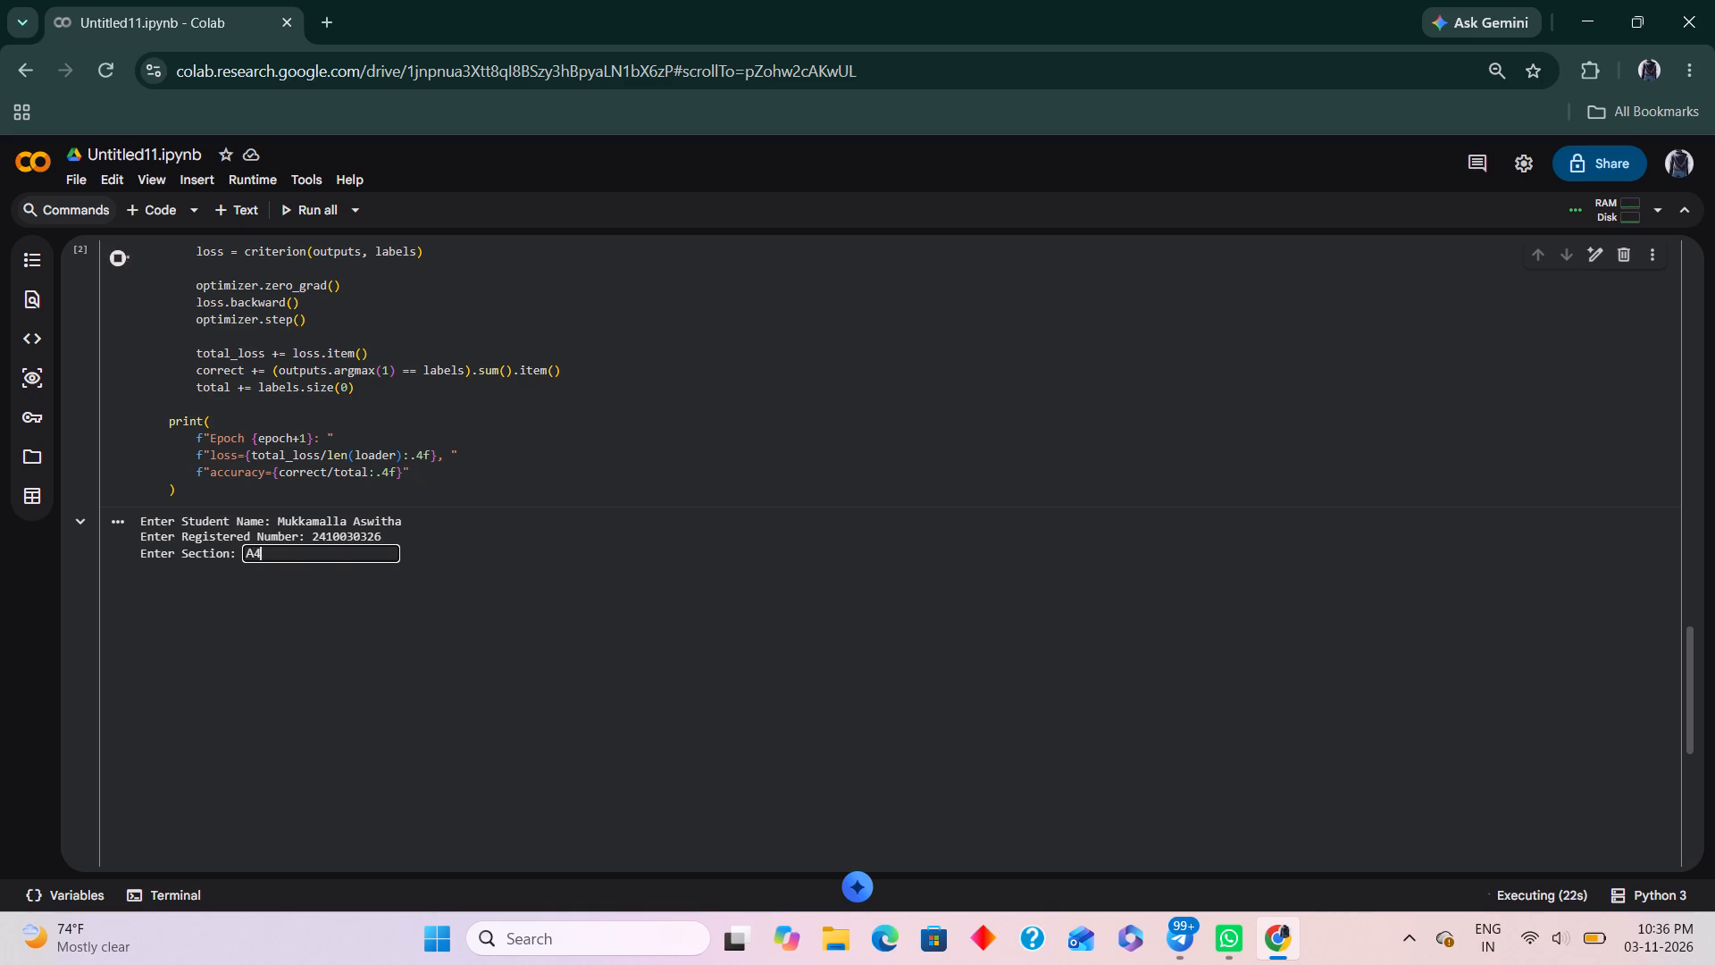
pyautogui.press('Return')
# Capture a rectangular screenshot of the student name, registered number and section lines in the Experiment 11 cell's output.
pyautogui.scroll(-1, 322, 501)
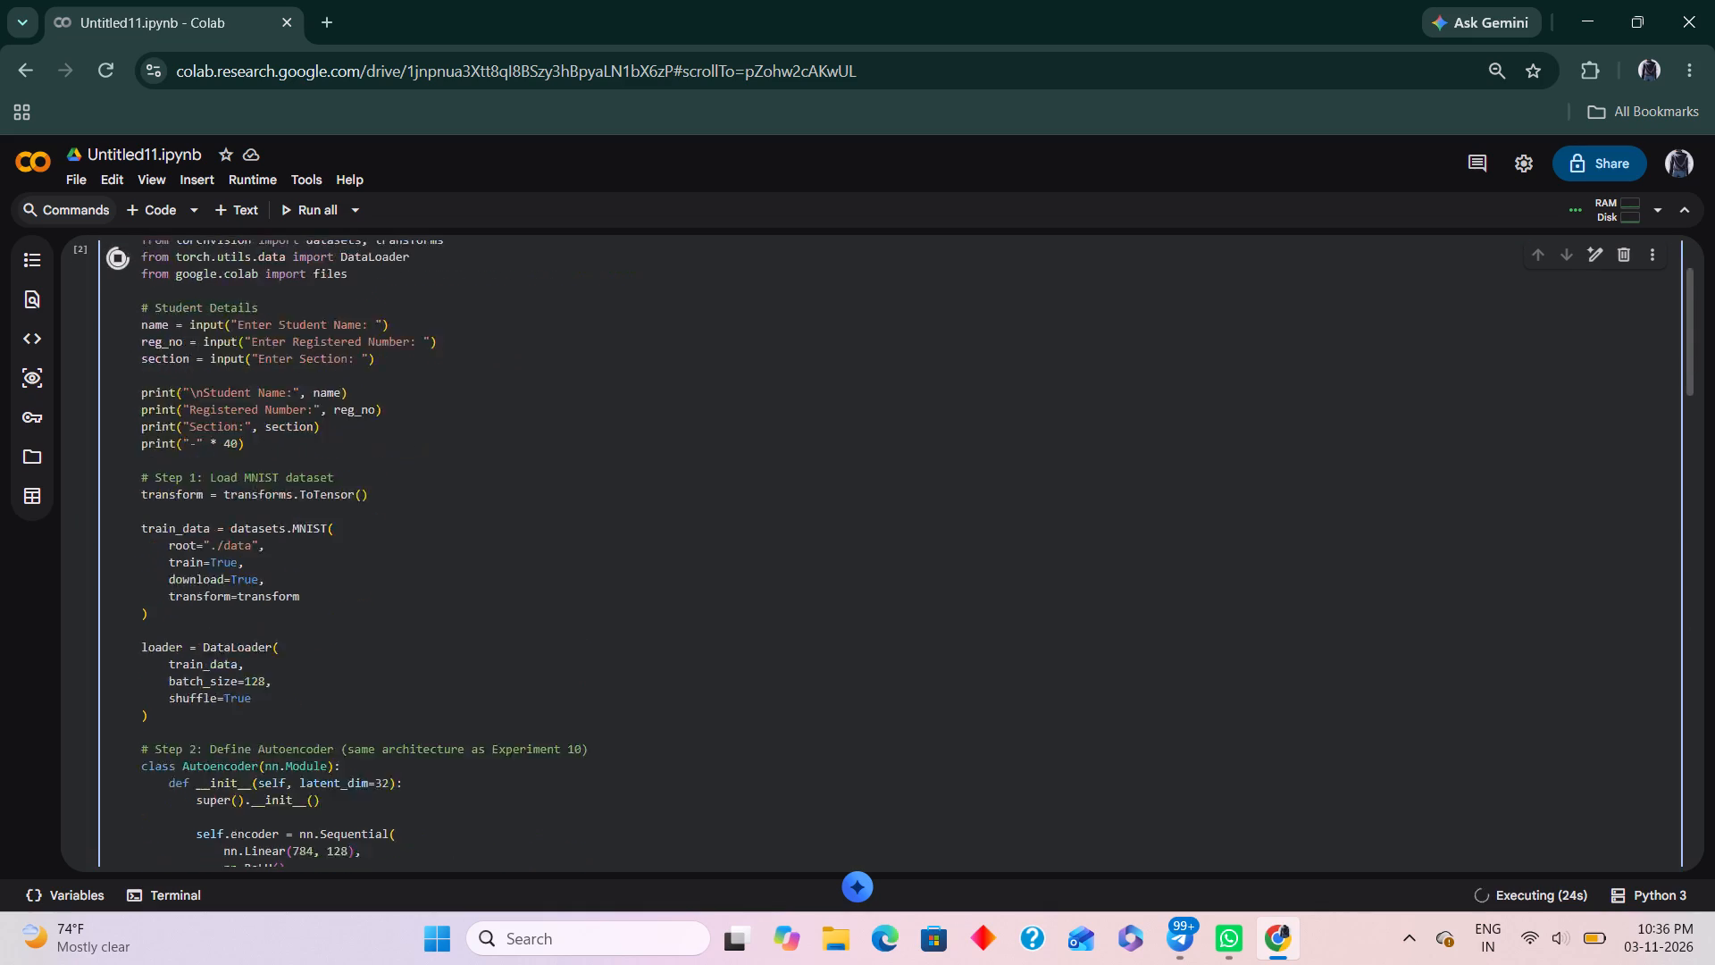
pyautogui.scroll(-6, 322, 501)
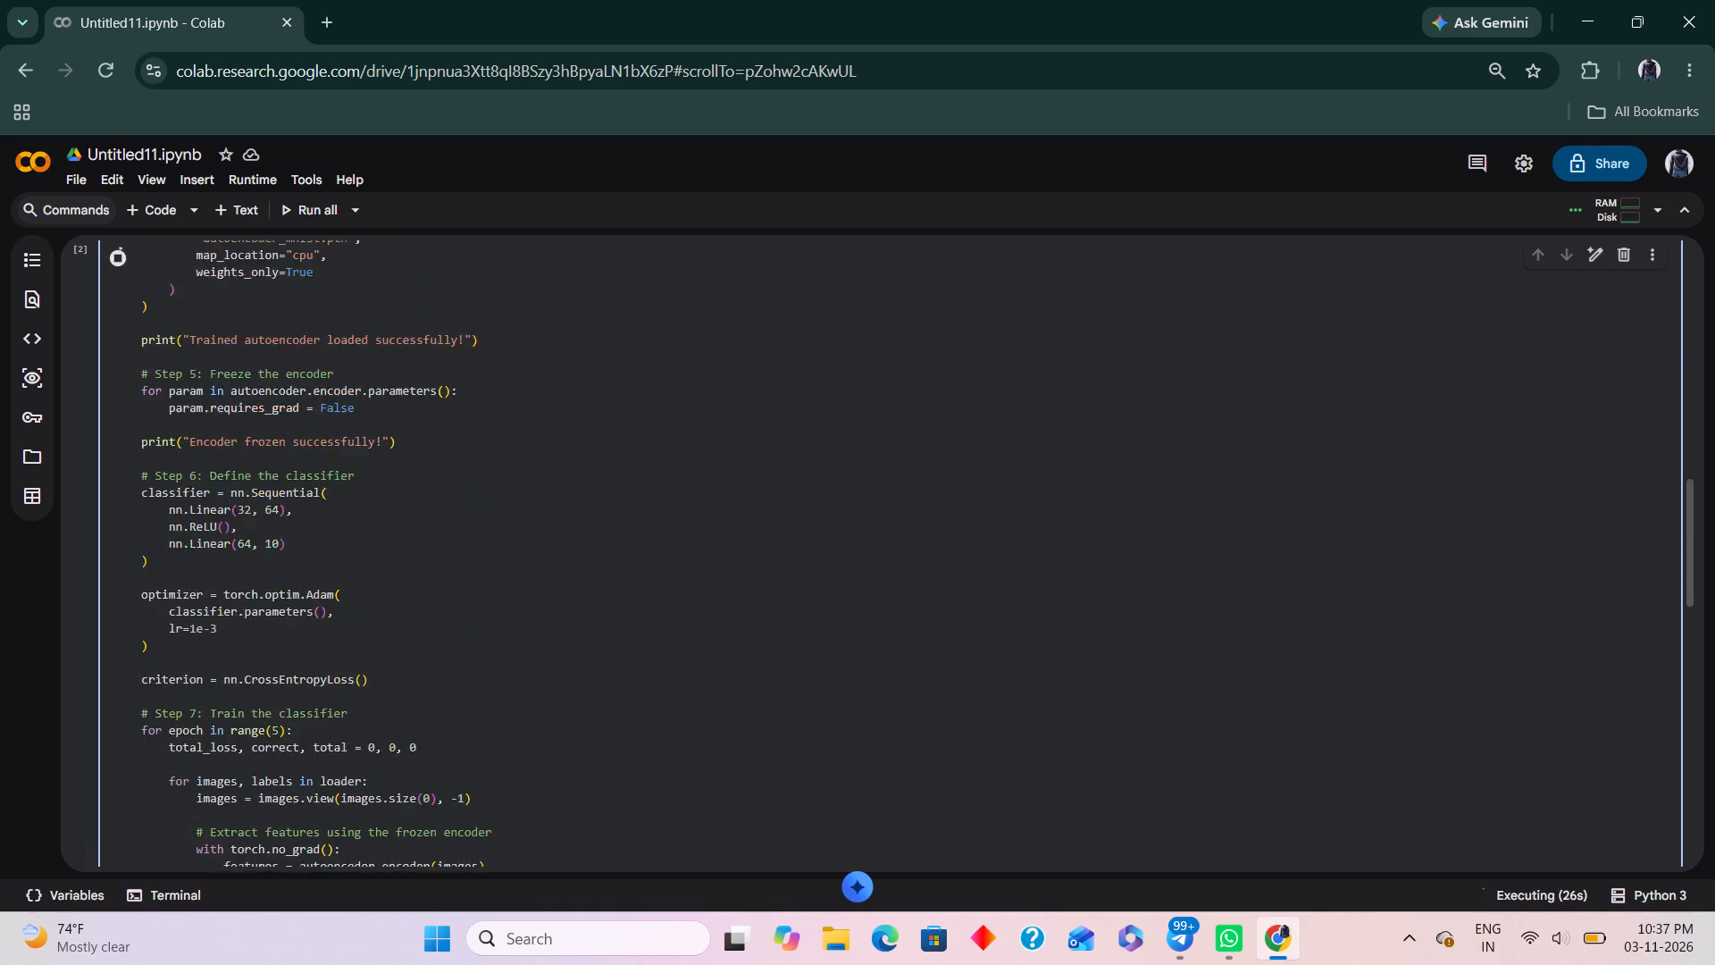
pyautogui.scroll(-2, 322, 501)
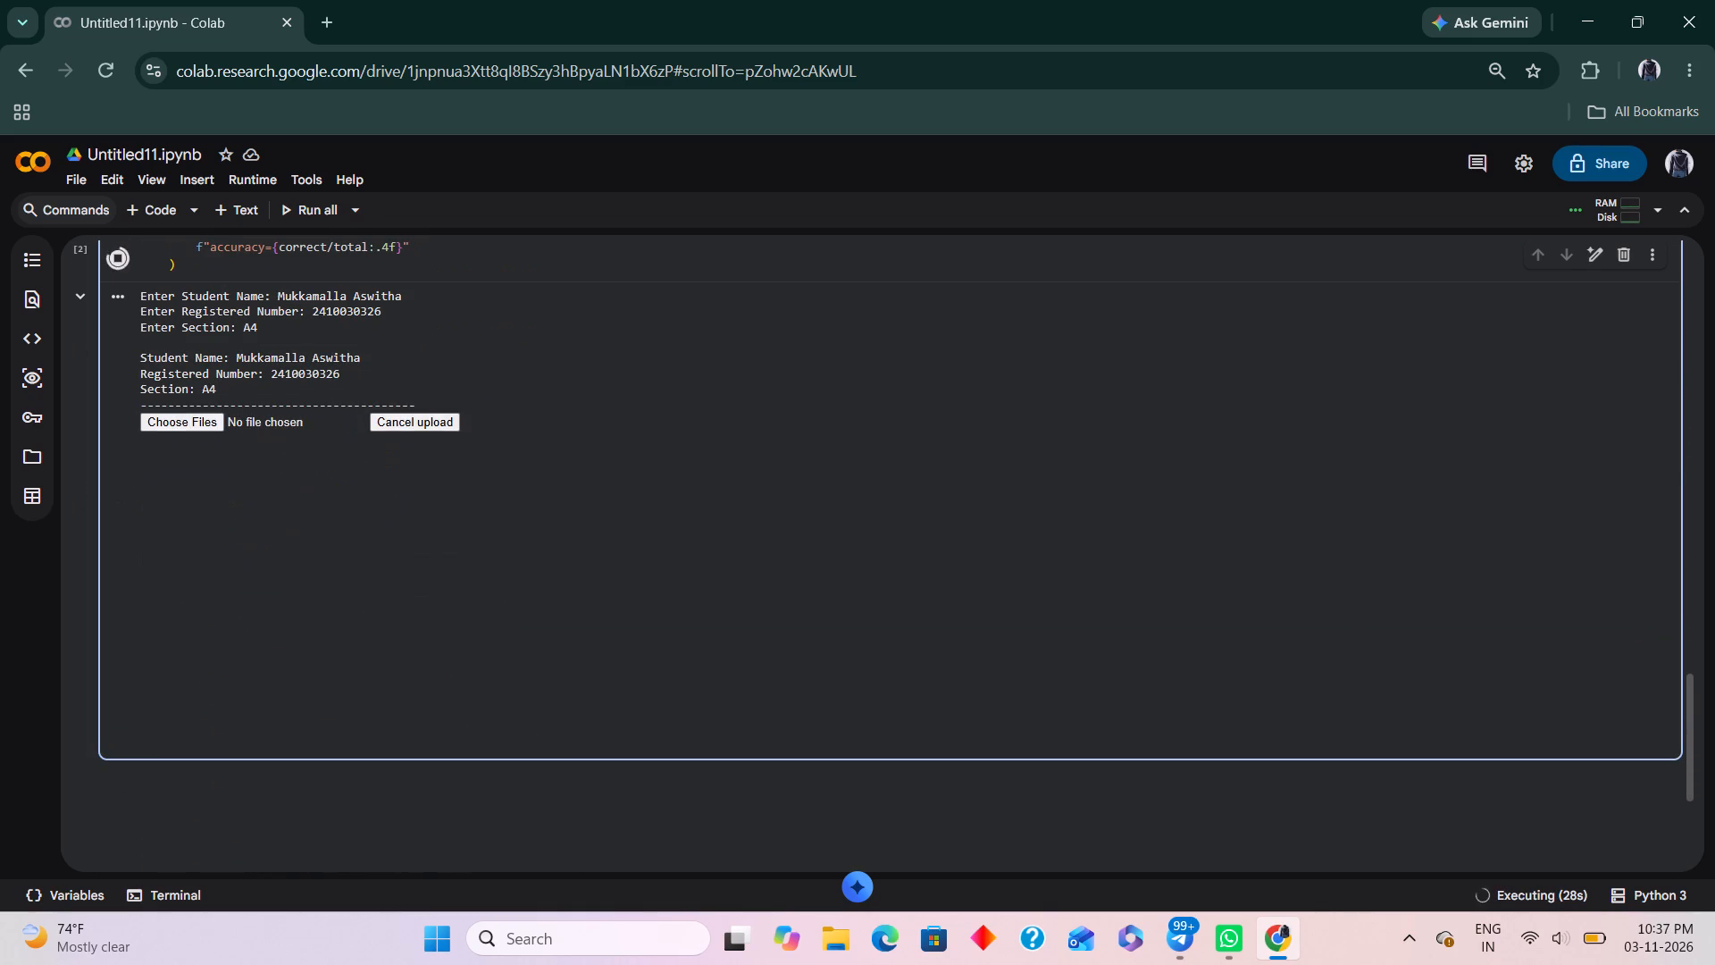
pyautogui.click(1688, 80)
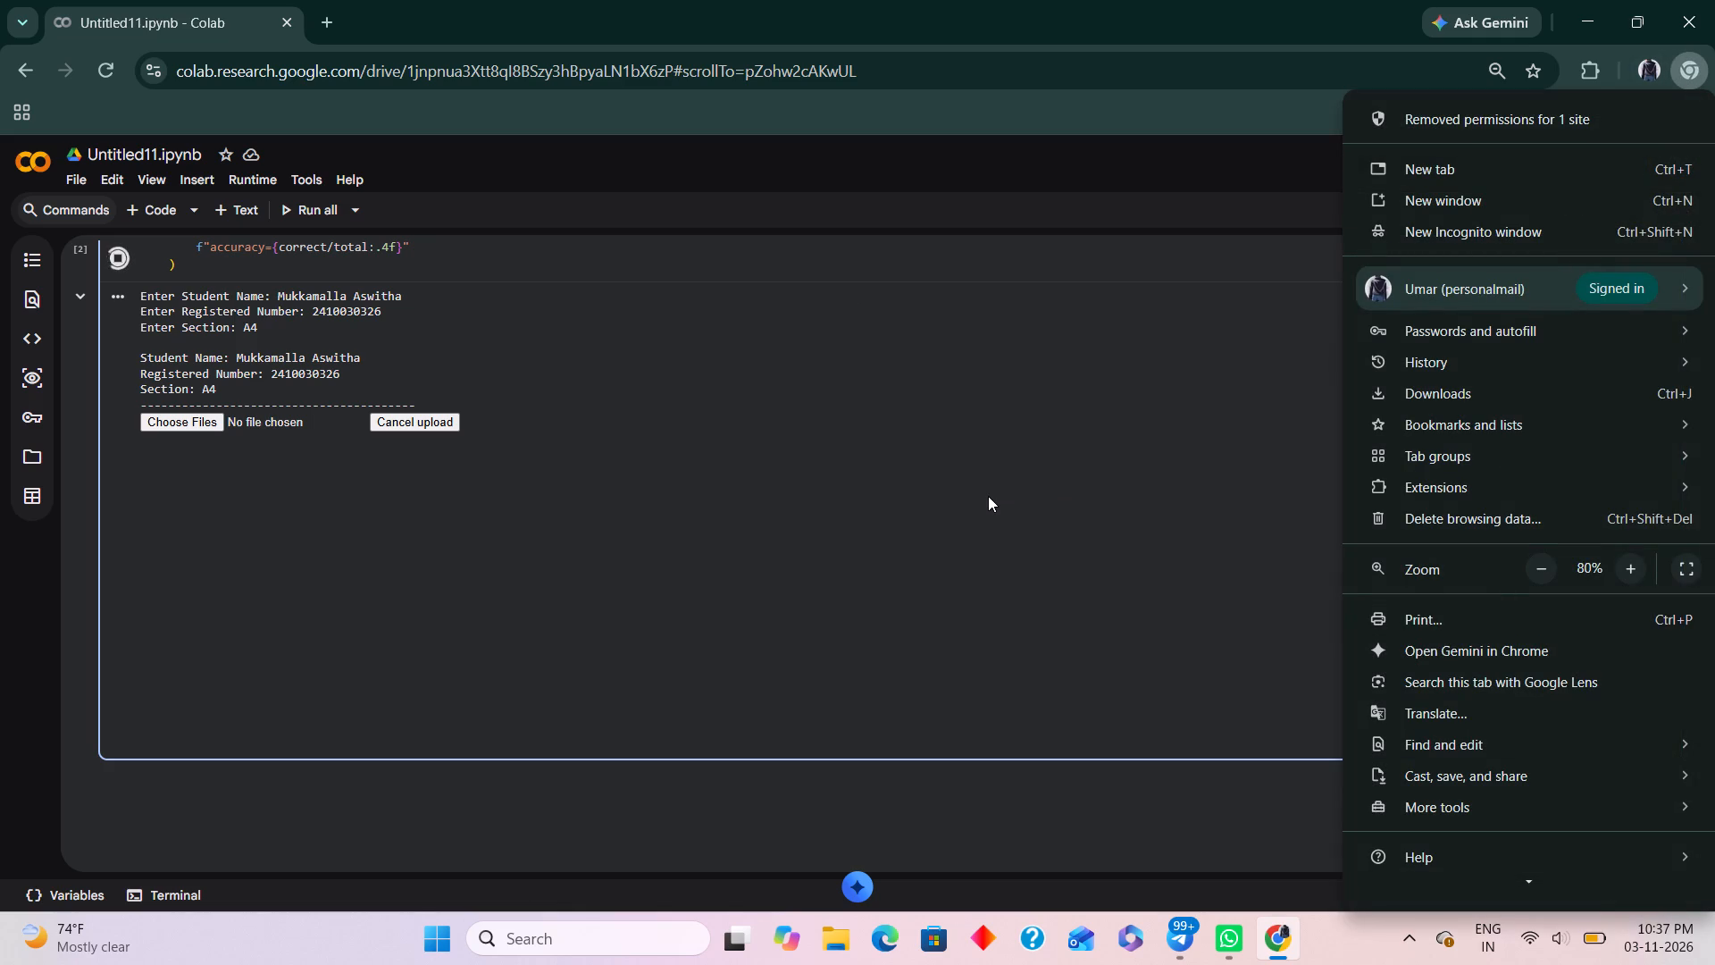
pyautogui.click(988, 496)
pyautogui.scroll(2, 988, 496)
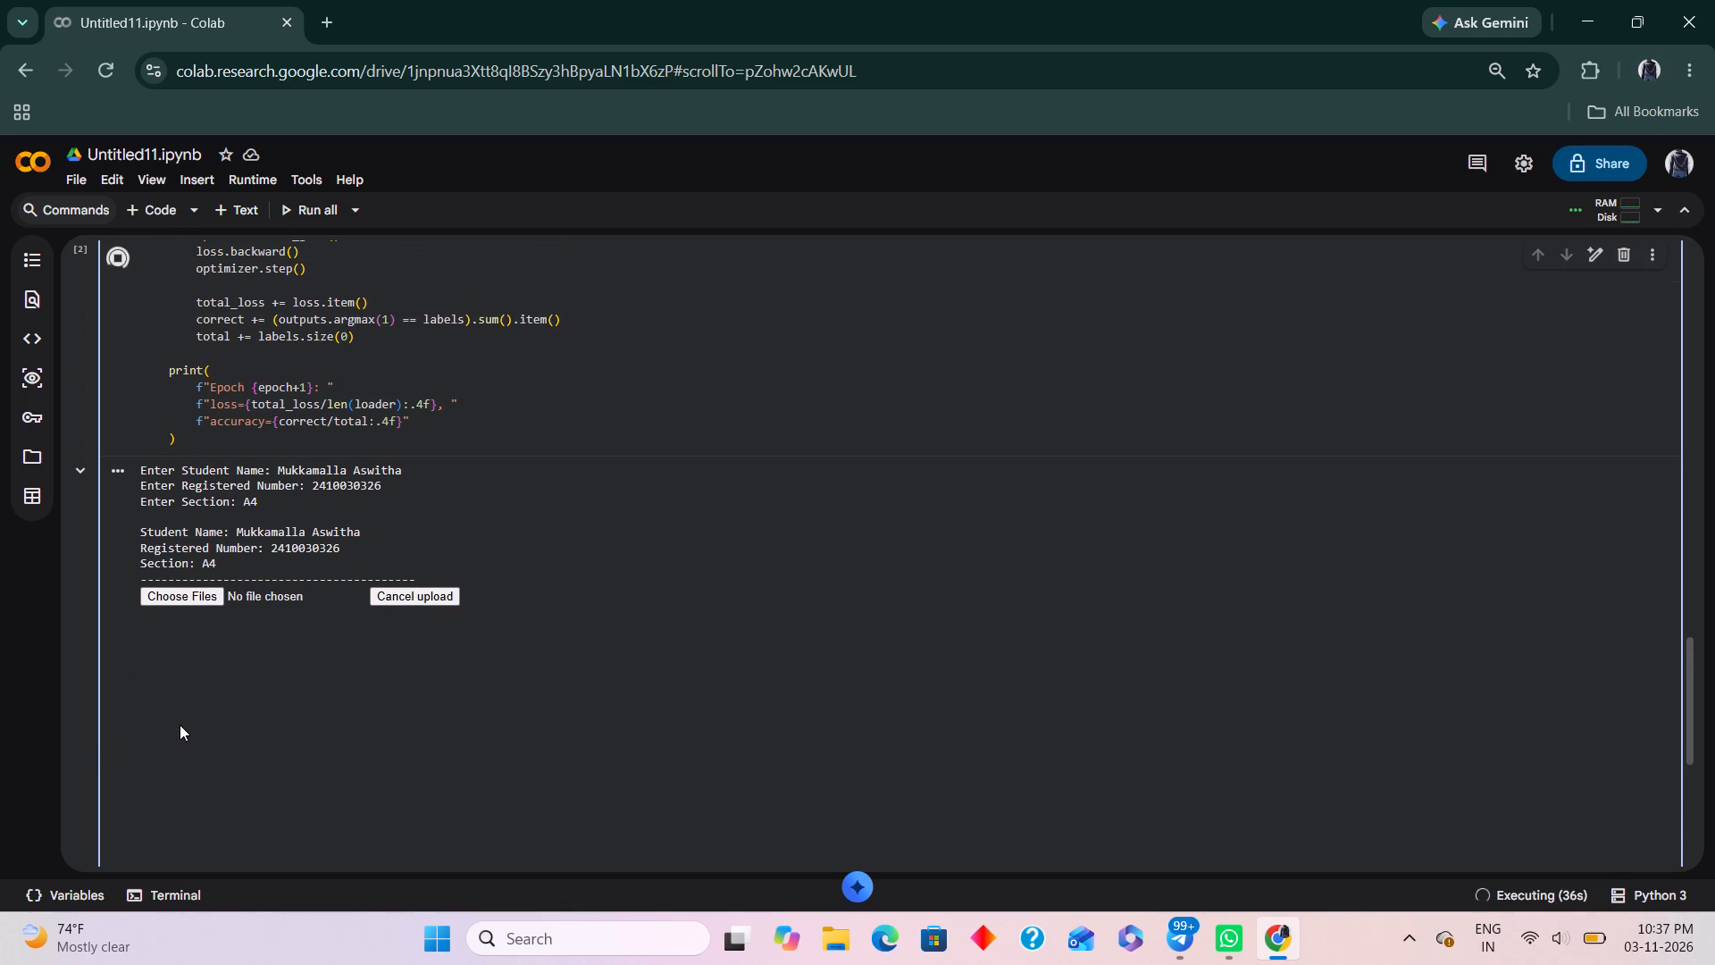
pyautogui.press('Print')
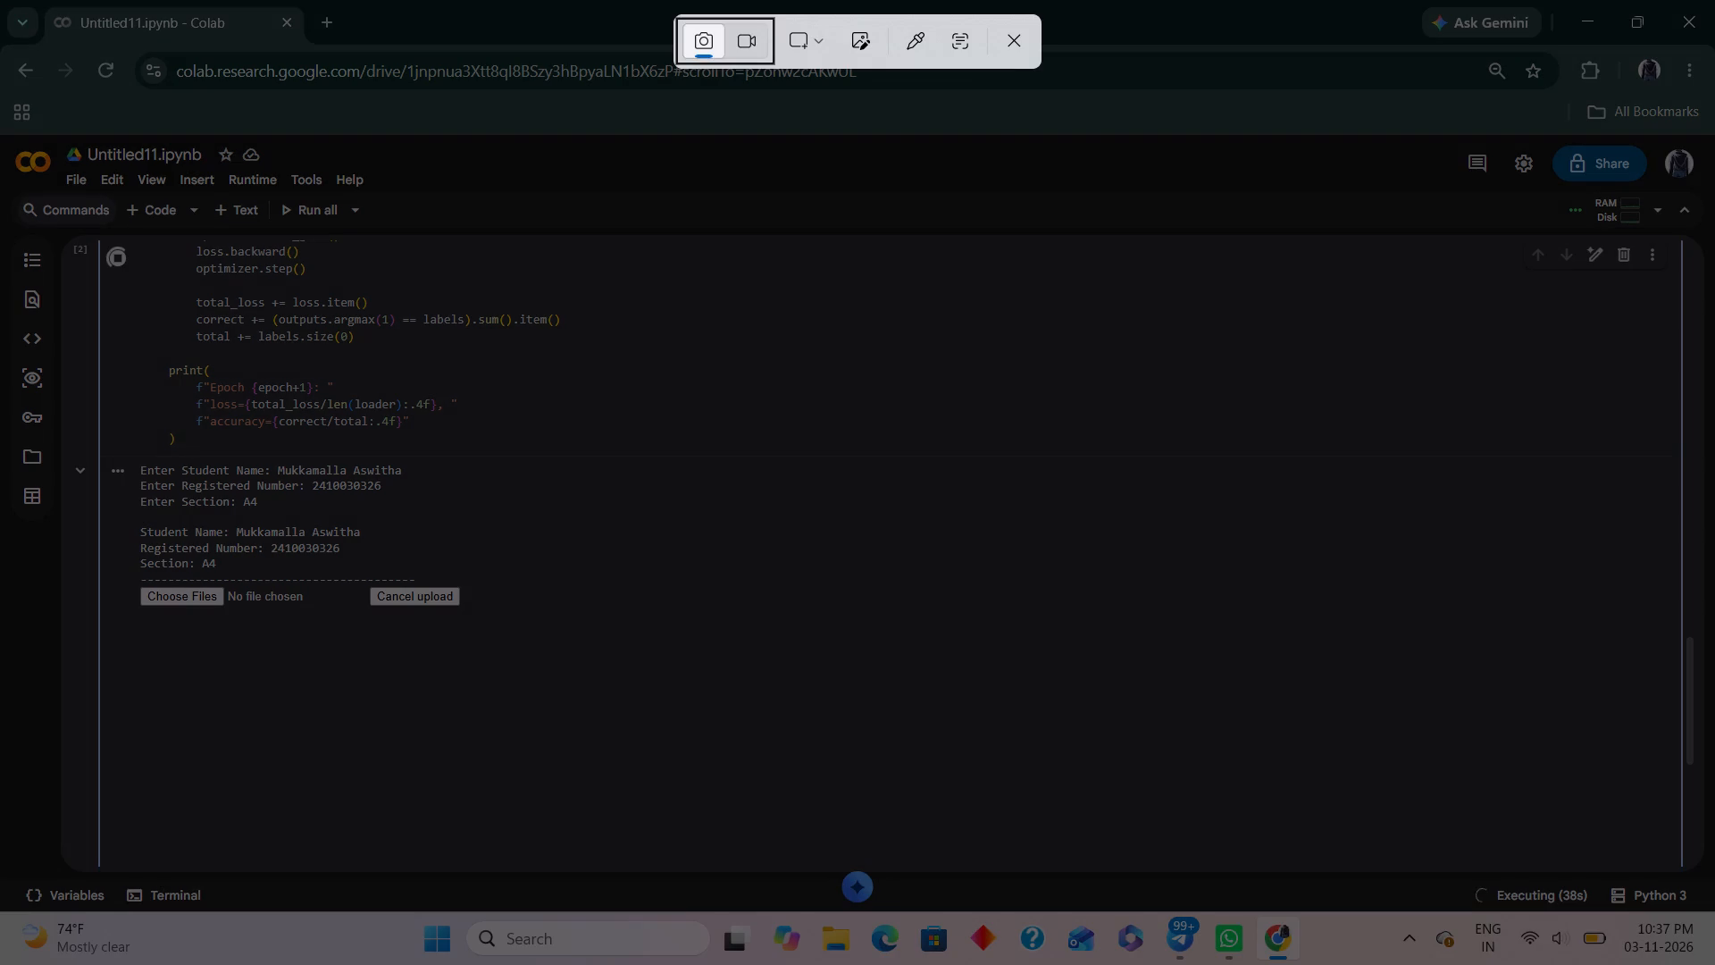
pyautogui.moveTo(105, 457); pyautogui.dragTo(544, 573)
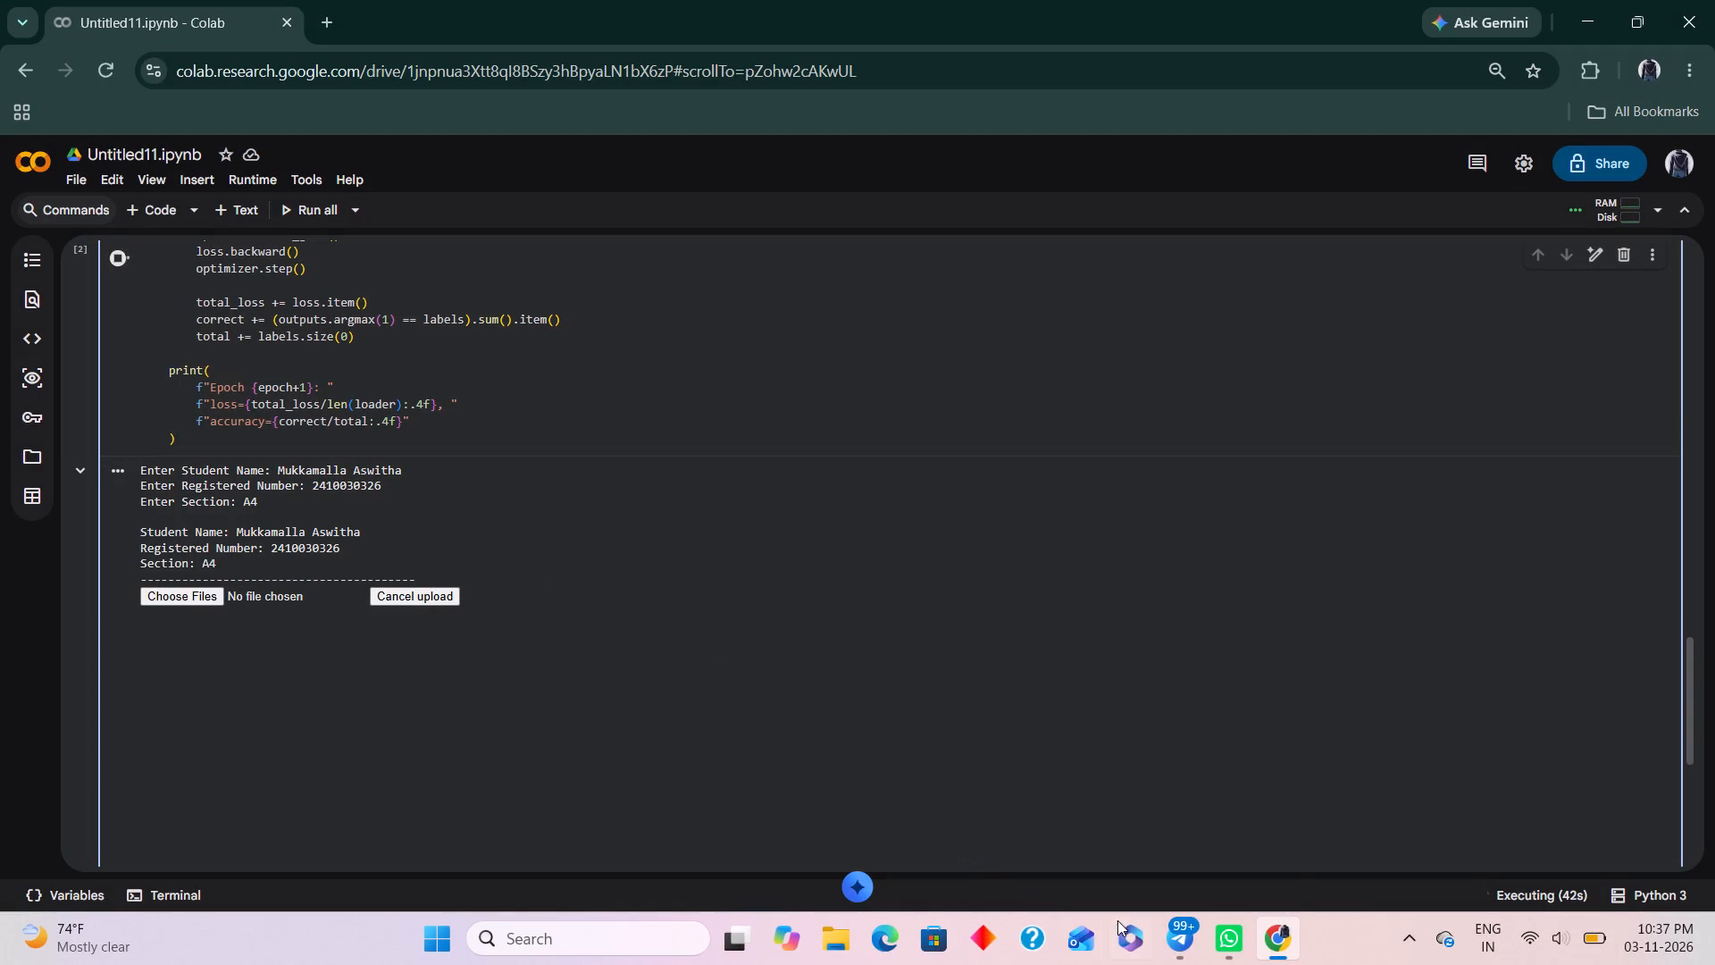
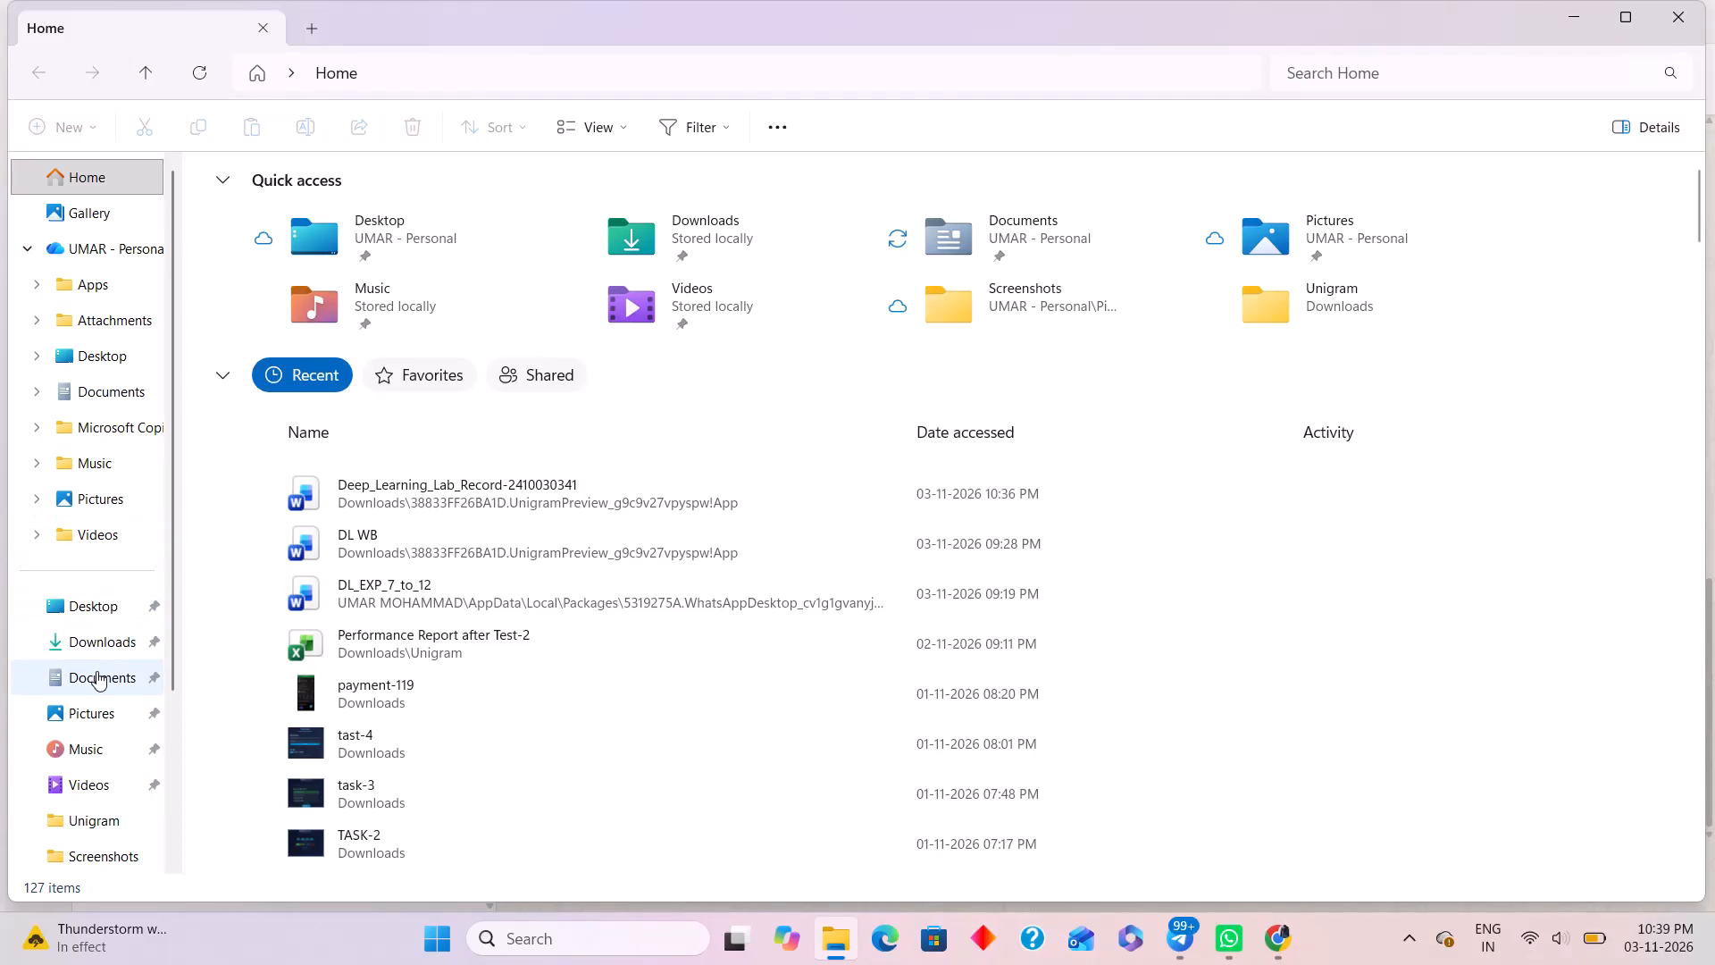
# Copy the 8-13DL-LAB Word document from the Documents folder in File Explorer.
pyautogui.click(96, 671)
pyautogui.click(361, 200)
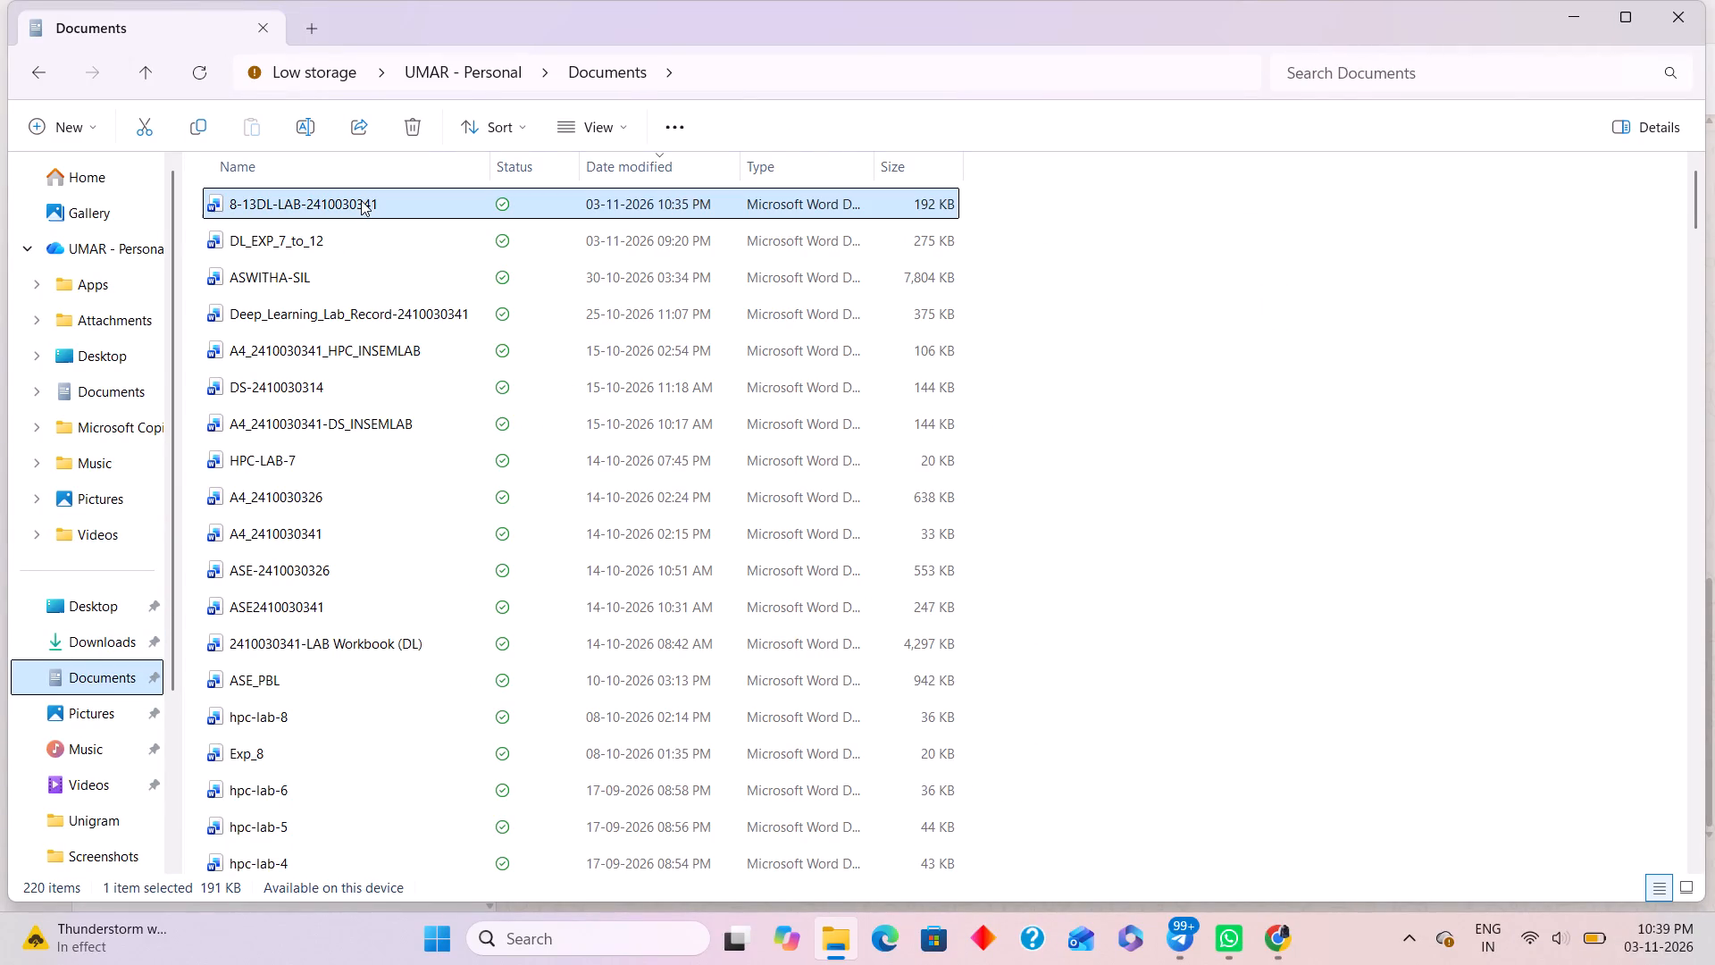
pyautogui.hotkey('ctrl', 'c')
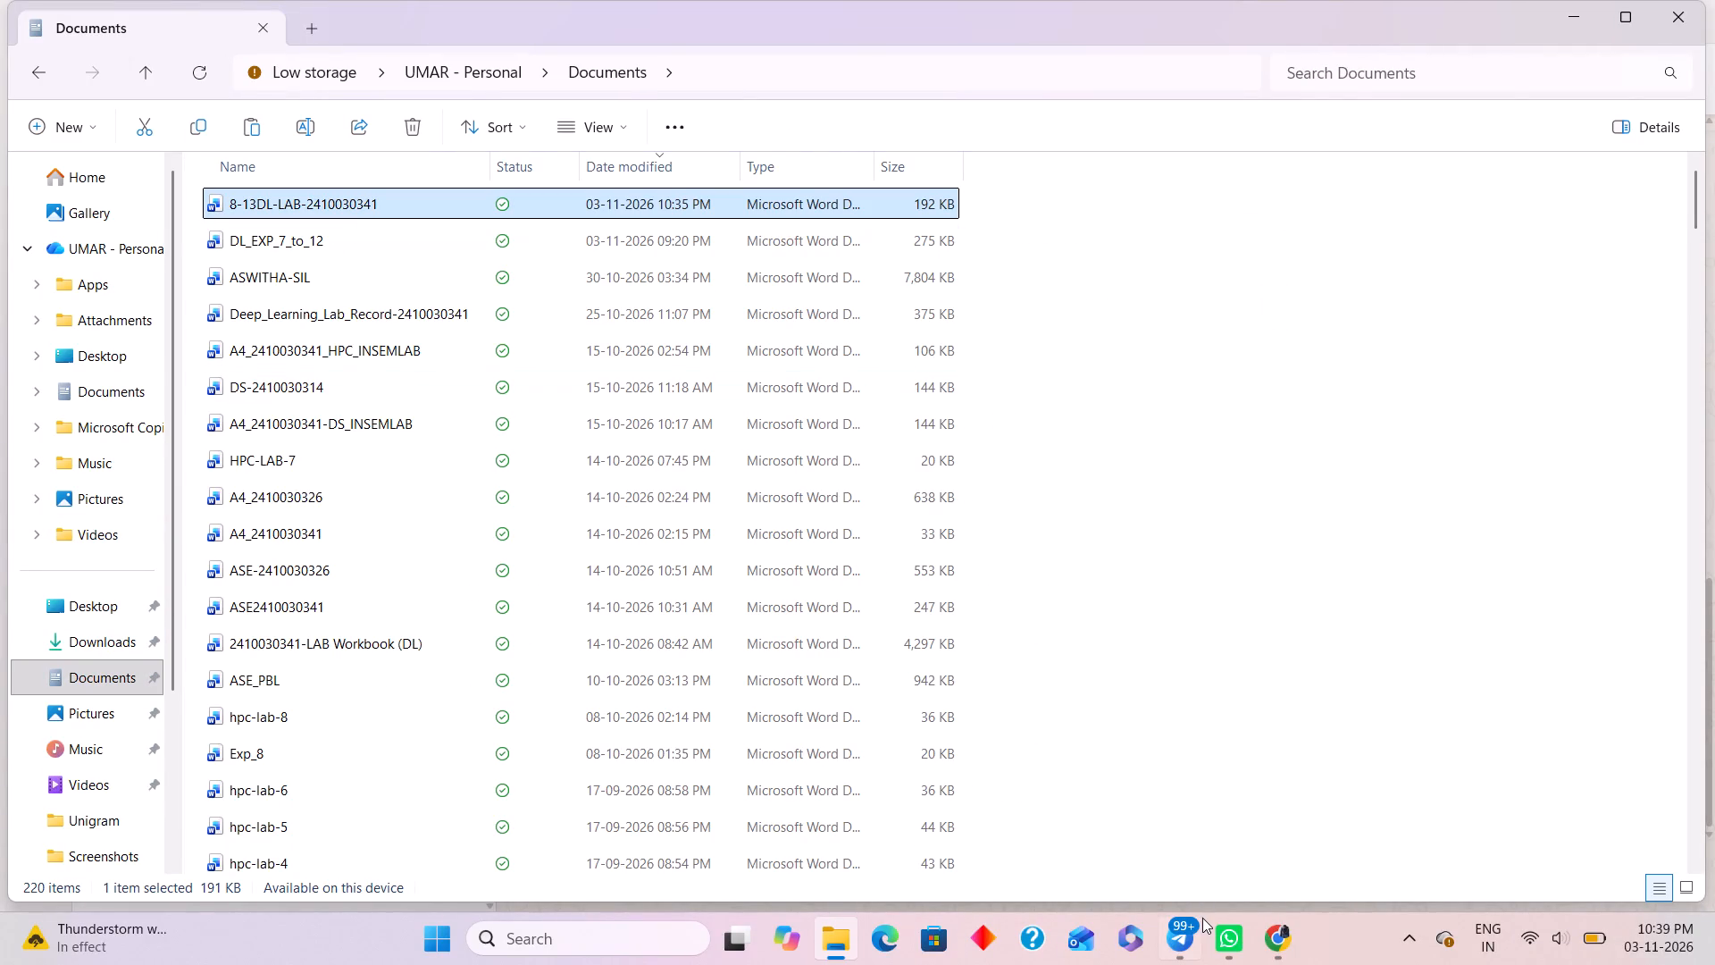